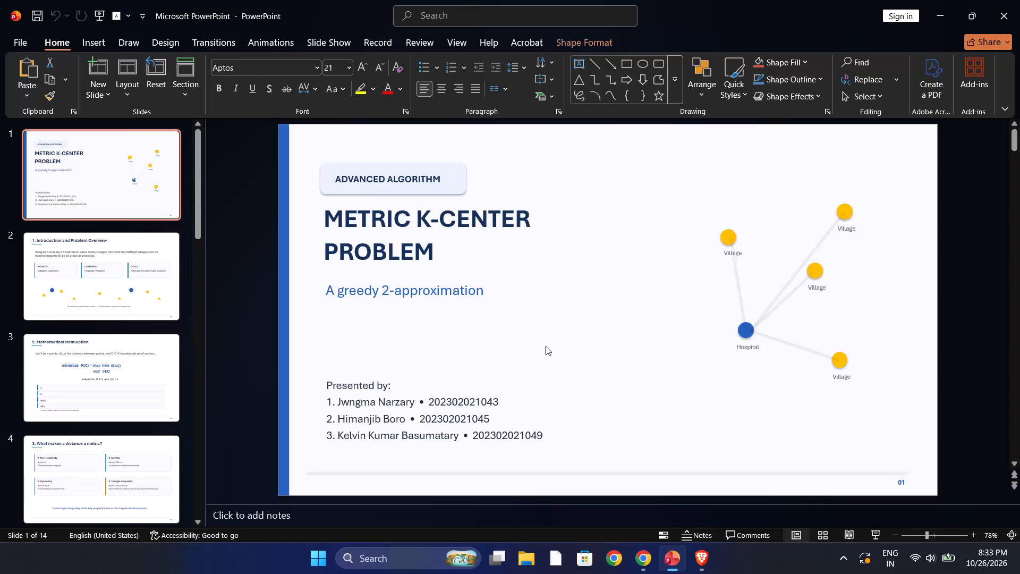
Review the opening slides covering the introduction and problem overview, the mathematical formulation, and what makes a distance a metric.
{"action": "left_click", "coordinate": [161, 255]}
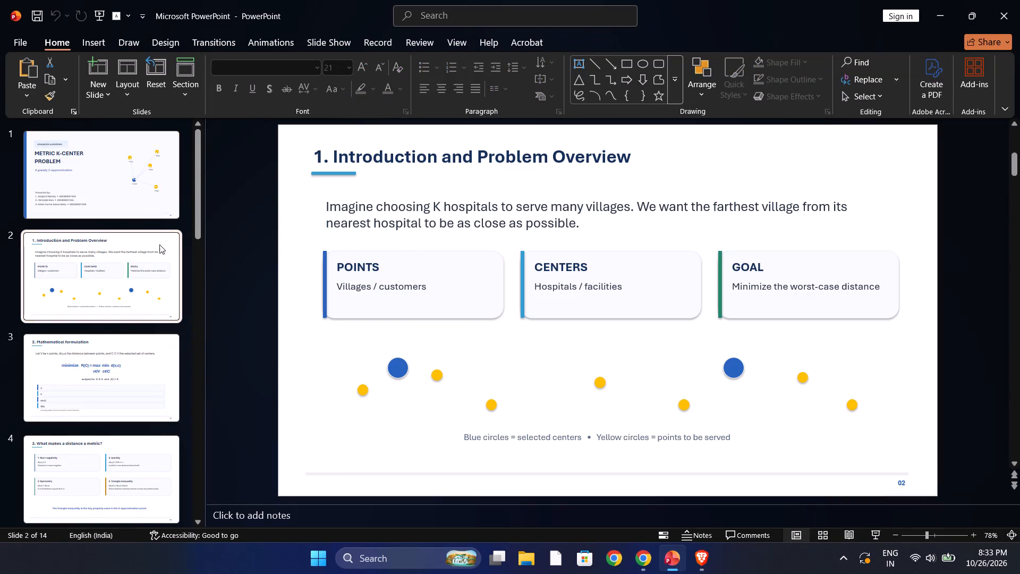
{"action": "left_click", "coordinate": [150, 181]}
{"action": "left_click", "coordinate": [155, 244]}
{"action": "left_click", "coordinate": [134, 356]}
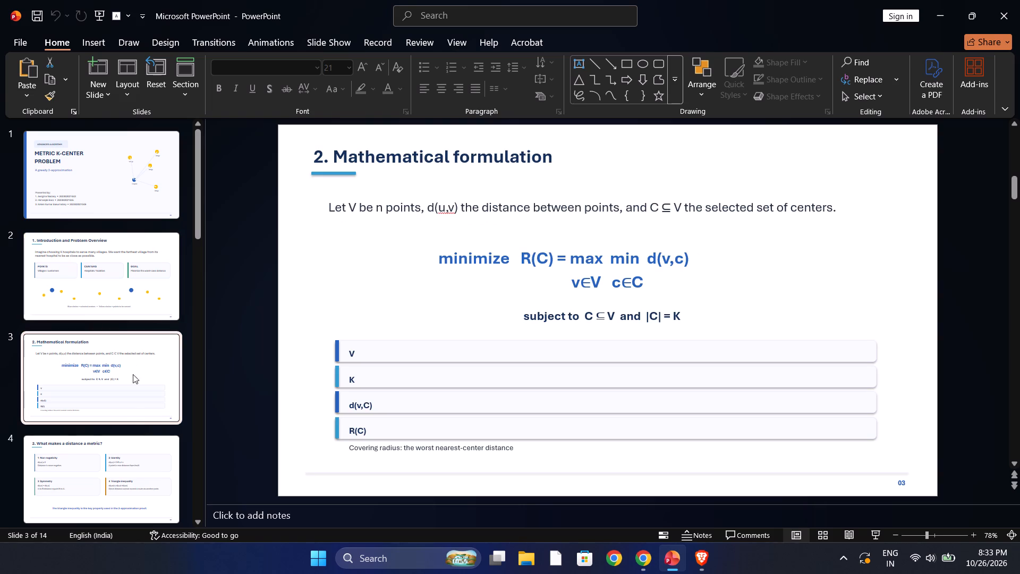
{"action": "left_click", "coordinate": [125, 451]}
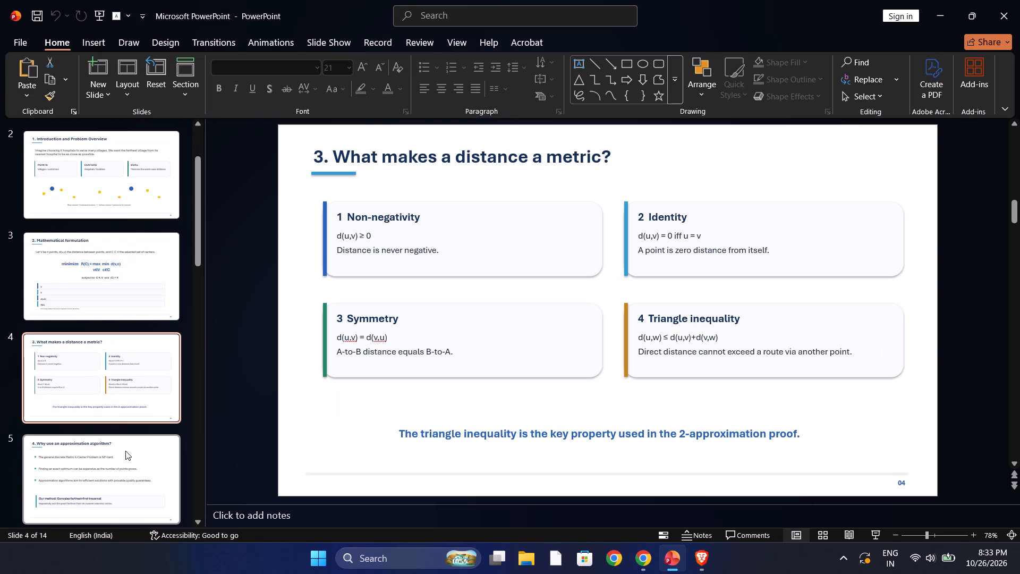
{"action": "left_click", "coordinate": [130, 280]}
{"action": "left_click", "coordinate": [116, 183]}
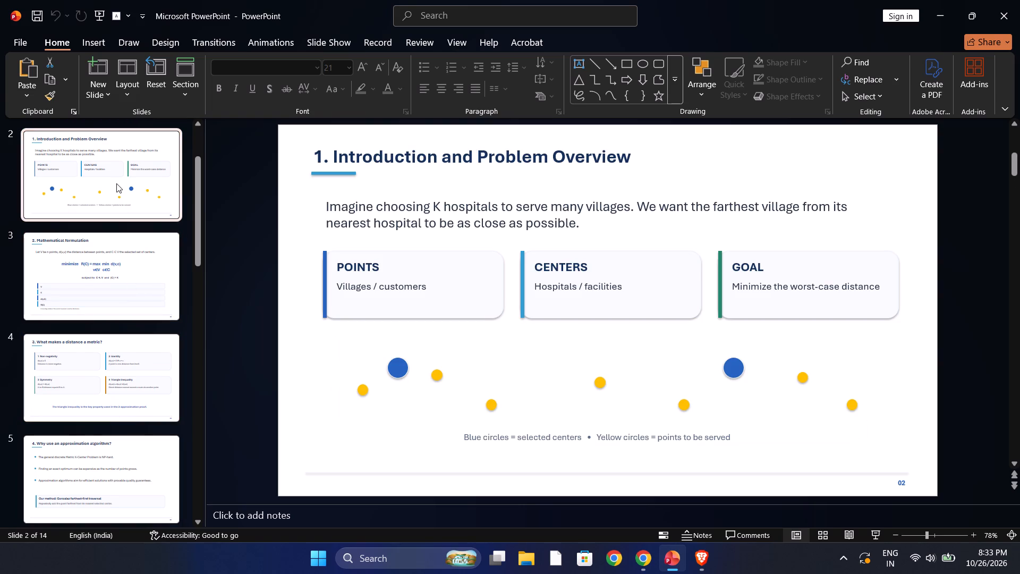
{"action": "scroll", "coordinate": [116, 183], "scroll_direction": "down", "scroll_amount": 1}
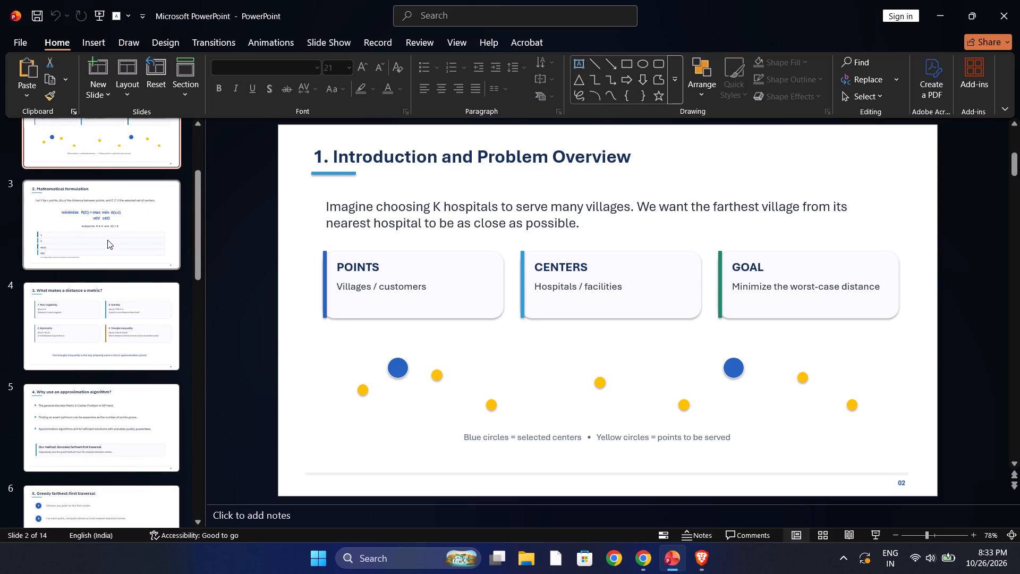
{"action": "left_click", "coordinate": [137, 249]}
{"action": "left_click", "coordinate": [131, 293]}
Review the slides on why to use an approximation algorithm, greedy farthest-first traversal, pseudocode, and the six-point worked example.
{"action": "scroll", "coordinate": [131, 293], "scroll_direction": "down", "scroll_amount": 1}
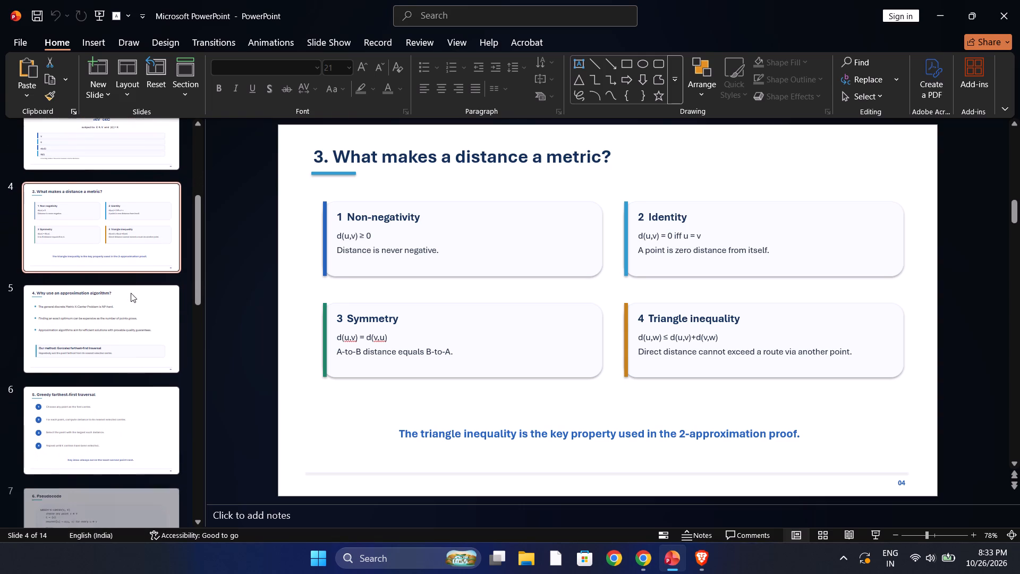
{"action": "scroll", "coordinate": [131, 293], "scroll_direction": "down", "scroll_amount": 1}
{"action": "left_click", "coordinate": [124, 319]}
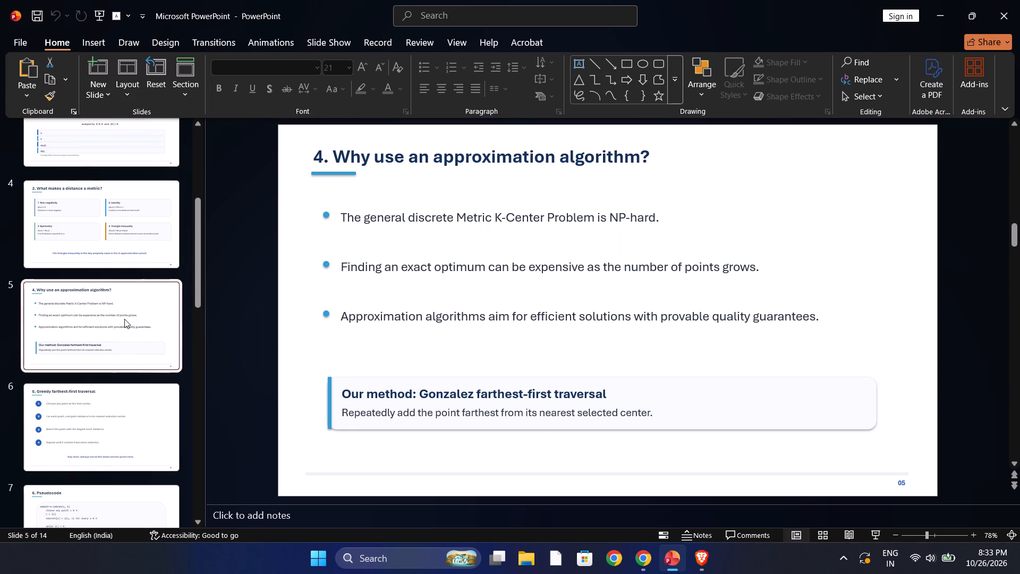
{"action": "scroll", "coordinate": [124, 319], "scroll_direction": "up", "scroll_amount": 2}
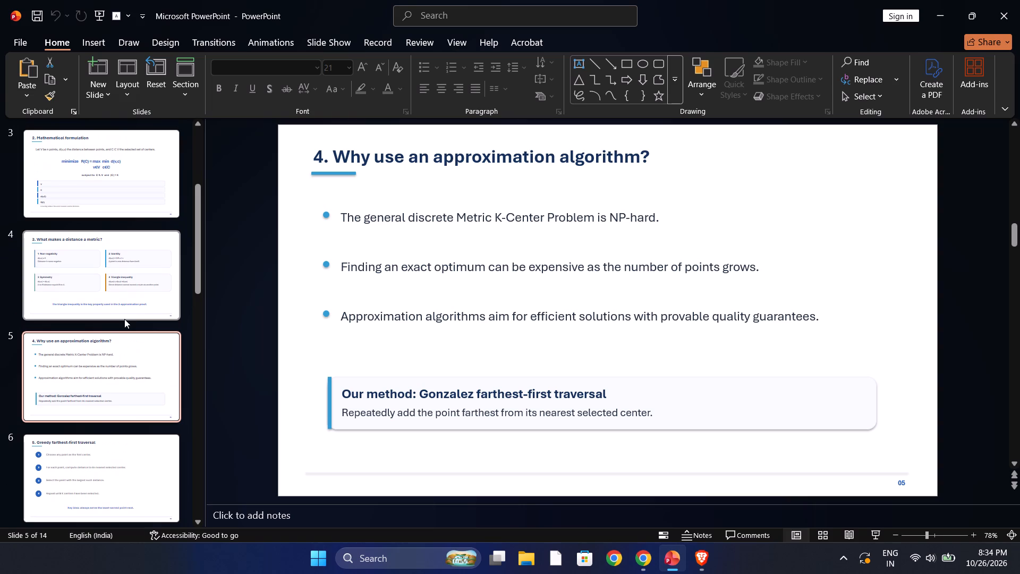
{"action": "scroll", "coordinate": [124, 319], "scroll_direction": "down", "scroll_amount": 1}
{"action": "left_click", "coordinate": [108, 373]}
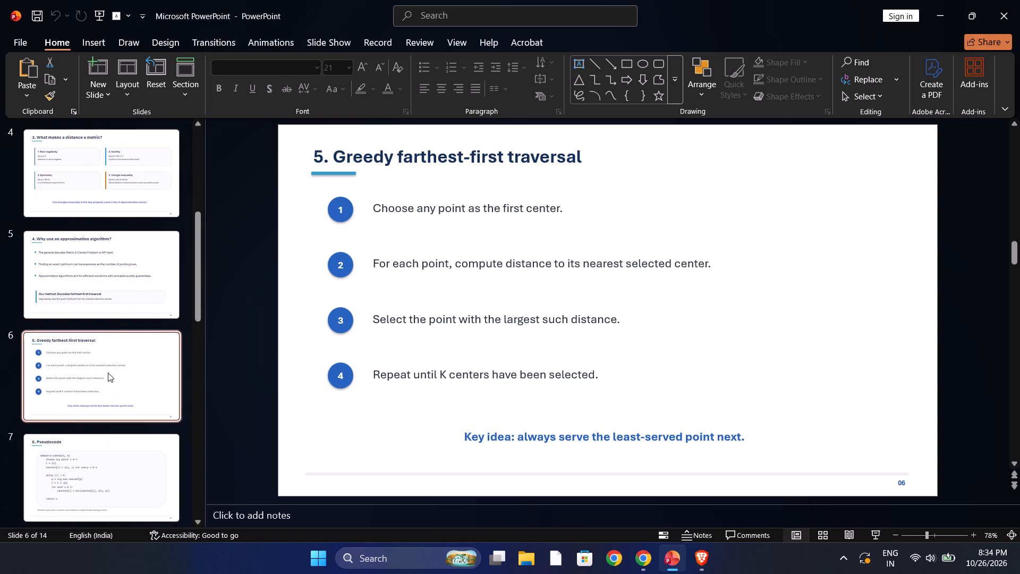
{"action": "scroll", "coordinate": [108, 373], "scroll_direction": "down", "scroll_amount": 2}
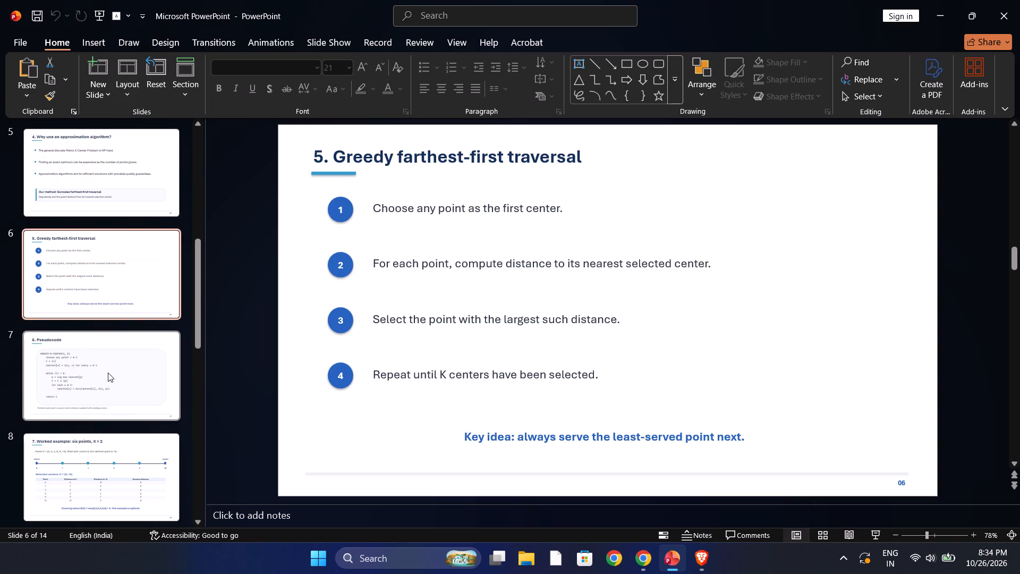
{"action": "scroll", "coordinate": [108, 373], "scroll_direction": "down", "scroll_amount": 1}
{"action": "left_click", "coordinate": [108, 373]}
{"action": "scroll", "coordinate": [108, 373], "scroll_direction": "down", "scroll_amount": 1}
{"action": "left_click", "coordinate": [108, 373]}
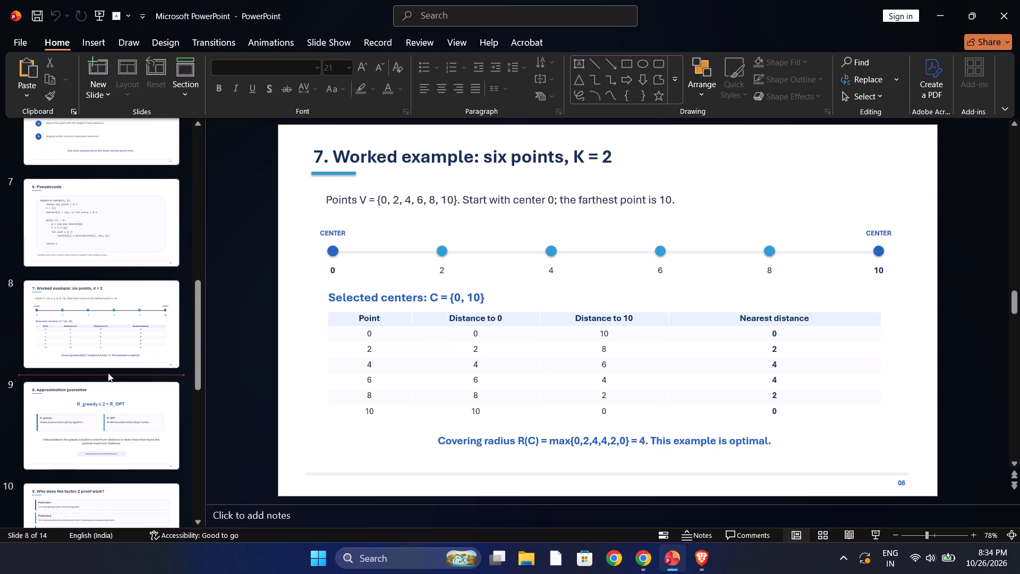
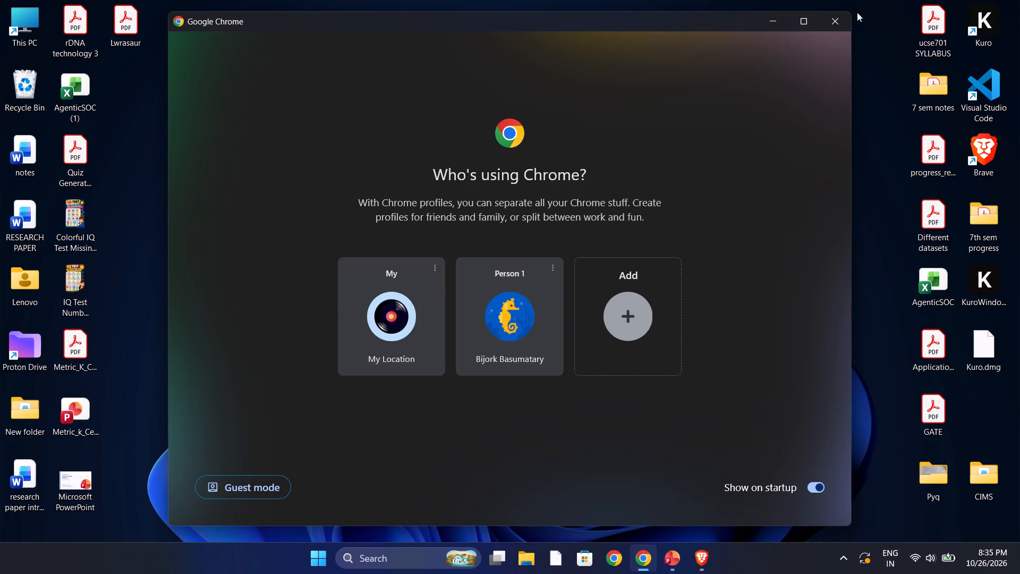
Close the Chrome profile window and move the Metric_k_Center_Complete_Presentation file beside the Microsoft PowerPoint file on the desktop.
{"action": "left_click", "coordinate": [842, 24]}
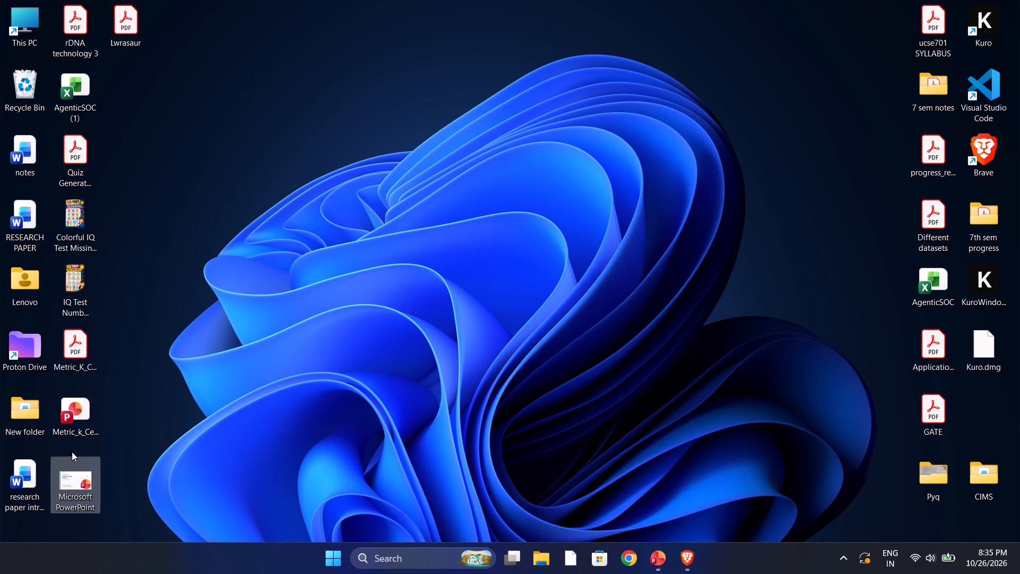
{"action": "left_click", "coordinate": [274, 412]}
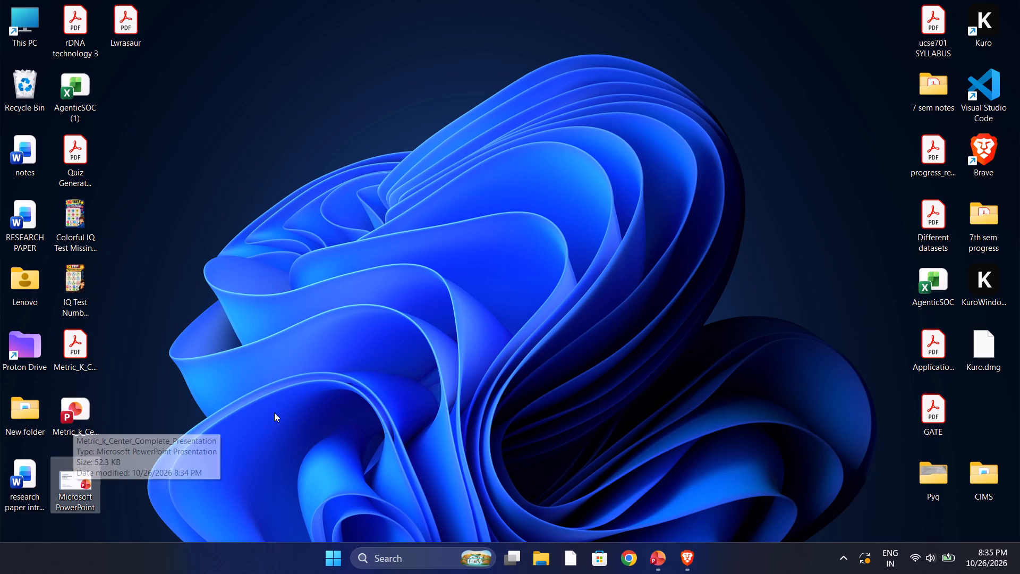
{"action": "left_click_drag", "start_coordinate": [85, 420], "coordinate": [142, 485]}
{"action": "left_click", "coordinate": [248, 412]}
Open Metric_k_Center_Complete_Presentation from the desktop and enable editing.
{"action": "double_click", "coordinate": [136, 480]}
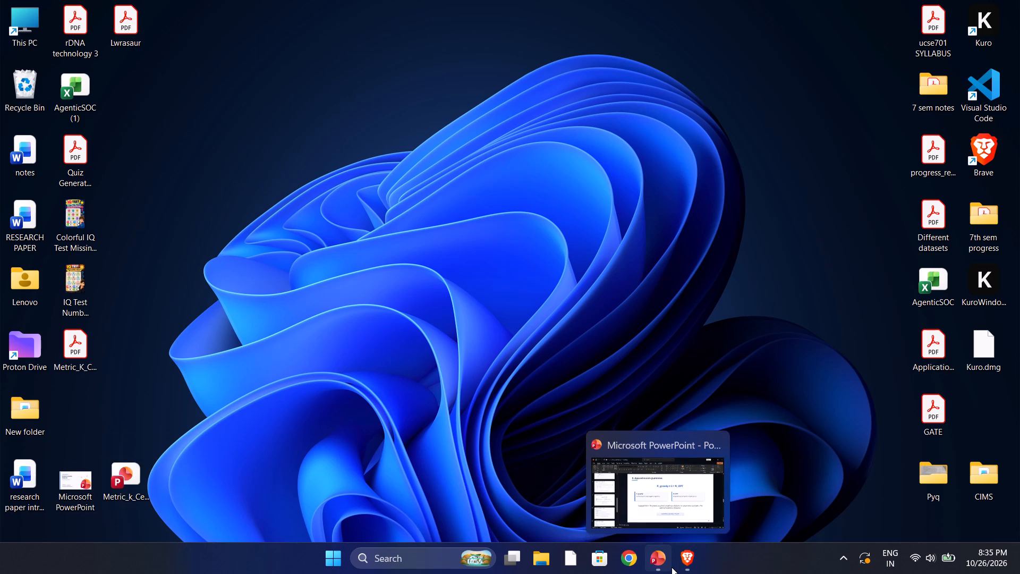
{"action": "left_click", "coordinate": [690, 565]}
{"action": "left_click", "coordinate": [690, 565]}
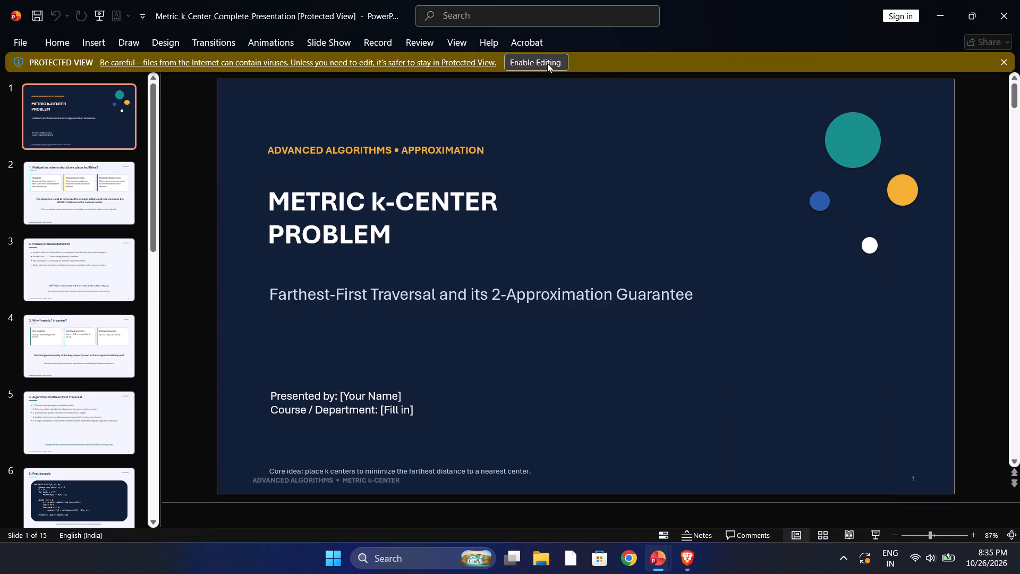
{"action": "left_click", "coordinate": [549, 63]}
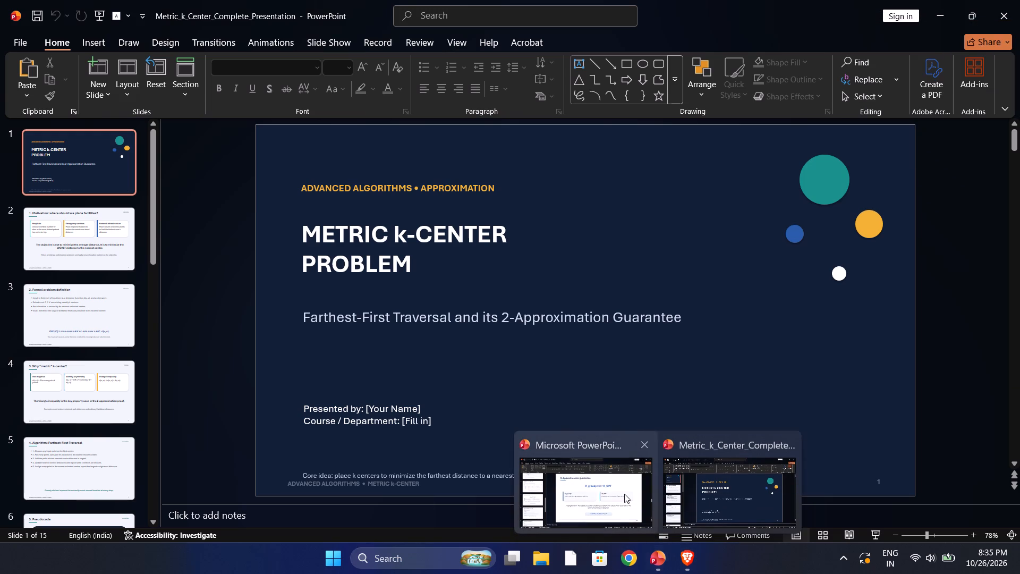
Arrange the Microsoft PowerPoint deck and Metric_k_Center_Complete_Presentation side by side.
{"action": "left_click", "coordinate": [624, 494]}
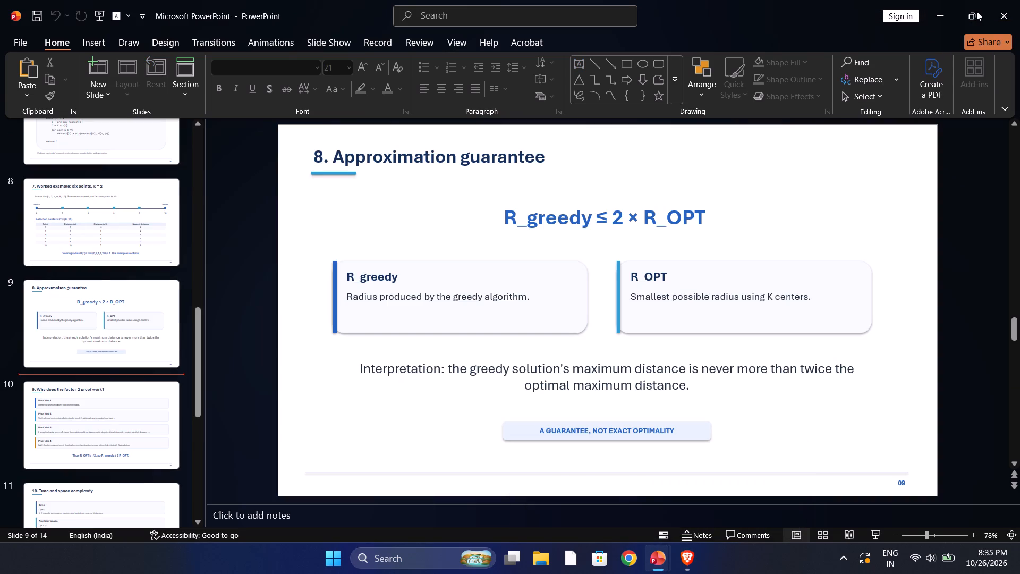
{"action": "left_click", "coordinate": [888, 41]}
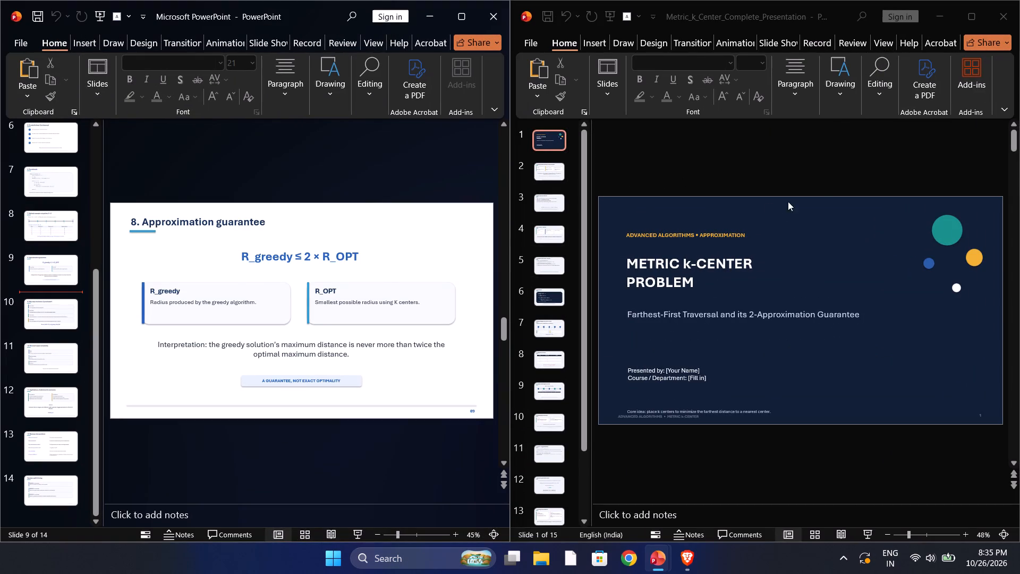
Duplicate the title slide of the Microsoft PowerPoint deck and copy the duplicate into Metric_k_Center_Complete_Presentation after its first slide.
{"action": "scroll", "coordinate": [67, 193], "scroll_direction": "up", "scroll_amount": 18}
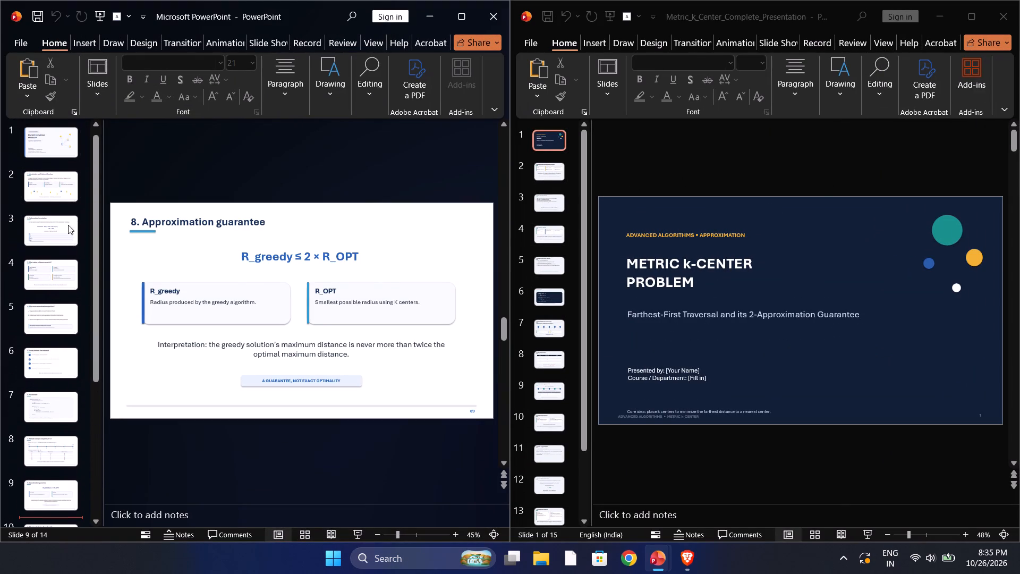
{"action": "scroll", "coordinate": [68, 194], "scroll_direction": "up", "scroll_amount": 2}
{"action": "left_click", "coordinate": [55, 153]}
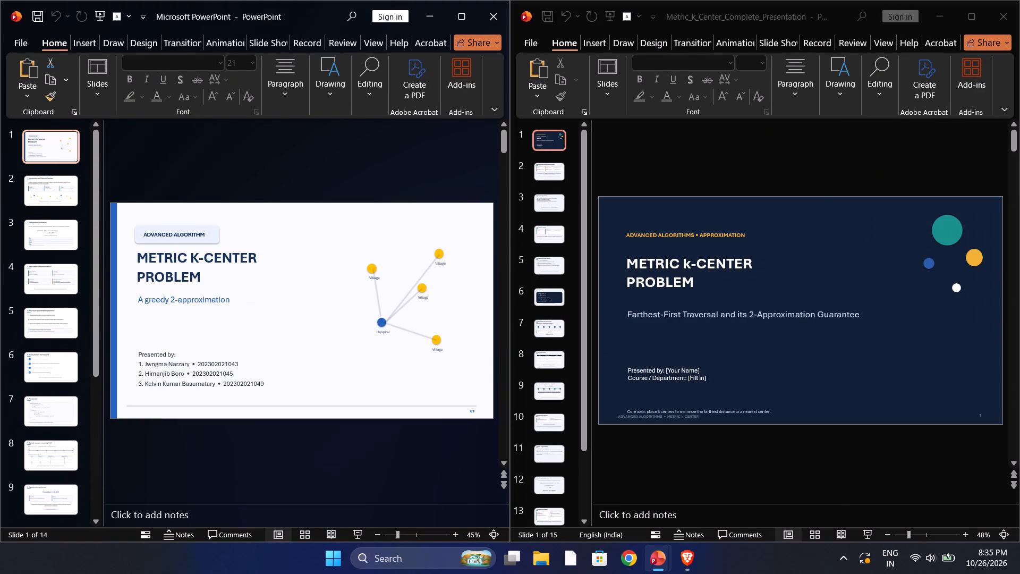
{"action": "left_click", "coordinate": [710, 169]}
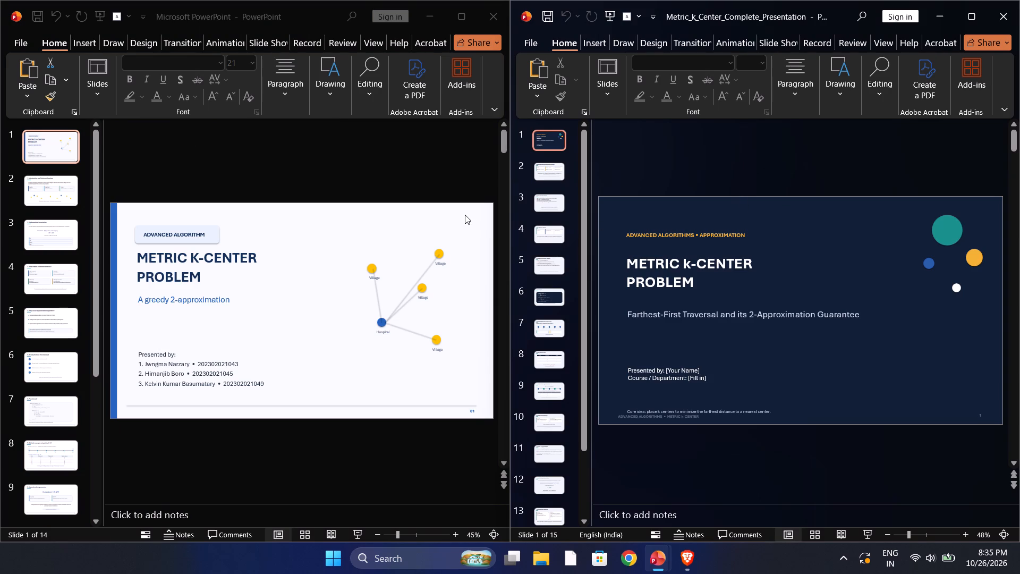
{"action": "left_click", "coordinate": [366, 208]}
{"action": "right_click", "coordinate": [366, 209]}
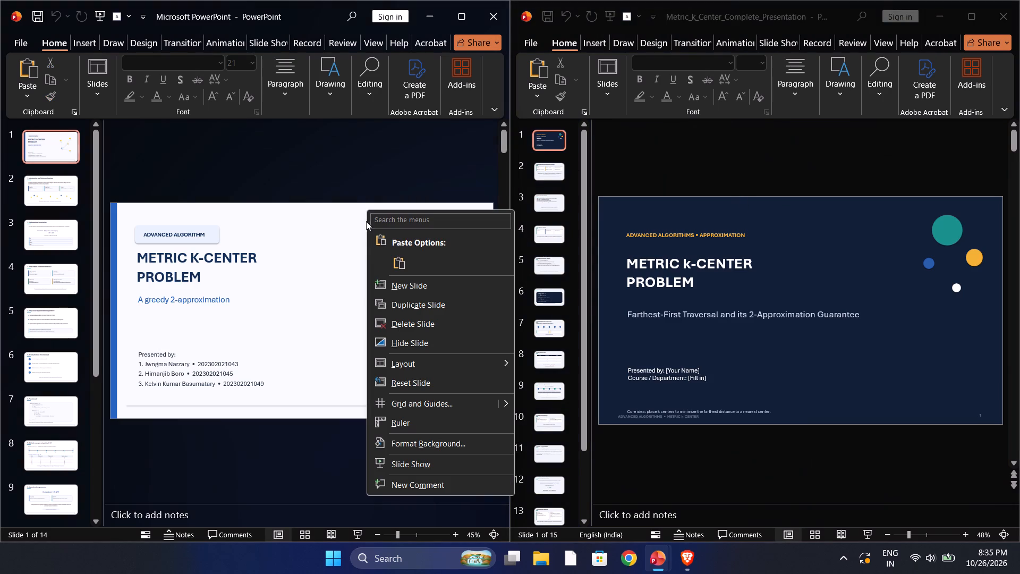
{"action": "left_click", "coordinate": [429, 305]}
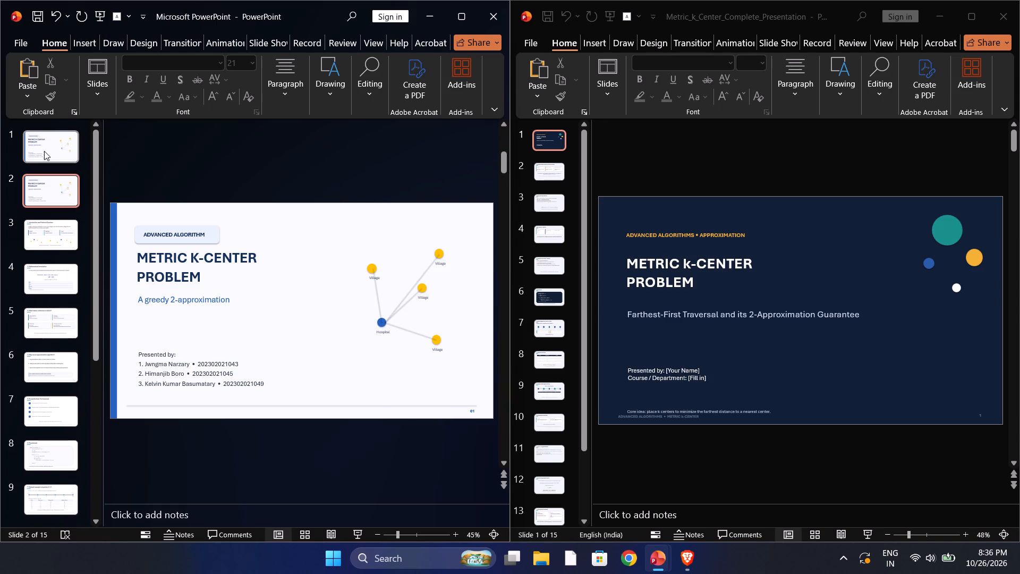
{"action": "left_click_drag", "start_coordinate": [50, 192], "coordinate": [716, 187]}
Delete the original dark title slide from Metric_k_Center_Complete_Presentation.
{"action": "left_click", "coordinate": [554, 147]}
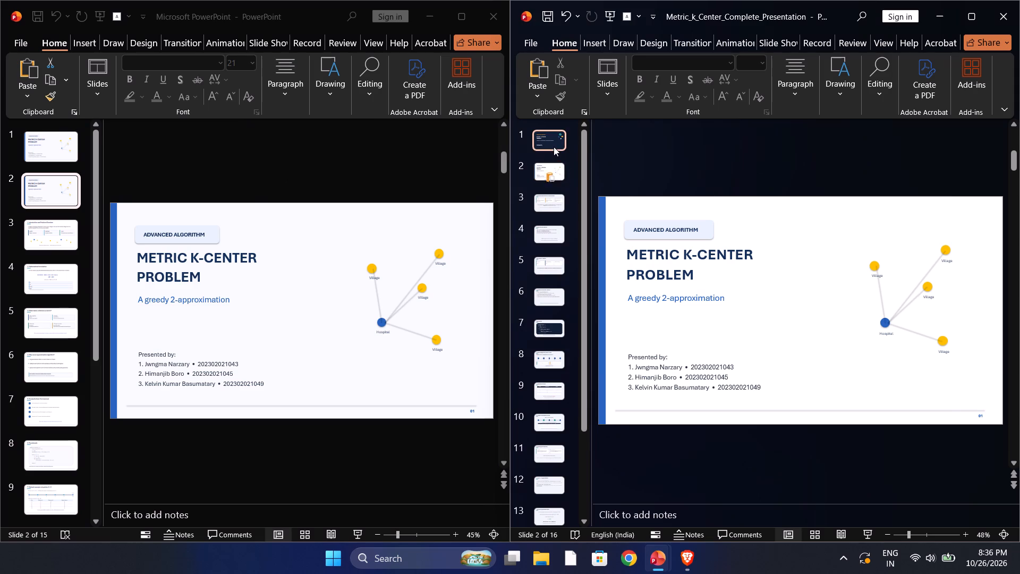
{"action": "right_click", "coordinate": [550, 142]}
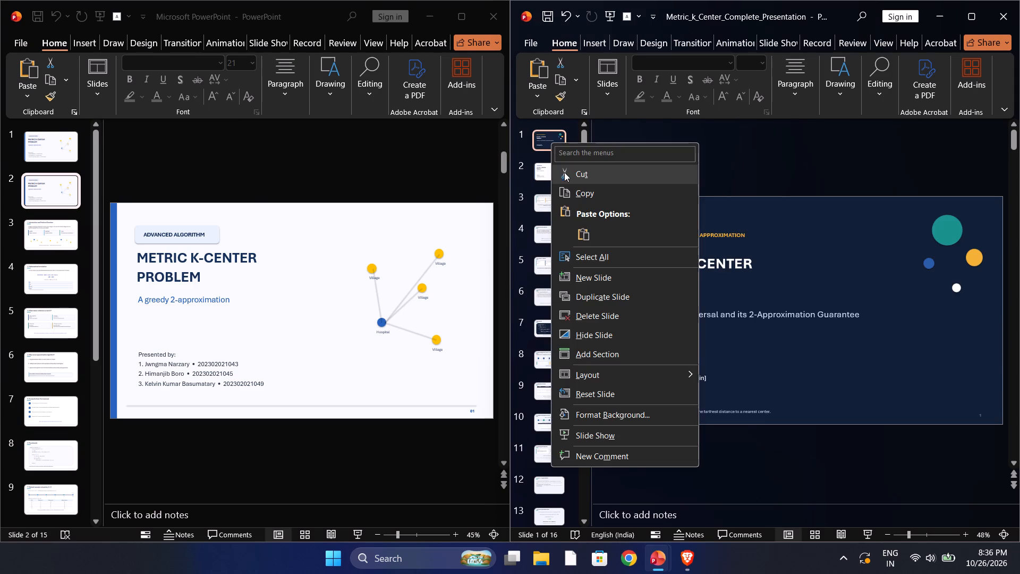
{"action": "left_click", "coordinate": [611, 322]}
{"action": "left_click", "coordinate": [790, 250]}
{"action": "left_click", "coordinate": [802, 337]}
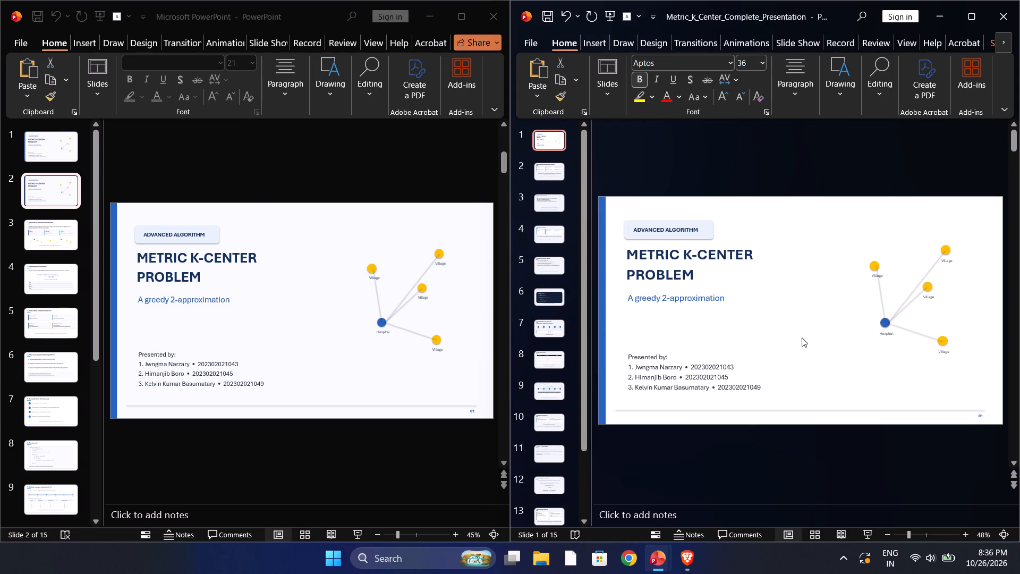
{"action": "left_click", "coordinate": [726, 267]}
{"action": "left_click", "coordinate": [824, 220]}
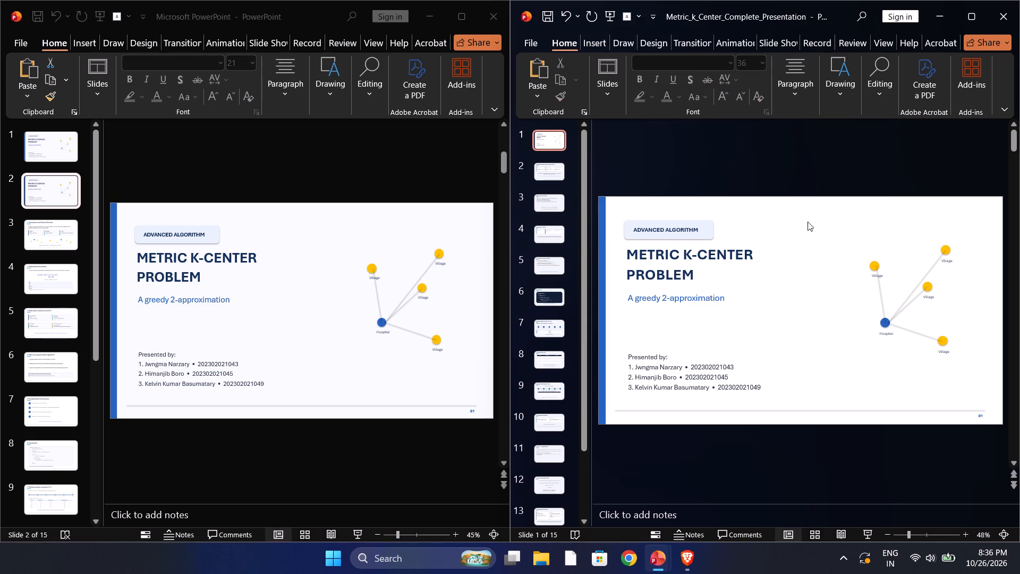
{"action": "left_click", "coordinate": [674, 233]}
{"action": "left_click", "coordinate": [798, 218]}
Delete the extra first title slide from the Microsoft PowerPoint deck.
{"action": "left_click", "coordinate": [53, 147]}
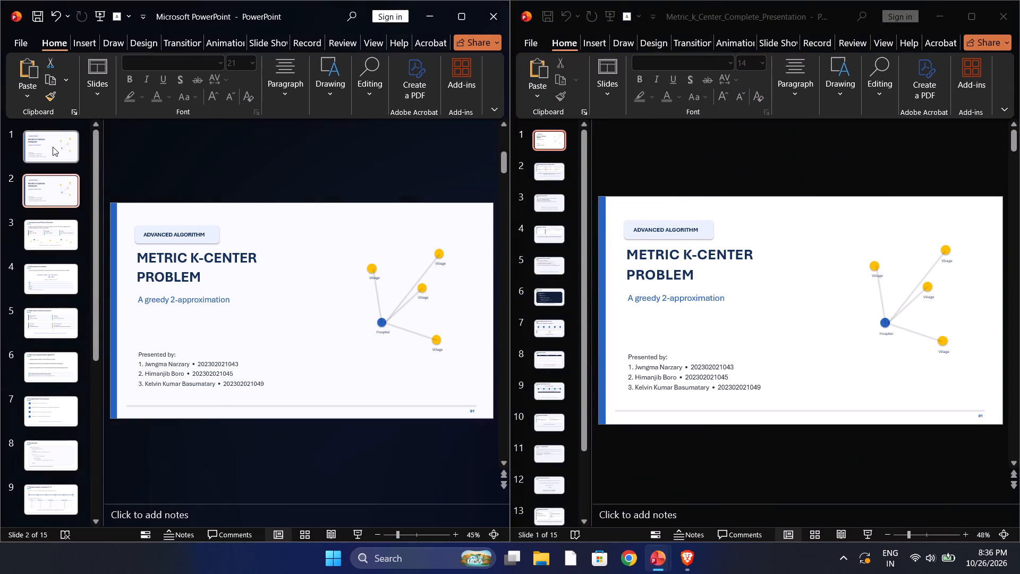
{"action": "right_click", "coordinate": [53, 147]}
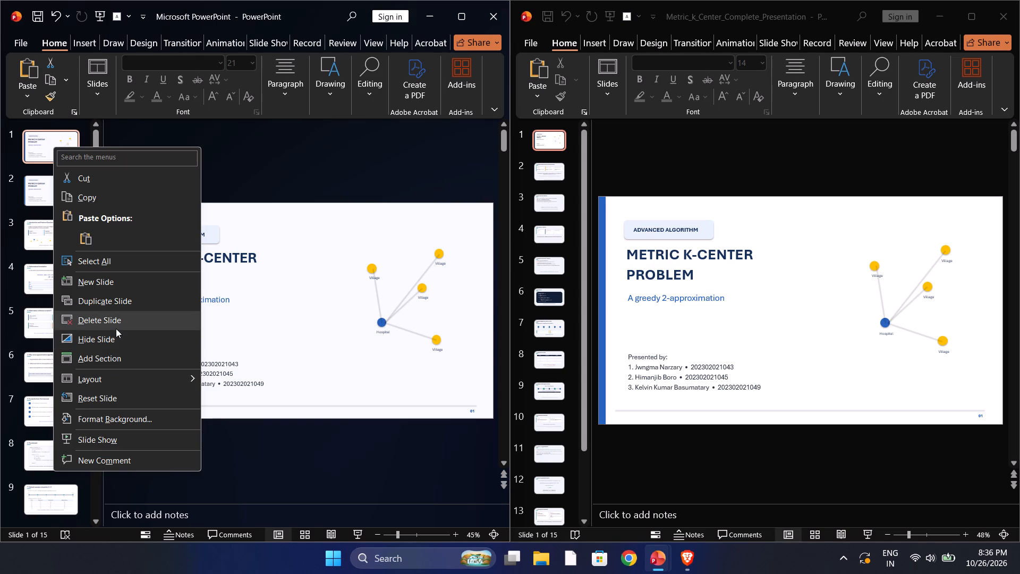
{"action": "left_click", "coordinate": [116, 328]}
Compare the second slides of both decks, the problem overview and the facility-placement motivation.
{"action": "left_click", "coordinate": [48, 181]}
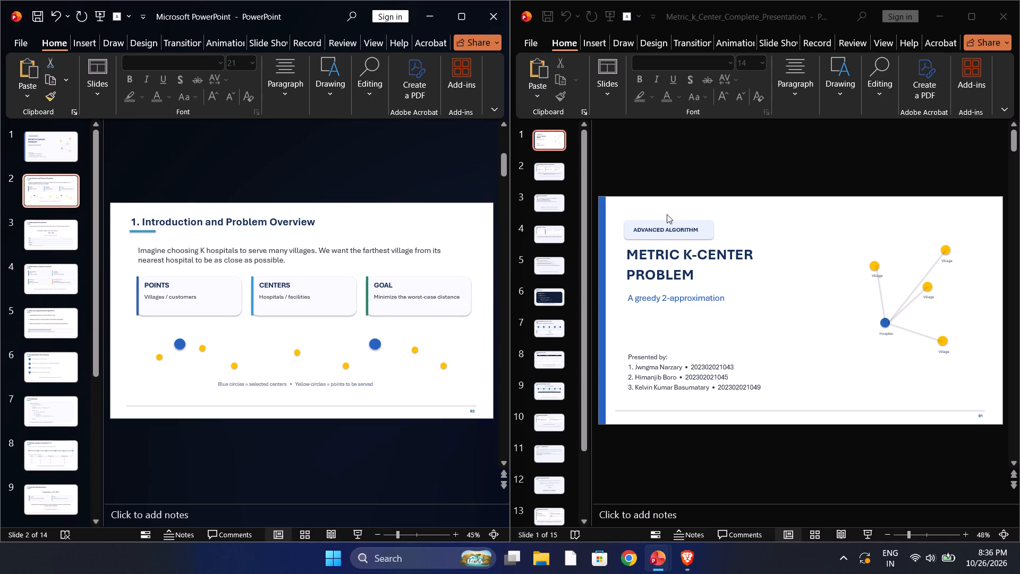
{"action": "left_click", "coordinate": [543, 182]}
{"action": "left_click", "coordinate": [543, 174]}
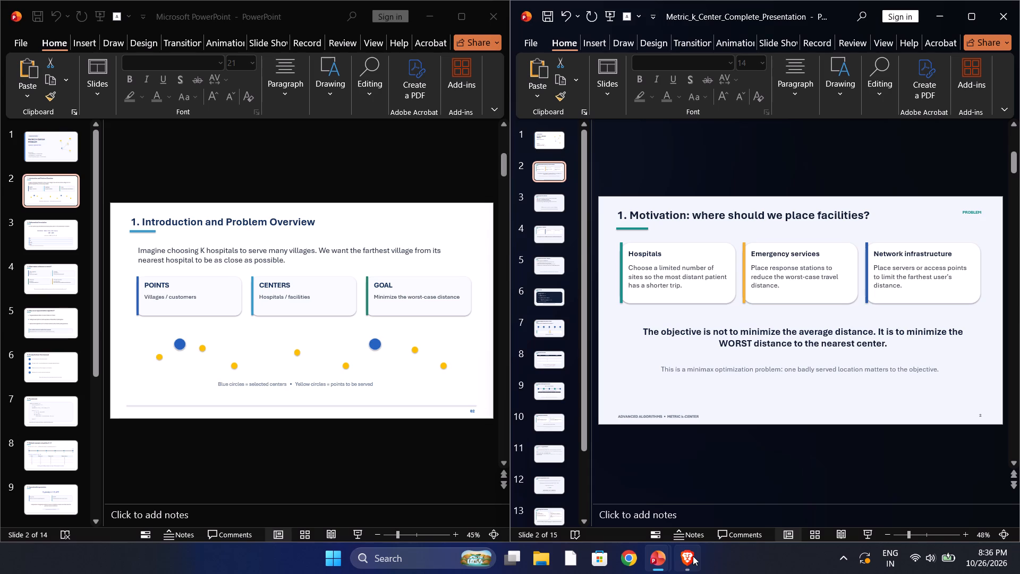
{"action": "left_click", "coordinate": [622, 566]}
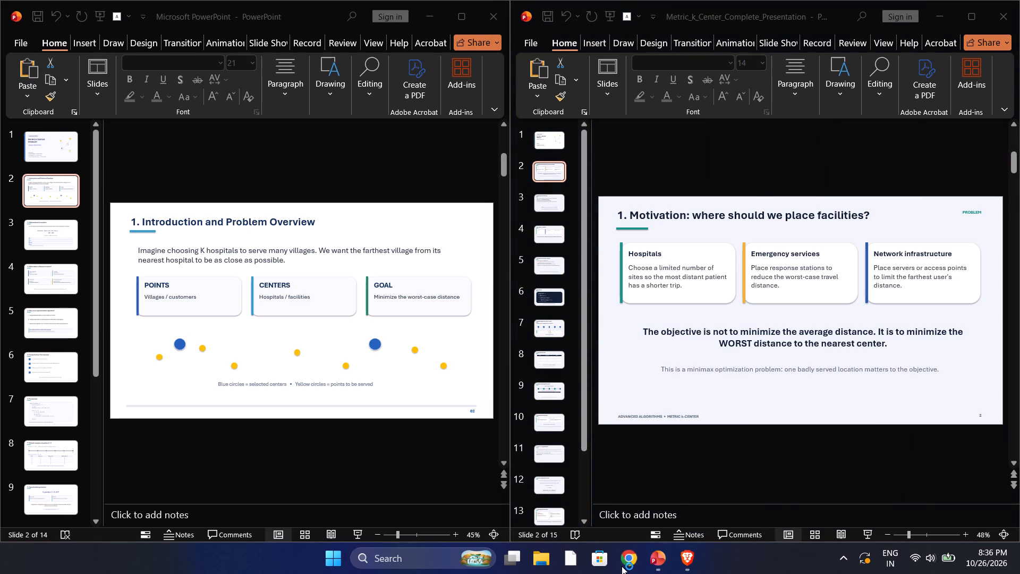
{"action": "left_click", "coordinate": [376, 317]}
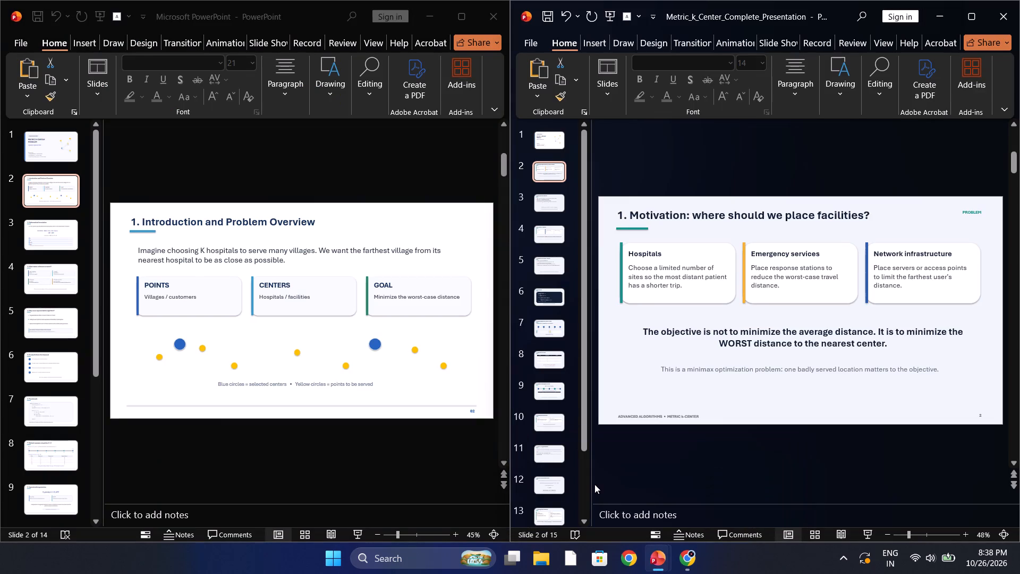
{"action": "left_click", "coordinate": [559, 202]}
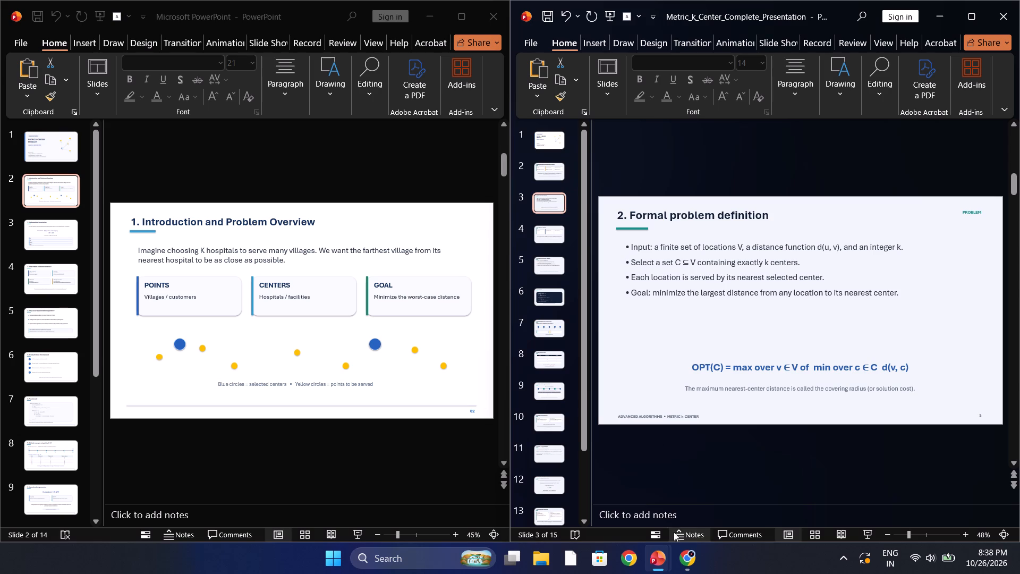
{"action": "left_click", "coordinate": [697, 565]}
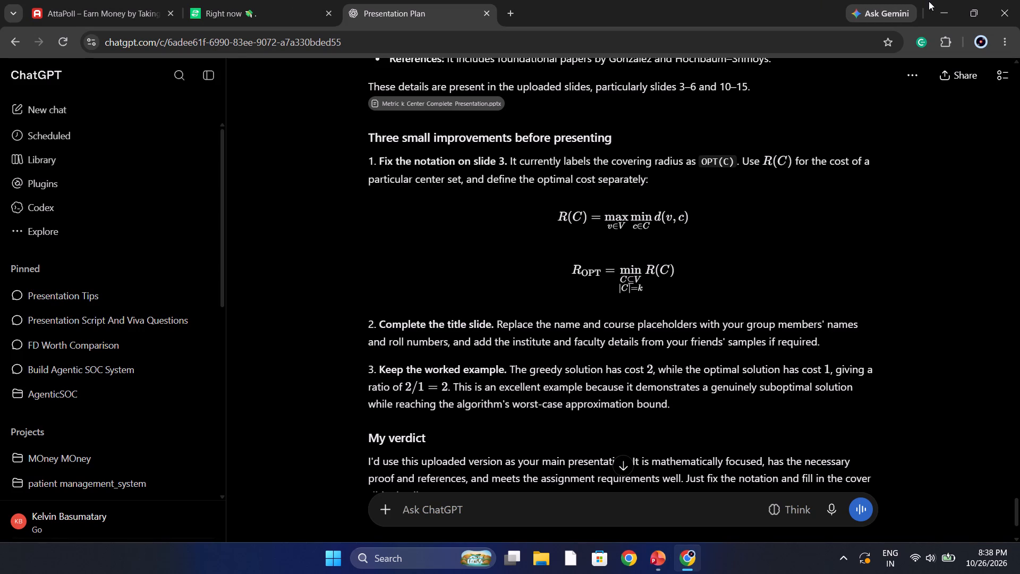
{"action": "left_click", "coordinate": [943, 10]}
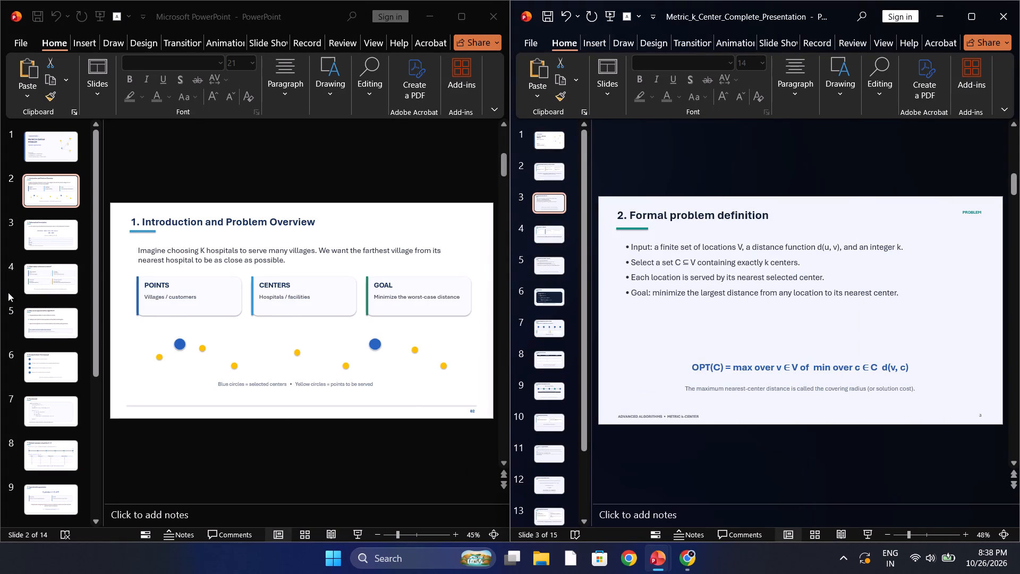
{"action": "left_click", "coordinate": [56, 243]}
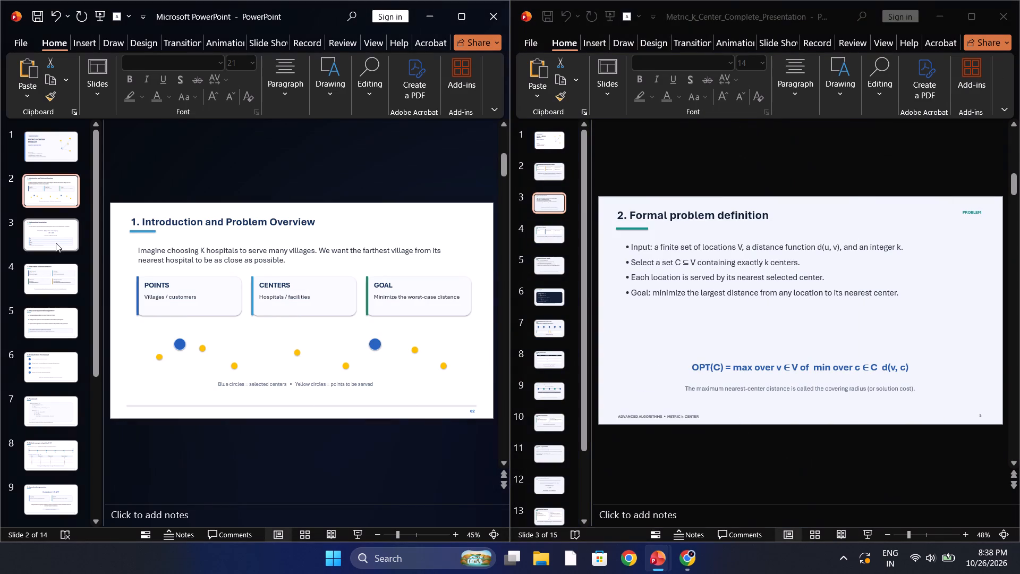
{"action": "left_click", "coordinate": [56, 243]}
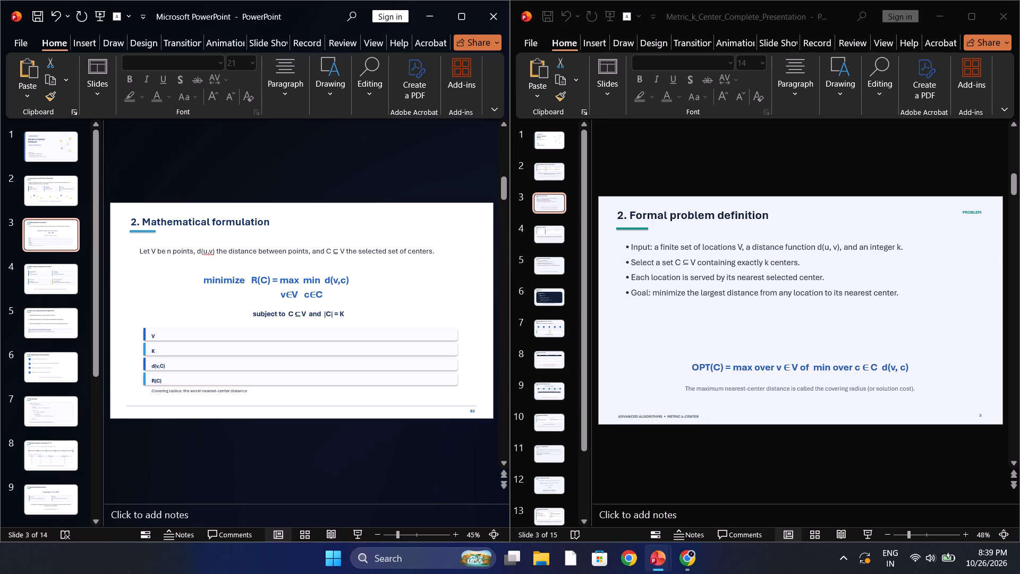
Review the title slides and second slides of both decks again, comparing the introduction with the facility-placement motivation.
{"action": "left_click", "coordinate": [550, 167]}
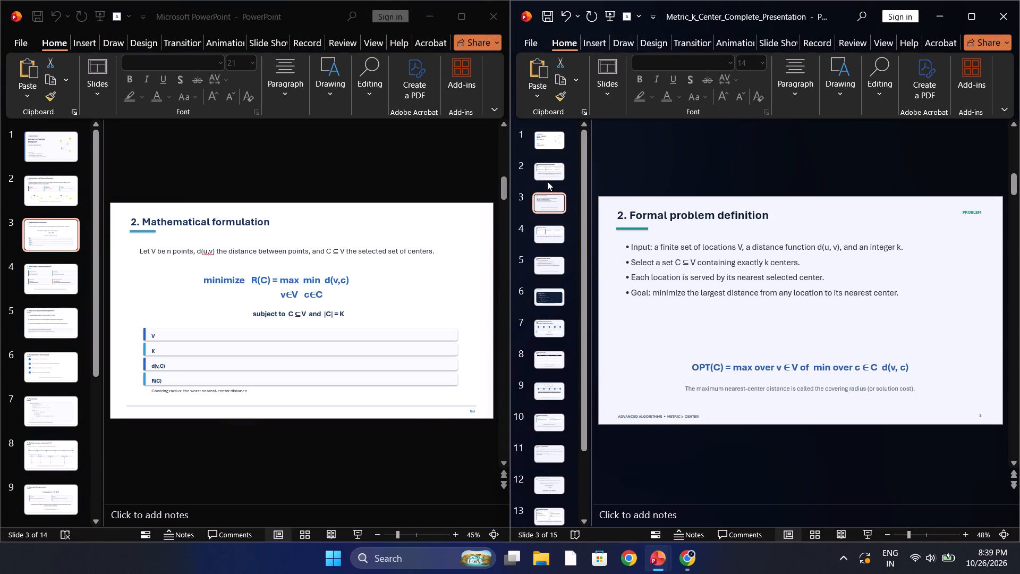
{"action": "left_click", "coordinate": [549, 172]}
{"action": "left_click", "coordinate": [555, 205]}
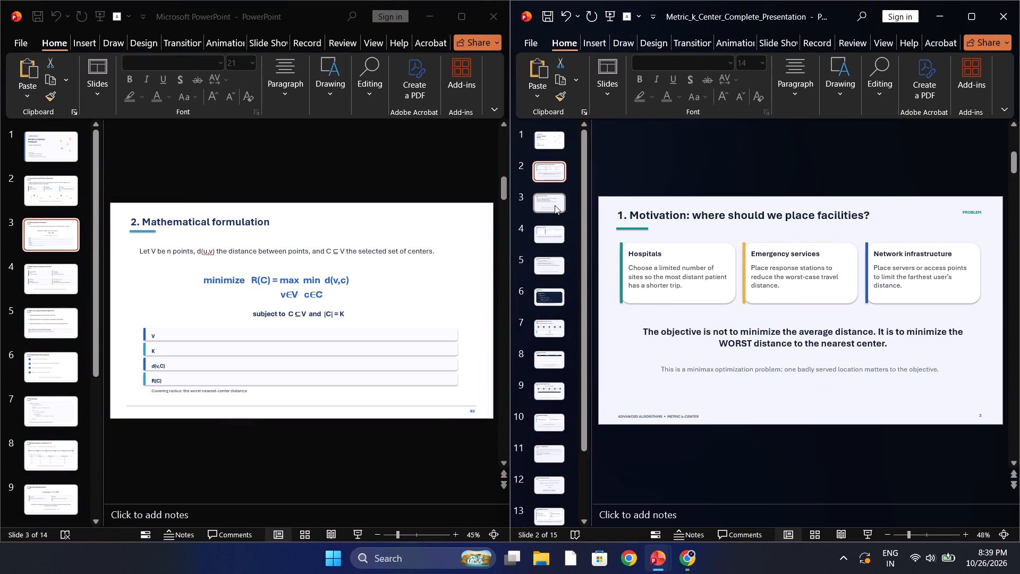
{"action": "left_click", "coordinate": [549, 171]}
{"action": "left_click", "coordinate": [42, 205]}
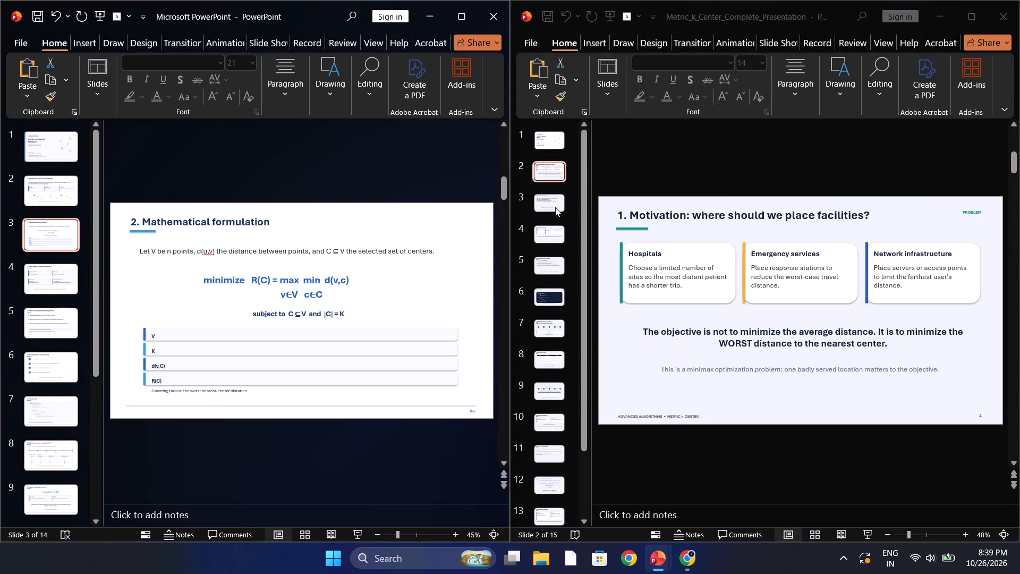
{"action": "left_click", "coordinate": [55, 145]}
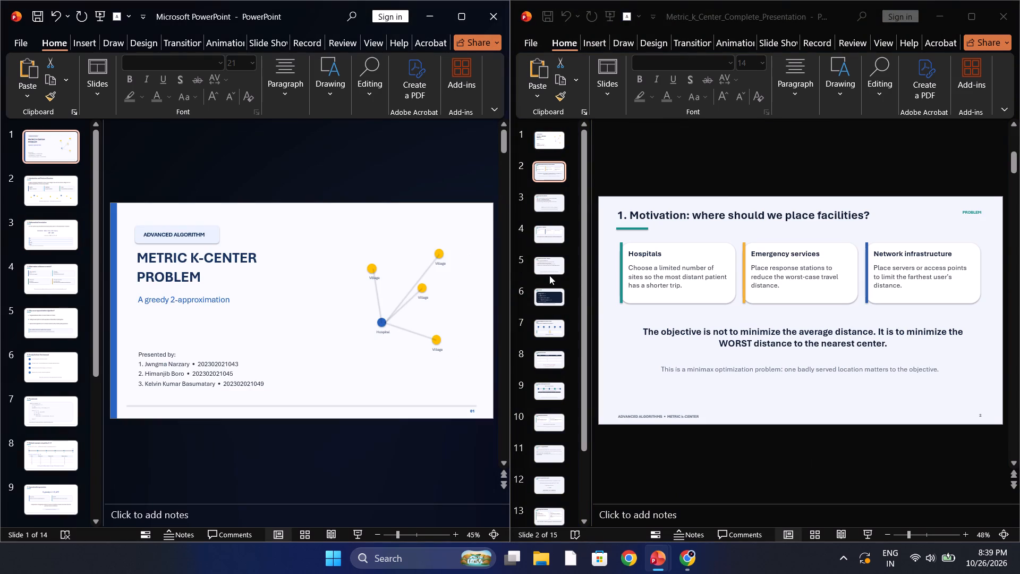
{"action": "left_click", "coordinate": [69, 182]}
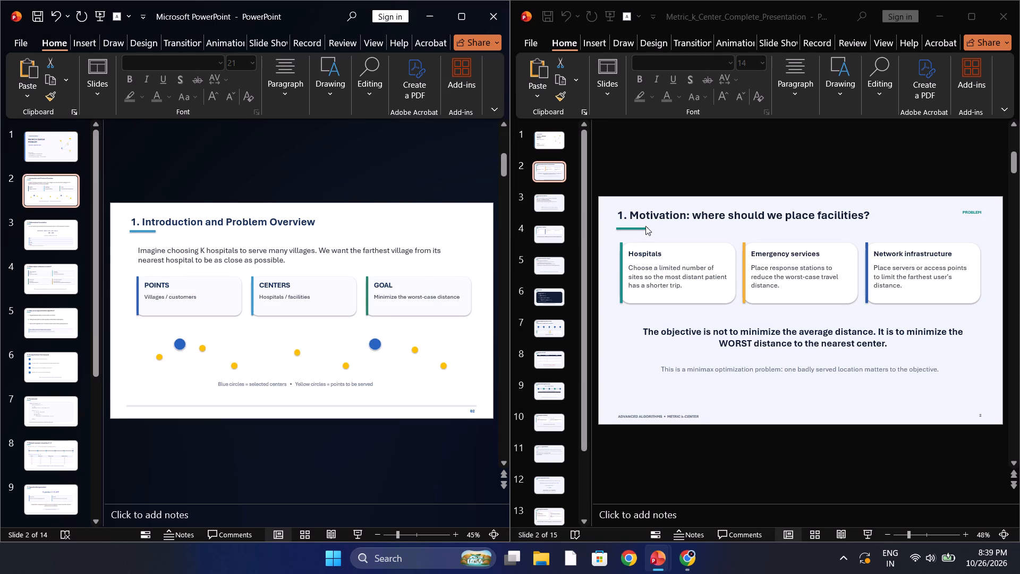
{"action": "left_click", "coordinate": [634, 233]}
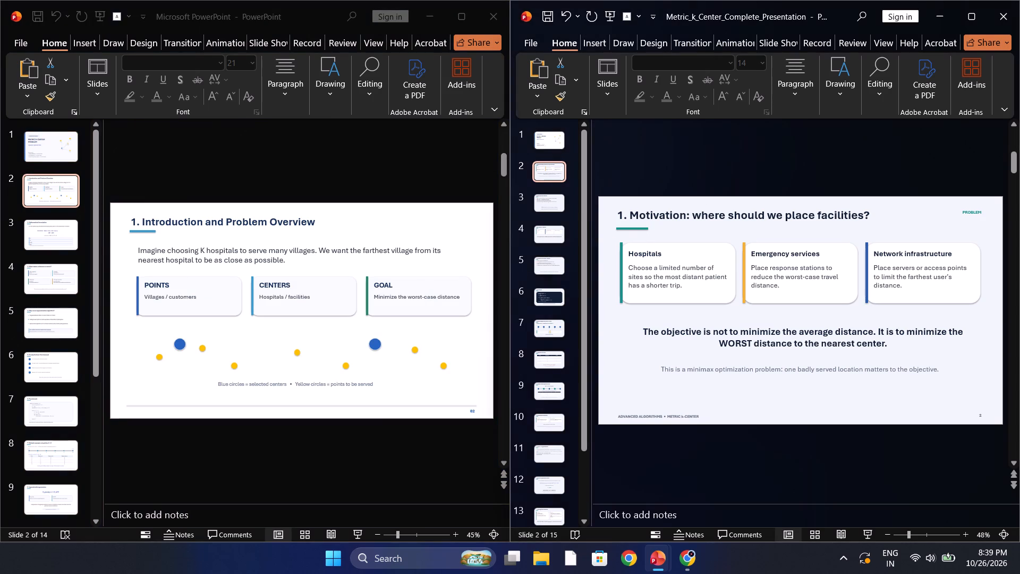
{"action": "left_click", "coordinate": [552, 141]}
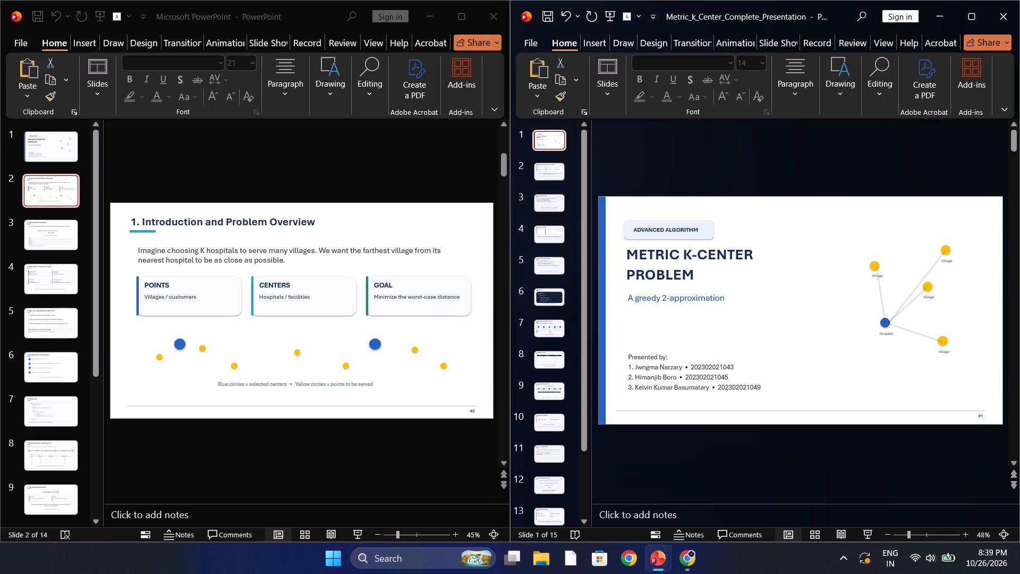
{"action": "left_click", "coordinate": [544, 177]}
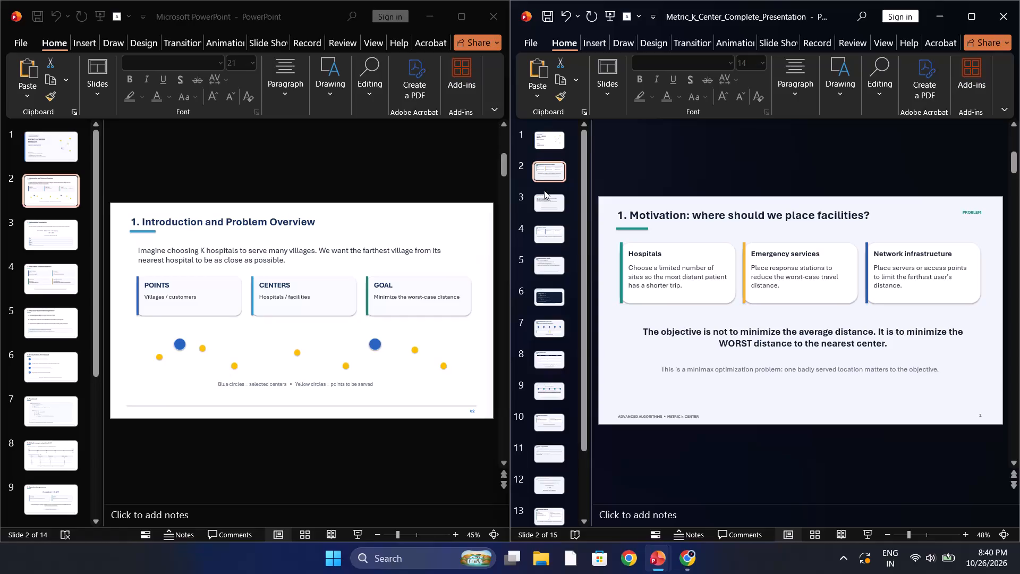
Compare the fourth slides of both decks, which cover the metric distance properties.
{"action": "left_click", "coordinate": [545, 197]}
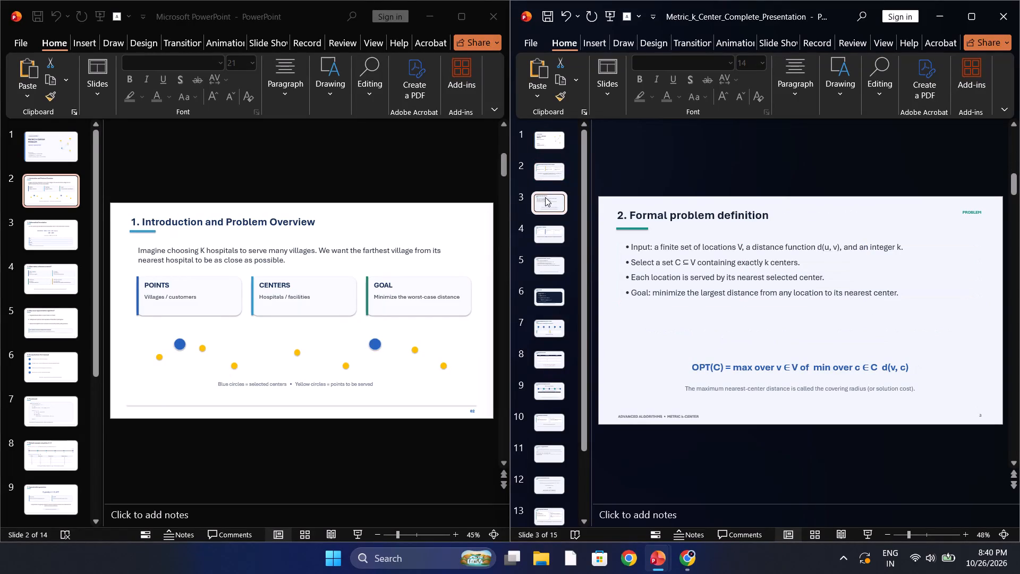
{"action": "left_click", "coordinate": [553, 235]}
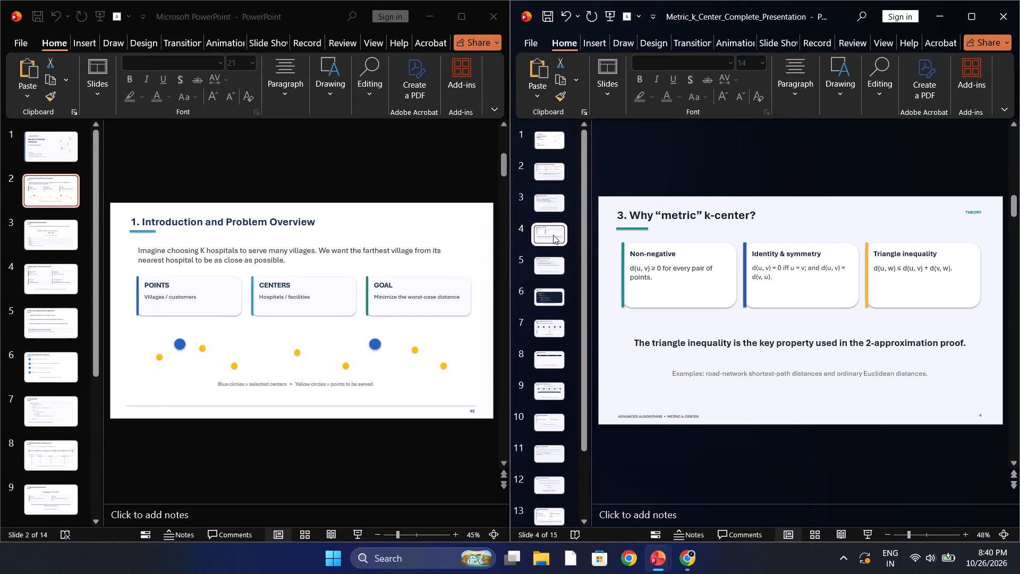
{"action": "left_click", "coordinate": [54, 247]}
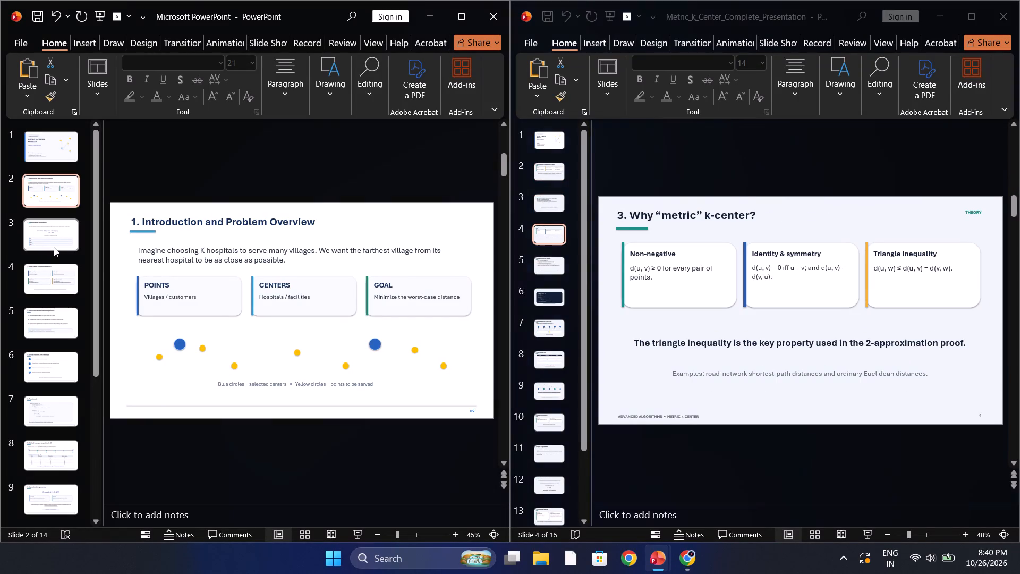
{"action": "left_click", "coordinate": [55, 274]}
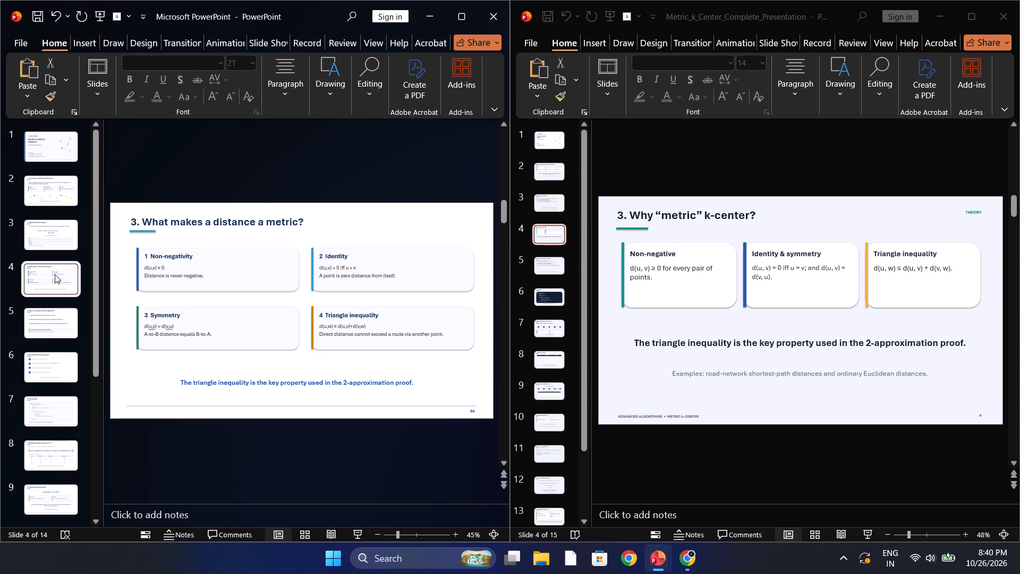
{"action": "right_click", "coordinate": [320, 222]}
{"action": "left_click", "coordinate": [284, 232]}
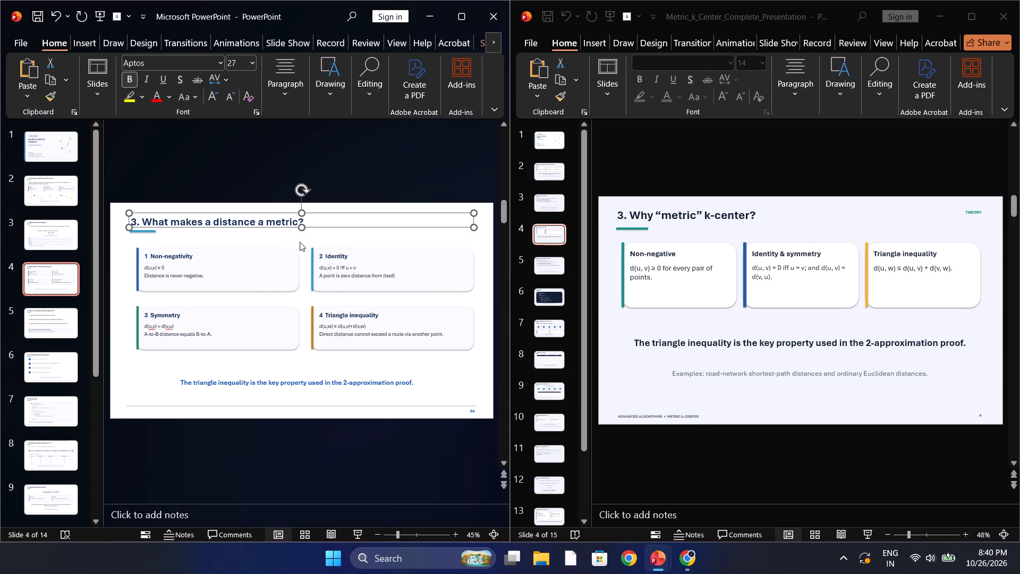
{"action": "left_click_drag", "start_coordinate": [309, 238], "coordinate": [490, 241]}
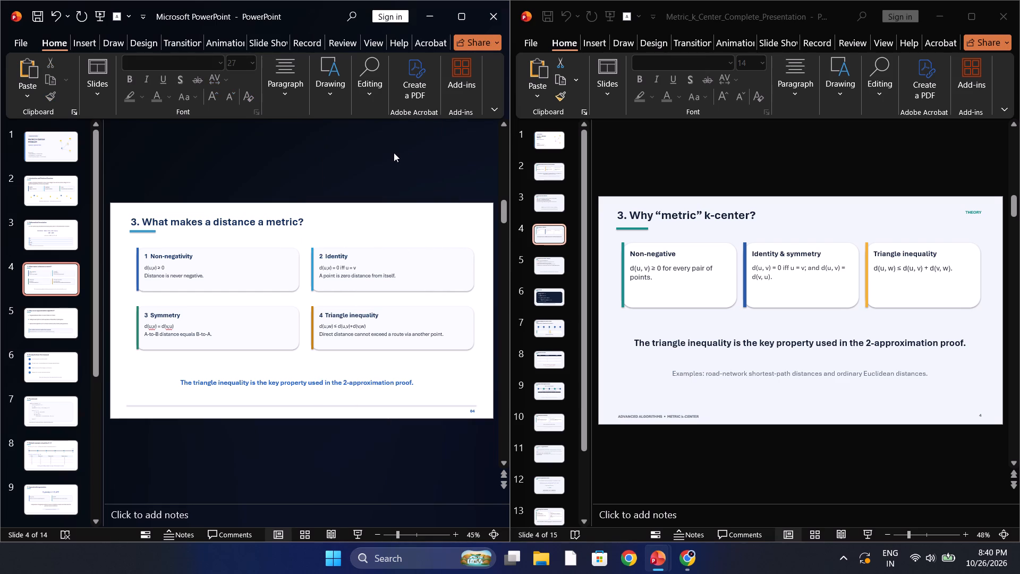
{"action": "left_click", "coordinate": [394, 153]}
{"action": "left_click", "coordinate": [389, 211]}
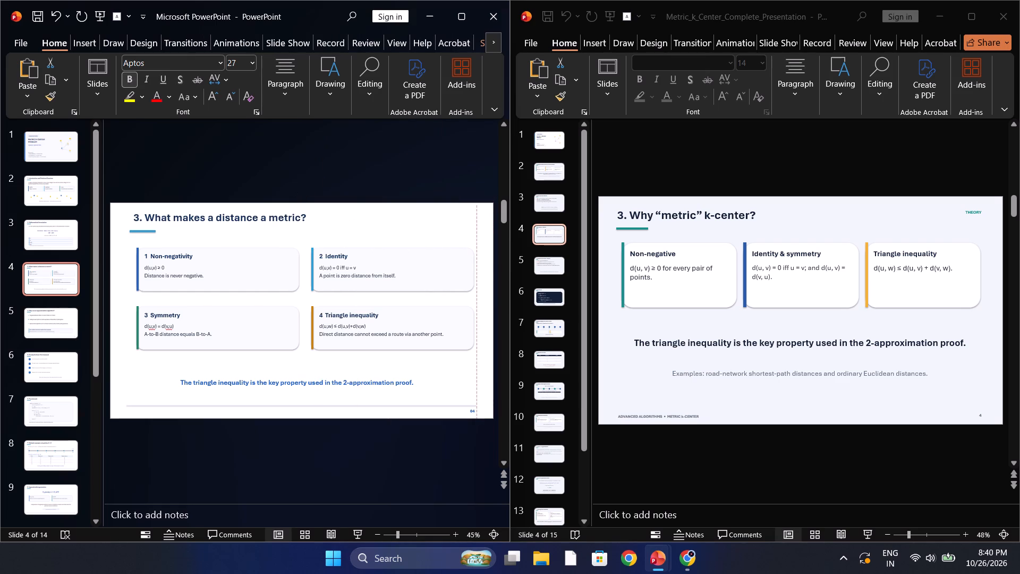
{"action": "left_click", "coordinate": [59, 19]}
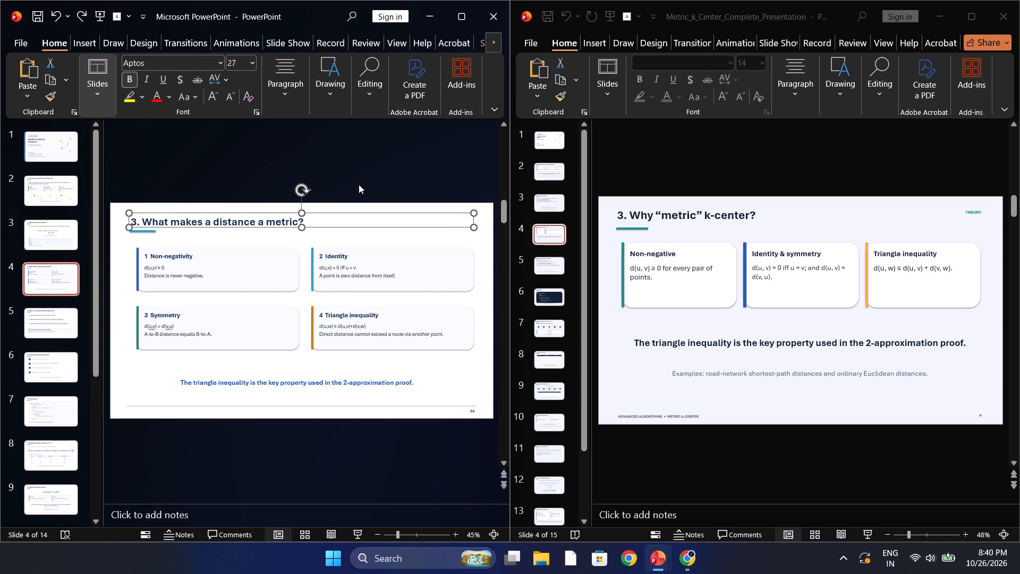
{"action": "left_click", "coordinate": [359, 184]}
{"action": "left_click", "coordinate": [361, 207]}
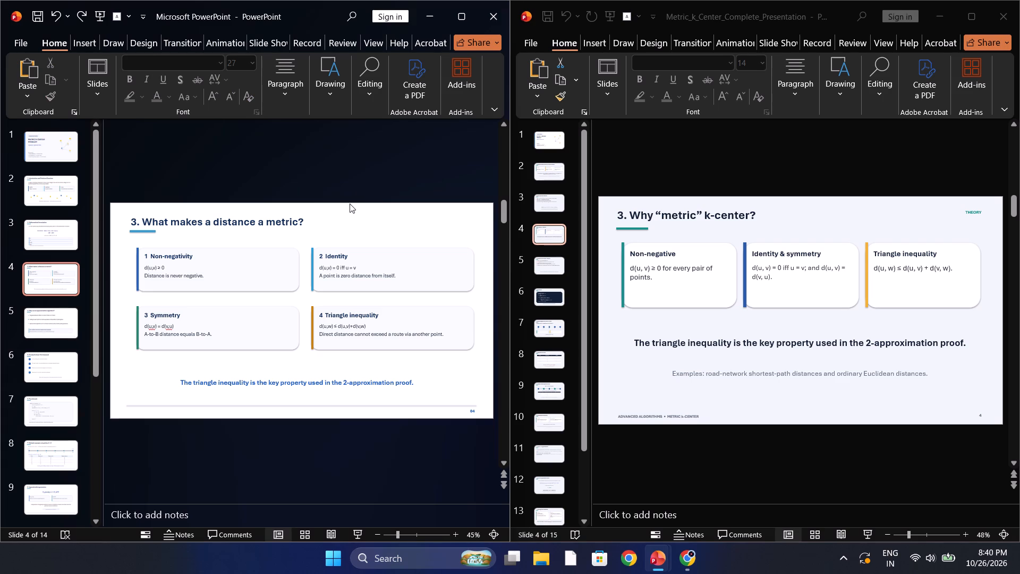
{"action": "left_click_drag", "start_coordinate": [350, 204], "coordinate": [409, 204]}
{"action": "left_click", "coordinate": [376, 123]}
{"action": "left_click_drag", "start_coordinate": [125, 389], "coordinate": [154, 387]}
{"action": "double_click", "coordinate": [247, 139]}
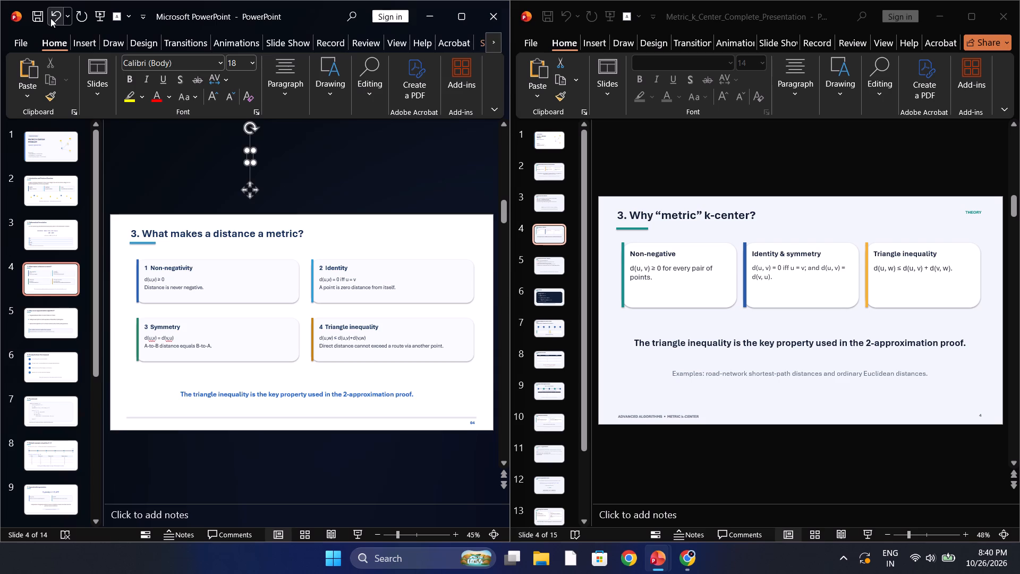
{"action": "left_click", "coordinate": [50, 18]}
Copy the earlier deck's slide "3. What makes a distance a metric?" into Metric_k_Center_Complete_Presentation directly after slide 3.
{"action": "left_click_drag", "start_coordinate": [44, 281], "coordinate": [479, 220]}
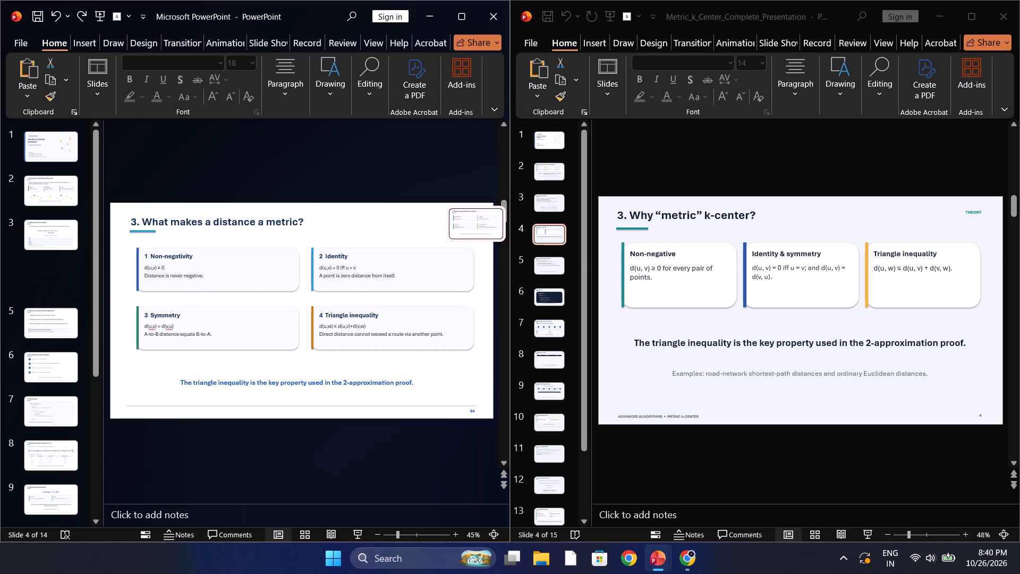
{"action": "left_click_drag", "start_coordinate": [479, 220], "coordinate": [562, 225]}
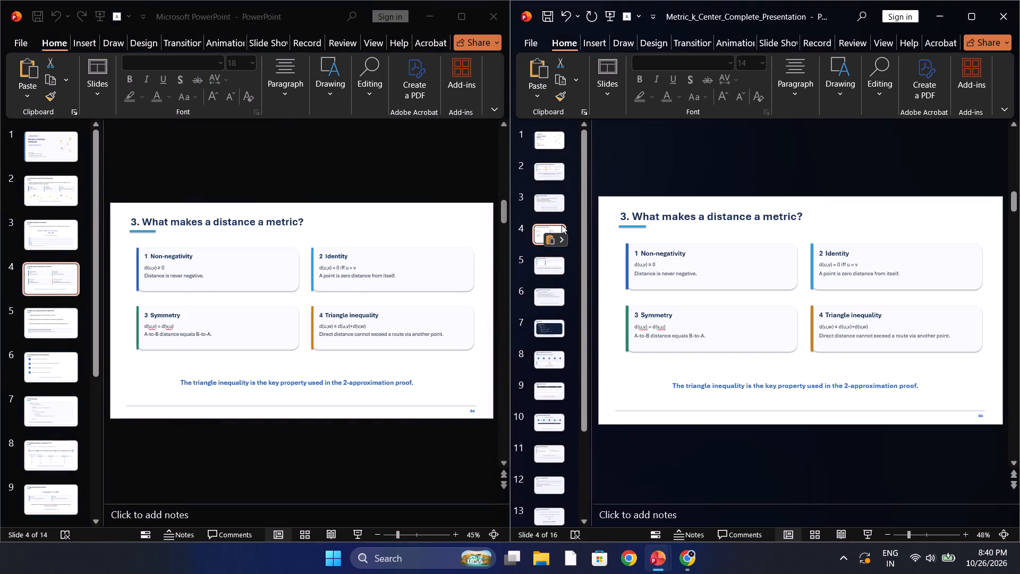
Compare the copied slide "What makes a distance a metric?" with the neighbouring "Why metric k-center?" and formal definition slides.
{"action": "left_click", "coordinate": [556, 204]}
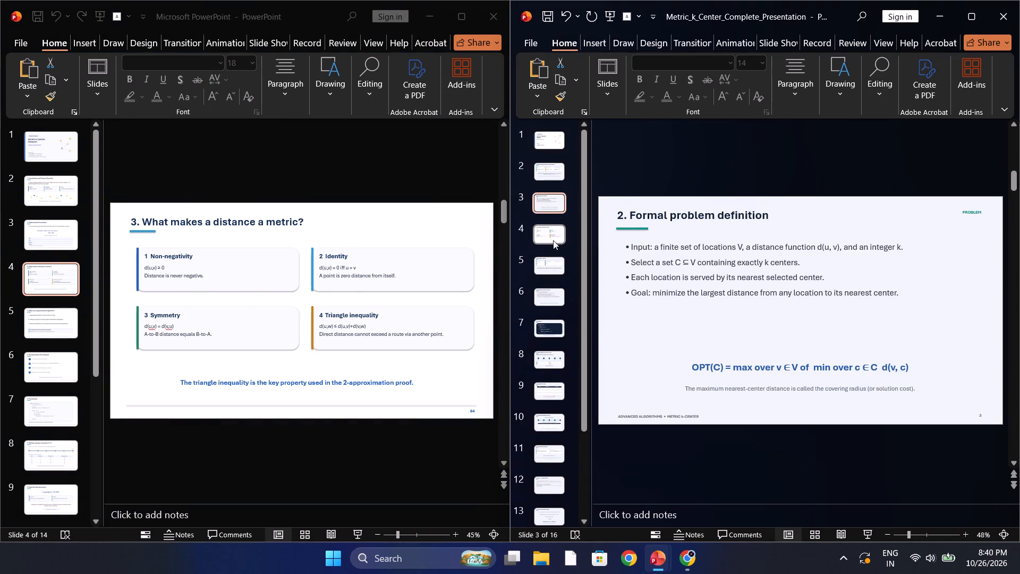
{"action": "left_click", "coordinate": [551, 240]}
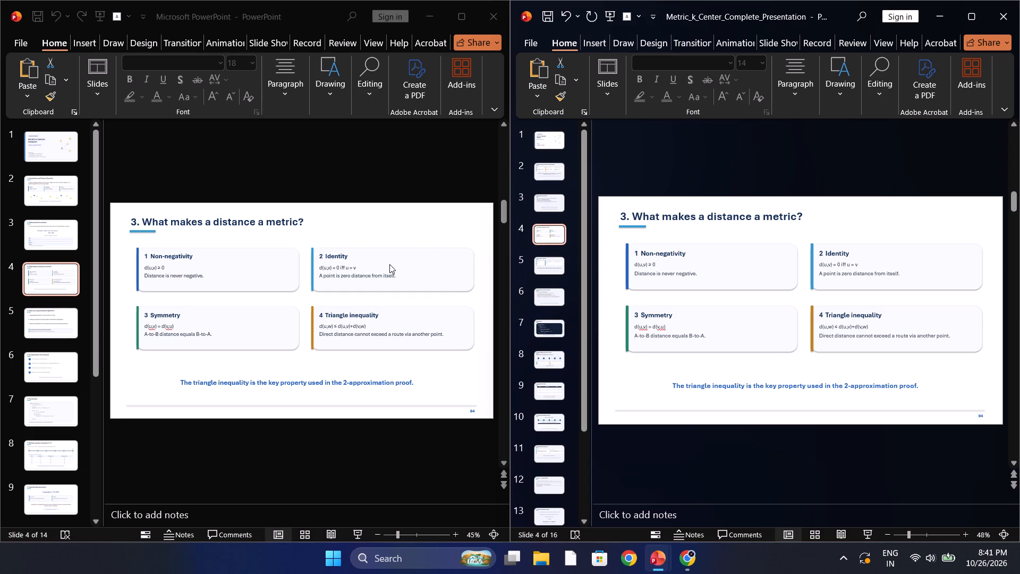
{"action": "left_click", "coordinate": [546, 201]}
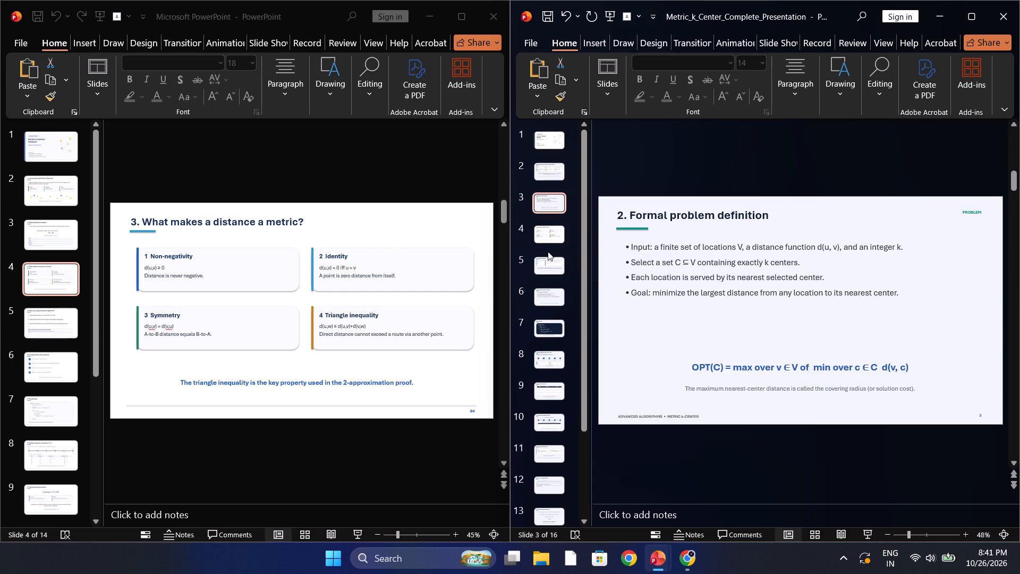
{"action": "left_click", "coordinate": [560, 234]}
{"action": "left_click", "coordinate": [556, 267]}
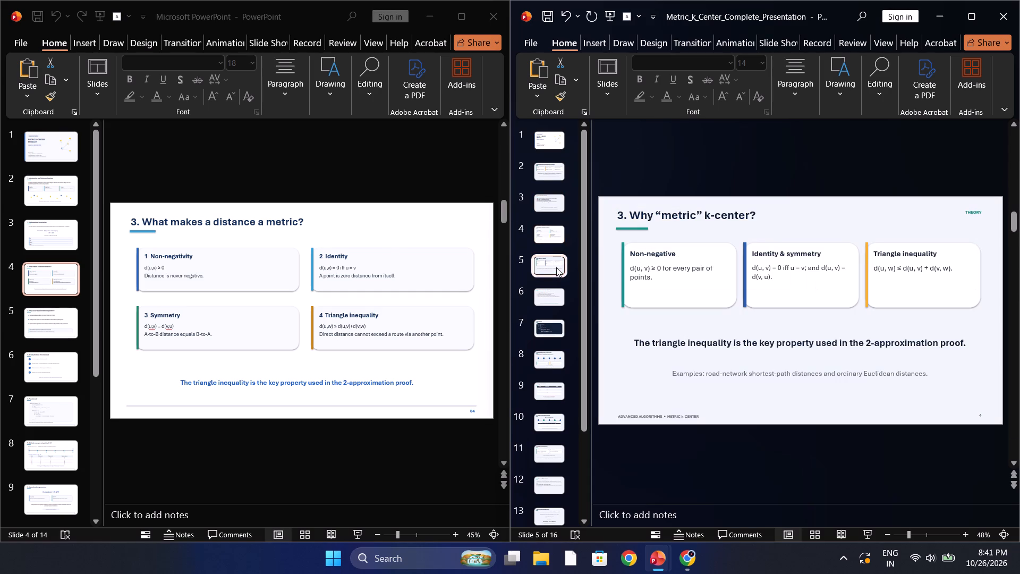
{"action": "left_click", "coordinate": [563, 229]}
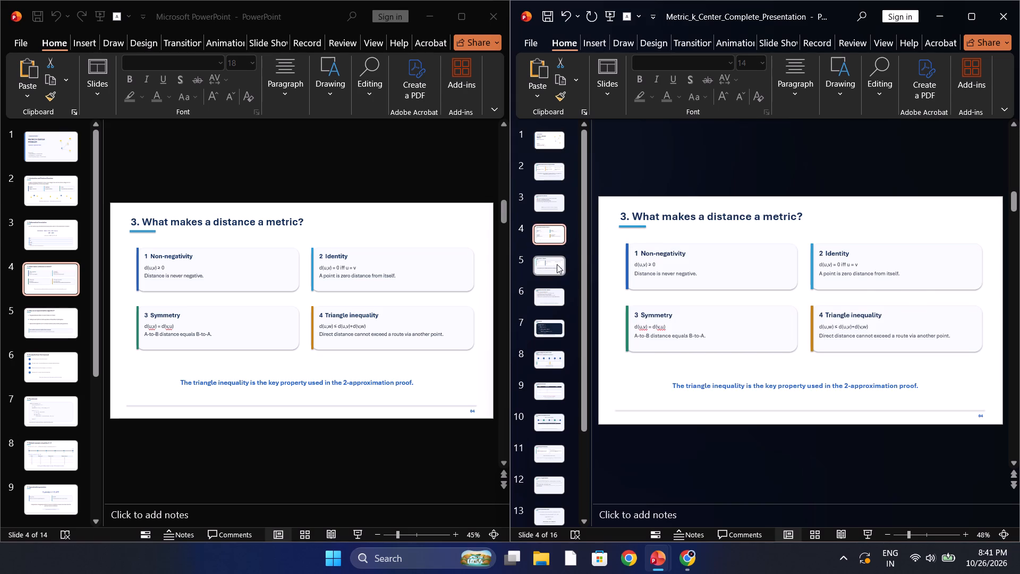
{"action": "left_click", "coordinate": [546, 269]}
{"action": "left_click", "coordinate": [555, 234]}
{"action": "left_click", "coordinate": [552, 262]}
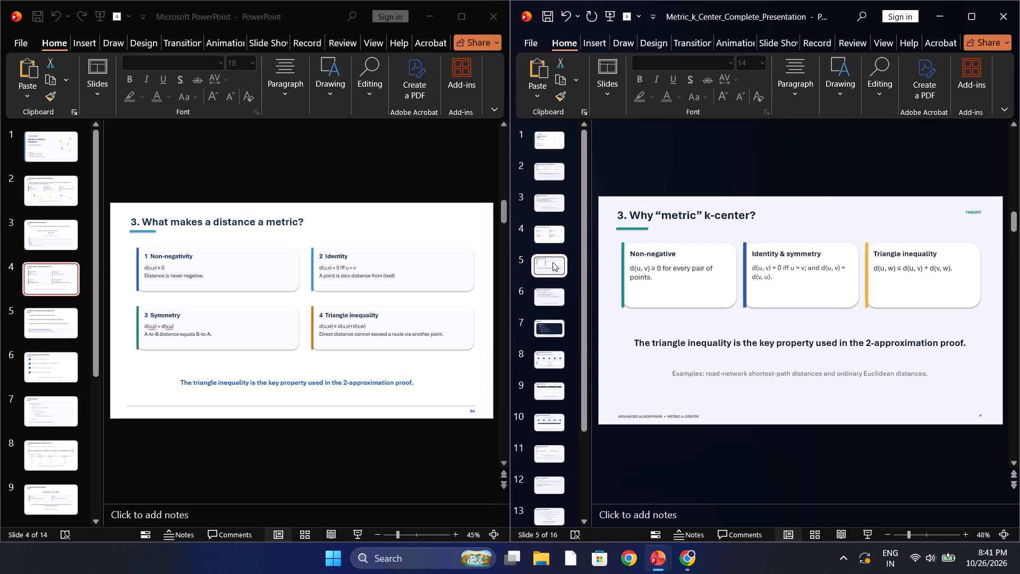
{"action": "left_click", "coordinate": [562, 222]}
{"action": "left_click", "coordinate": [547, 259]}
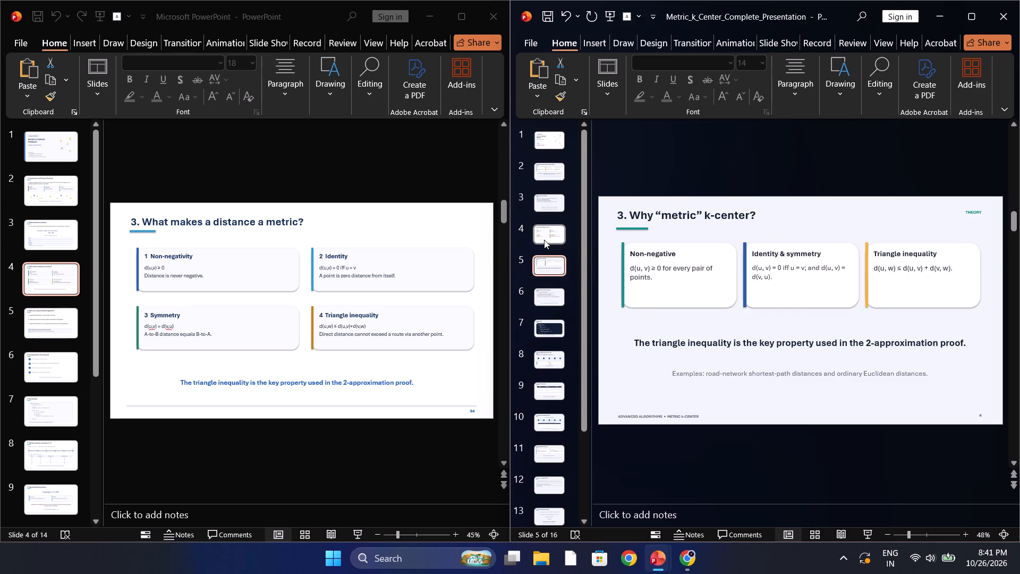
Compare the copied slide "What makes a distance a metric?" with "Why metric k-center?" and the formal problem definition slide once more.
{"action": "left_click", "coordinate": [544, 240]}
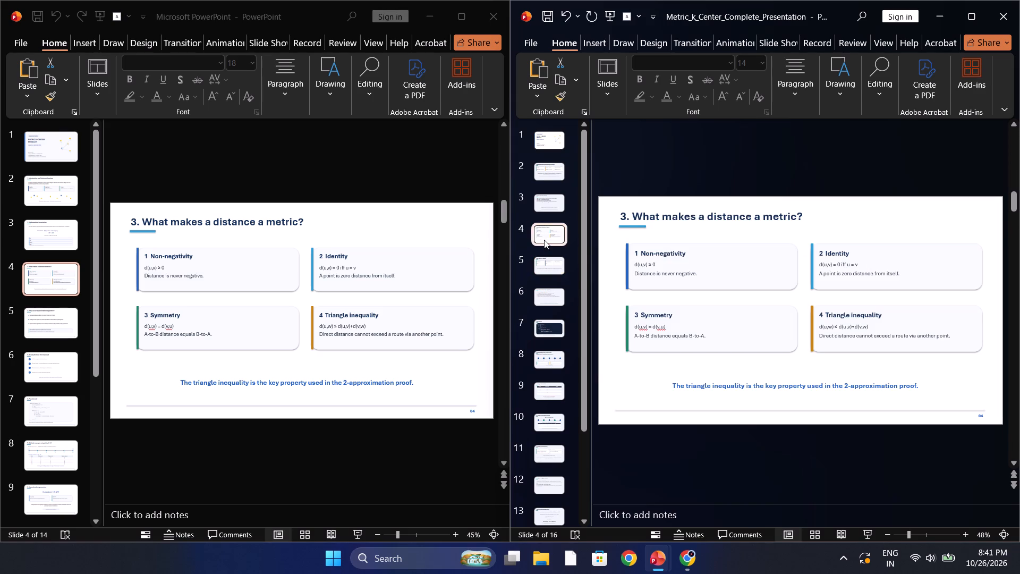
{"action": "left_click", "coordinate": [554, 206]}
{"action": "left_click", "coordinate": [551, 238]}
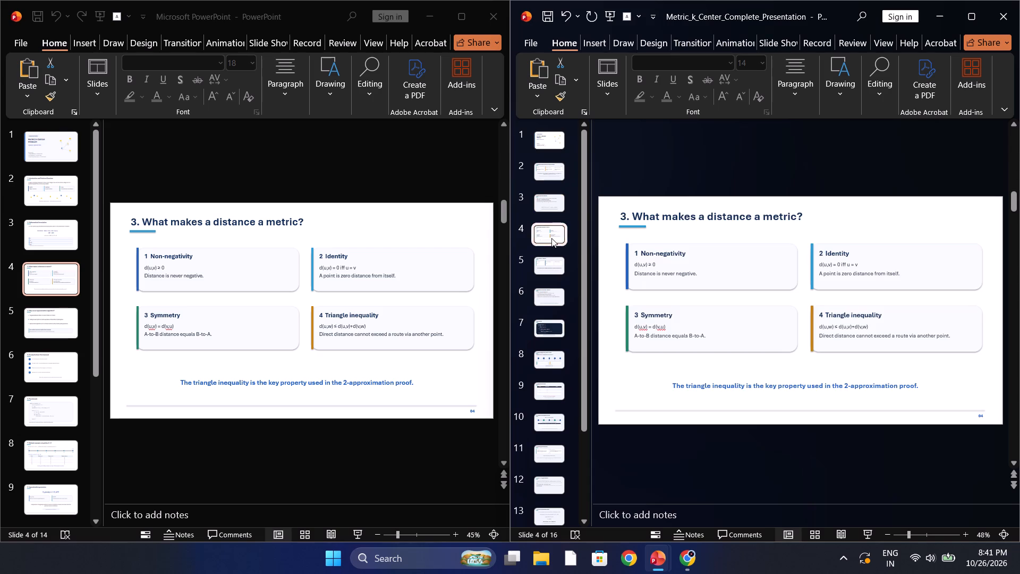
{"action": "left_click", "coordinate": [552, 263]}
{"action": "left_click", "coordinate": [544, 237]}
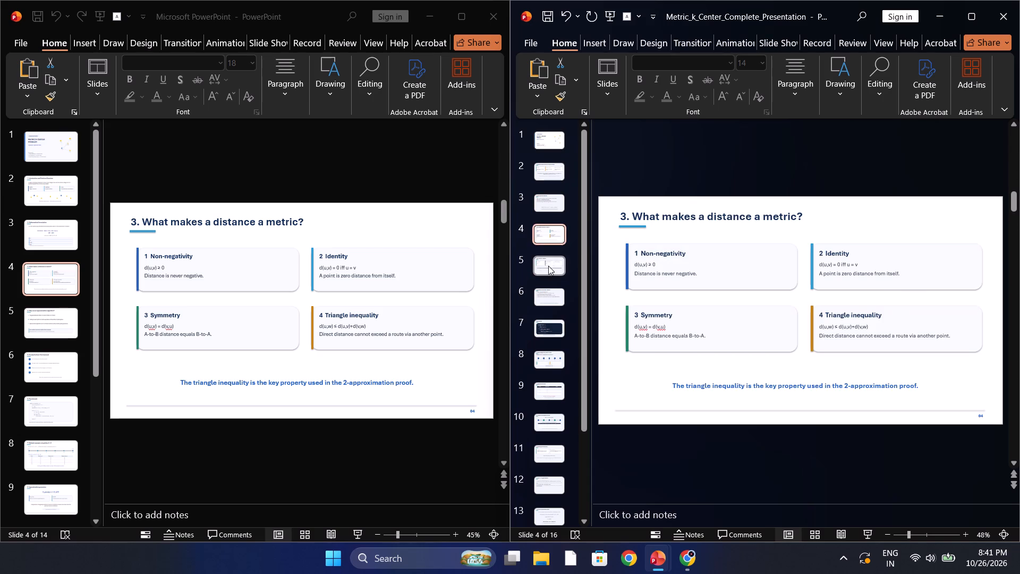
{"action": "left_click", "coordinate": [550, 273]}
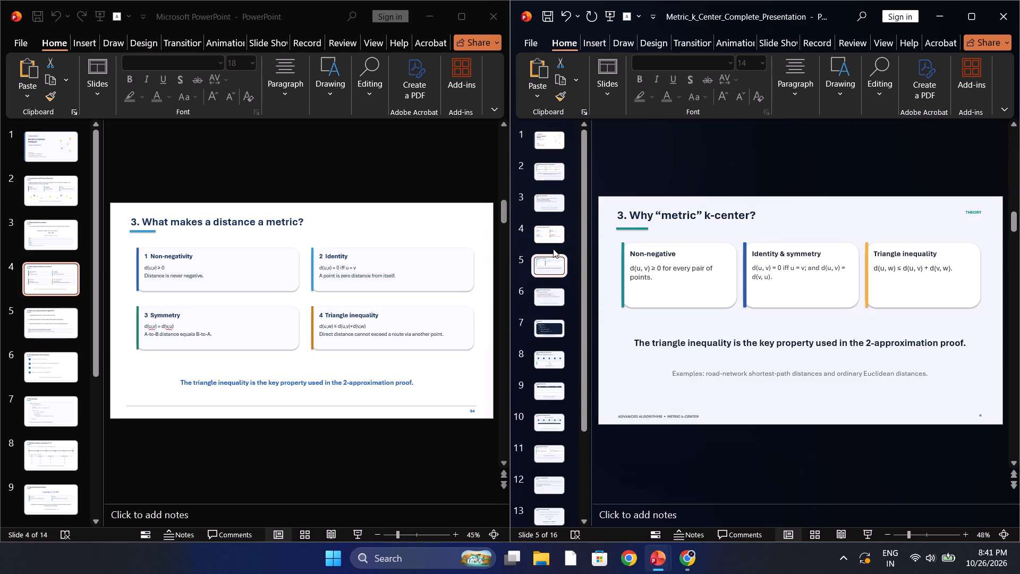
{"action": "left_click", "coordinate": [552, 236]}
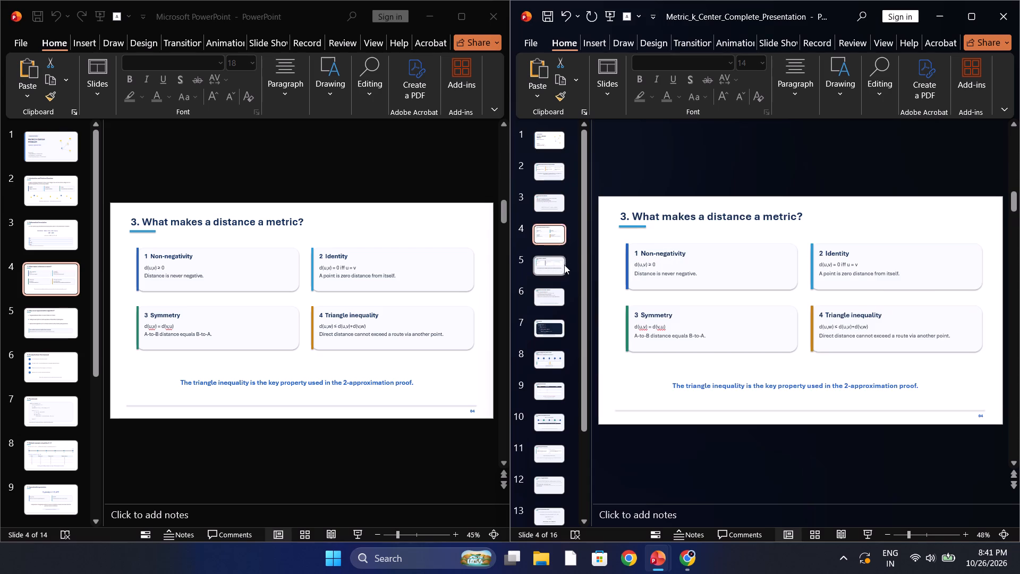
{"action": "left_click", "coordinate": [564, 265]}
{"action": "left_click", "coordinate": [813, 212]}
{"action": "left_click", "coordinate": [818, 169]}
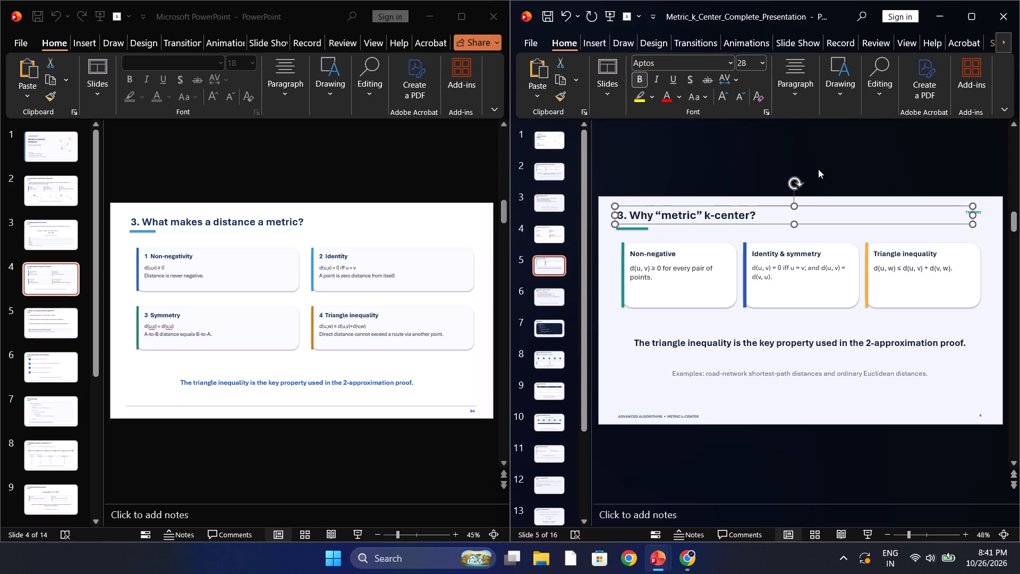
{"action": "left_click", "coordinate": [543, 207]}
{"action": "left_click", "coordinate": [548, 239]}
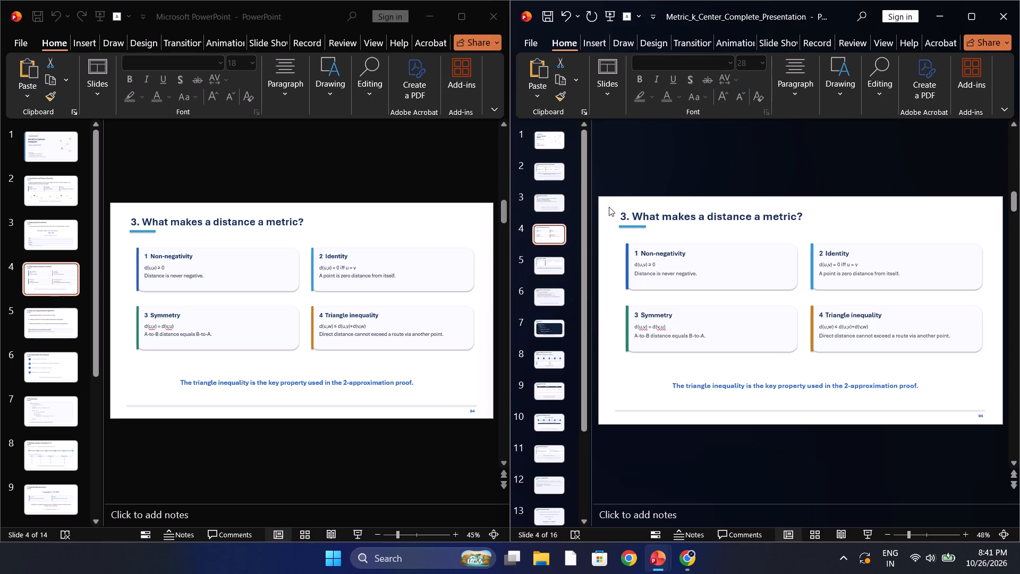
{"action": "left_click", "coordinate": [561, 205]}
{"action": "left_click", "coordinate": [552, 247]}
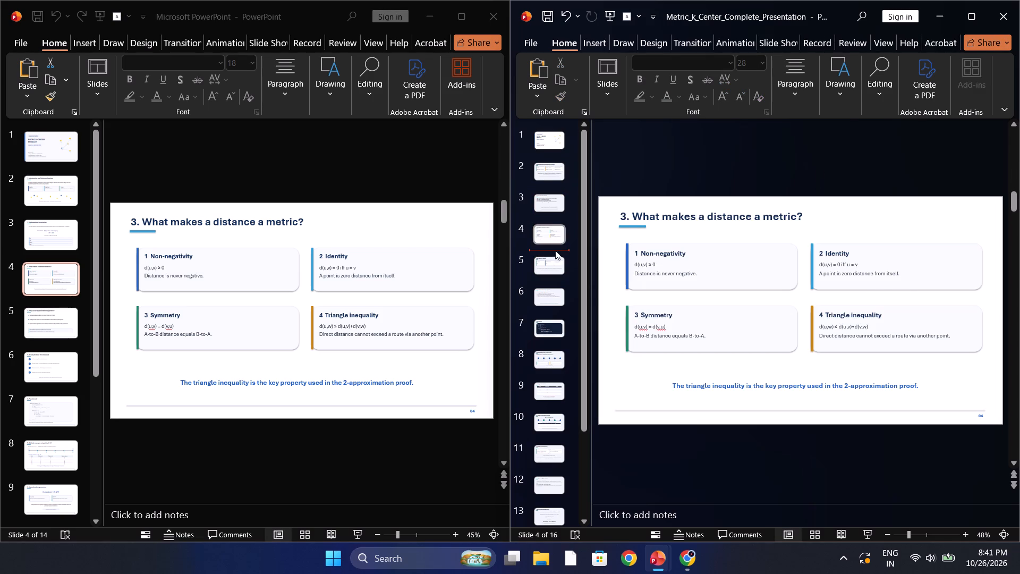
{"action": "left_click", "coordinate": [557, 264]}
Examine the text boxes on "Why metric k-center?", including the title, the Non-negative card and the examples line.
{"action": "left_click", "coordinate": [665, 266]}
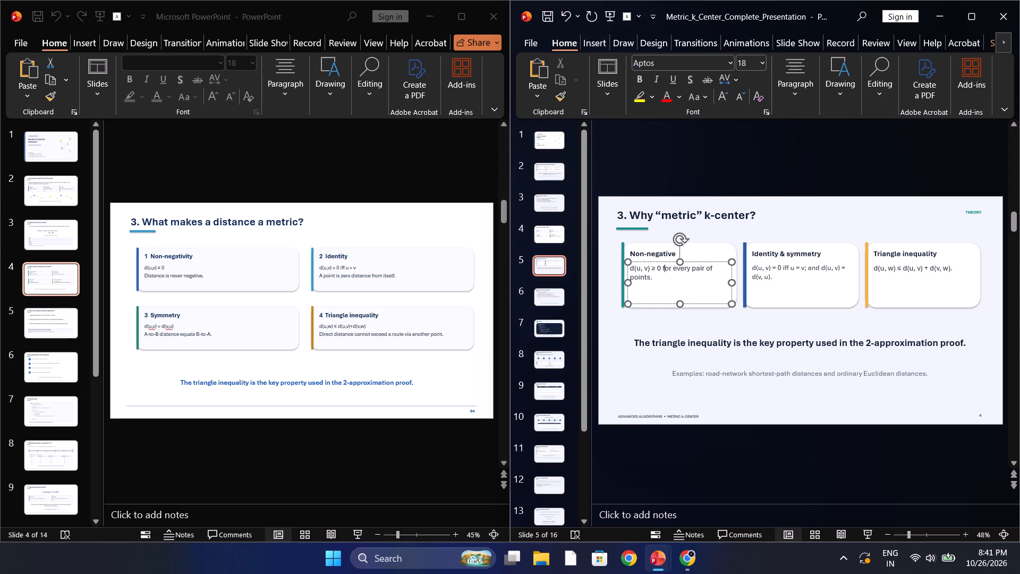
{"action": "left_click", "coordinate": [727, 172]}
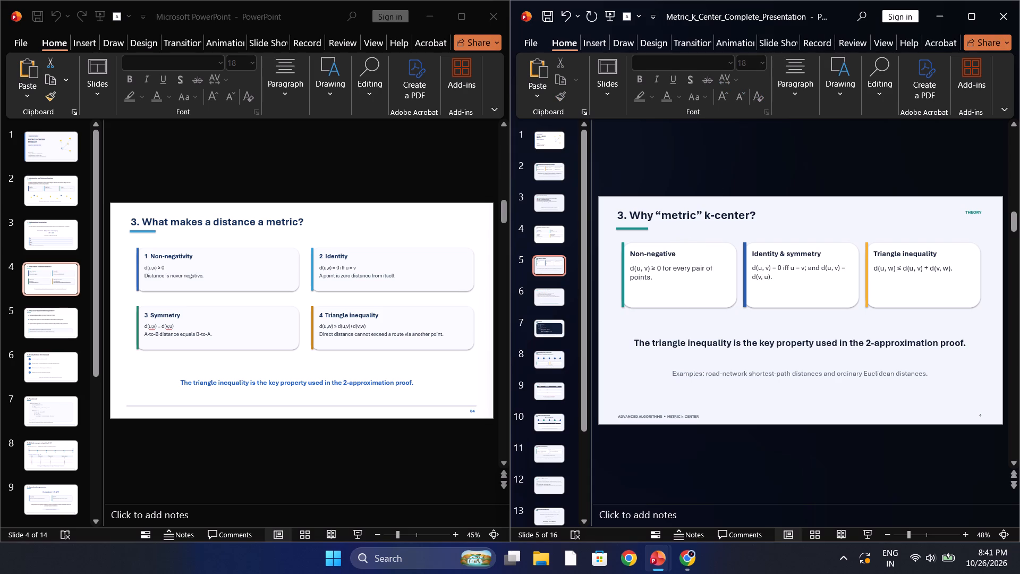
{"action": "left_click_drag", "start_coordinate": [613, 258], "coordinate": [680, 260]}
{"action": "left_click_drag", "start_coordinate": [680, 260], "coordinate": [921, 274]}
{"action": "left_click", "coordinate": [659, 269]}
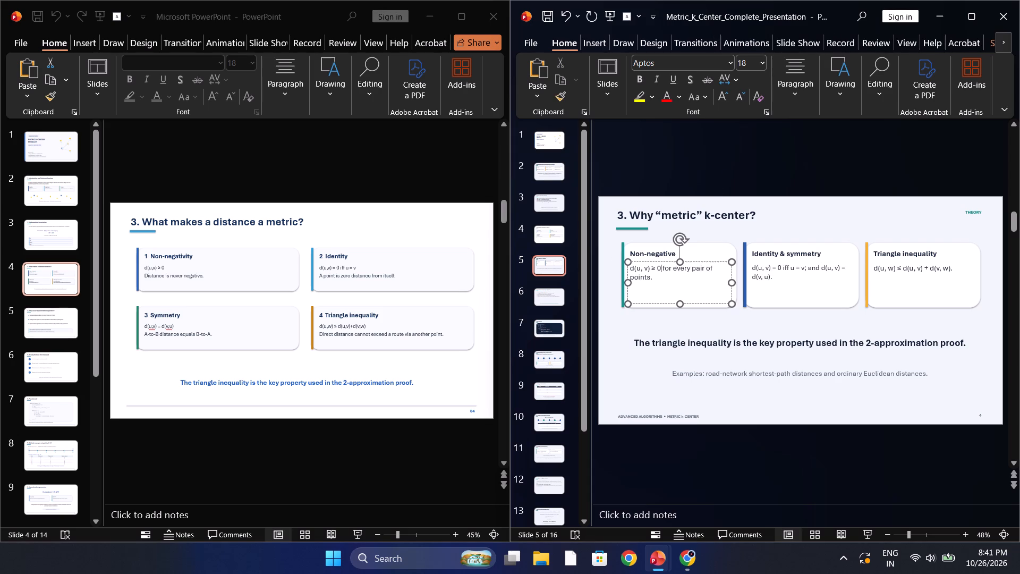
{"action": "left_click", "coordinate": [768, 165]}
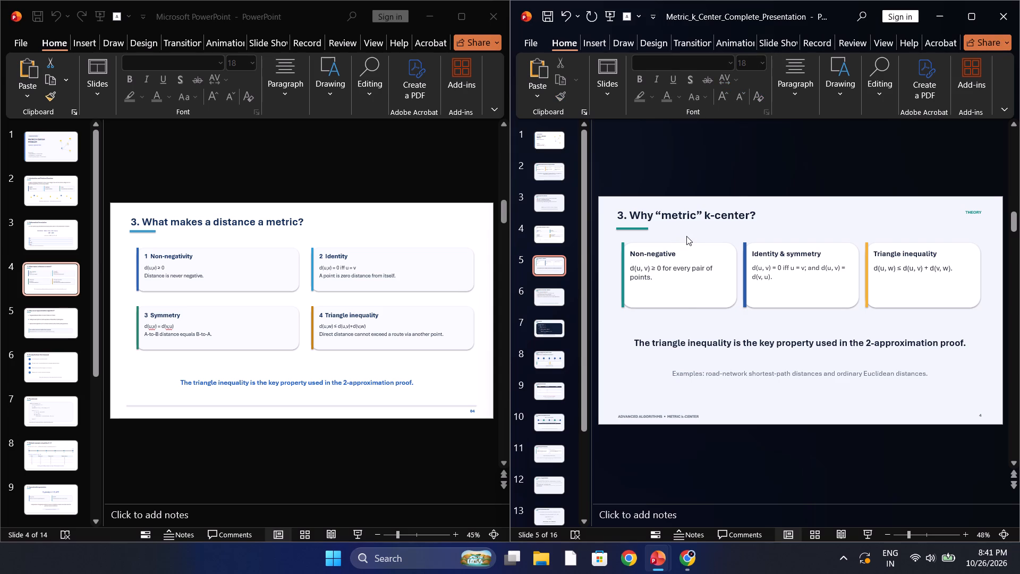
{"action": "left_click", "coordinate": [808, 205]}
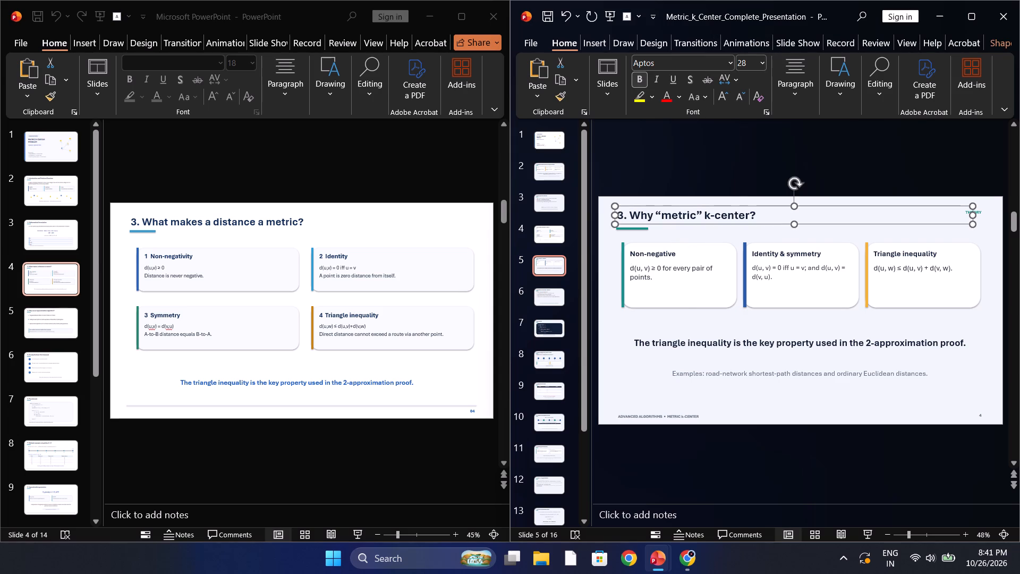
{"action": "left_click", "coordinate": [620, 354]}
{"action": "double_click", "coordinate": [622, 383]}
{"action": "left_click", "coordinate": [654, 389]}
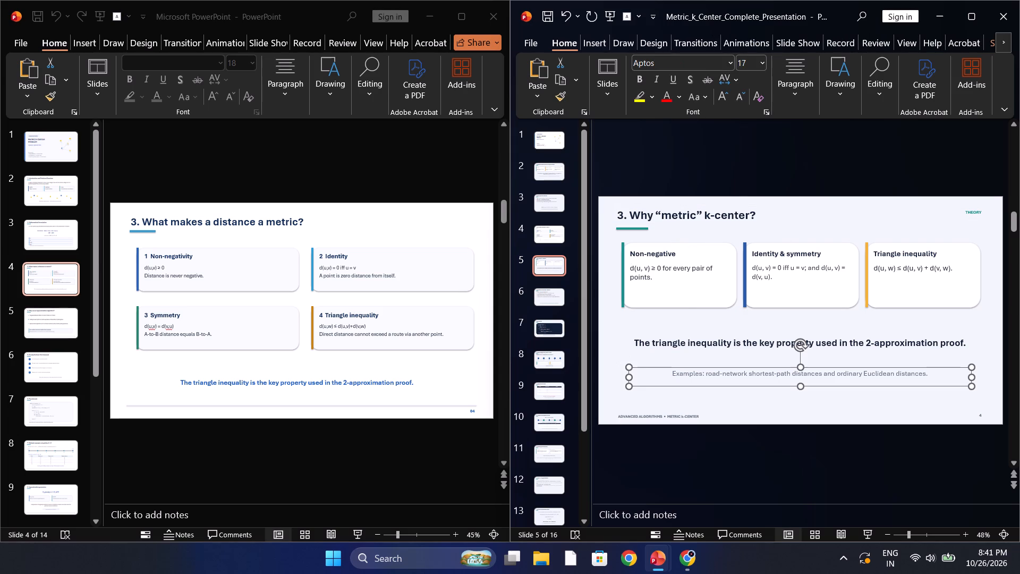
{"action": "left_click", "coordinate": [644, 396]}
{"action": "right_click", "coordinate": [645, 396]}
{"action": "double_click", "coordinate": [624, 392]}
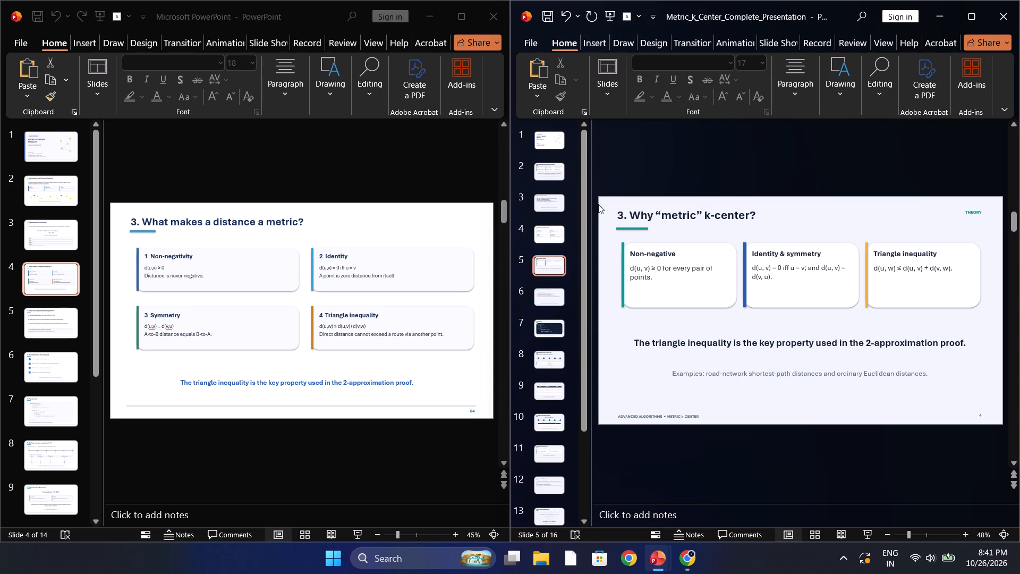
Review the Farthest-First Traversal slide and both metric slides, then inspect the title and corner shape of "Why metric k-center?".
{"action": "left_click", "coordinate": [551, 290]}
{"action": "left_click", "coordinate": [551, 270]}
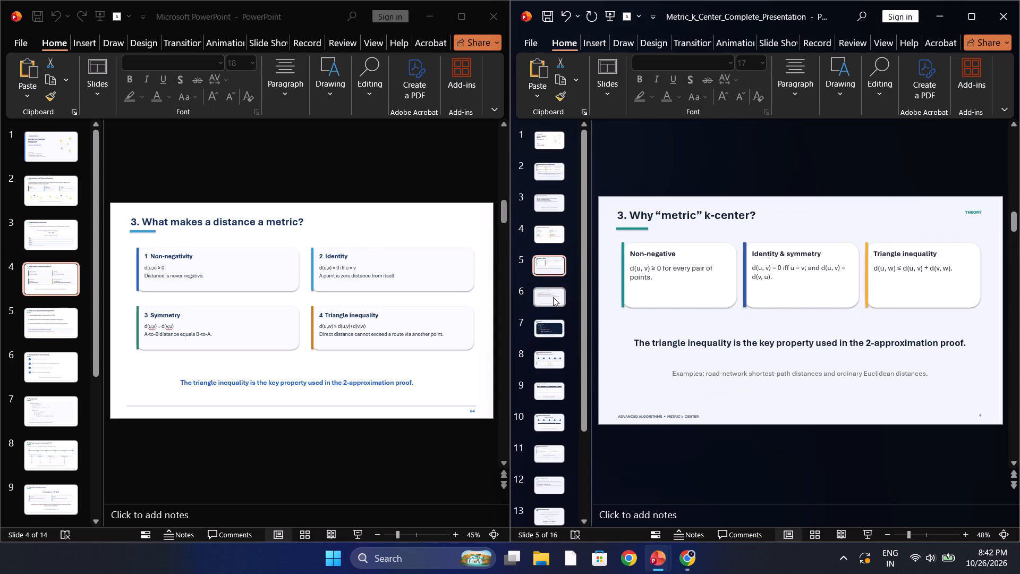
{"action": "left_click", "coordinate": [553, 297]}
{"action": "left_click", "coordinate": [549, 326]}
{"action": "left_click", "coordinate": [549, 303]}
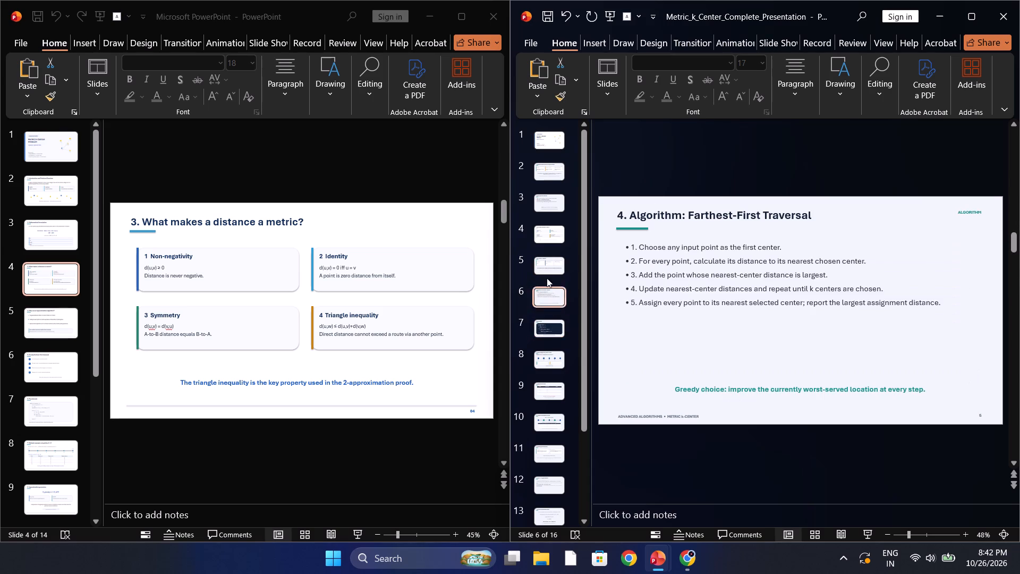
{"action": "left_click", "coordinate": [547, 278]}
{"action": "left_click", "coordinate": [548, 263]}
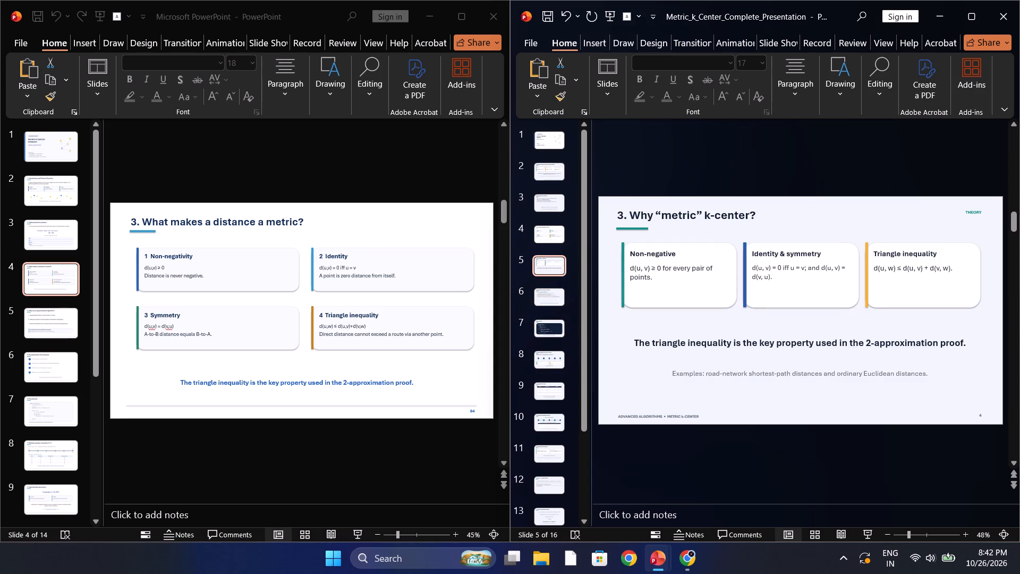
{"action": "left_click", "coordinate": [550, 229]}
{"action": "left_click", "coordinate": [831, 220]}
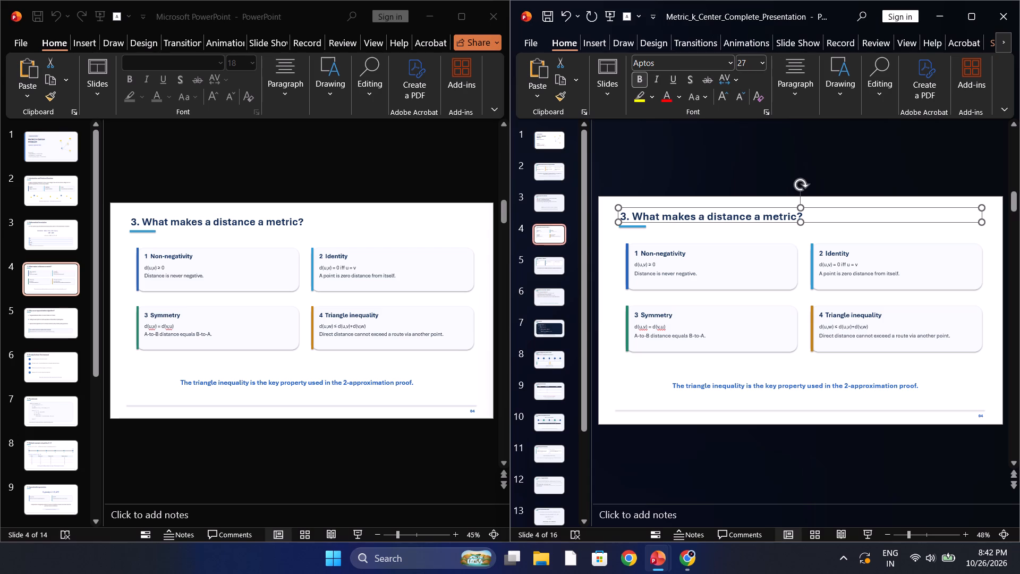
{"action": "left_click", "coordinate": [546, 257]}
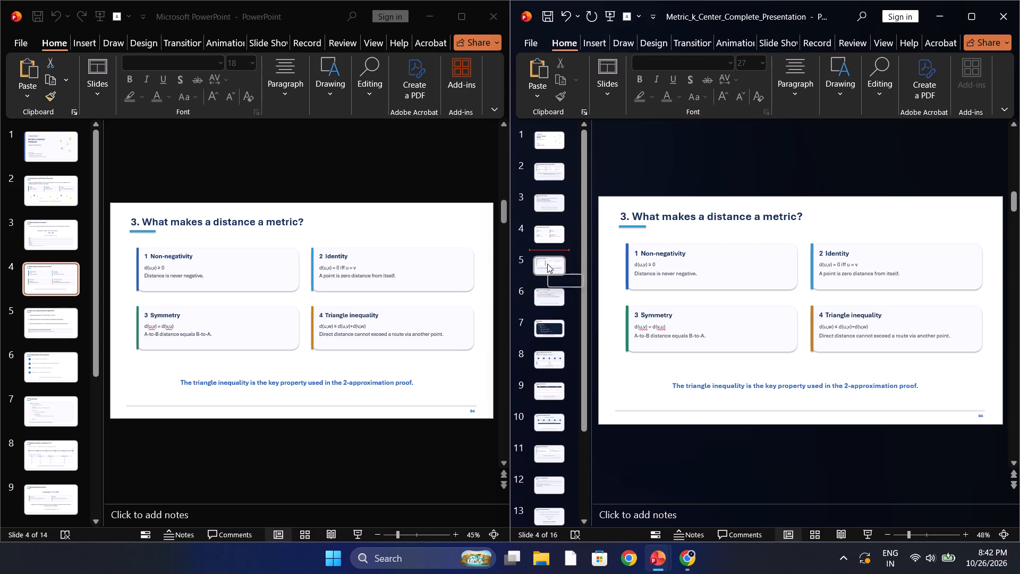
{"action": "left_click", "coordinate": [547, 264]}
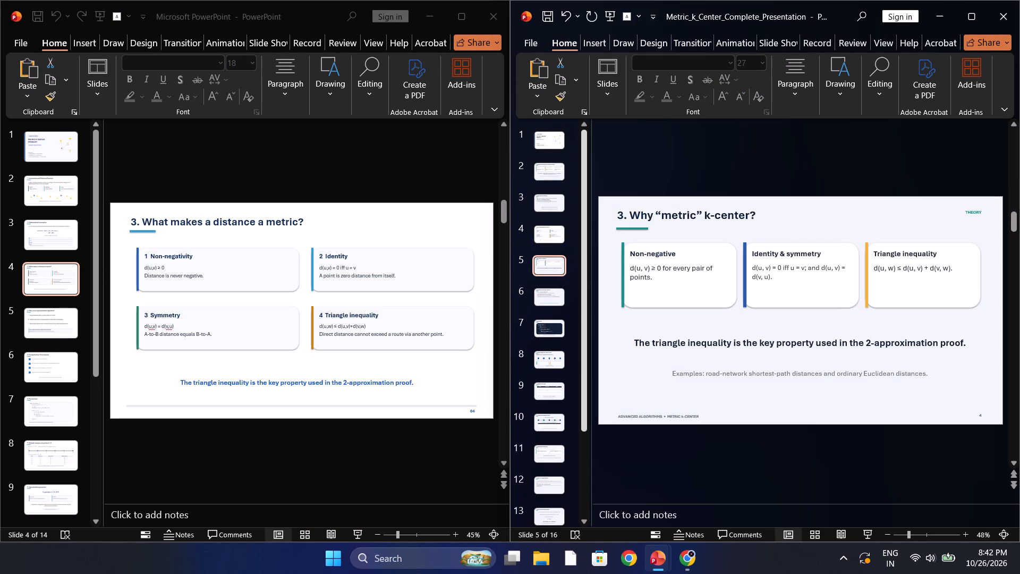
{"action": "left_click", "coordinate": [610, 202]}
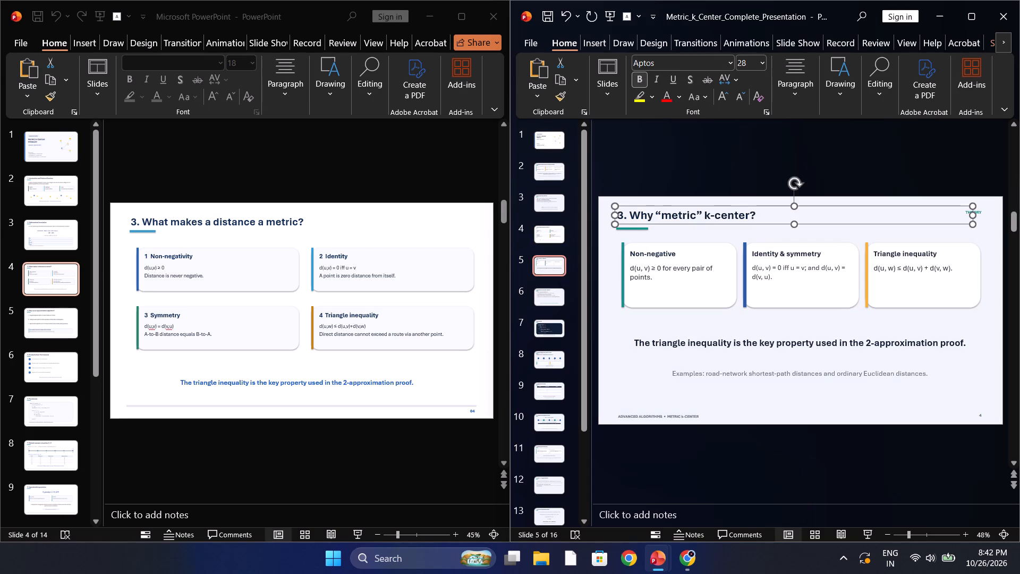
{"action": "left_click", "coordinate": [606, 200]}
{"action": "left_click", "coordinate": [606, 200]}
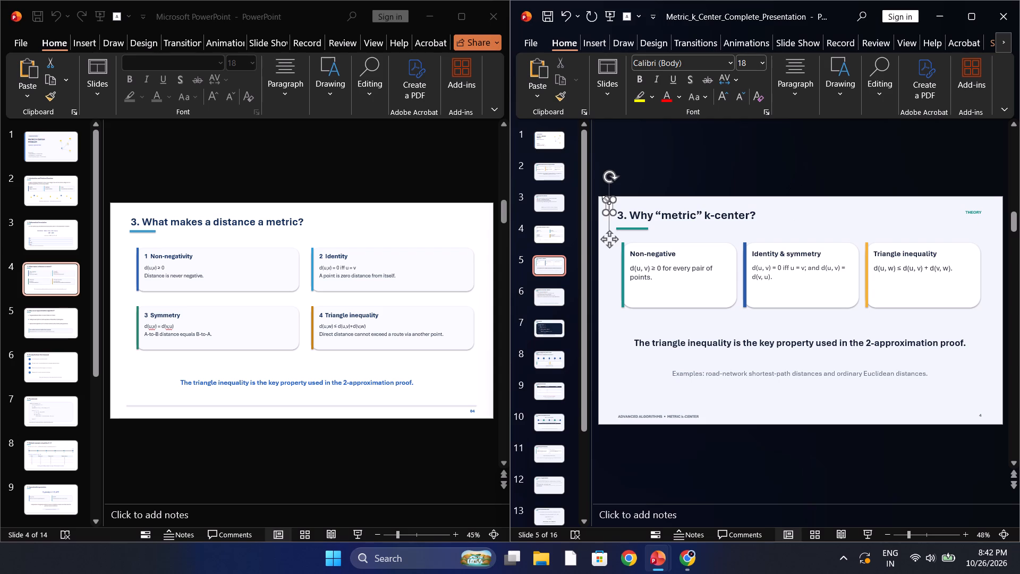
{"action": "left_click", "coordinate": [666, 163]}
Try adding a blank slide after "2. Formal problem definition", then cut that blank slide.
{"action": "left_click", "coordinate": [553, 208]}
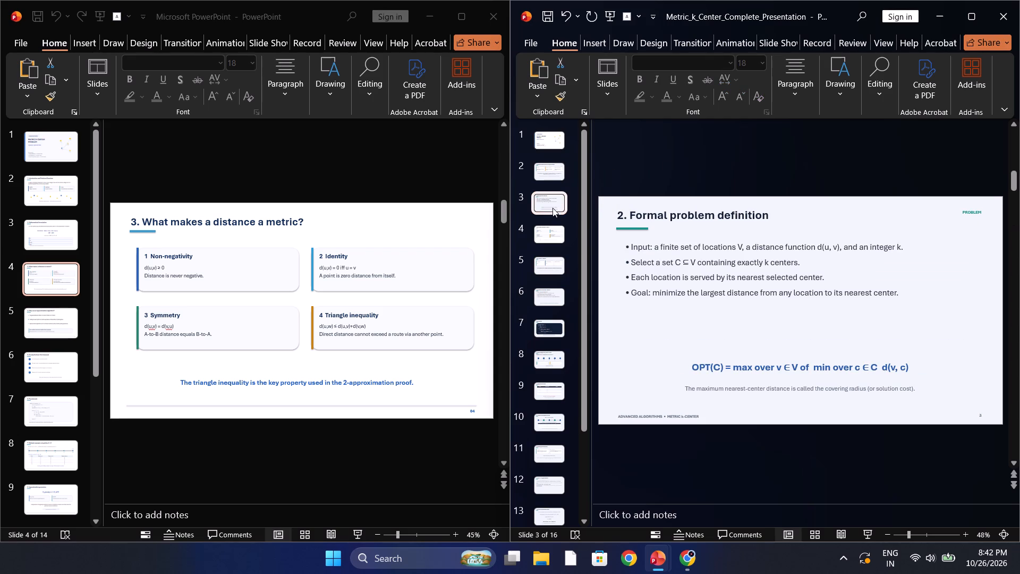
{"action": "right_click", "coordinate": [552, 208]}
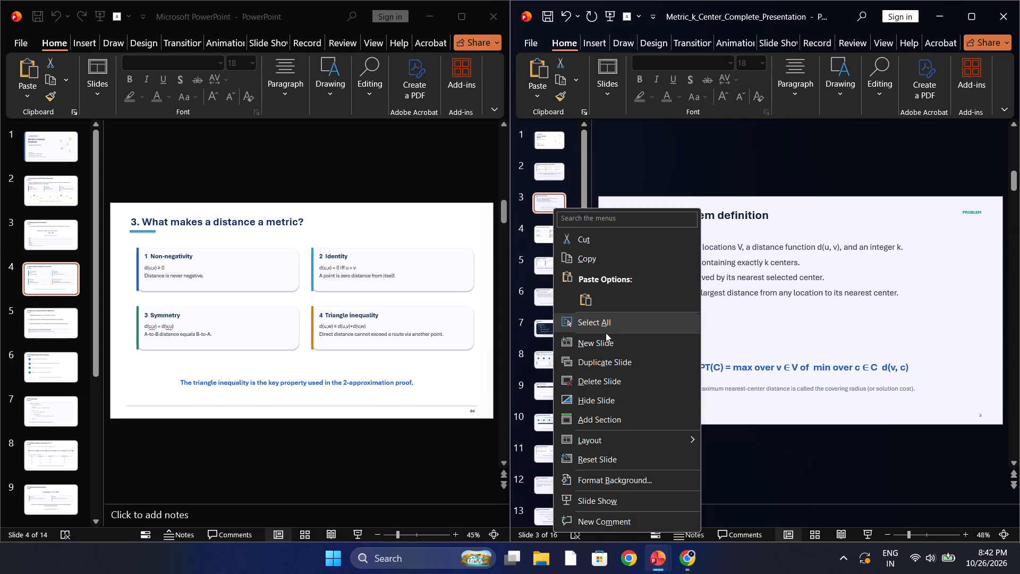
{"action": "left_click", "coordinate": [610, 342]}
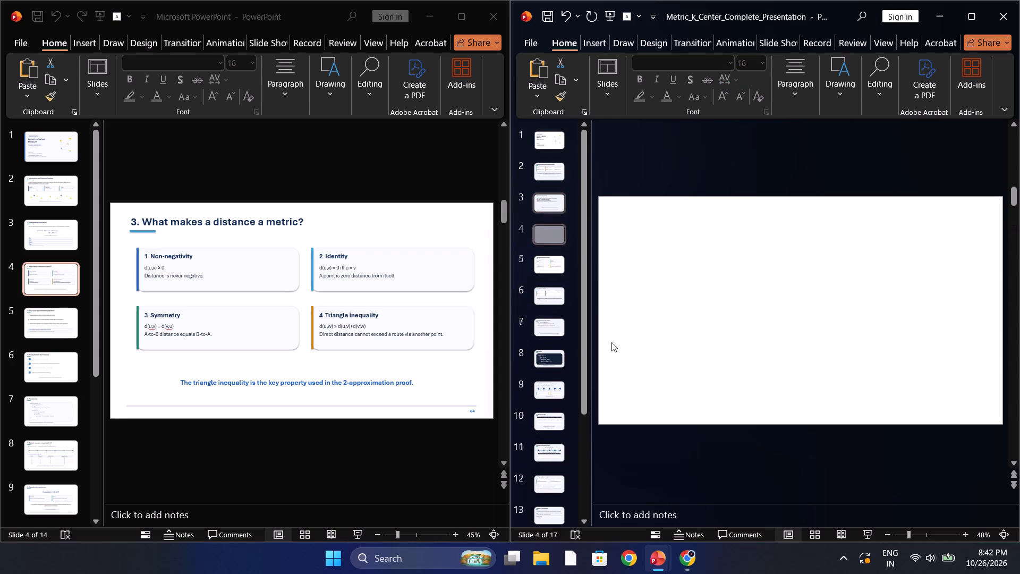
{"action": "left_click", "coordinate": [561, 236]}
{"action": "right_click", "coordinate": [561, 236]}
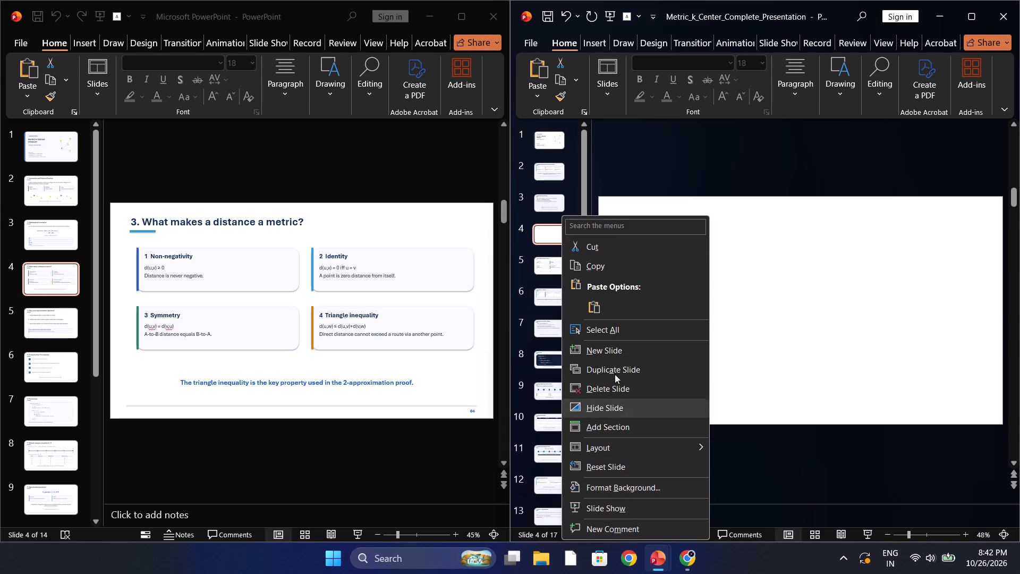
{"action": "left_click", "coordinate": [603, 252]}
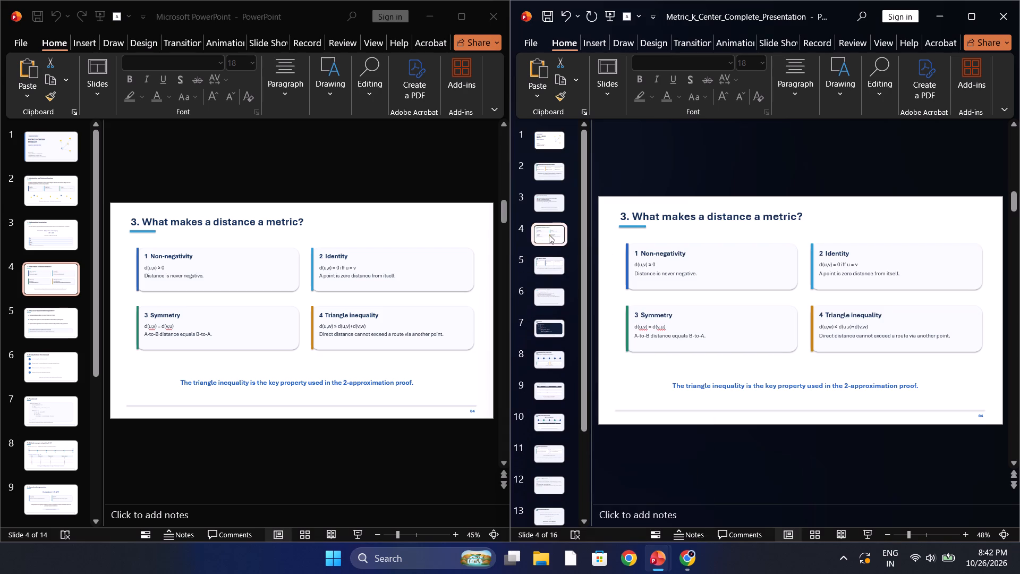
Recheck slides 3 to 5, then cut the copied slide "3. What makes a distance a metric?" from Metric_k_Center_Complete_Presentation.
{"action": "left_click", "coordinate": [549, 234]}
{"action": "left_click", "coordinate": [550, 266]}
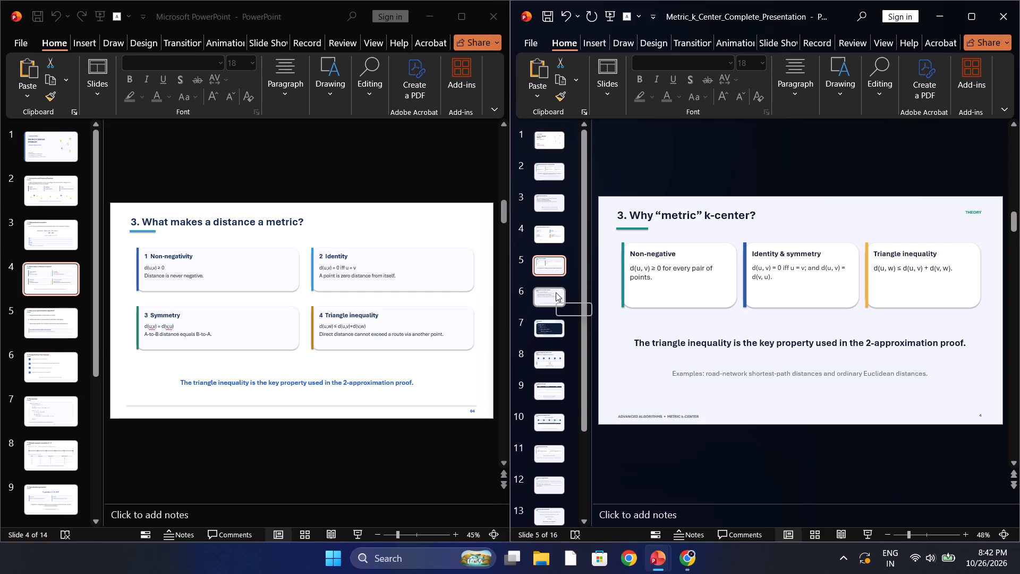
{"action": "left_click", "coordinate": [542, 201]}
{"action": "left_click", "coordinate": [548, 209]}
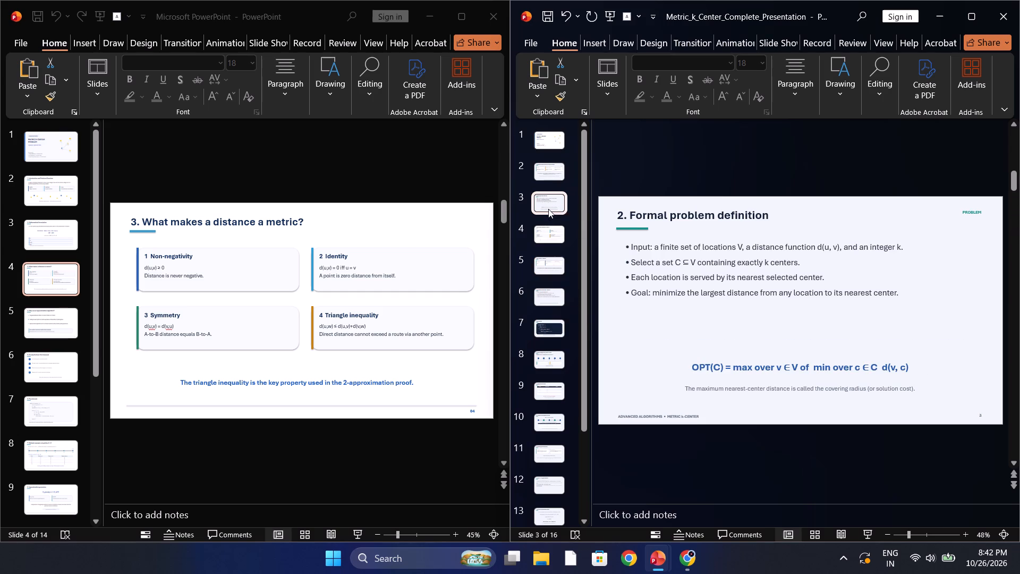
{"action": "left_click", "coordinate": [551, 239]}
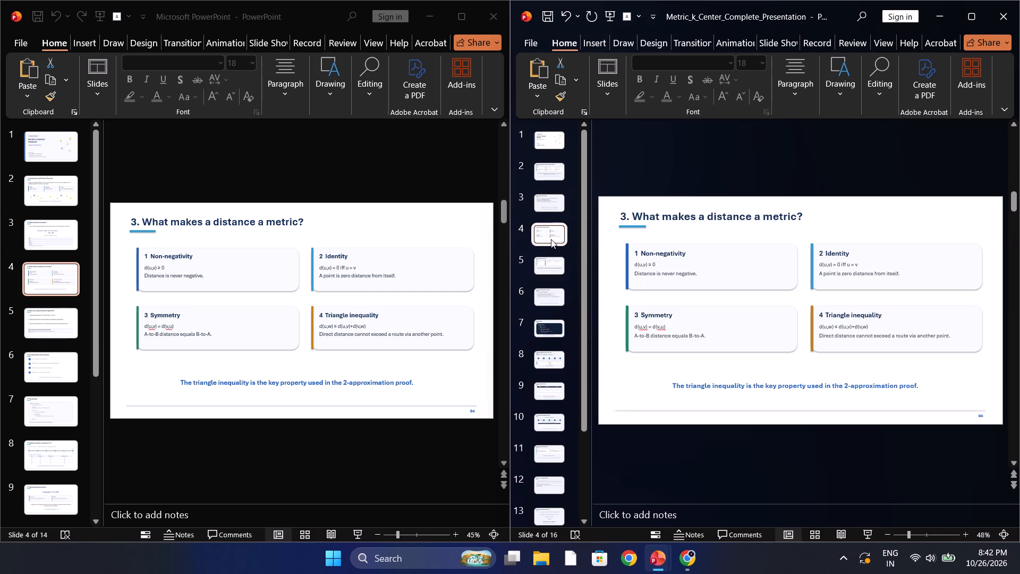
{"action": "right_click", "coordinate": [551, 240]}
{"action": "left_click", "coordinate": [605, 245]}
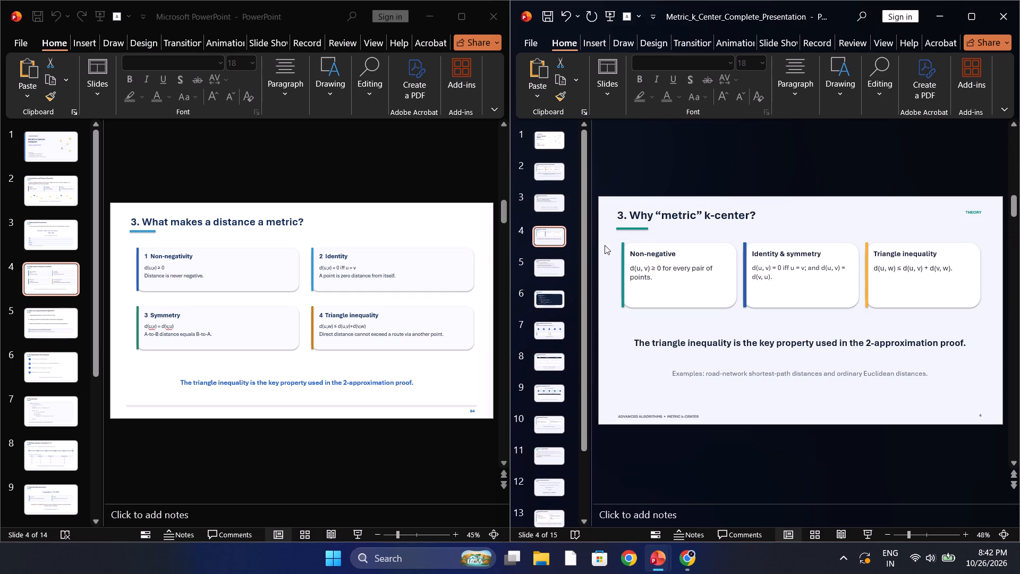
Compare the Non-negative and Identity & symmetry card texts on "Why metric k-center?" with the earlier deck's metric slide.
{"action": "left_click", "coordinate": [560, 265]}
{"action": "left_click", "coordinate": [554, 242]}
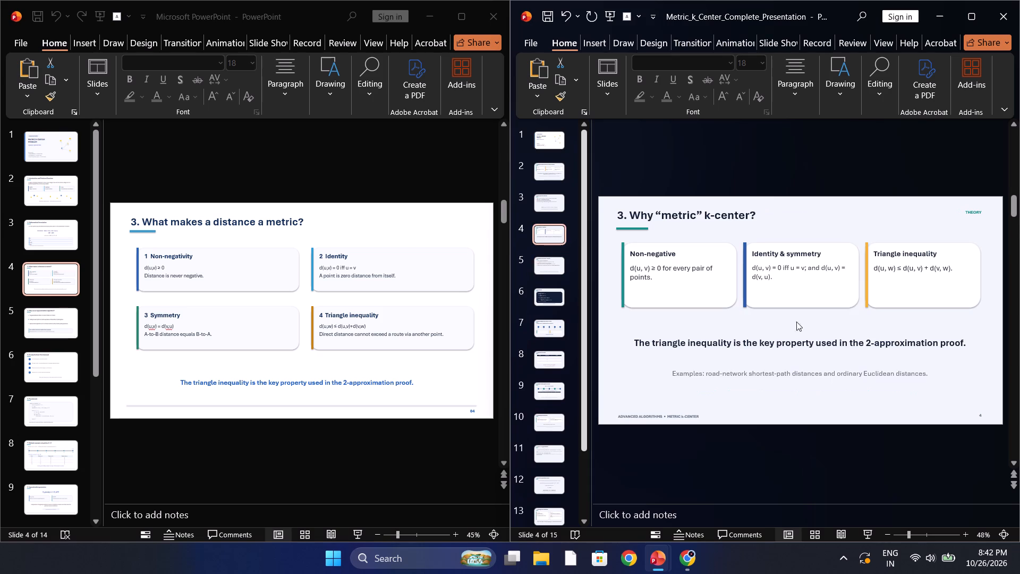
{"action": "left_click", "coordinate": [622, 273]}
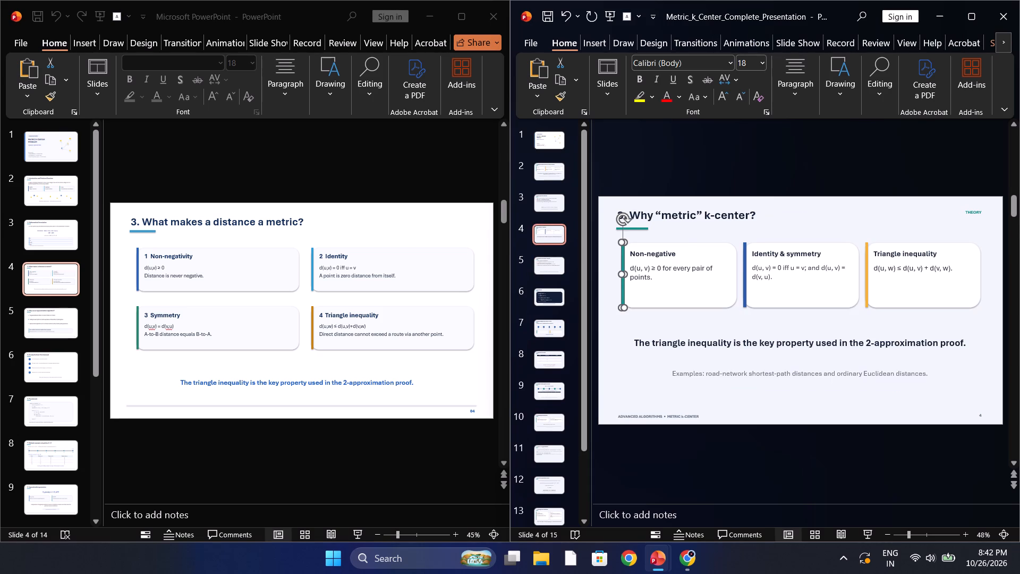
{"action": "left_click", "coordinate": [719, 268]}
{"action": "left_click", "coordinate": [800, 272]}
{"action": "left_click", "coordinate": [839, 165]}
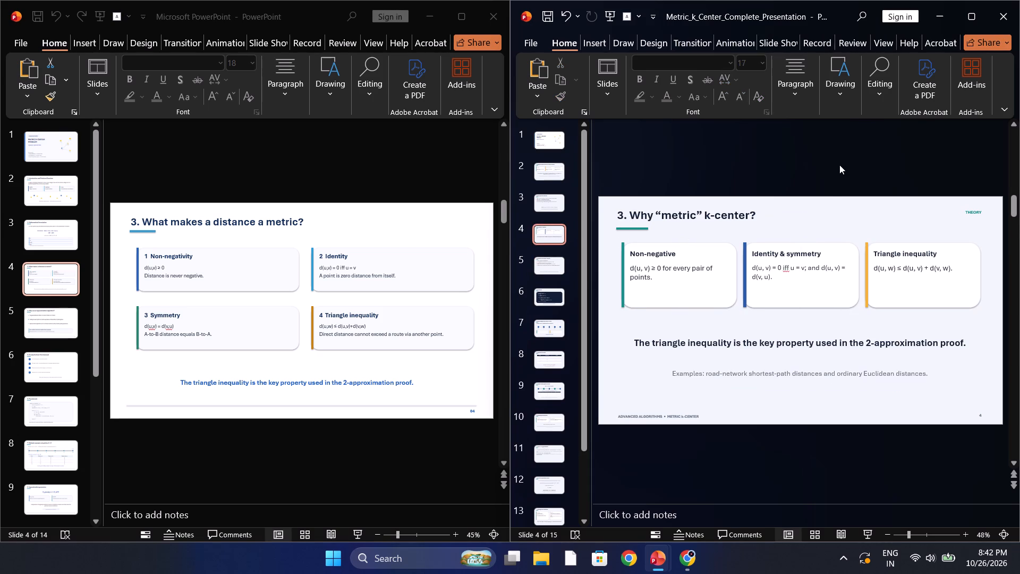
{"action": "left_click", "coordinate": [783, 268]}
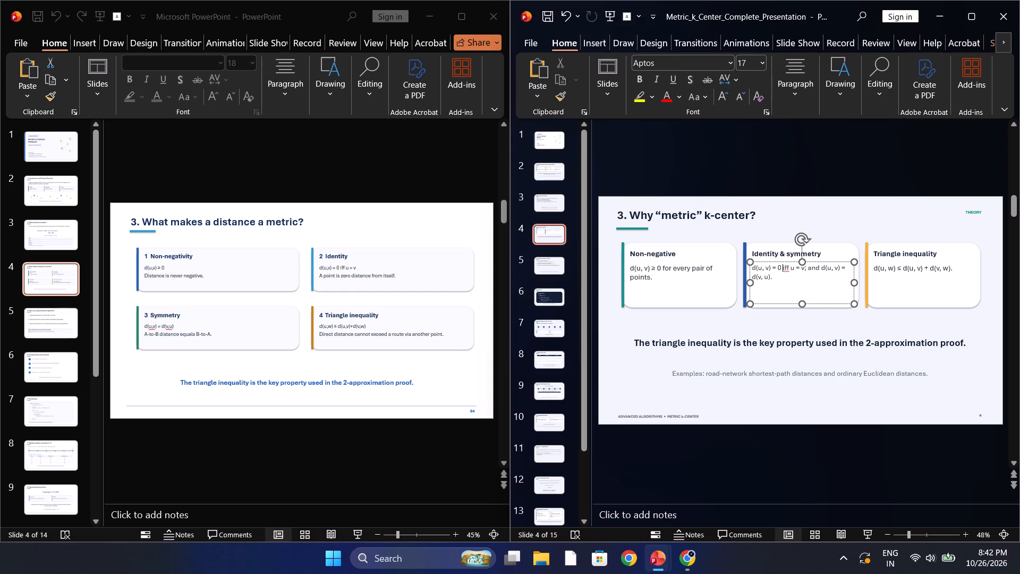
{"action": "left_click", "coordinate": [785, 268]}
{"action": "left_click", "coordinate": [238, 277]}
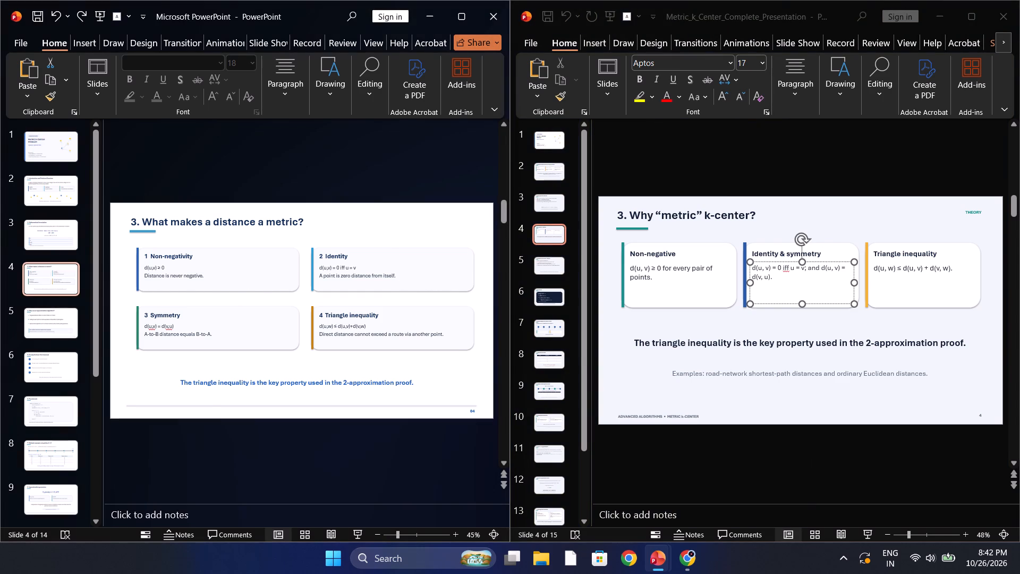
{"action": "double_click", "coordinate": [182, 274]}
{"action": "left_click", "coordinate": [216, 277]}
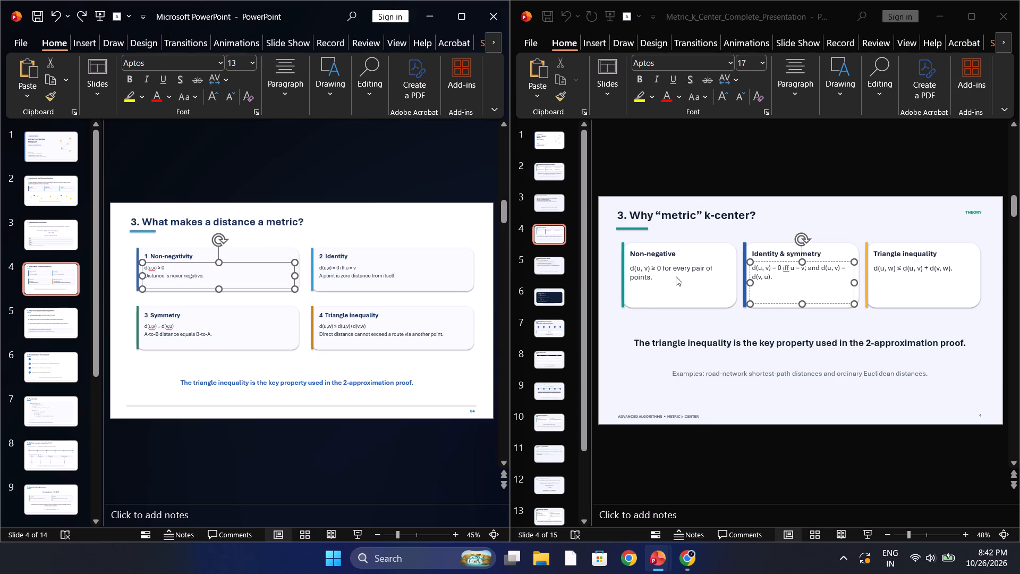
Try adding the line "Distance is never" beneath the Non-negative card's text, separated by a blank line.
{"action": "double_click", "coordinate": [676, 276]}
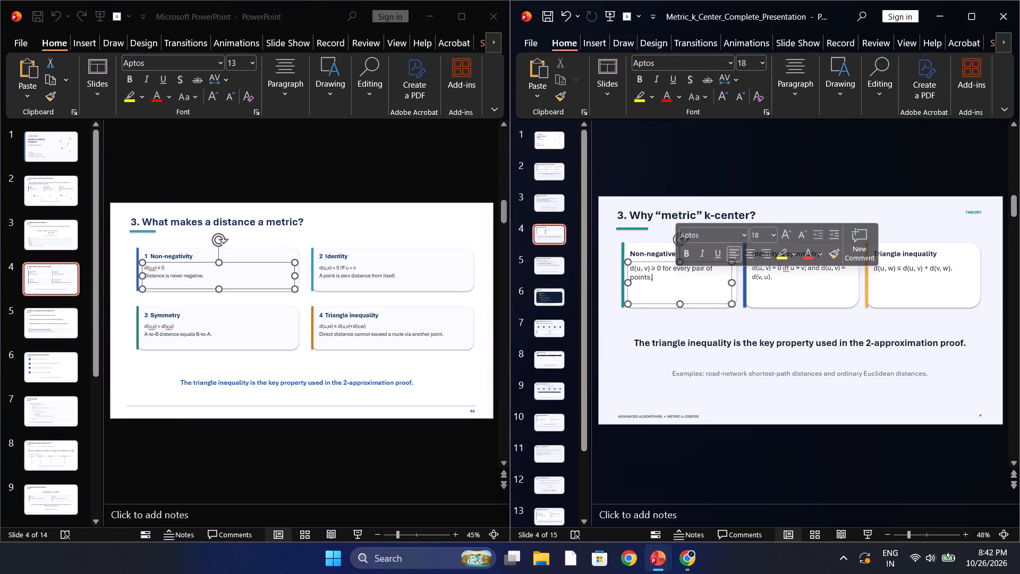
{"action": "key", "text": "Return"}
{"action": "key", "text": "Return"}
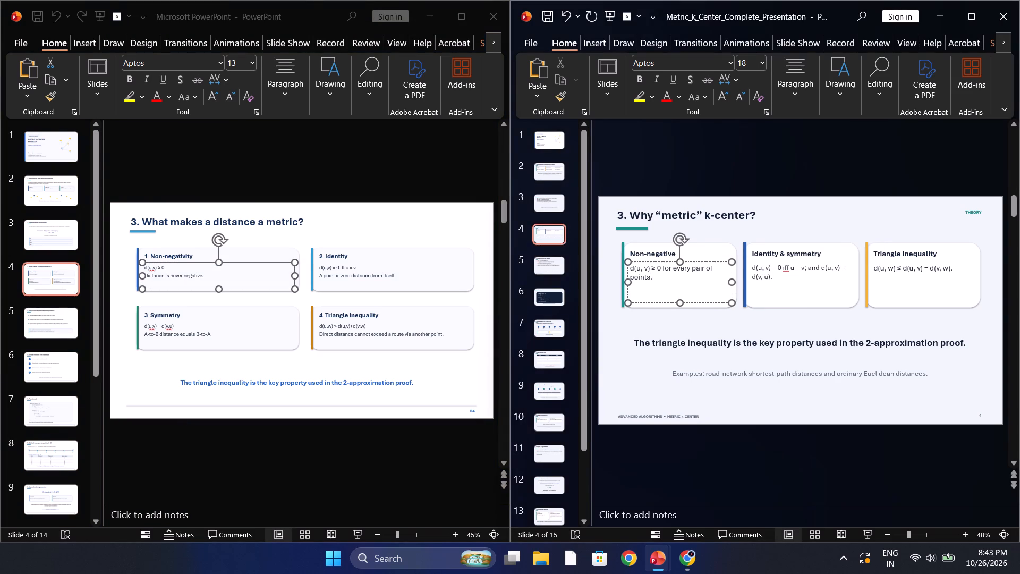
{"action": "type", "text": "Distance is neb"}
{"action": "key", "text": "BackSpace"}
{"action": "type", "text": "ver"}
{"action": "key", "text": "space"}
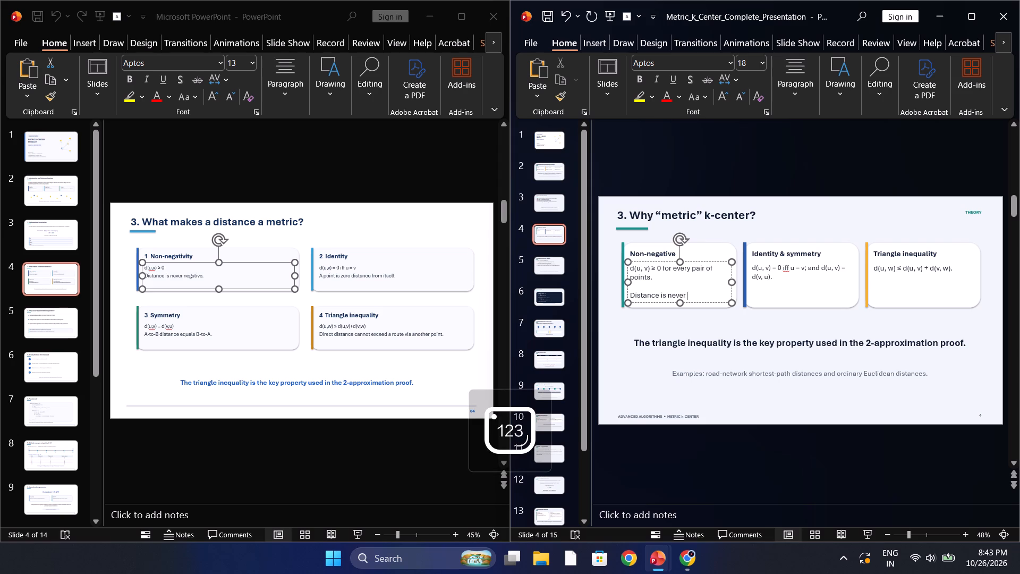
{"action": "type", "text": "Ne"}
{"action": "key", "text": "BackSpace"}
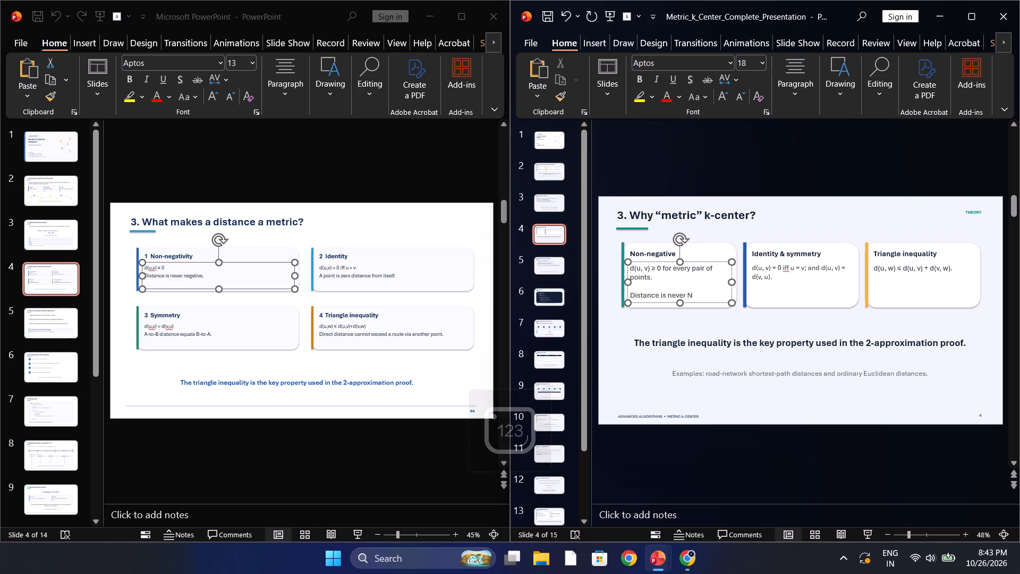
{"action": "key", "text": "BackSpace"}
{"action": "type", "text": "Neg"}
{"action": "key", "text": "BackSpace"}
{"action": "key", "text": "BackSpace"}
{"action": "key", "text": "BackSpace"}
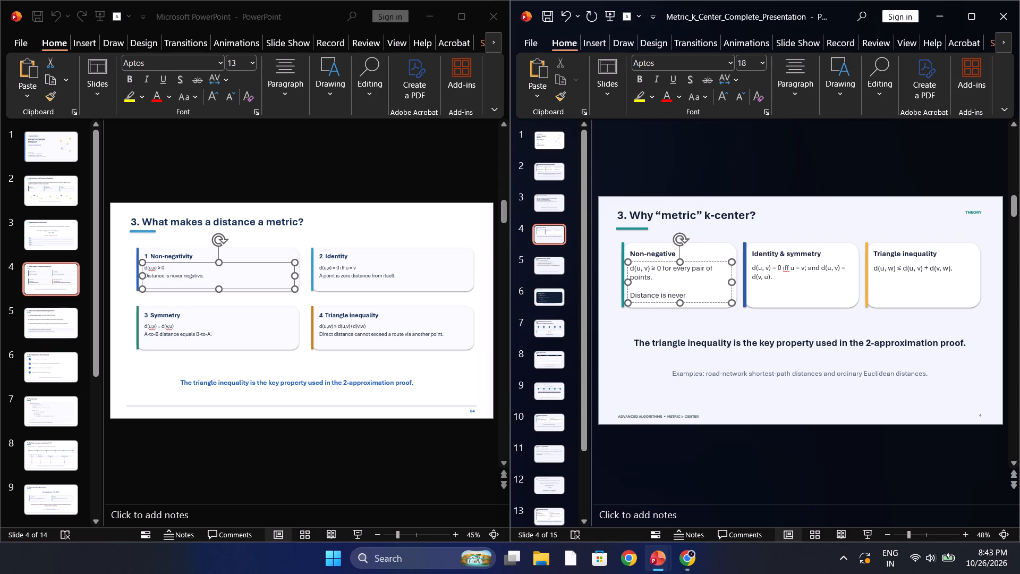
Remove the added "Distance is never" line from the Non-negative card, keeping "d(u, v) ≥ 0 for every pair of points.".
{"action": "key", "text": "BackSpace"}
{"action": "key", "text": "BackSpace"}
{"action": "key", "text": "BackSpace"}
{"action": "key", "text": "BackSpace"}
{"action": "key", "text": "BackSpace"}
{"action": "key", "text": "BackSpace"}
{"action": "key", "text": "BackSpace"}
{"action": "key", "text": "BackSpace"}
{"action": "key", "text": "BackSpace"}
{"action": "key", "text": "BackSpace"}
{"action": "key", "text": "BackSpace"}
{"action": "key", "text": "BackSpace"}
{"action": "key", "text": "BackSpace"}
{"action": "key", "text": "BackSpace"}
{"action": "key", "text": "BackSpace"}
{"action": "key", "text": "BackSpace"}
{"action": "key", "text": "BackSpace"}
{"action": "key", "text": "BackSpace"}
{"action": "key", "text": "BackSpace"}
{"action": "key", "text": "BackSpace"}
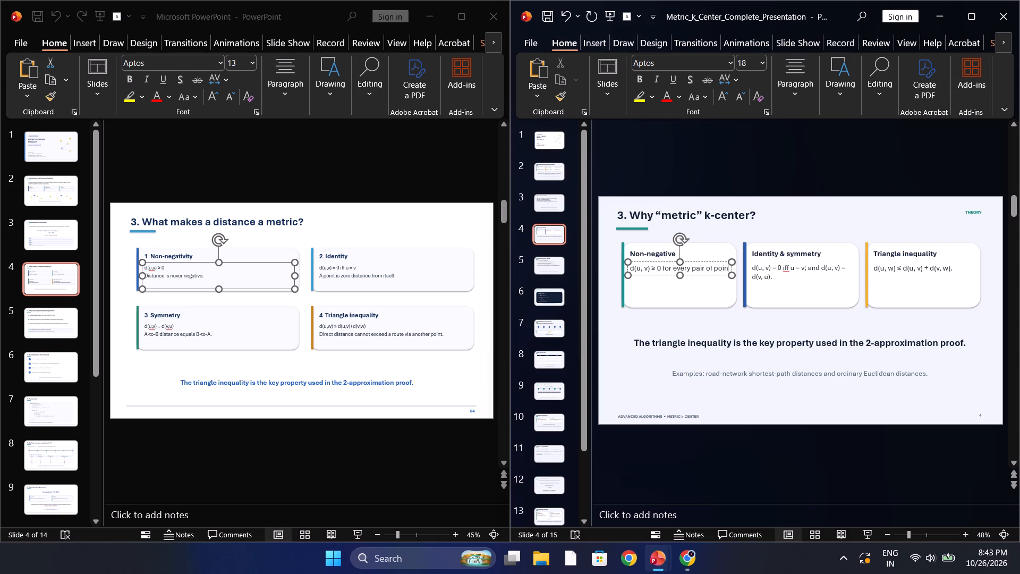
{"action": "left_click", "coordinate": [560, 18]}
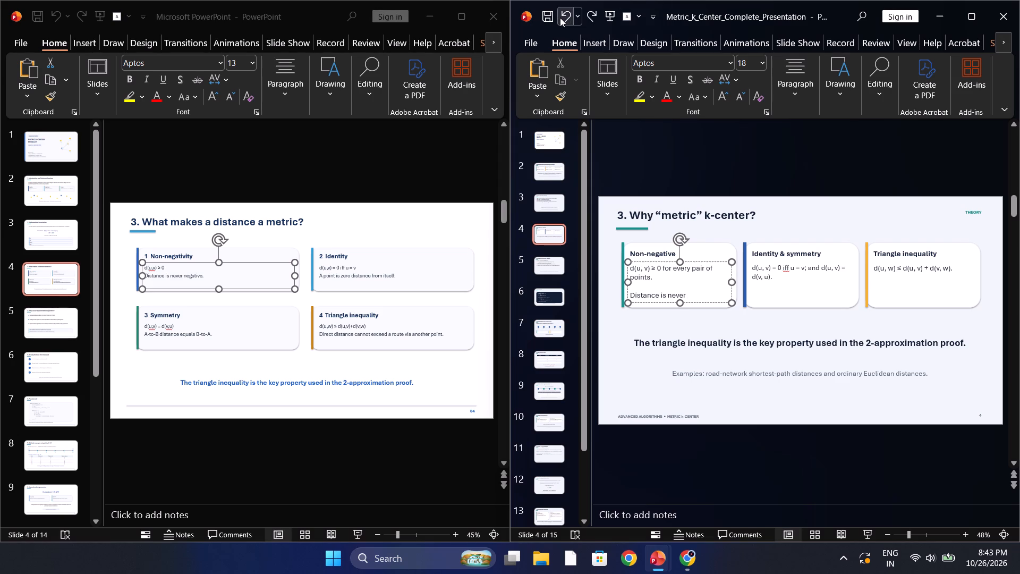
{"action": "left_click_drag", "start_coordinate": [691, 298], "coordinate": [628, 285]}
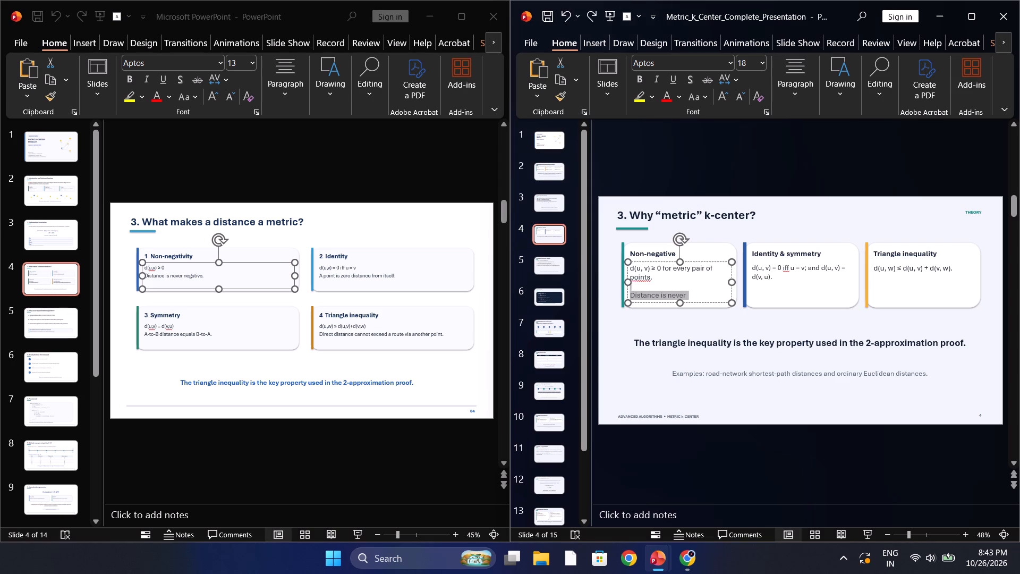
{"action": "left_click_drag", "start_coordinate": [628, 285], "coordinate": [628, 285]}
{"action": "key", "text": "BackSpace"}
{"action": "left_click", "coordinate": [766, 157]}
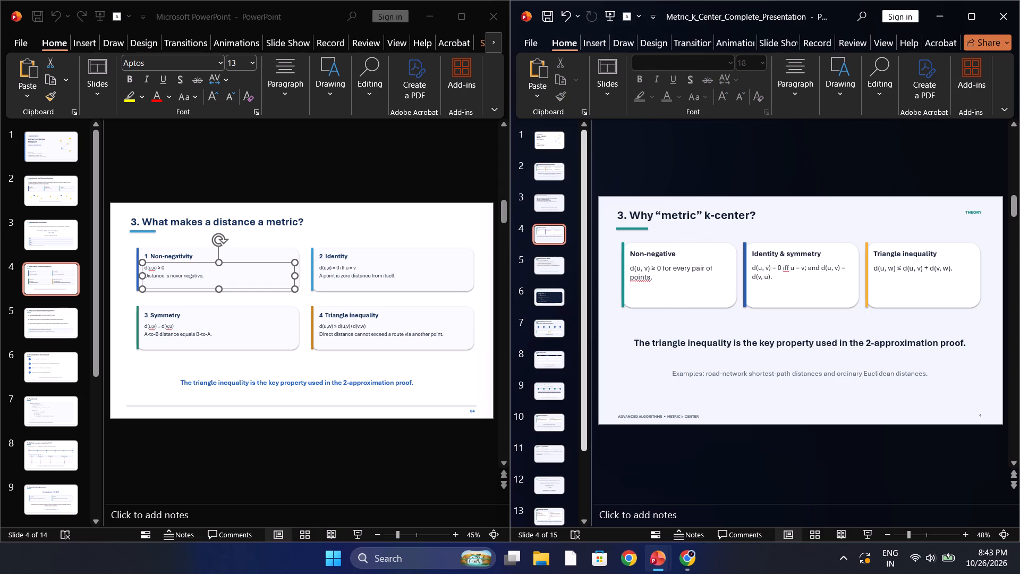
Delete the "ADVANCED ALGORITHMS • METRIC k-CENTER" footer and the "PROBLEM" tag from the slide "1. Motivation: where should we place facilities?".
{"action": "scroll", "coordinate": [766, 256], "scroll_direction": "up", "scroll_amount": 7}
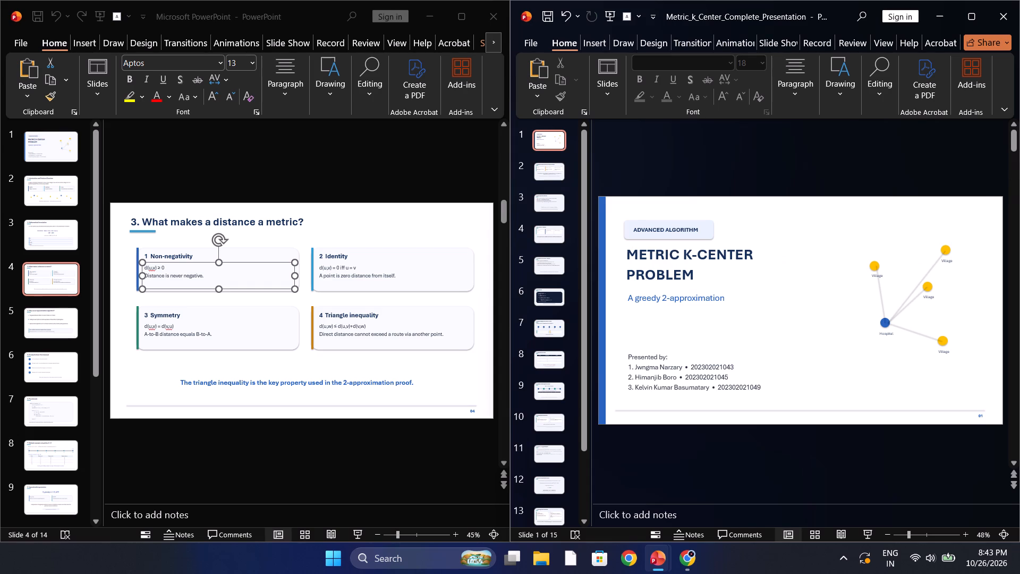
{"action": "scroll", "coordinate": [677, 244], "scroll_direction": "down", "scroll_amount": 1}
{"action": "scroll", "coordinate": [677, 245], "scroll_direction": "up", "scroll_amount": 1}
{"action": "scroll", "coordinate": [677, 247], "scroll_direction": "down", "scroll_amount": 1}
{"action": "scroll", "coordinate": [677, 247], "scroll_direction": "up", "scroll_amount": 1}
{"action": "scroll", "coordinate": [681, 254], "scroll_direction": "down", "scroll_amount": 1}
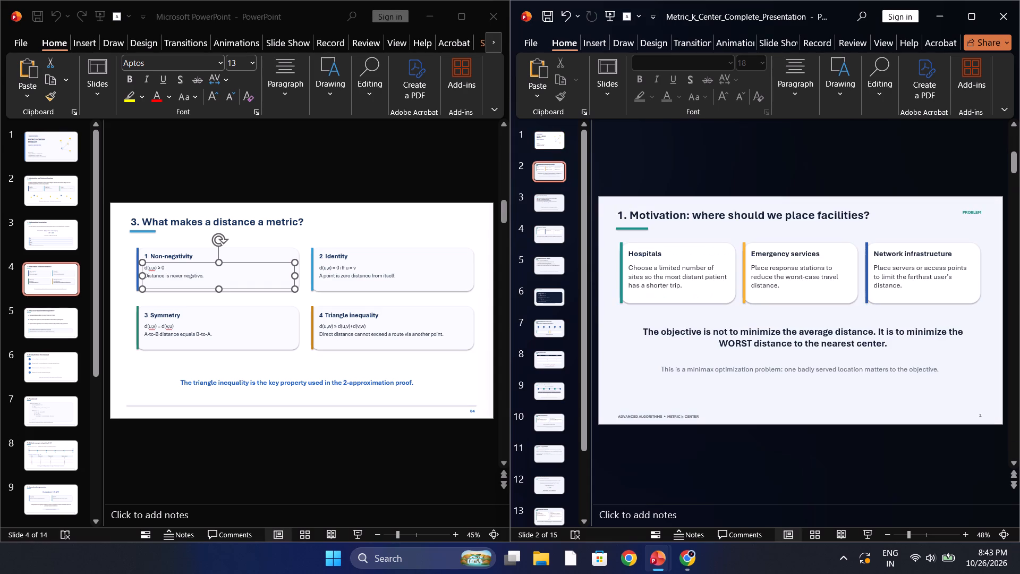
{"action": "left_click", "coordinate": [654, 410]}
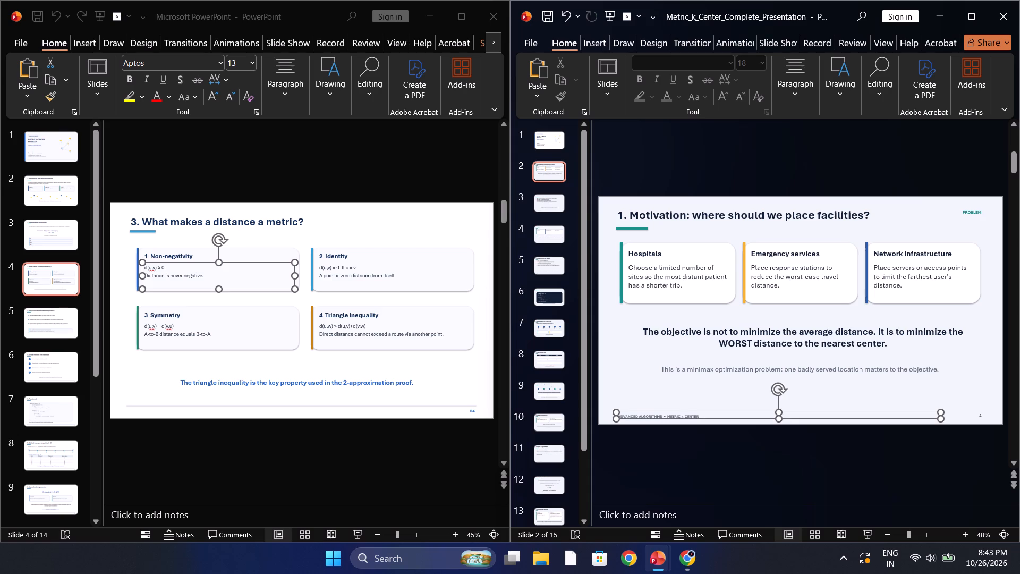
{"action": "key", "text": "Delete"}
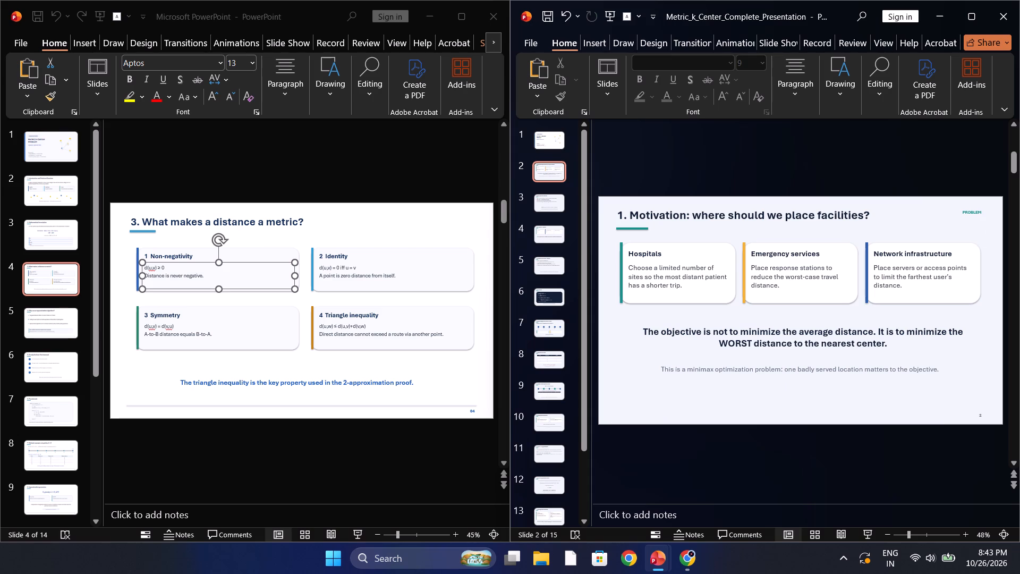
{"action": "left_click", "coordinate": [974, 212]}
{"action": "left_click", "coordinate": [974, 208]}
{"action": "key", "text": "Delete"}
Delete the horizontal footer line and the page number from the title slide.
{"action": "left_click", "coordinate": [550, 145]}
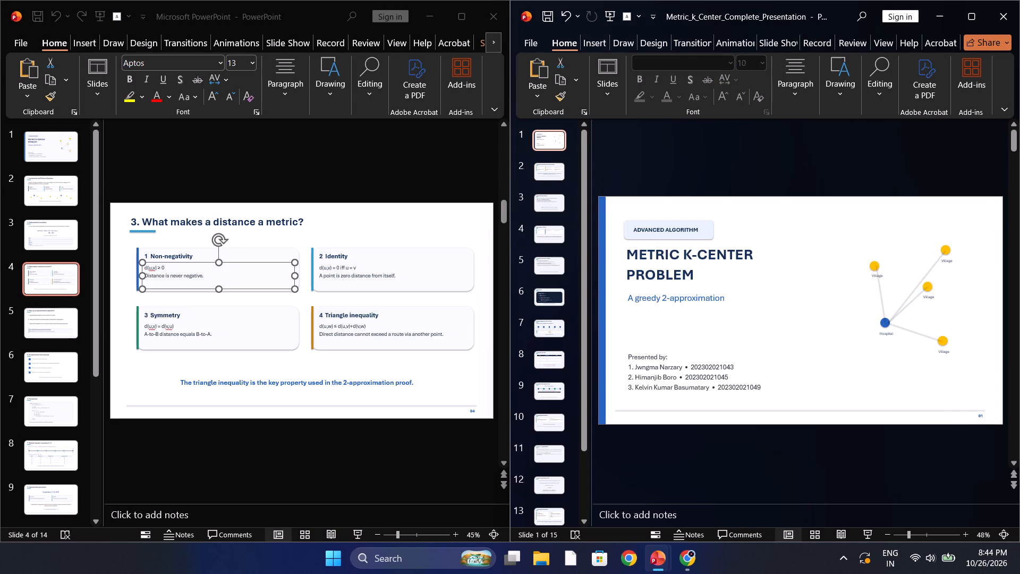
{"action": "left_click", "coordinate": [550, 172]}
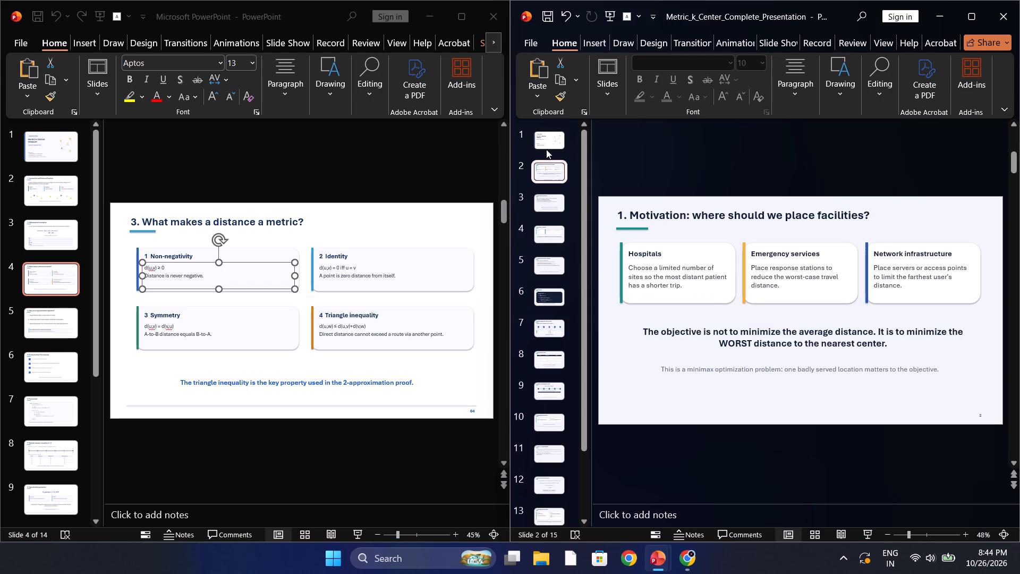
{"action": "left_click", "coordinate": [550, 142]}
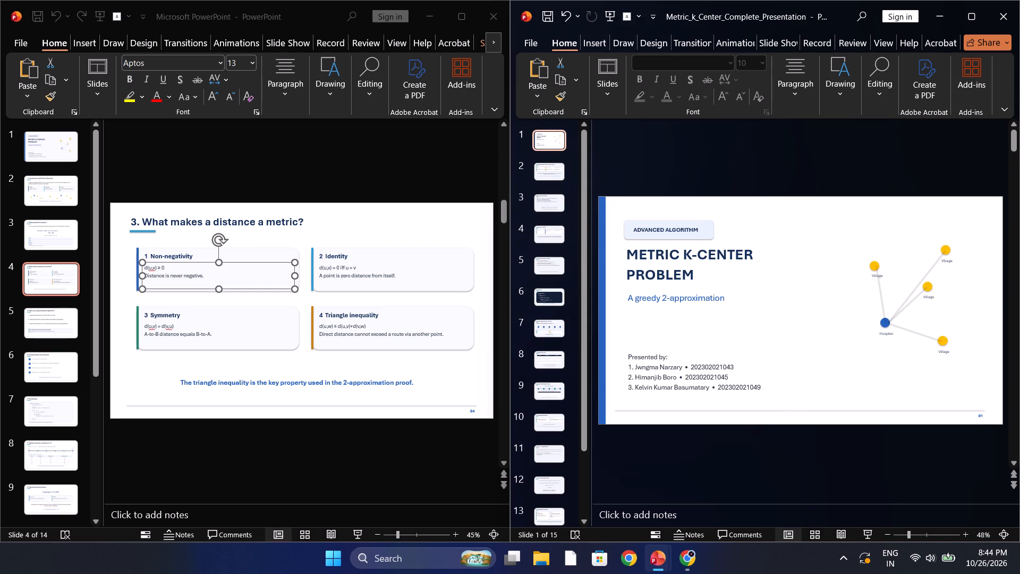
{"action": "left_click", "coordinate": [784, 409]}
{"action": "key", "text": "Delete"}
{"action": "left_click", "coordinate": [982, 414]}
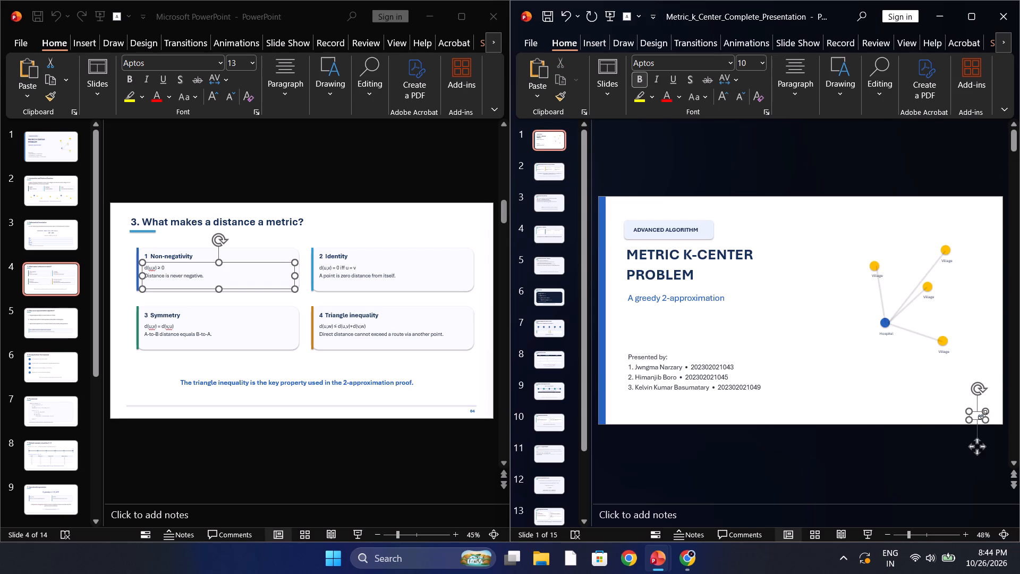
{"action": "key", "text": "Delete"}
{"action": "left_click", "coordinate": [977, 418]}
{"action": "key", "text": "Delete"}
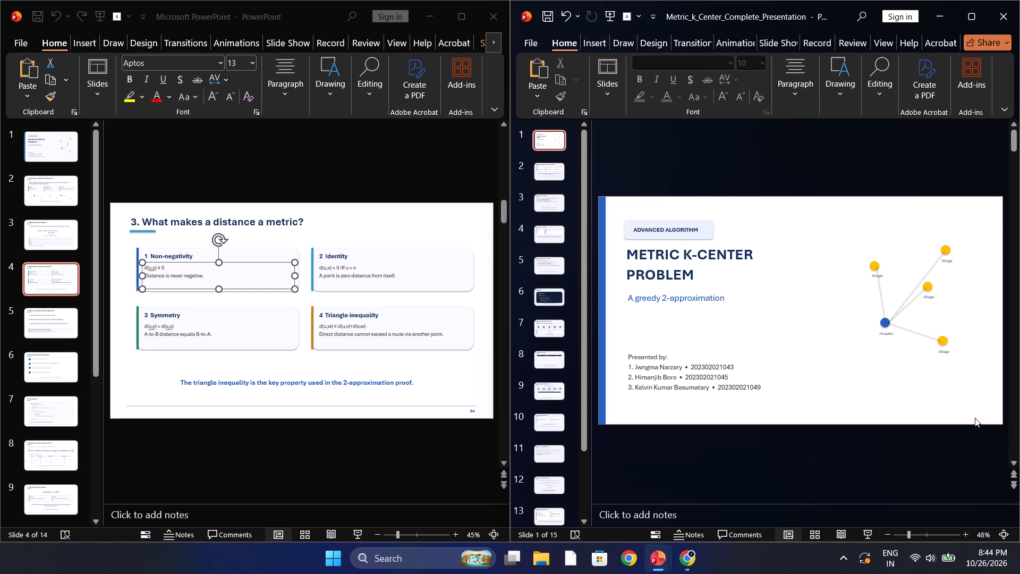
Move the "Presented by:" text block on the title slide slightly down and to the right.
{"action": "left_click", "coordinate": [616, 337]}
{"action": "left_click", "coordinate": [651, 363]}
{"action": "left_click_drag", "start_coordinate": [648, 349], "coordinate": [651, 362]}
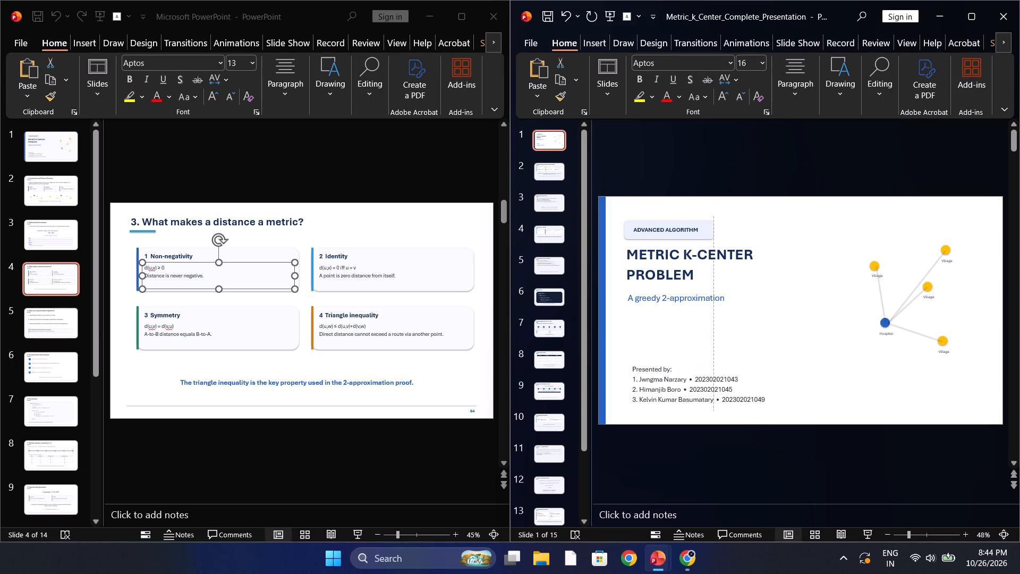
{"action": "left_click_drag", "start_coordinate": [651, 362], "coordinate": [660, 368]}
{"action": "left_click", "coordinate": [657, 313]}
Move the subtitle "A greedy 2-approximation" and the title "METRIC K-CENTER PROBLEM" slightly lower on the title slide.
{"action": "left_click", "coordinate": [658, 258]}
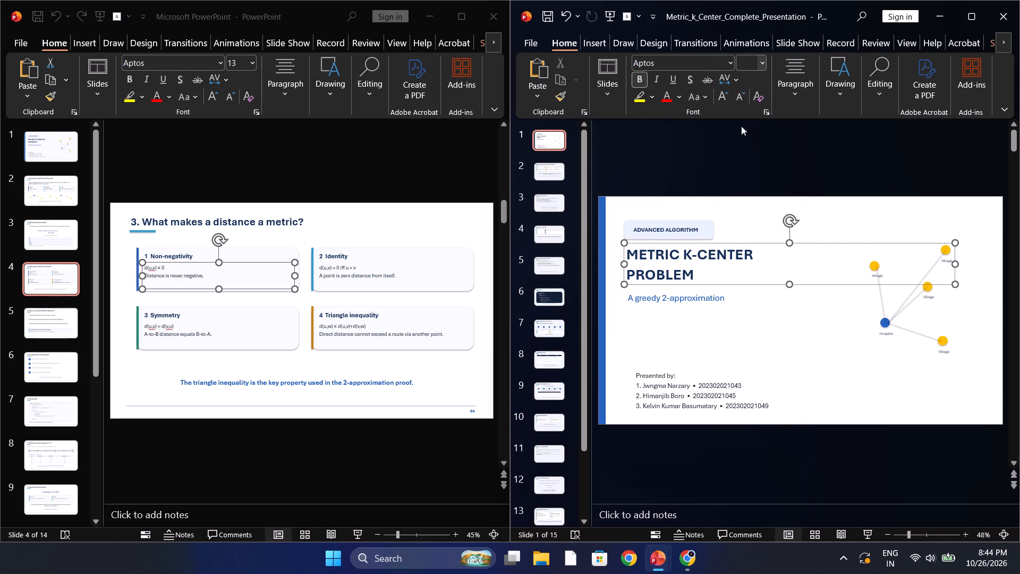
{"action": "left_click", "coordinate": [674, 291]}
{"action": "left_click_drag", "start_coordinate": [677, 291], "coordinate": [677, 307]}
{"action": "left_click", "coordinate": [702, 352]}
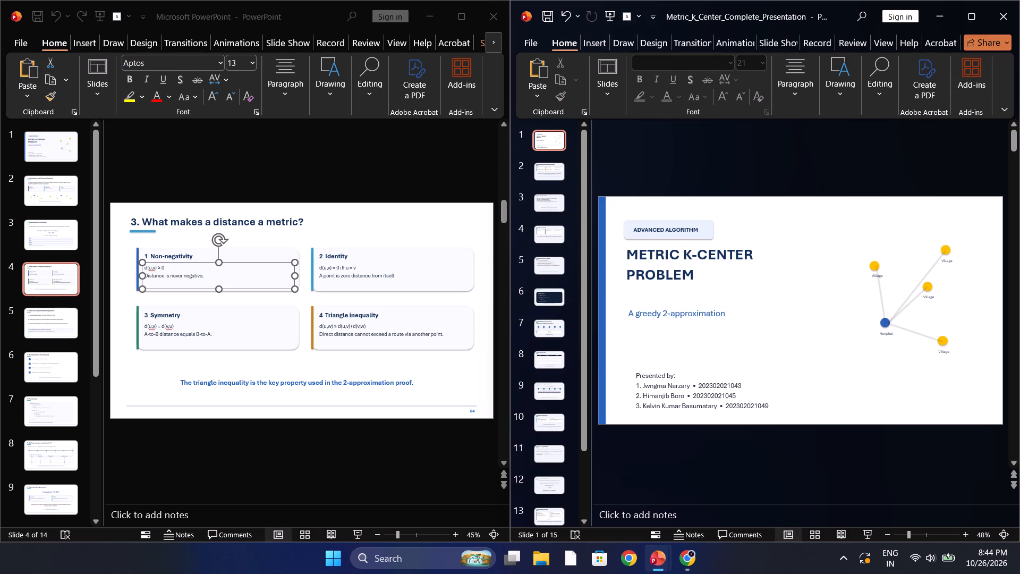
{"action": "left_click", "coordinate": [681, 266]}
{"action": "left_click_drag", "start_coordinate": [674, 241], "coordinate": [674, 257]}
{"action": "left_click", "coordinate": [726, 179]}
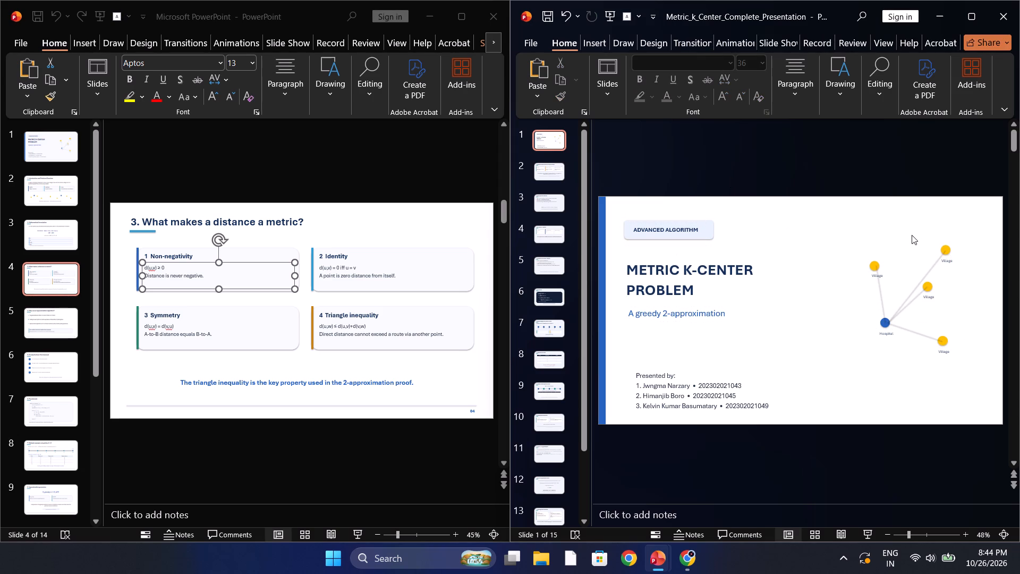
Narrow the "METRIC K-CENTER PROBLEM" title box on the title slide so its right edge ends just past the text.
{"action": "left_click", "coordinate": [737, 266]}
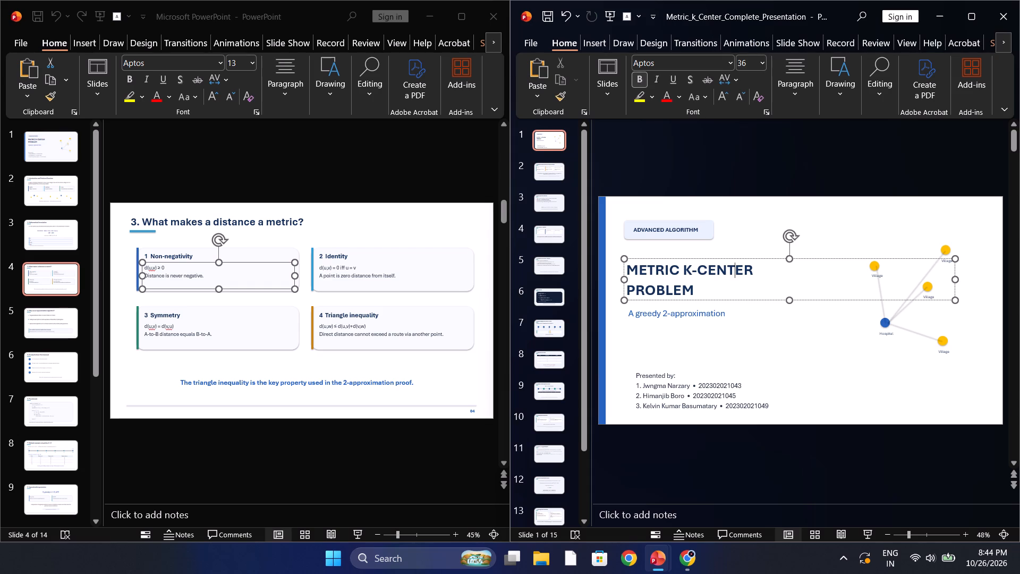
{"action": "left_click", "coordinate": [890, 186]}
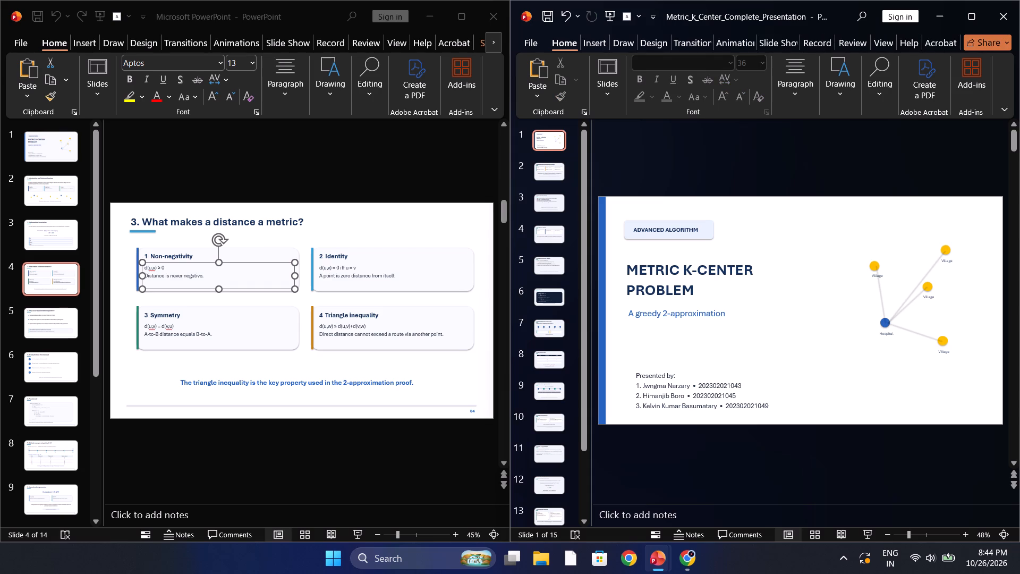
{"action": "left_click", "coordinate": [691, 284]}
{"action": "left_click_drag", "start_coordinate": [956, 281], "coordinate": [1008, 283]}
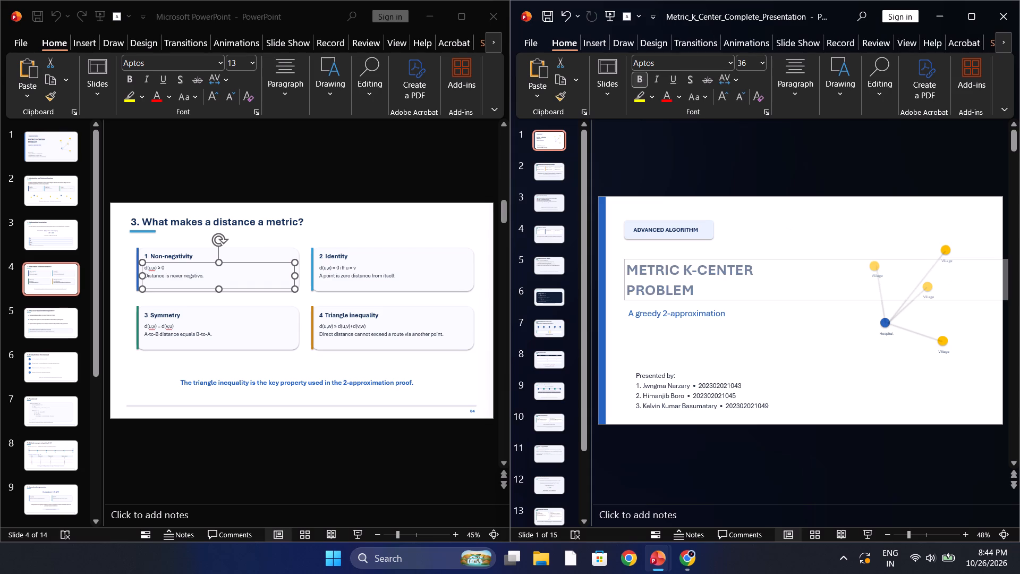
{"action": "left_click_drag", "start_coordinate": [1008, 283], "coordinate": [785, 284]}
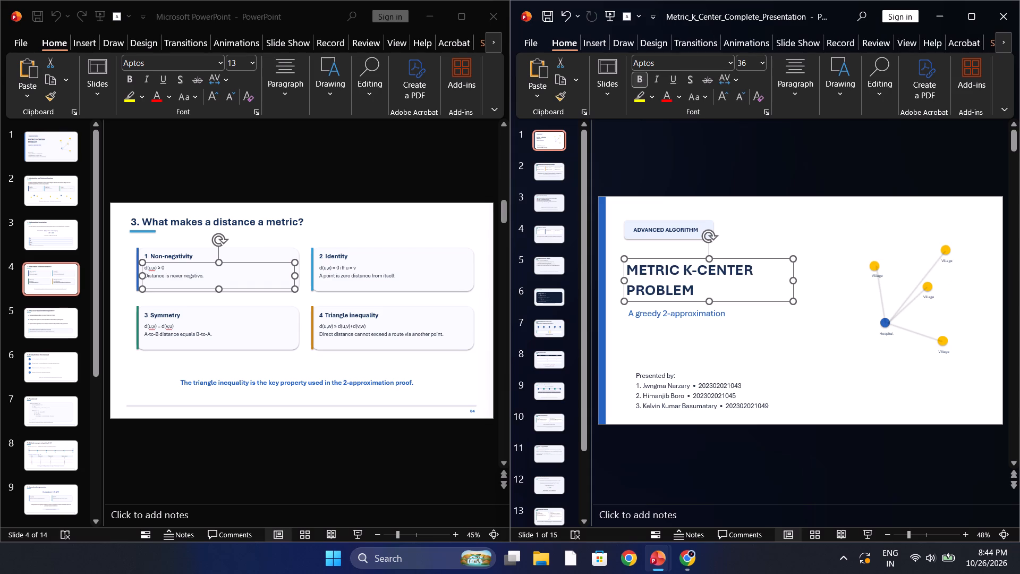
Shift the title "METRIC K-CENTER PROBLEM" and the subtitle "A greedy 2-approximation" to the right, keeping their left edges roughly aligned.
{"action": "left_click_drag", "start_coordinate": [735, 257], "coordinate": [776, 257]}
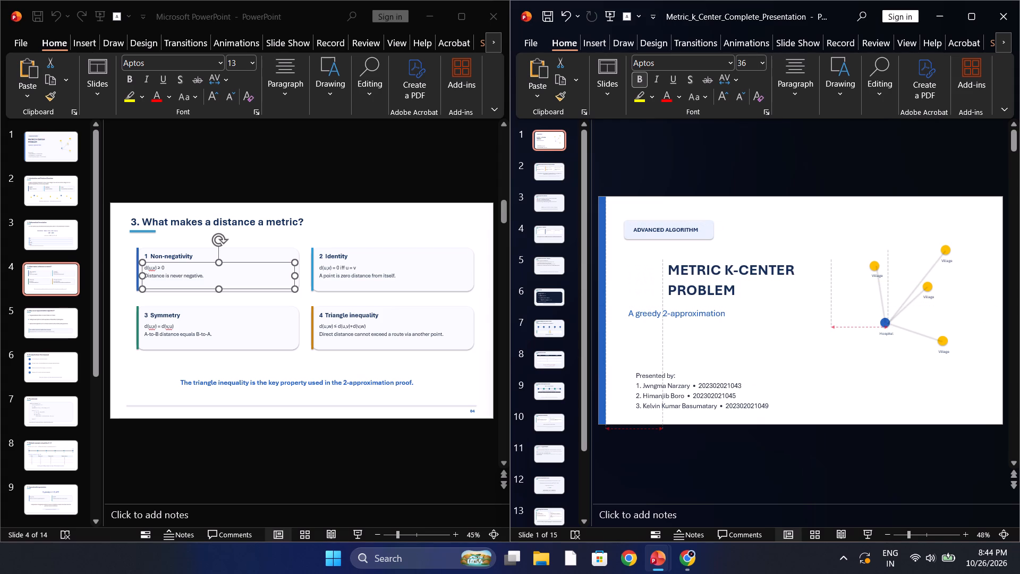
{"action": "left_click_drag", "start_coordinate": [776, 257], "coordinate": [782, 257]}
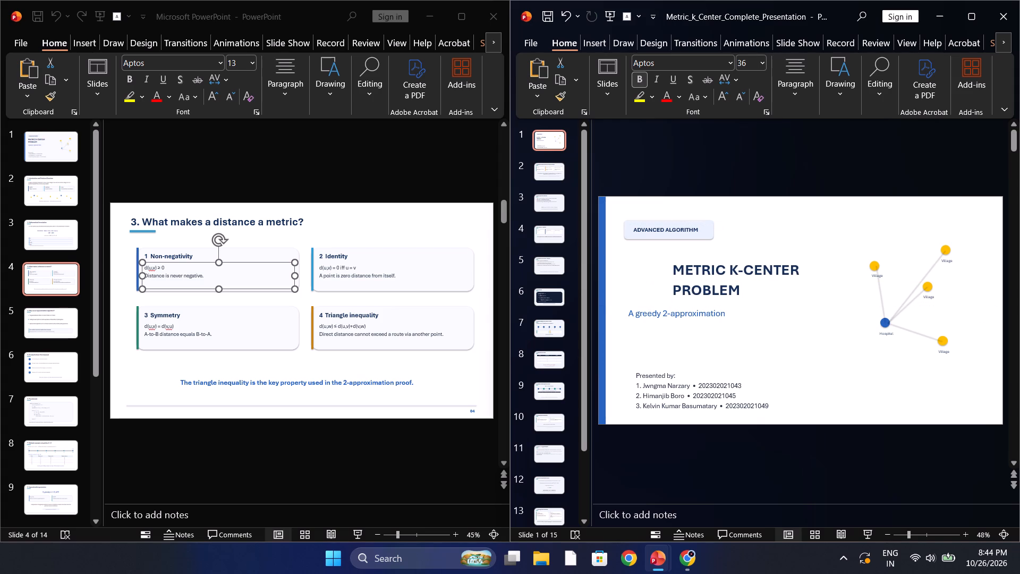
{"action": "left_click_drag", "start_coordinate": [782, 257], "coordinate": [784, 257]}
{"action": "left_click", "coordinate": [688, 311]}
{"action": "left_click_drag", "start_coordinate": [693, 306], "coordinate": [728, 306]}
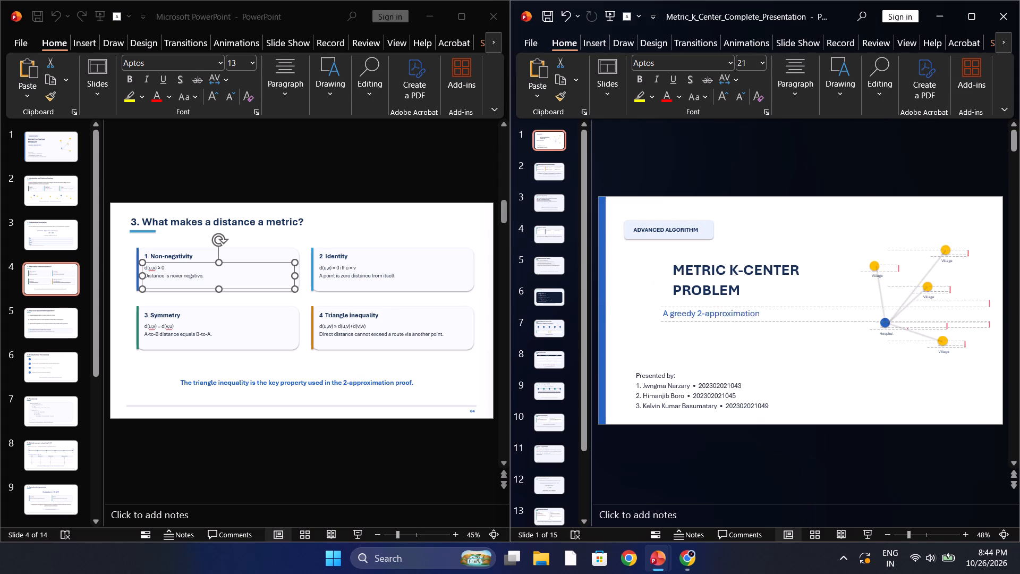
{"action": "left_click_drag", "start_coordinate": [728, 306], "coordinate": [739, 308]}
{"action": "left_click", "coordinate": [797, 170]}
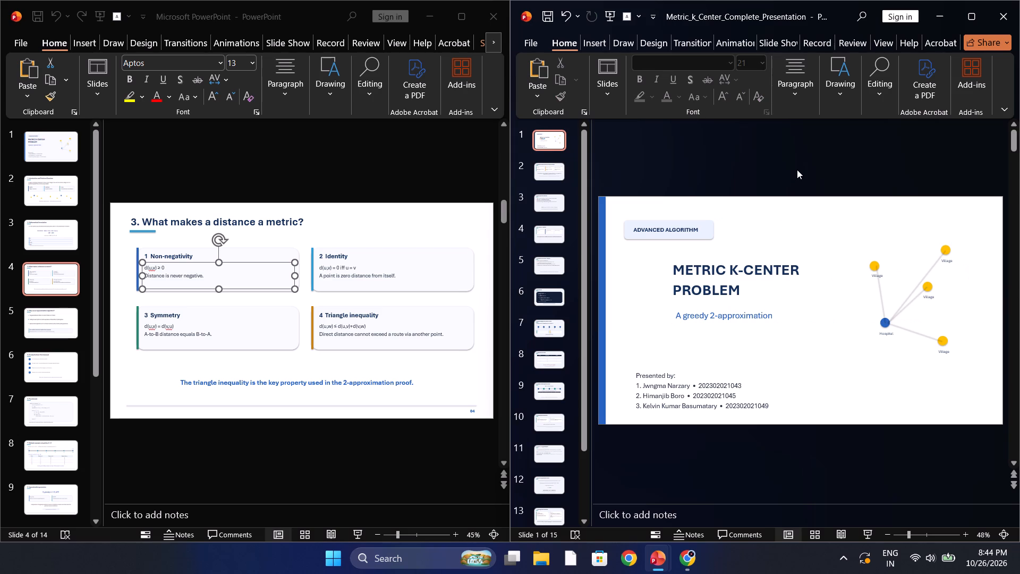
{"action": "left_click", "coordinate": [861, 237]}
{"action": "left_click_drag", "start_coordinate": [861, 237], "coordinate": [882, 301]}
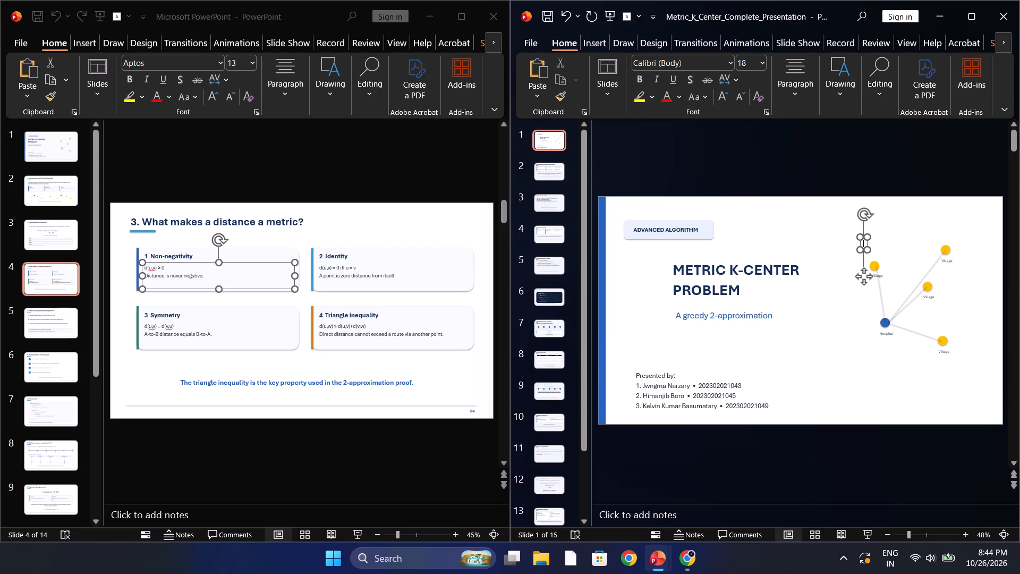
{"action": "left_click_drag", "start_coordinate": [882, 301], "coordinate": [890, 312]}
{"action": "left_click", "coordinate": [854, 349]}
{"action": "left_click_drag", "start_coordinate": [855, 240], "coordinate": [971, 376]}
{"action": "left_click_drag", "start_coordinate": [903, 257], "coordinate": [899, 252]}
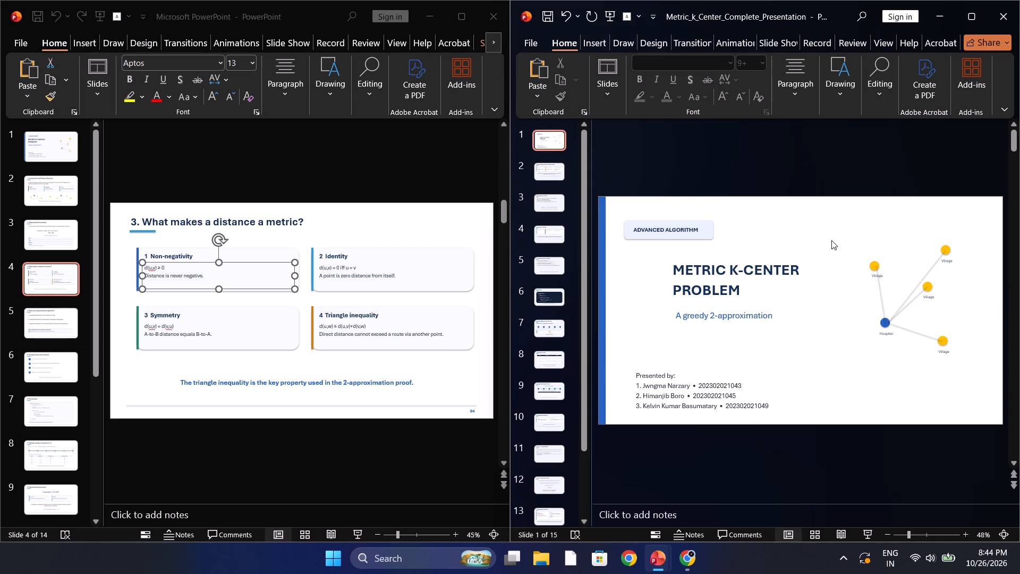
Move the whole hospital-and-villages diagram on the title slide slightly to the right and up.
{"action": "left_click_drag", "start_coordinate": [831, 240], "coordinate": [985, 379]}
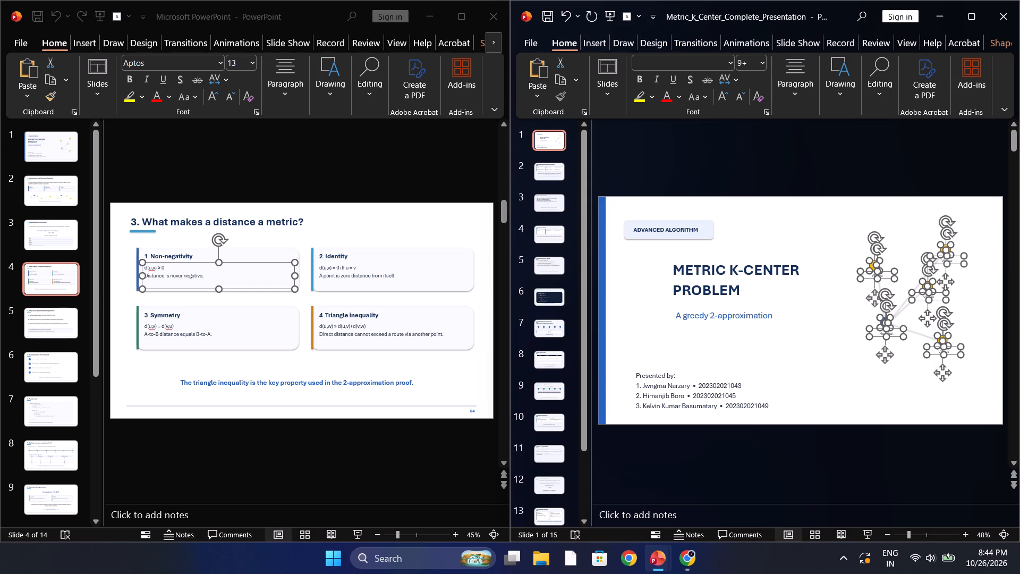
{"action": "left_click", "coordinate": [927, 317]}
{"action": "left_click_drag", "start_coordinate": [927, 317], "coordinate": [934, 308]}
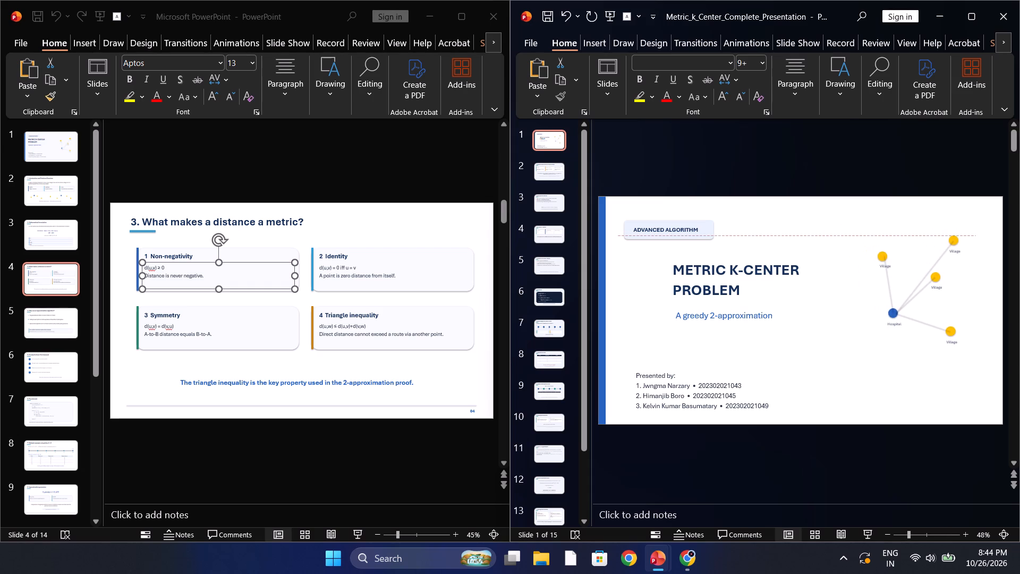
{"action": "left_click_drag", "start_coordinate": [934, 308], "coordinate": [939, 309]}
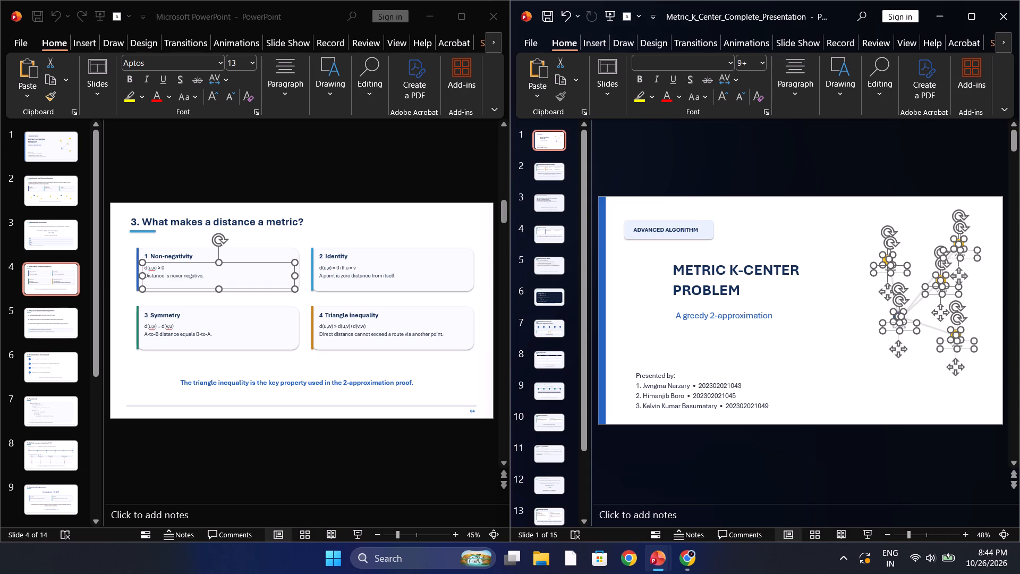
{"action": "left_click", "coordinate": [828, 370]}
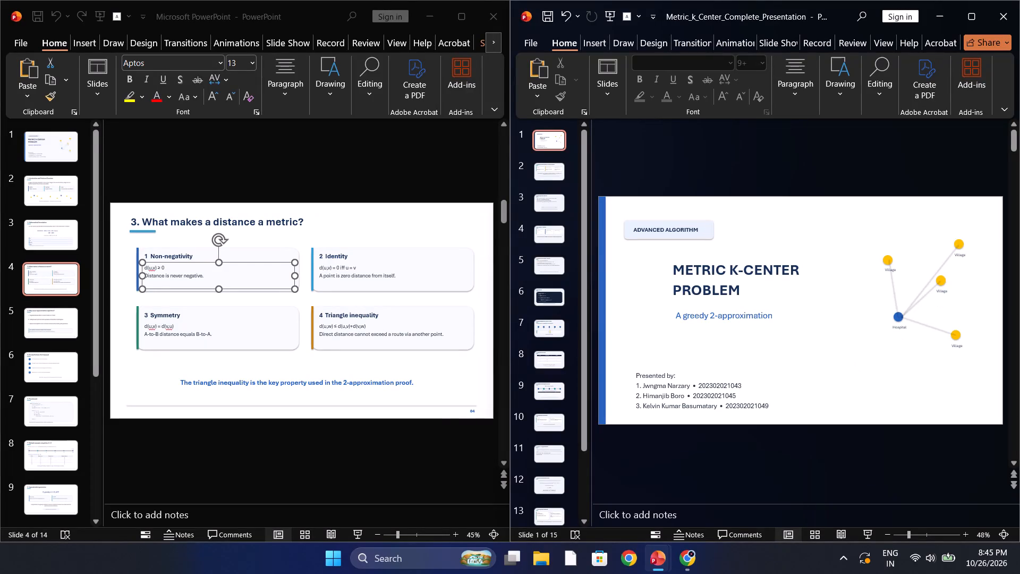
Review the rearranged title slide alongside the slide "1. Motivation: where should we place facilities?".
{"action": "left_click", "coordinate": [825, 298]}
{"action": "left_click", "coordinate": [821, 339]}
{"action": "left_click", "coordinate": [602, 228]}
{"action": "left_click", "coordinate": [678, 178]}
{"action": "left_click", "coordinate": [552, 177]}
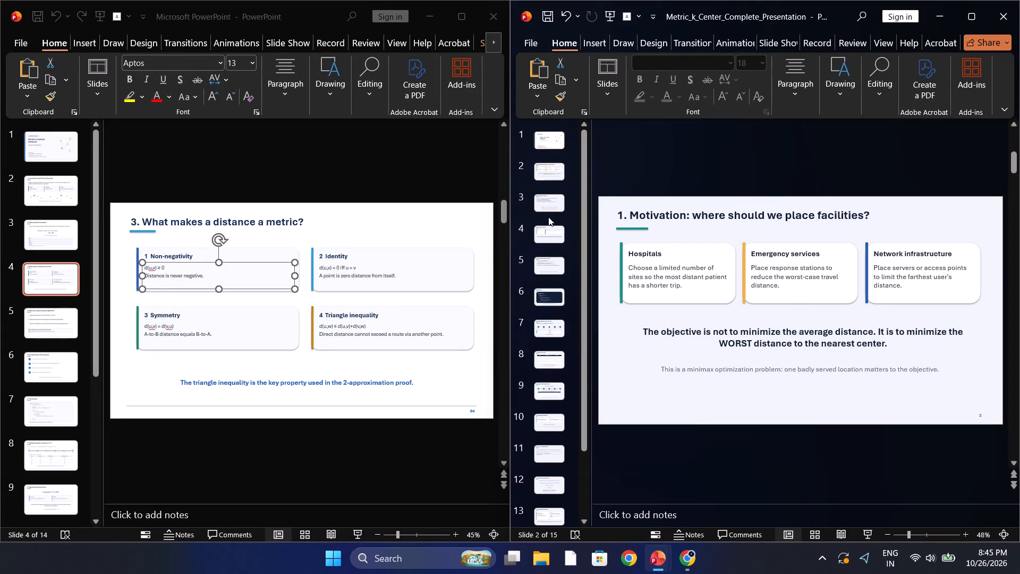
{"action": "left_click", "coordinate": [548, 217]}
{"action": "left_click", "coordinate": [550, 176]}
{"action": "left_click", "coordinate": [540, 146]}
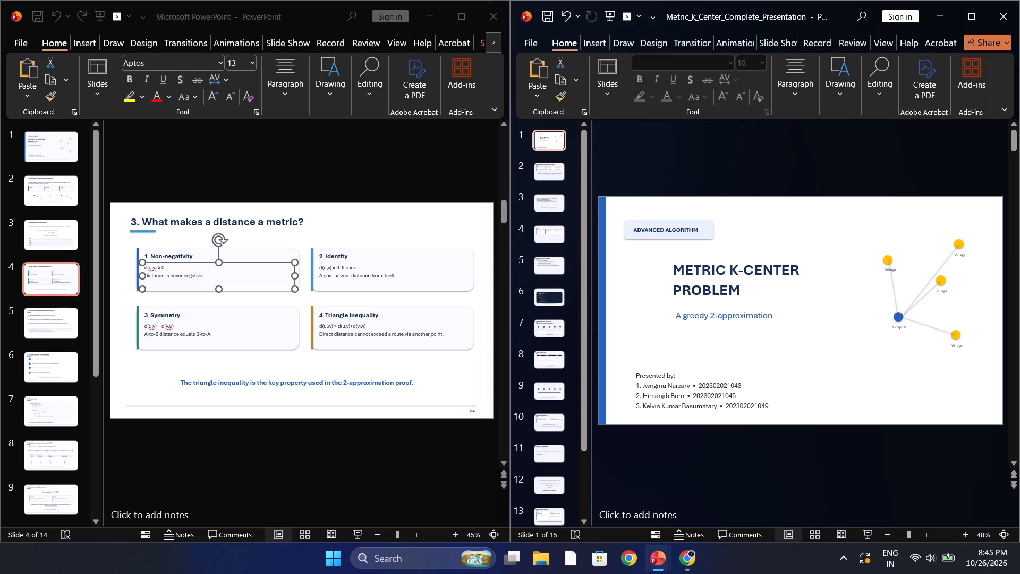
{"action": "left_click", "coordinate": [751, 201]}
{"action": "left_click", "coordinate": [752, 276]}
{"action": "left_click", "coordinate": [822, 139]}
Delete the "ADVANCED ALGORITHMS • METRIC k-CENTER" footer and the "PROBLEM" tag from the slide "2. Formal problem definition".
{"action": "left_click", "coordinate": [545, 171]}
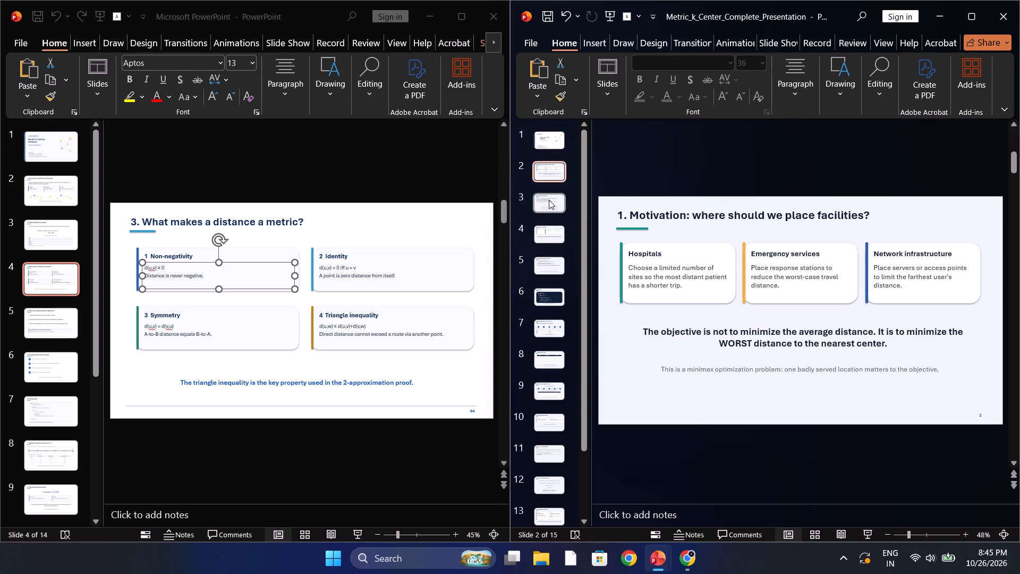
{"action": "left_click", "coordinate": [549, 200]}
{"action": "left_click", "coordinate": [650, 416]}
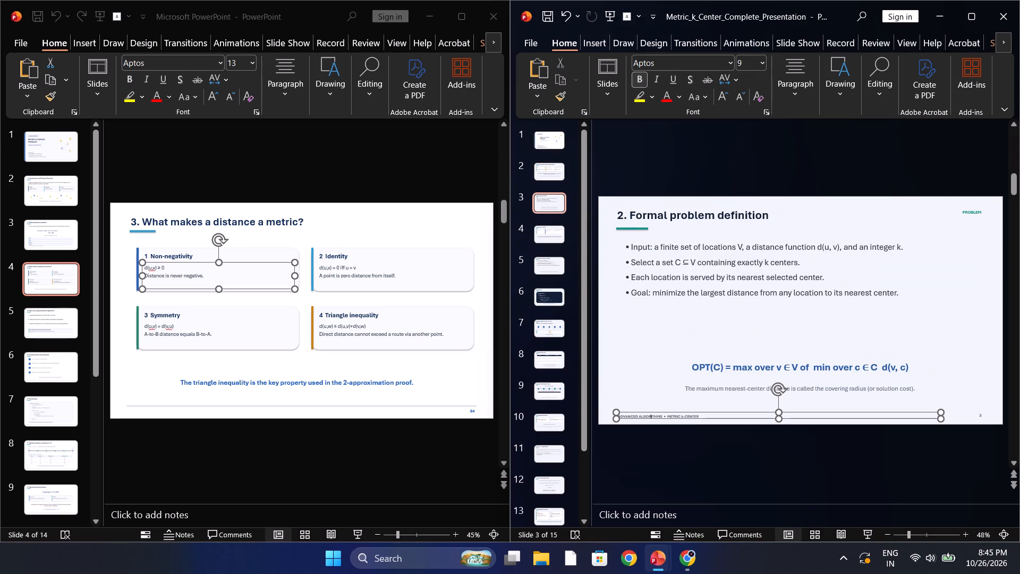
{"action": "left_click", "coordinate": [687, 413]}
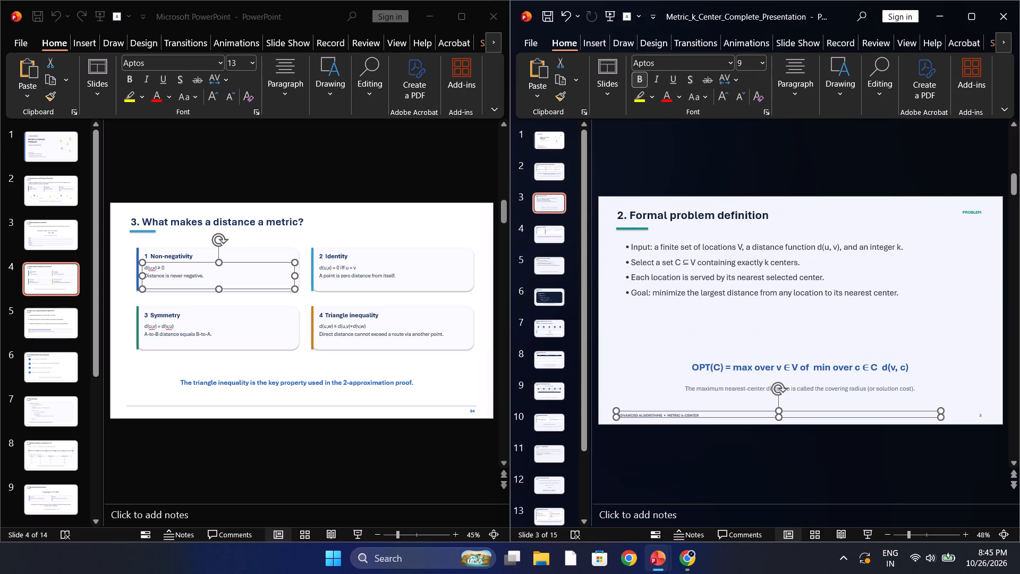
{"action": "key", "text": "Delete"}
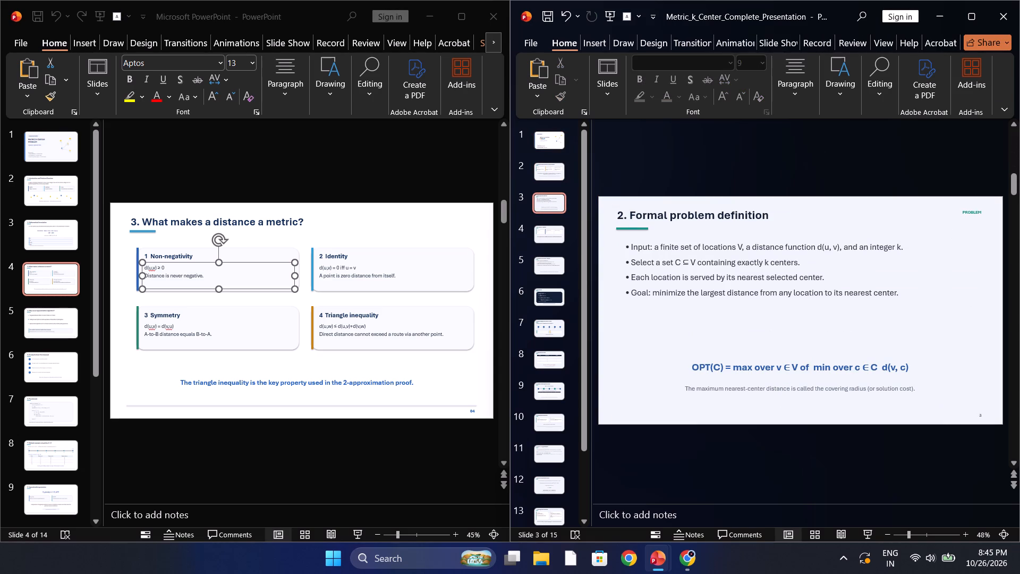
{"action": "left_click", "coordinate": [966, 217]}
{"action": "left_click", "coordinate": [951, 276]}
{"action": "left_click", "coordinate": [977, 209]}
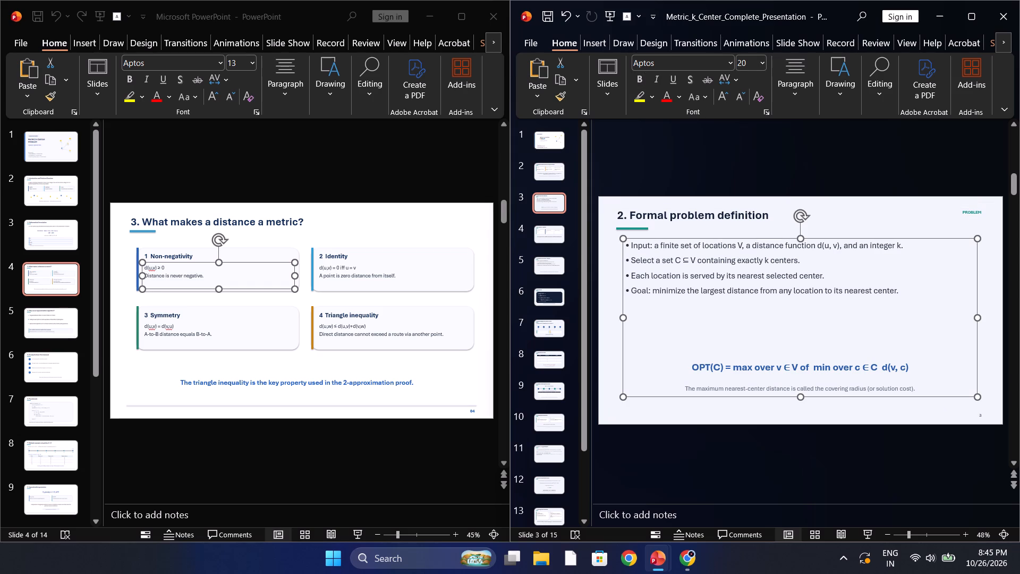
{"action": "key", "text": "Delete"}
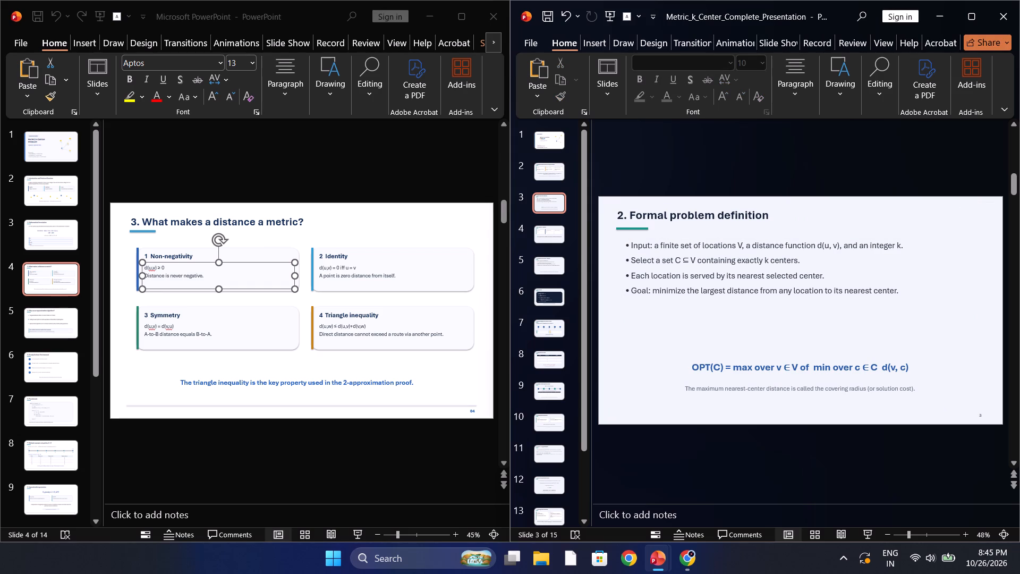
Delete the "THEORY" tag and the "ADVANCED ALGORITHMS • METRIC k-CENTER" footer from the slide "3. Why “metric” k-center?".
{"action": "left_click", "coordinate": [555, 232]}
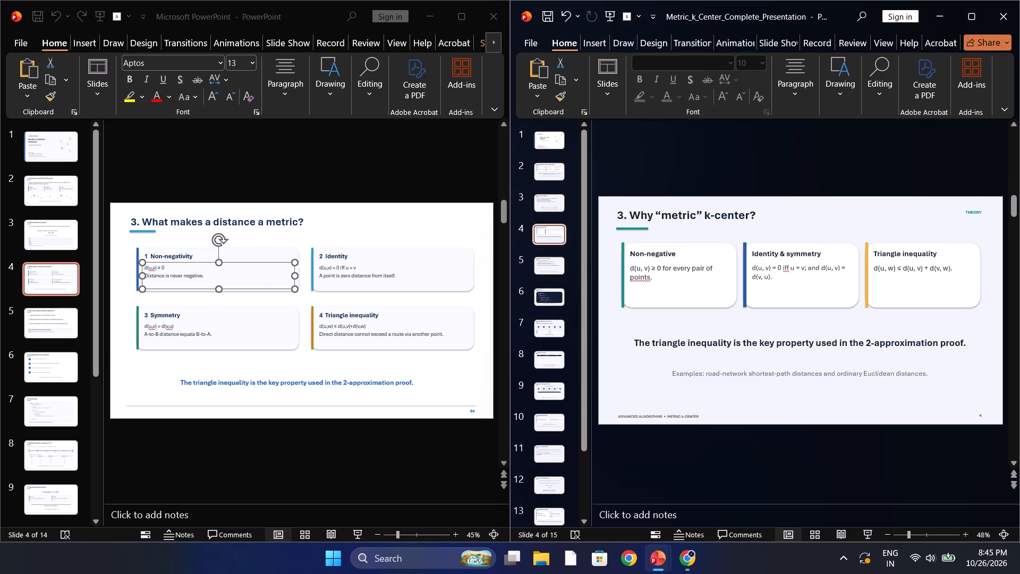
{"action": "left_click", "coordinate": [979, 210]}
{"action": "left_click", "coordinate": [978, 208]}
{"action": "key", "text": "Delete"}
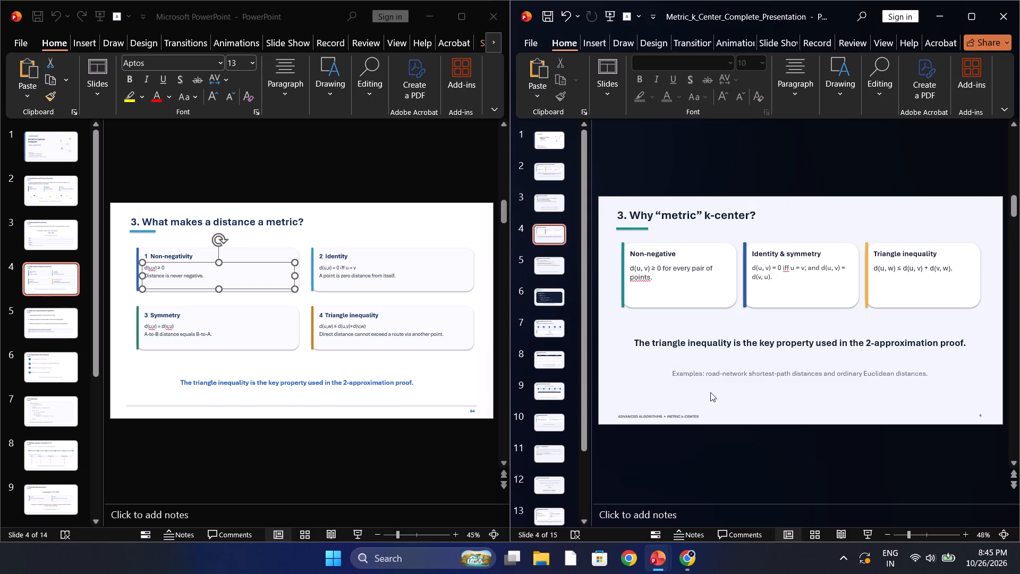
{"action": "left_click", "coordinate": [659, 417]}
{"action": "left_click", "coordinate": [662, 412]}
{"action": "key", "text": "Delete"}
Delete the "ALGORITHM" tag and the "ADVANCED ALGORITHMS • METRIC k-CENTER" footer from the slide "4. Algorithm: Farthest-First Traversal".
{"action": "left_click", "coordinate": [552, 267]}
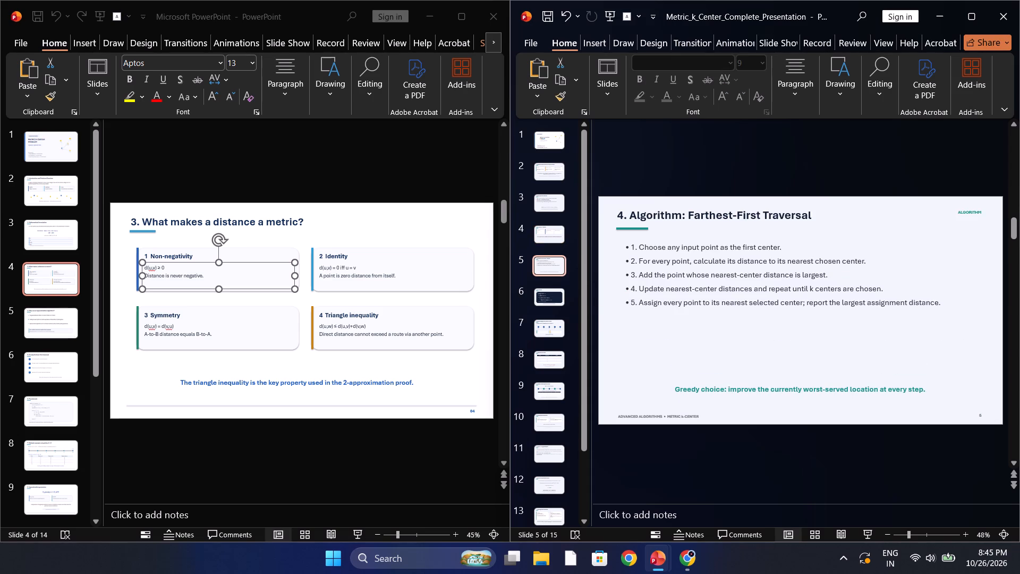
{"action": "left_click", "coordinate": [971, 209]}
{"action": "key", "text": "Delete"}
{"action": "left_click", "coordinate": [668, 412]}
{"action": "key", "text": "Delete"}
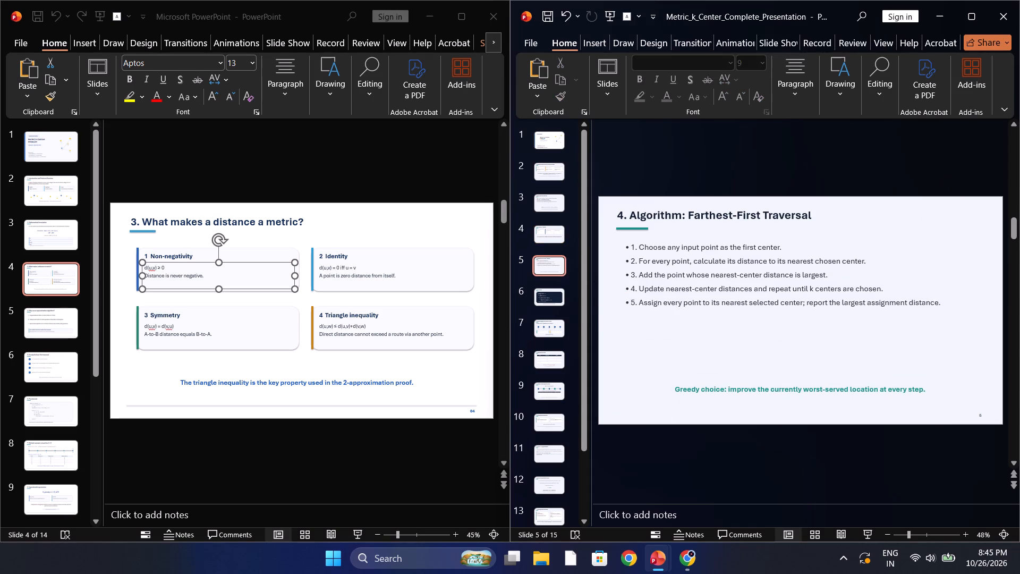
Delete the "ADVANCED ALGORITHMS • METRIC k-CENTER" footer and the "ALGORITHM" tag from the slide "5. Pseudocode".
{"action": "left_click", "coordinate": [544, 294]}
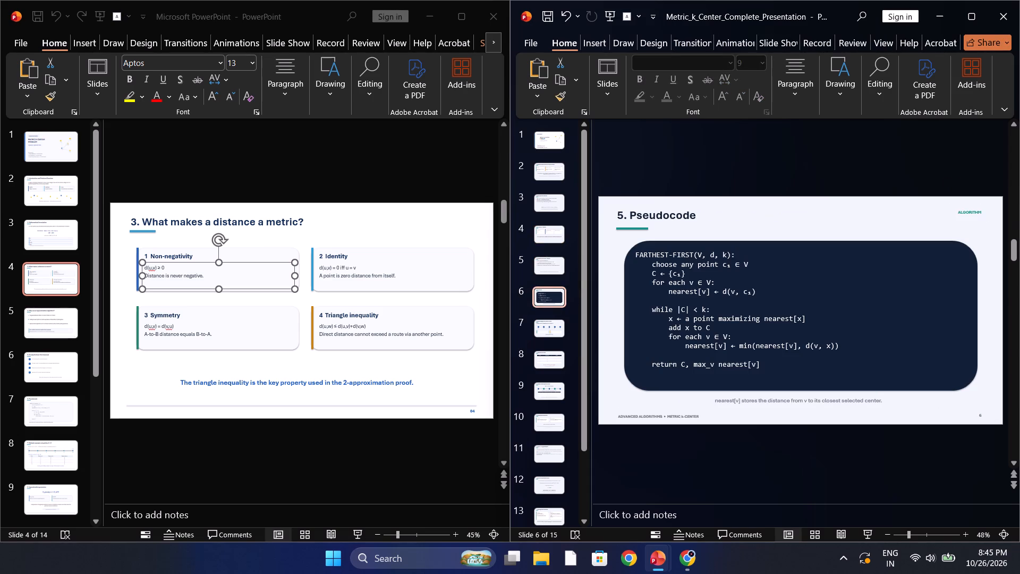
{"action": "left_click", "coordinate": [662, 412]}
{"action": "key", "text": "Delete"}
{"action": "left_click", "coordinate": [970, 214]}
{"action": "key", "text": "Delete"}
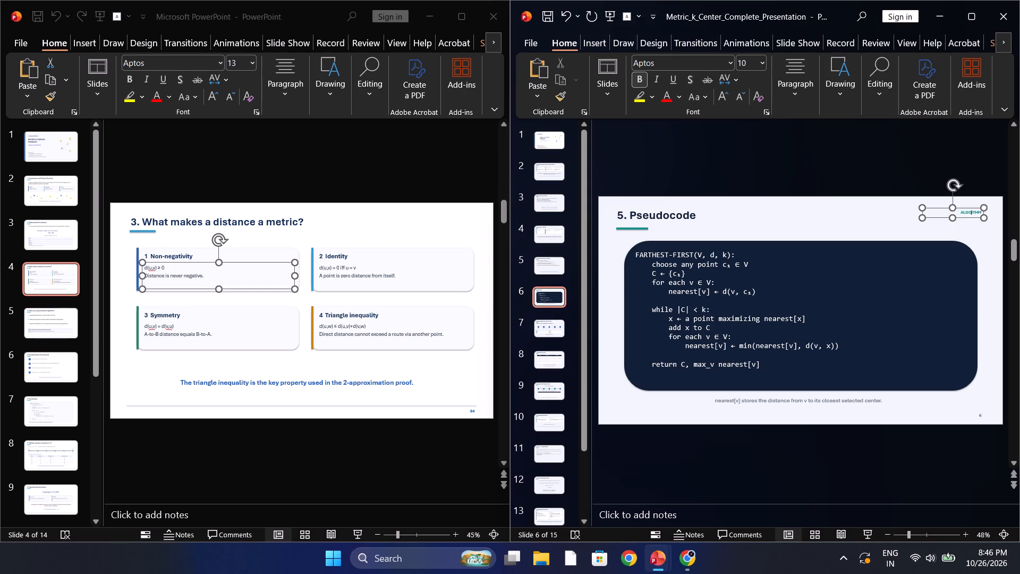
{"action": "left_click", "coordinate": [969, 207]}
{"action": "key", "text": "Delete"}
Delete the "EXAMPLE" tag and the "ADVANCED ALGORITHMS • METRIC k-CENTER" footer from the slide "6. Worked example: five points on a line".
{"action": "left_click", "coordinate": [553, 322]}
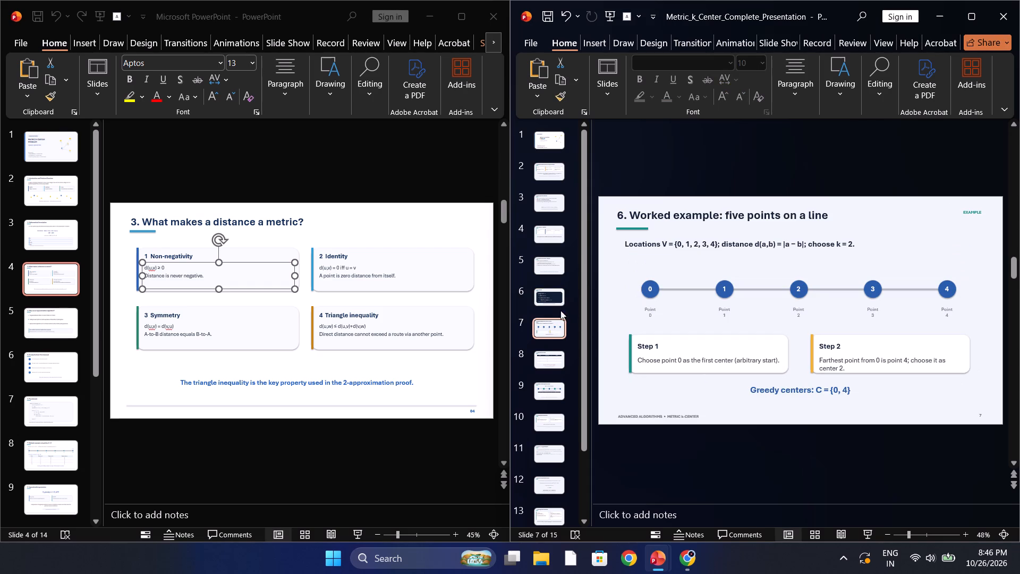
{"action": "left_click", "coordinate": [973, 212]}
{"action": "left_click", "coordinate": [975, 209]}
{"action": "key", "text": "Delete"}
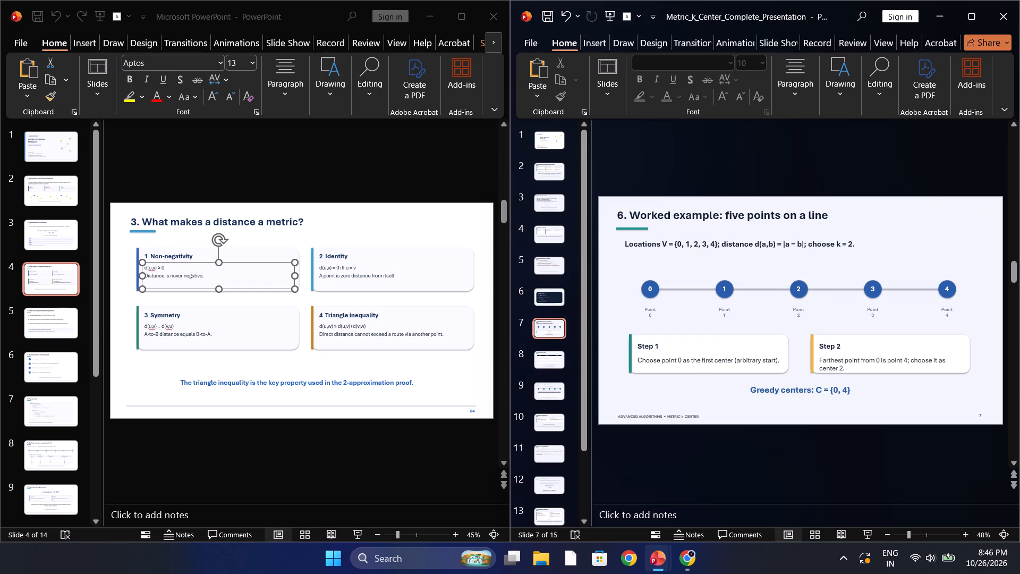
{"action": "left_click", "coordinate": [664, 417]}
{"action": "left_click", "coordinate": [666, 412]}
{"action": "key", "text": "Delete"}
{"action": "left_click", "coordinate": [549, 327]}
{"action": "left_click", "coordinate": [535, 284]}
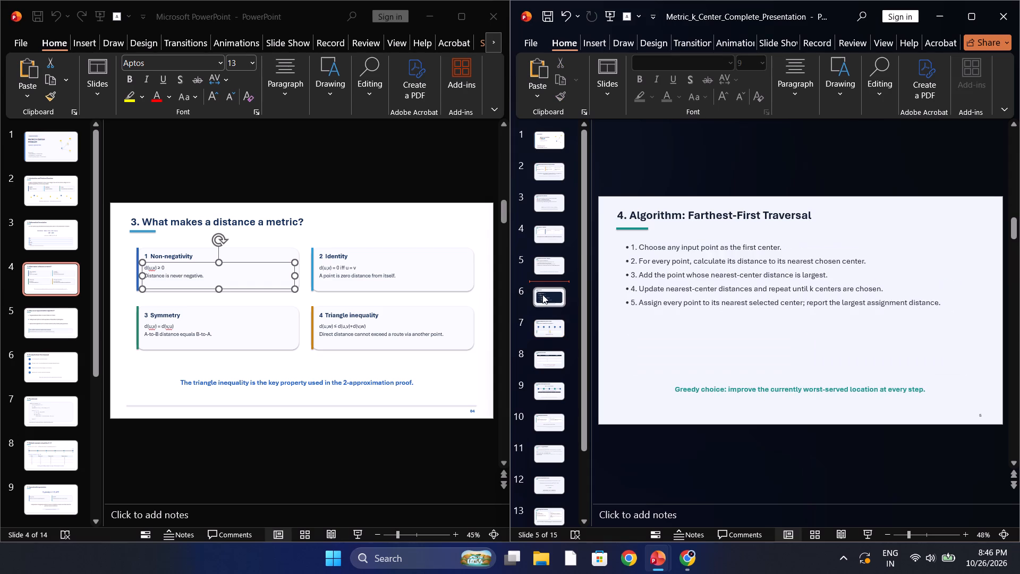
Delete the "EXAMPLE" tag and the "ADVANCED ALGORITHMS • METRIC k-CENTER" footer from the slide "7. Greedy result and cost".
{"action": "left_click", "coordinate": [542, 294]}
{"action": "left_click", "coordinate": [551, 333]}
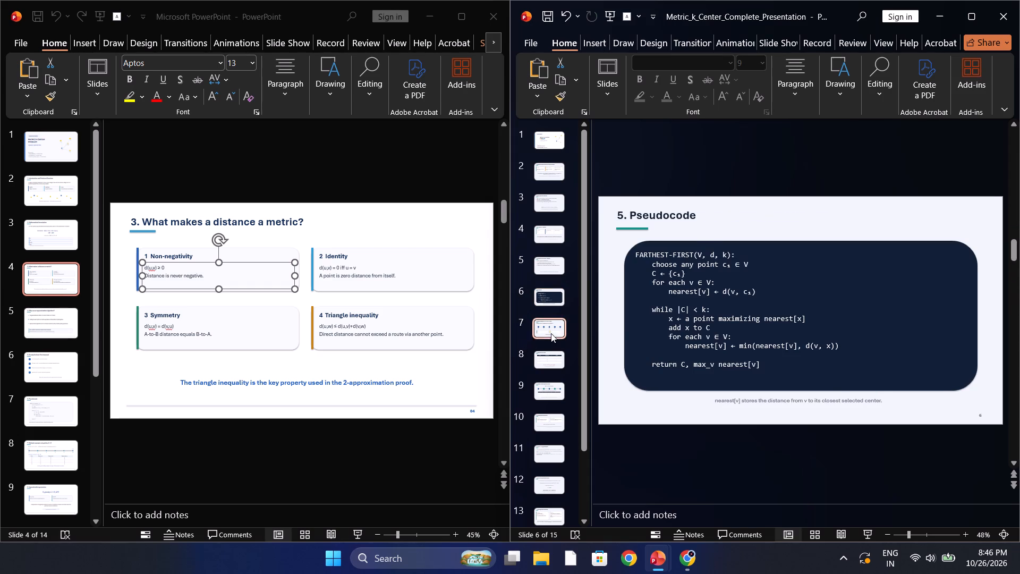
{"action": "left_click", "coordinate": [557, 368]}
{"action": "left_click", "coordinate": [981, 209]}
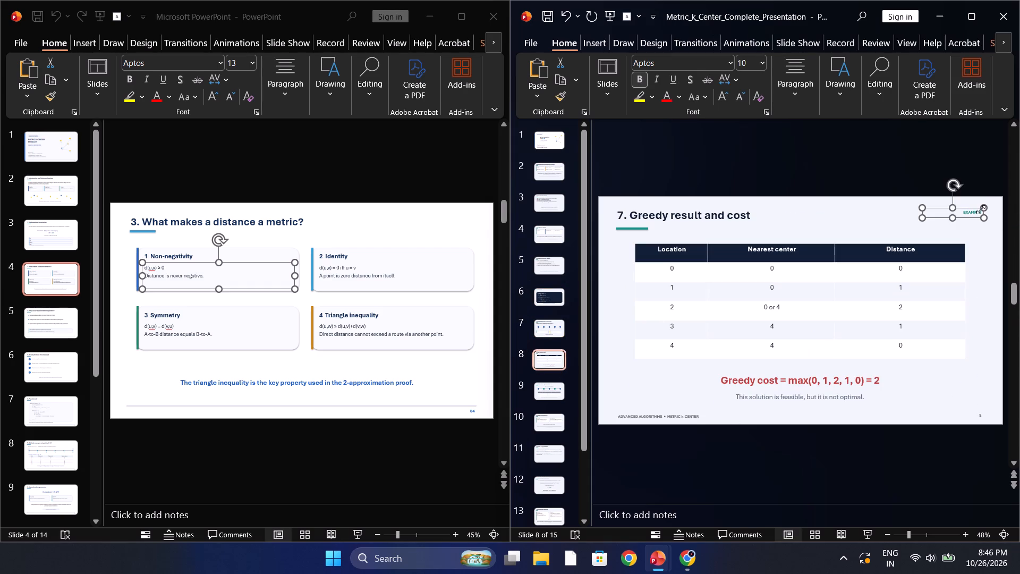
{"action": "key", "text": "Delete"}
{"action": "left_click", "coordinate": [631, 418]}
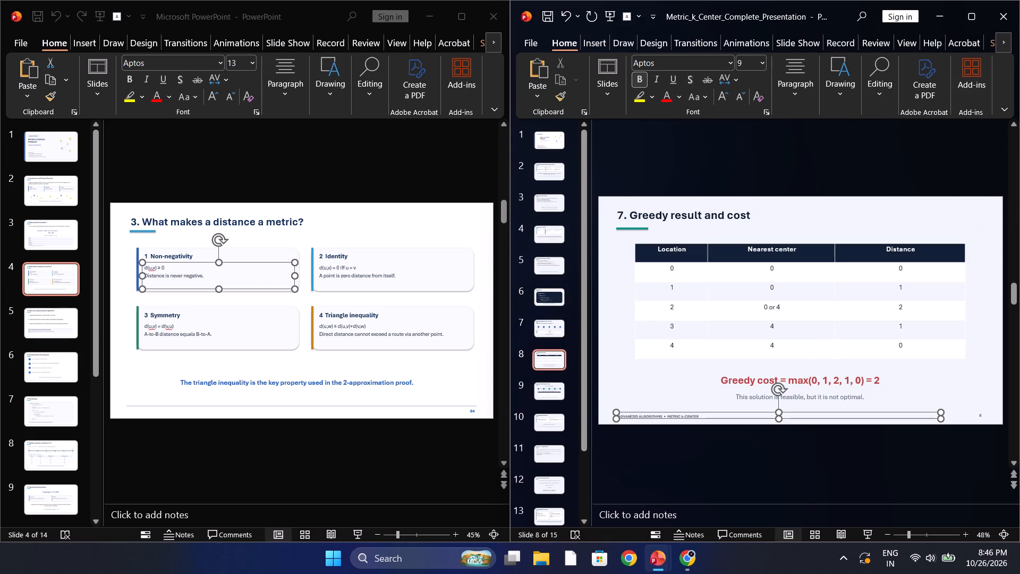
{"action": "left_click", "coordinate": [640, 410]}
{"action": "key", "text": "Delete"}
Delete the "ADVANCED ALGORITHMS • METRIC k-CENTER" footer and the "EXAMPLE" tag from the slide "8. Compare with an optimal solution".
{"action": "left_click", "coordinate": [551, 336]}
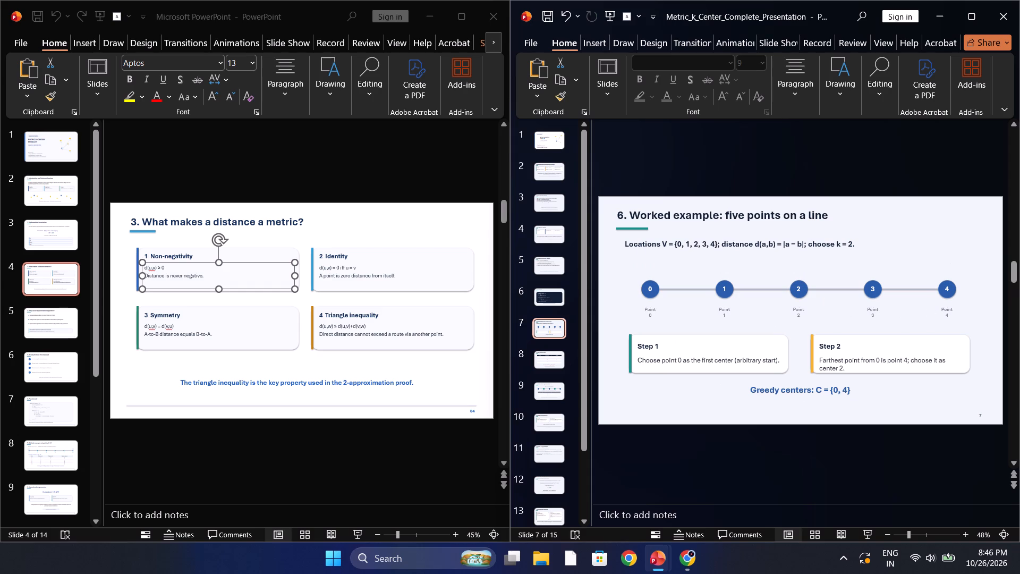
{"action": "left_click", "coordinate": [548, 334]}
{"action": "left_click", "coordinate": [547, 372]}
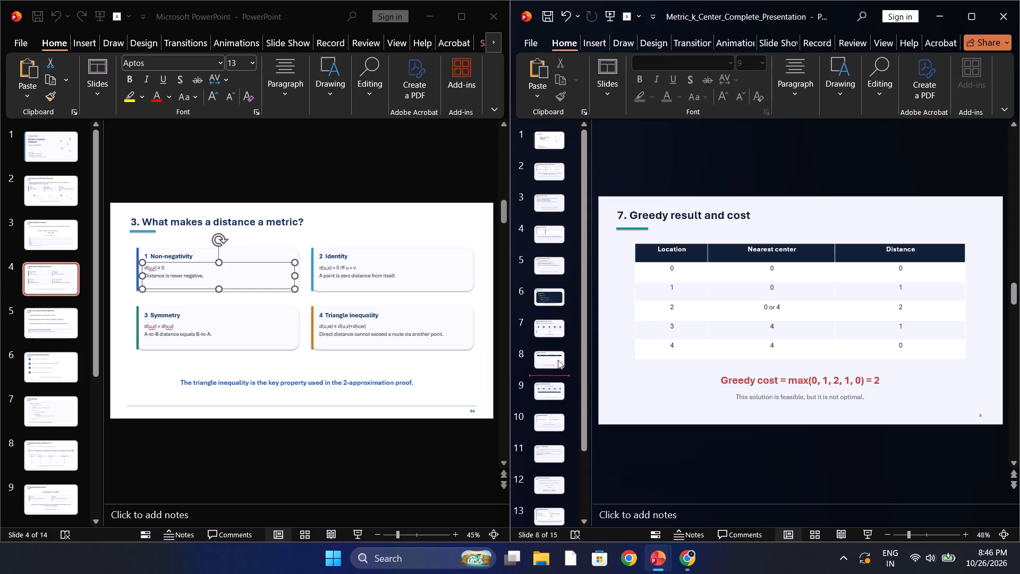
{"action": "left_click", "coordinate": [558, 359]}
{"action": "left_click", "coordinate": [558, 364]}
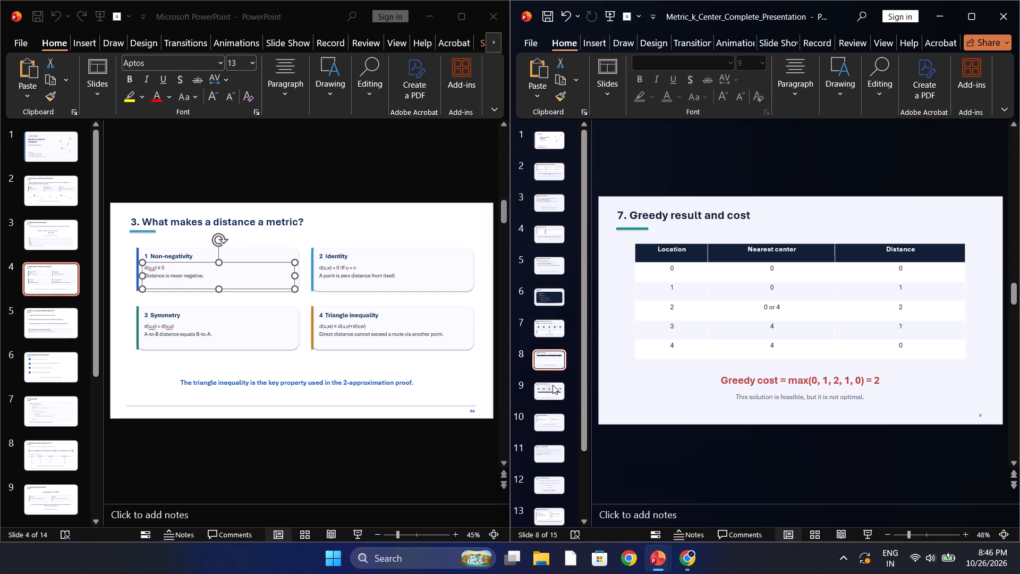
{"action": "left_click", "coordinate": [548, 399]}
{"action": "left_click", "coordinate": [644, 409]}
{"action": "key", "text": "Delete"}
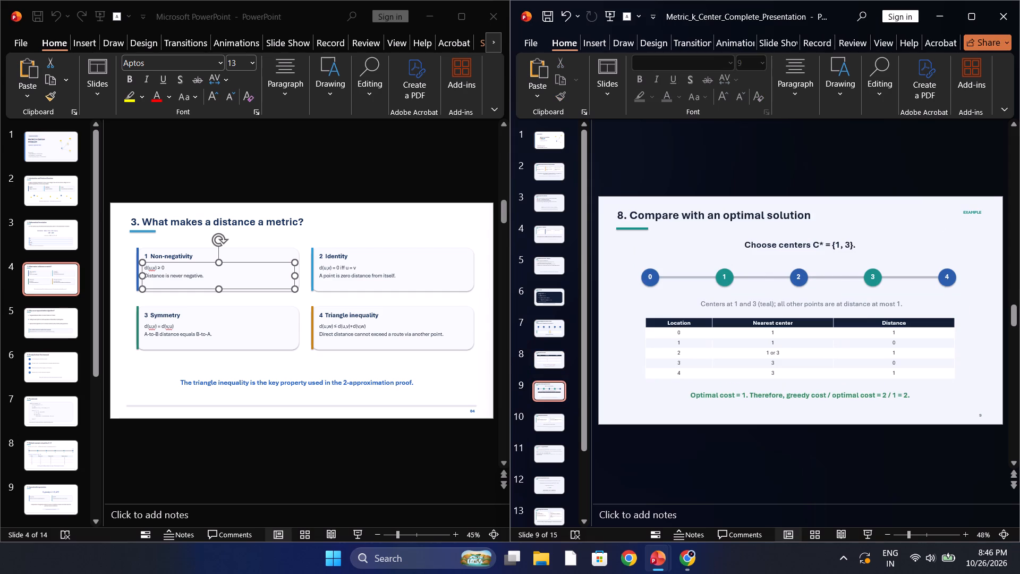
{"action": "left_click", "coordinate": [980, 214]}
{"action": "left_click", "coordinate": [977, 204]}
{"action": "key", "text": "Delete"}
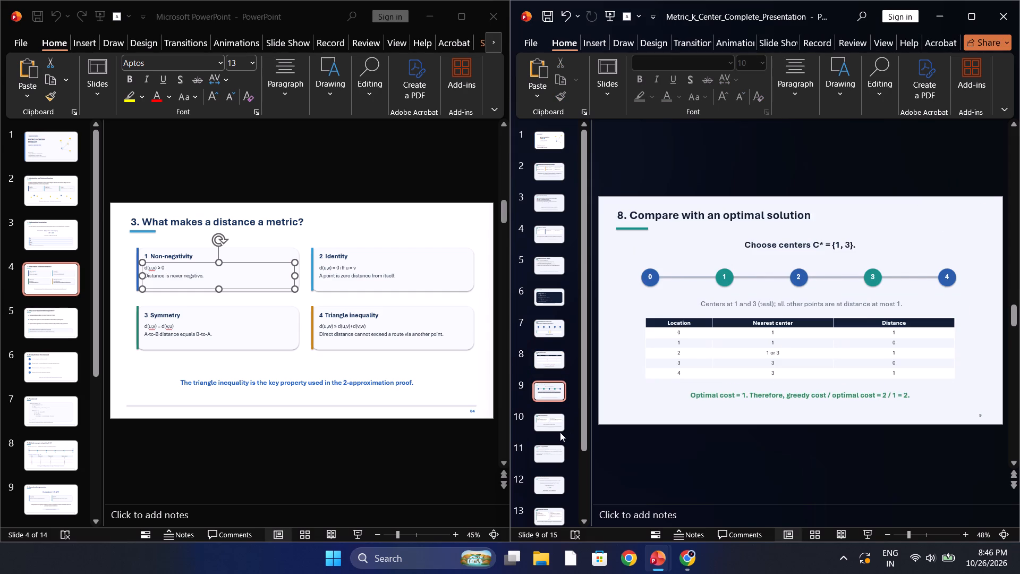
Delete the "ADVANCED ALGORITHMS • METRIC k-CENTER" footer and the "ANALYSIS" tag from the slide "9. Time and space complexity".
{"action": "left_click", "coordinate": [558, 432]}
{"action": "left_click", "coordinate": [636, 409]}
{"action": "key", "text": "Delete"}
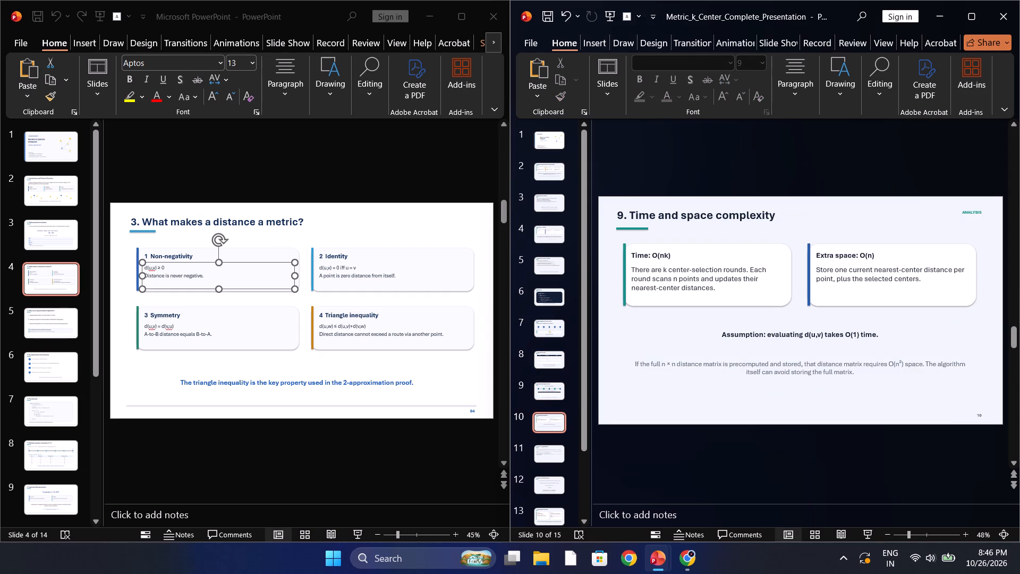
{"action": "left_click", "coordinate": [973, 209]}
{"action": "key", "text": "Delete"}
Delete the "ADVANCED ALGORITHMS • METRIC k-CENTER" footer and the "PROOF" tag from the slide "10. Why is it a 2-approximation?".
{"action": "left_click", "coordinate": [548, 452]}
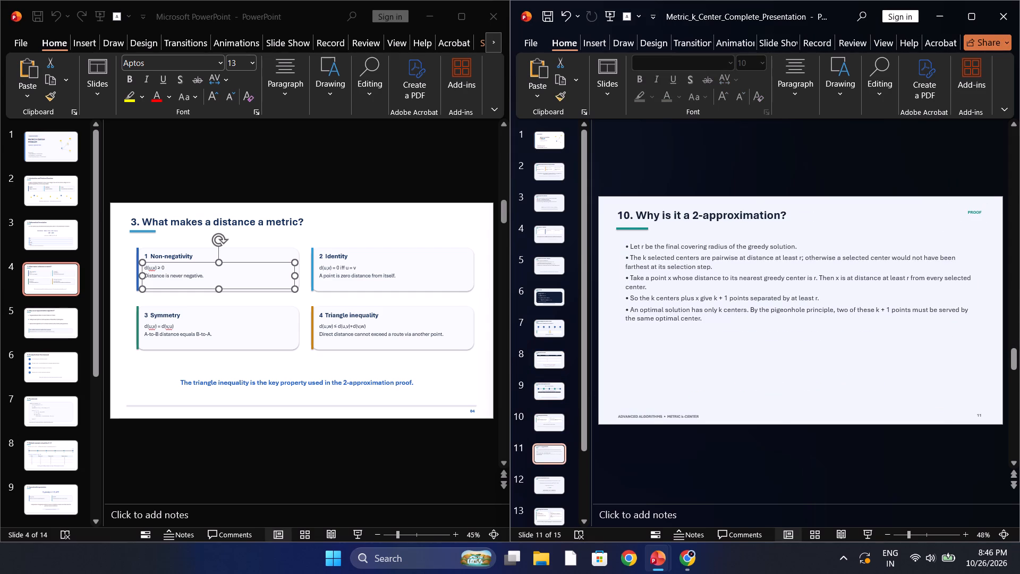
{"action": "left_click", "coordinate": [657, 411]}
{"action": "key", "text": "Delete"}
{"action": "left_click", "coordinate": [975, 207]}
{"action": "key", "text": "Delete"}
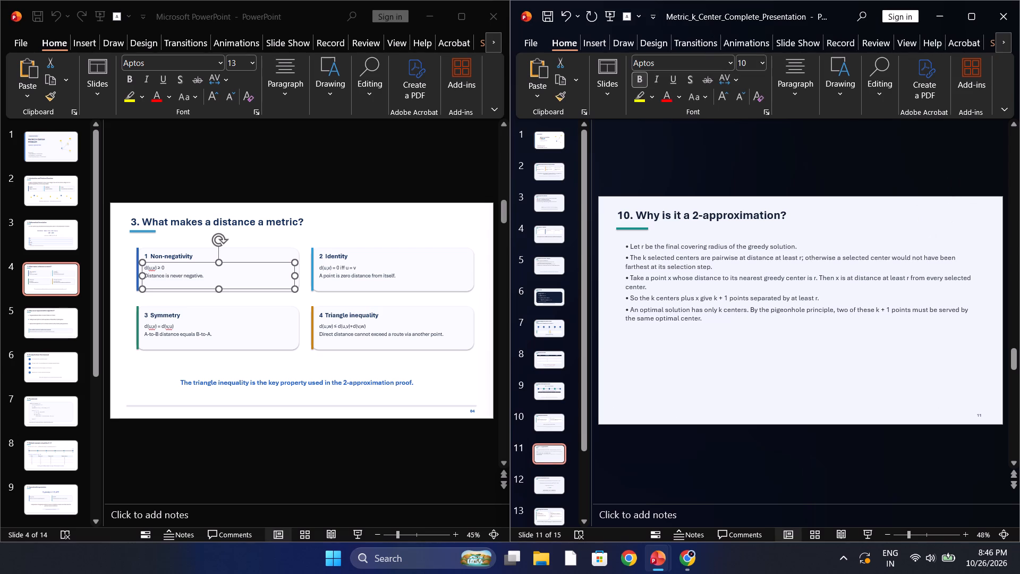
{"action": "left_click", "coordinate": [549, 453]}
Delete the "ADVANCED ALGORITHMS • METRIC k-CENTER" footer and the "PROOF" tag from the slide "11. Finish the approximation proof".
{"action": "left_click", "coordinate": [538, 484]}
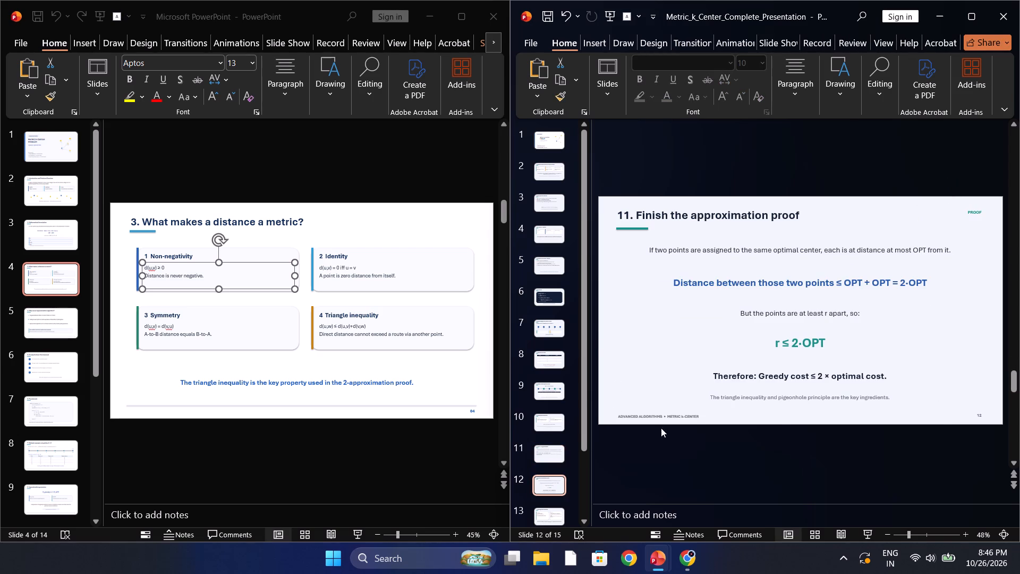
{"action": "left_click", "coordinate": [662, 414]}
{"action": "left_click", "coordinate": [661, 411]}
{"action": "key", "text": "Delete"}
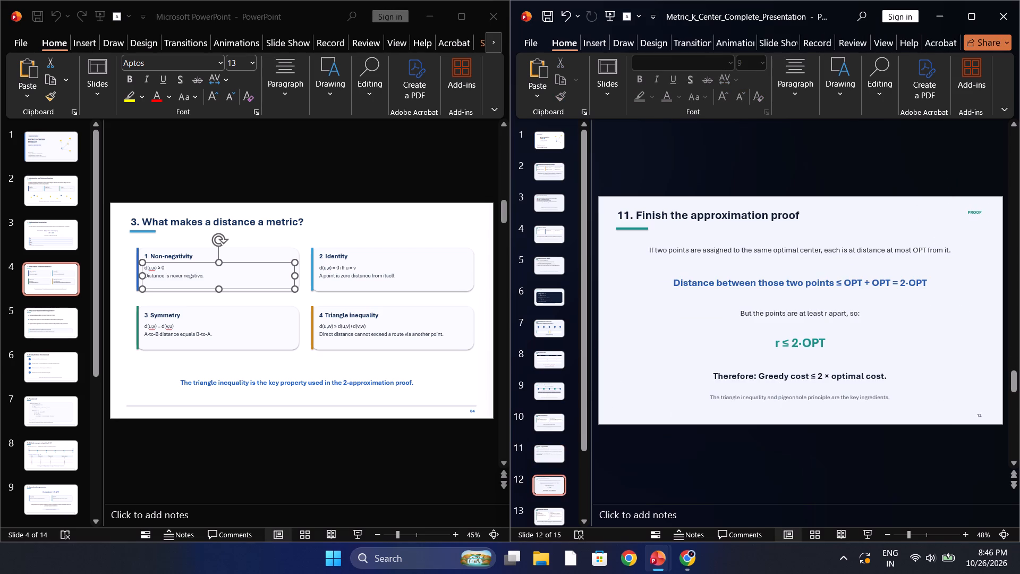
{"action": "left_click", "coordinate": [969, 212]}
{"action": "left_click", "coordinate": [975, 207]}
{"action": "key", "text": "Delete"}
Delete the "ADVANCED ALGORITHMS • METRIC k-CENTER" footer and the "EVALUATION" tag from the slide "12. Advantages and limitations".
{"action": "scroll", "coordinate": [569, 392], "scroll_direction": "down", "scroll_amount": 2}
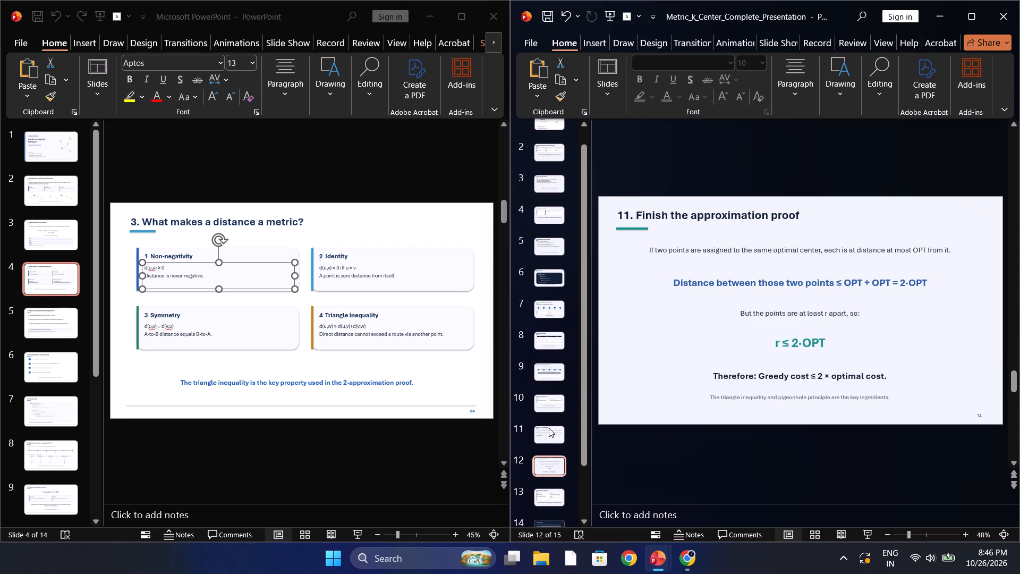
{"action": "scroll", "coordinate": [539, 452], "scroll_direction": "down", "scroll_amount": 2}
{"action": "left_click", "coordinate": [541, 479]}
{"action": "left_click", "coordinate": [651, 413]}
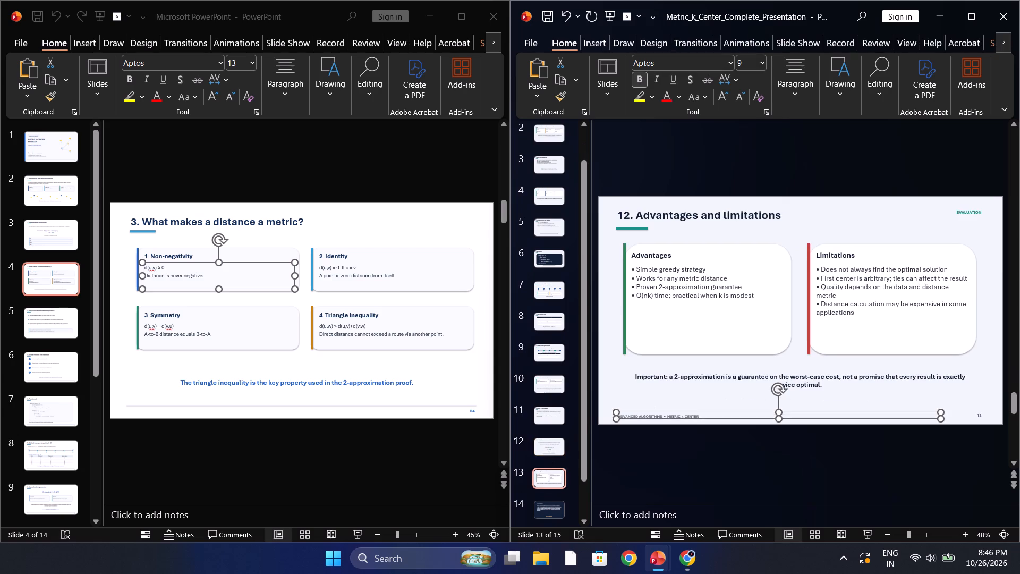
{"action": "key", "text": "Delete"}
{"action": "left_click", "coordinate": [961, 212]}
{"action": "left_click", "coordinate": [968, 204]}
{"action": "key", "text": "Delete"}
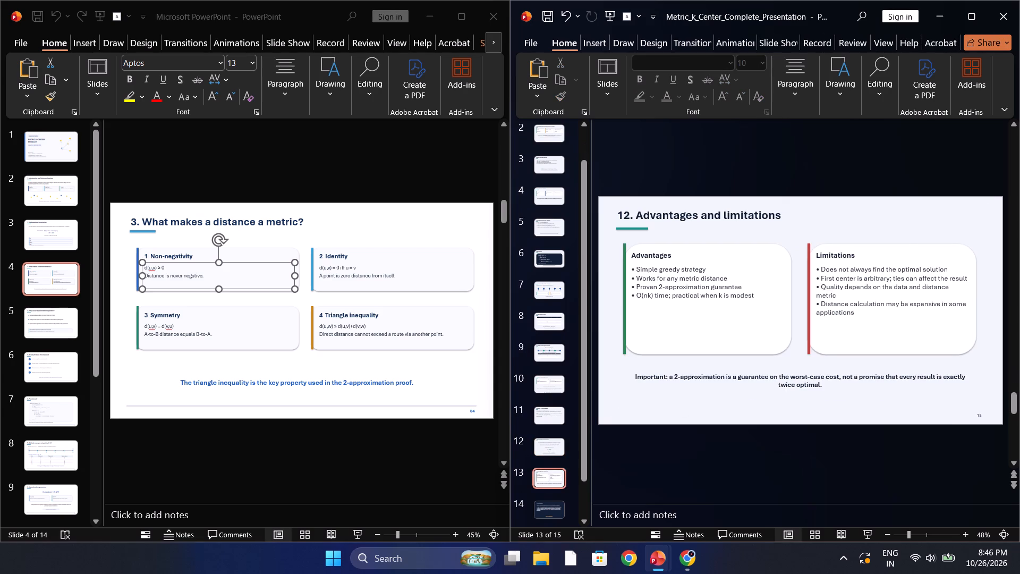
Delete the "ADVANCED ALGORITHMS • METRIC k-CENTER" footer from the slide "13. Conclusion".
{"action": "scroll", "coordinate": [572, 425], "scroll_direction": "down", "scroll_amount": 3}
{"action": "scroll", "coordinate": [541, 479], "scroll_direction": "down", "scroll_amount": 1}
{"action": "left_click", "coordinate": [541, 472]}
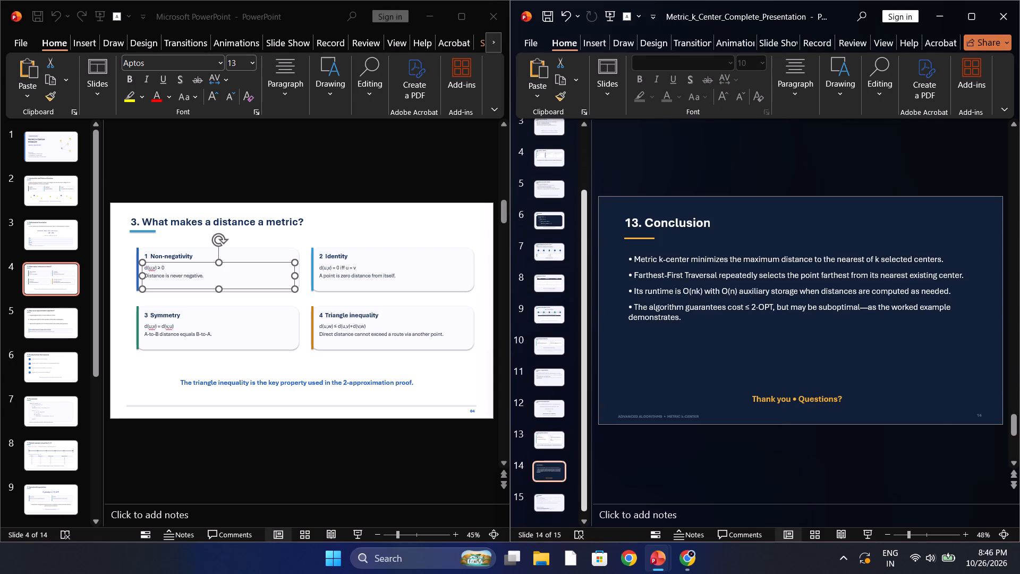
{"action": "left_click", "coordinate": [644, 417]}
{"action": "left_click", "coordinate": [648, 409]}
{"action": "key", "text": "Delete"}
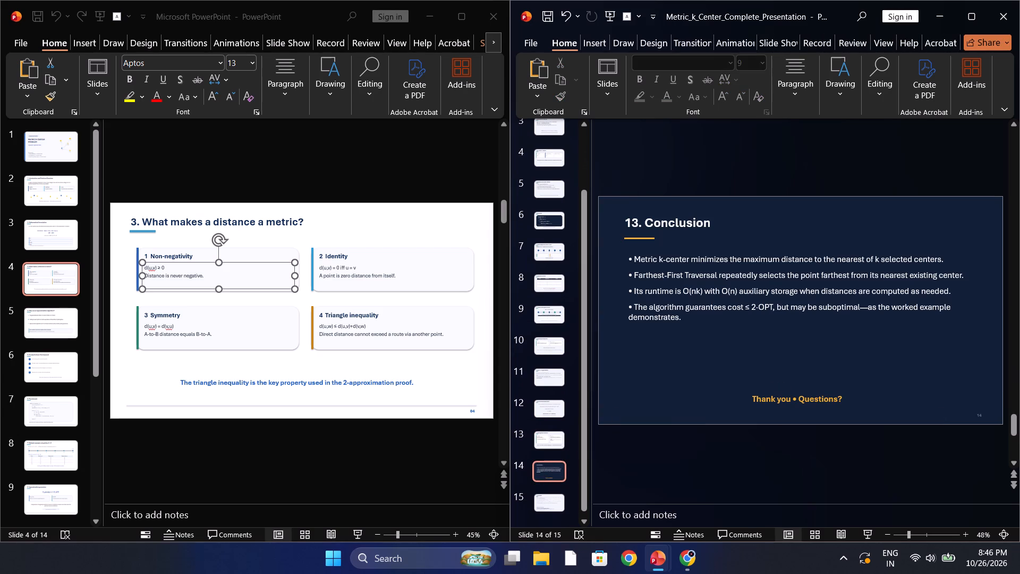
Shorten the closing line on the "13. Conclusion" slide to "Thank you" by removing "• Questions?".
{"action": "double_click", "coordinate": [837, 395]}
{"action": "double_click", "coordinate": [852, 400]}
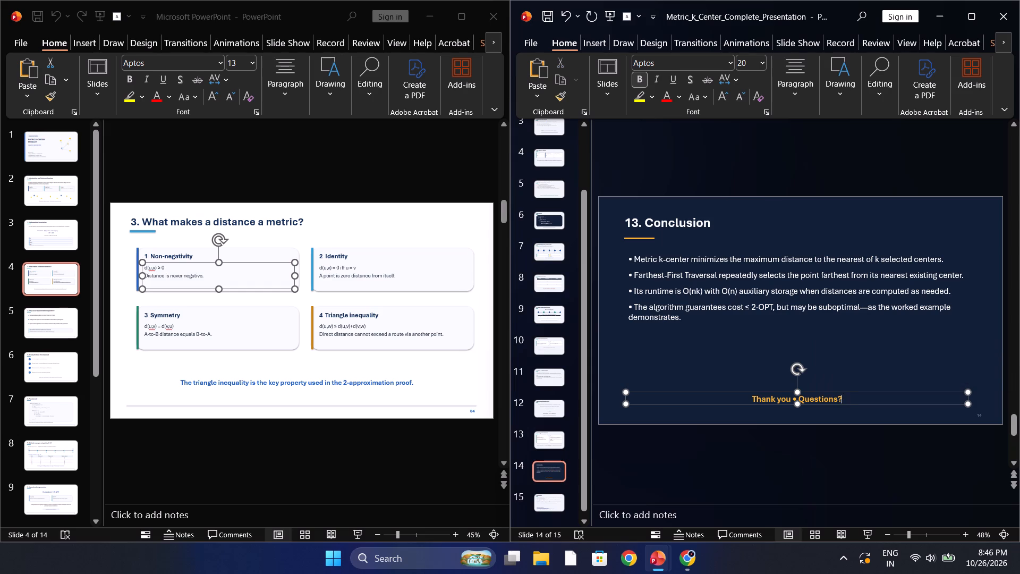
{"action": "key", "text": "BackSpace"}
{"action": "key", "text": "BackSpace"}
{"action": "key", "text": "BackSpace"}
{"action": "key", "text": "BackSpace"}
{"action": "key", "text": "BackSpace"}
{"action": "key", "text": "BackSpace"}
{"action": "key", "text": "BackSpace"}
{"action": "key", "text": "BackSpace"}
{"action": "key", "text": "BackSpace"}
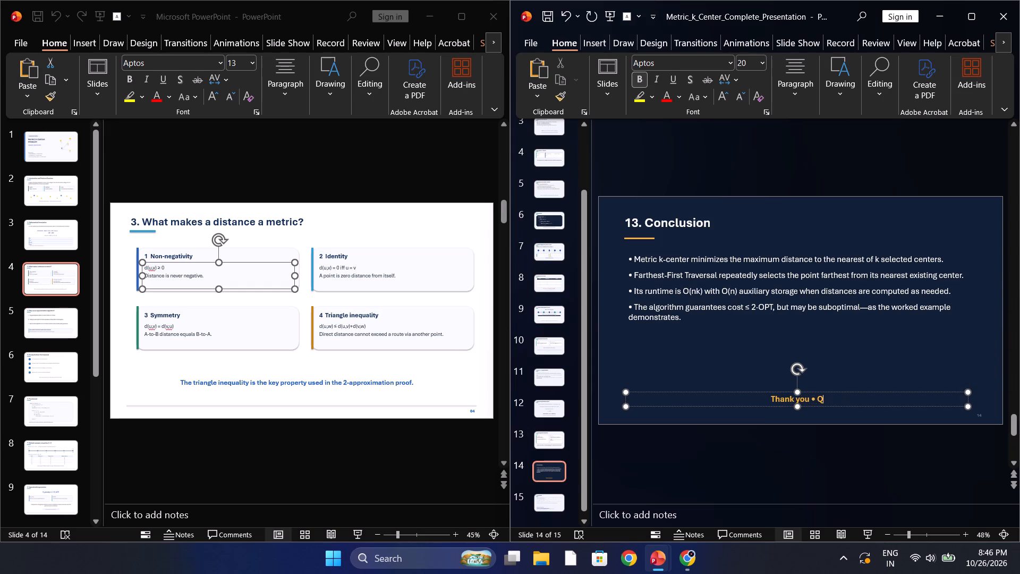
{"action": "key", "text": "BackSpace"}
{"action": "key", "text": "BackSpace"}
{"action": "key", "text": "BackSpace"}
{"action": "key", "text": "BackSpace"}
{"action": "left_click", "coordinate": [888, 352]}
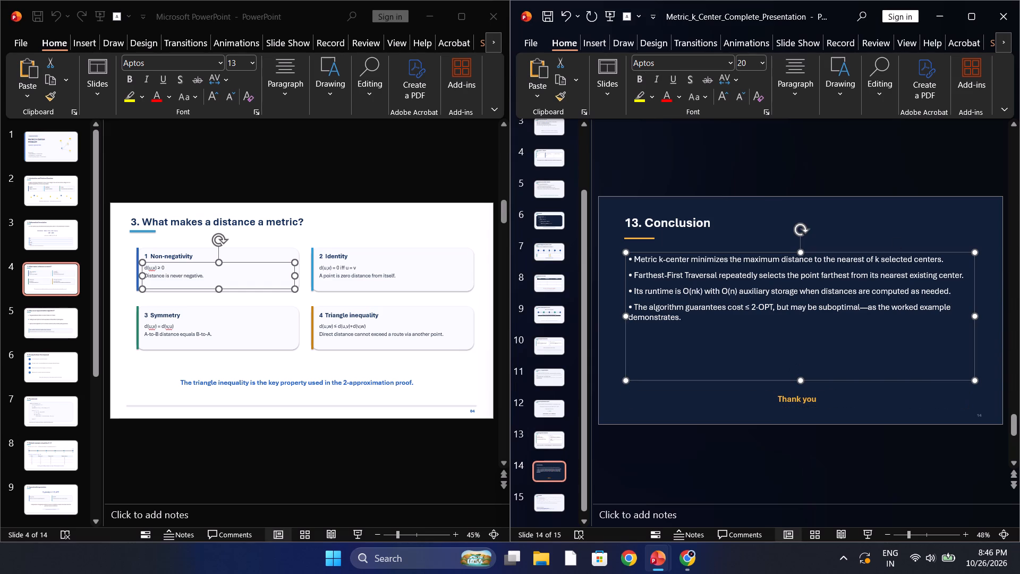
{"action": "left_click", "coordinate": [895, 180]}
Delete the "ADVANCED ALGORITHMS • METRIC k-CENTER" footer and the "REFERENCES" tag from the slide "14. References".
{"action": "left_click", "coordinate": [542, 442]}
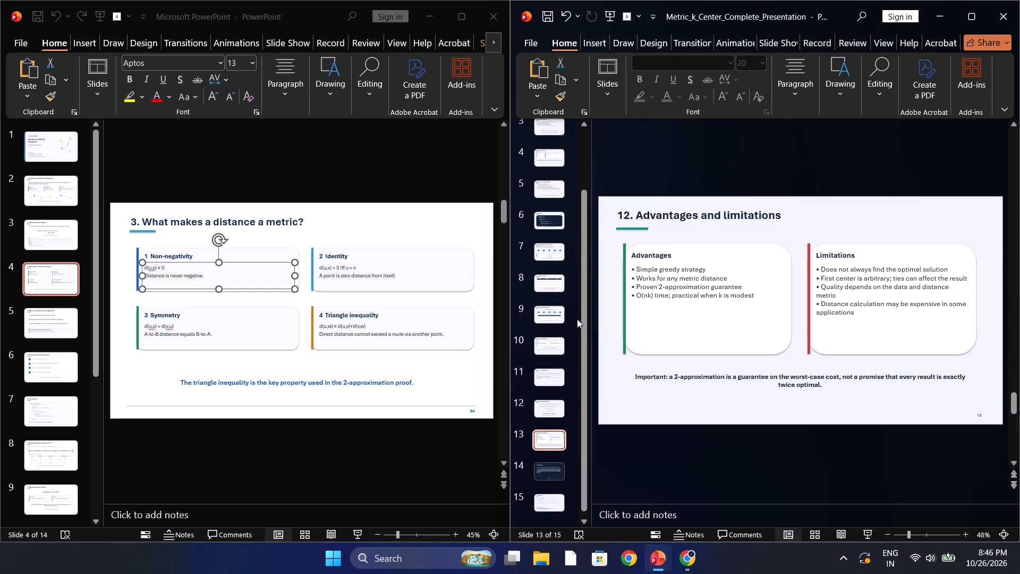
{"action": "left_click", "coordinate": [553, 410]}
{"action": "scroll", "coordinate": [554, 413], "scroll_direction": "down", "scroll_amount": 3}
{"action": "left_click", "coordinate": [552, 506]}
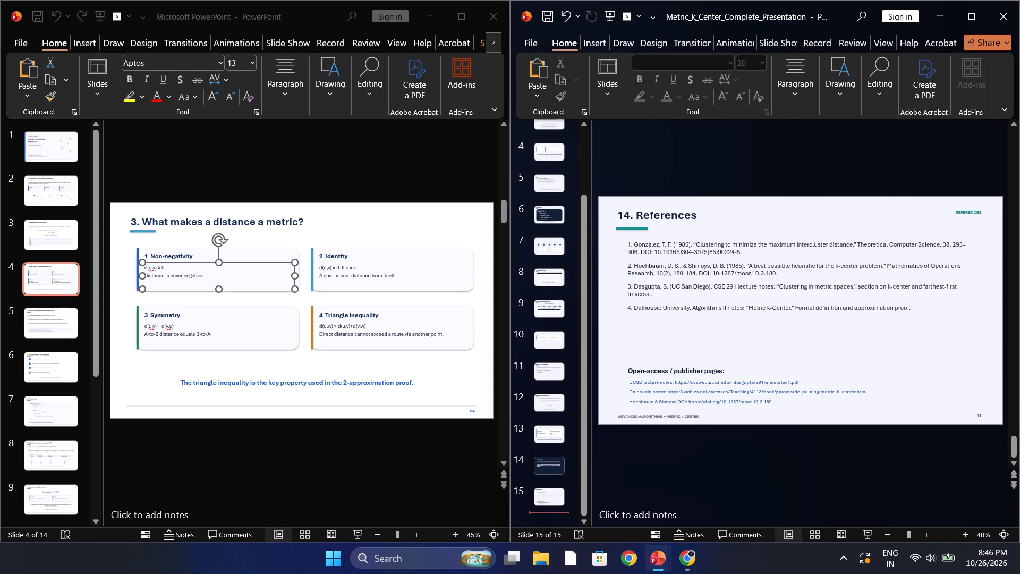
{"action": "left_click", "coordinate": [650, 410]}
{"action": "key", "text": "Delete"}
{"action": "left_click", "coordinate": [975, 208]}
{"action": "key", "text": "Delete"}
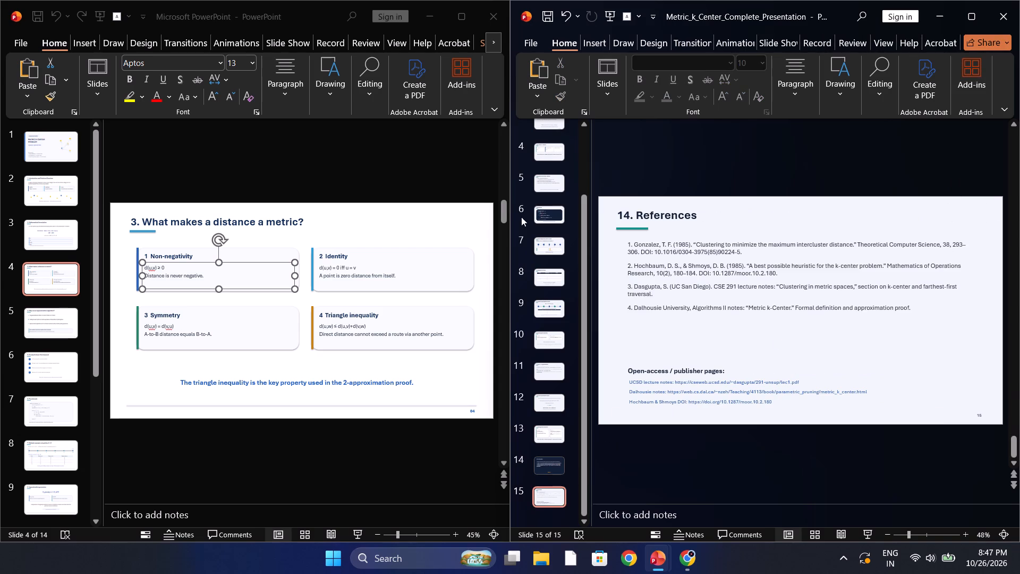
Start inserting a picture from this device on the title slide and look through the Downloads folder for a suitable image.
{"action": "scroll", "coordinate": [547, 216], "scroll_direction": "up", "scroll_amount": 14}
{"action": "left_click", "coordinate": [548, 144]}
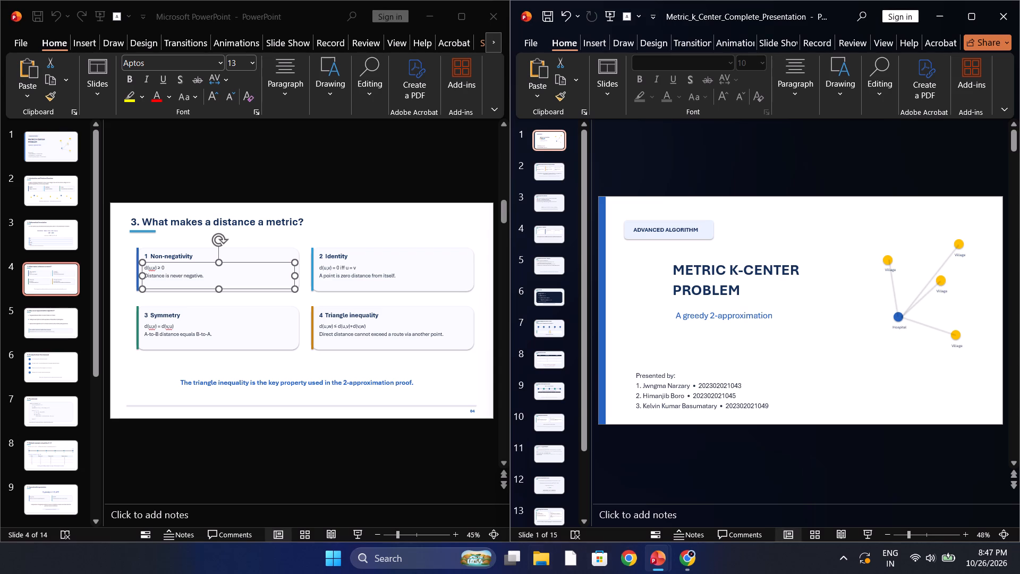
{"action": "left_click", "coordinate": [756, 214]}
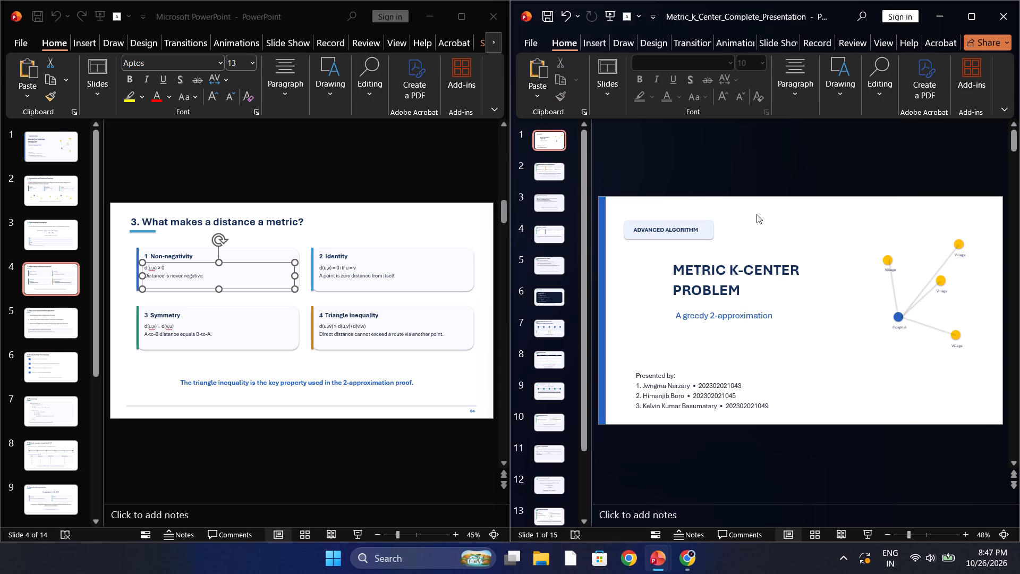
{"action": "right_click", "coordinate": [756, 214]}
{"action": "left_click", "coordinate": [647, 264]}
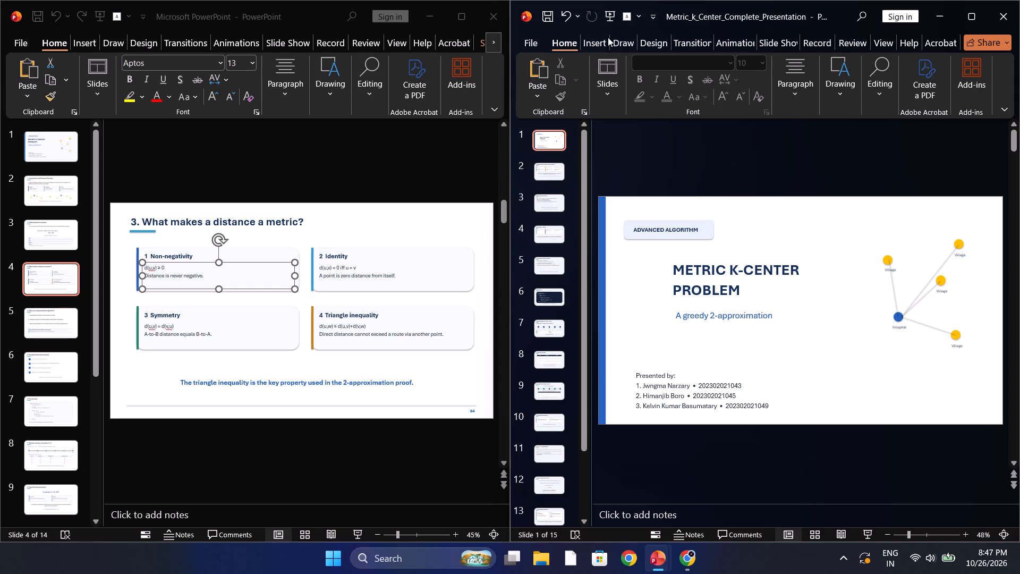
{"action": "left_click", "coordinate": [596, 38]}
{"action": "left_click", "coordinate": [610, 86]}
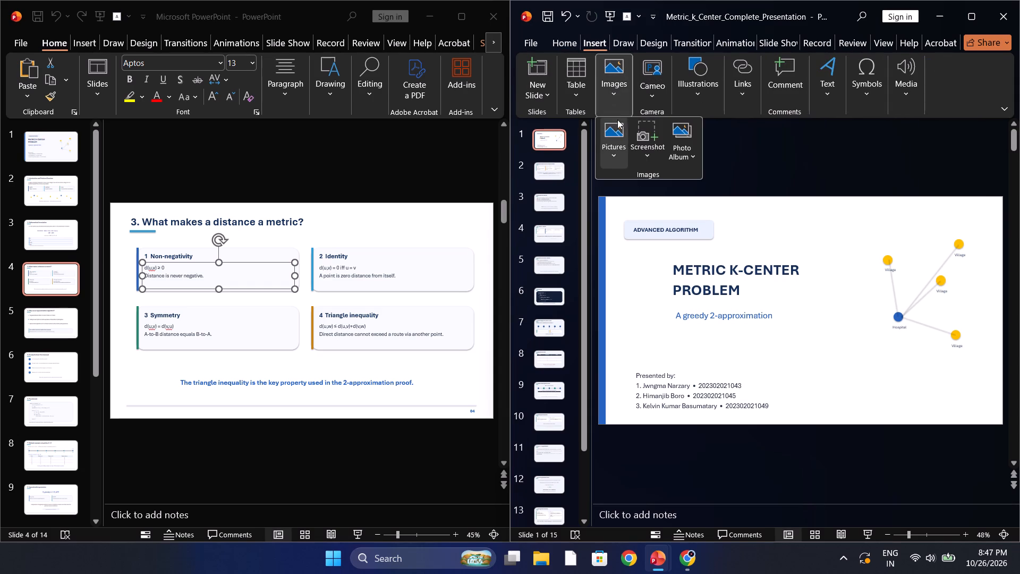
{"action": "left_click", "coordinate": [610, 152]}
{"action": "left_click", "coordinate": [632, 195]}
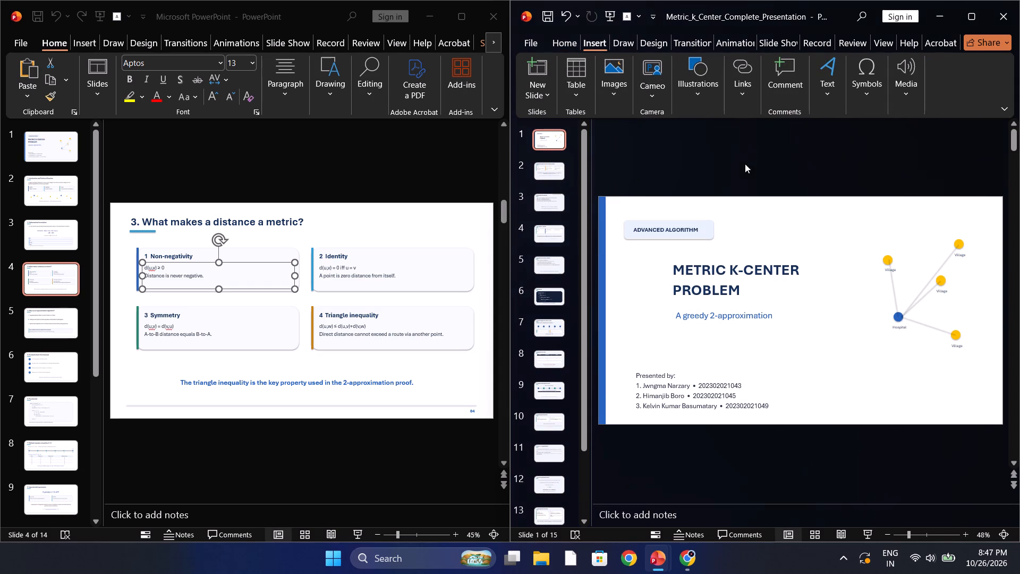
{"action": "left_click", "coordinate": [558, 156]}
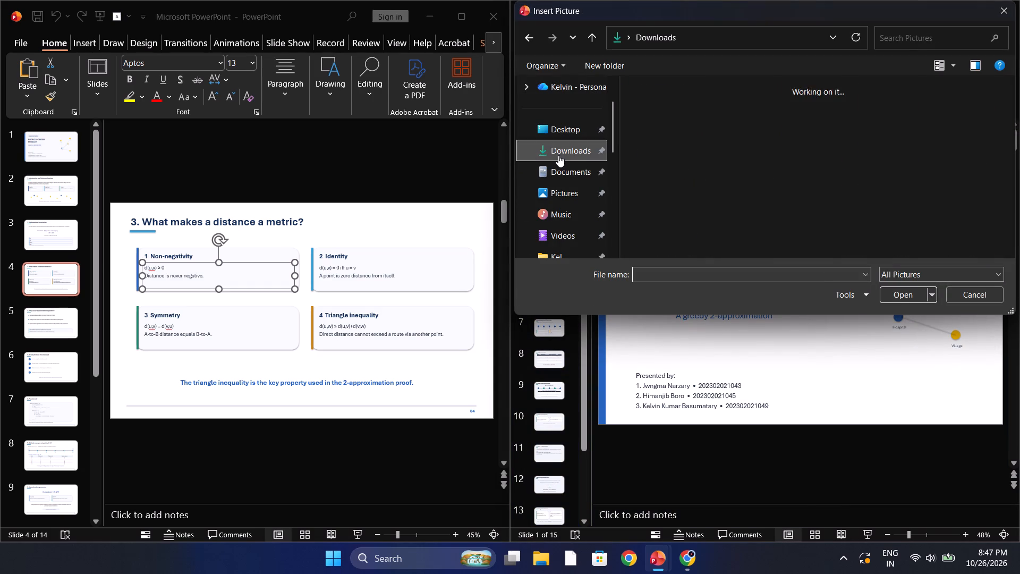
{"action": "scroll", "coordinate": [802, 149], "scroll_direction": "down", "scroll_amount": 2}
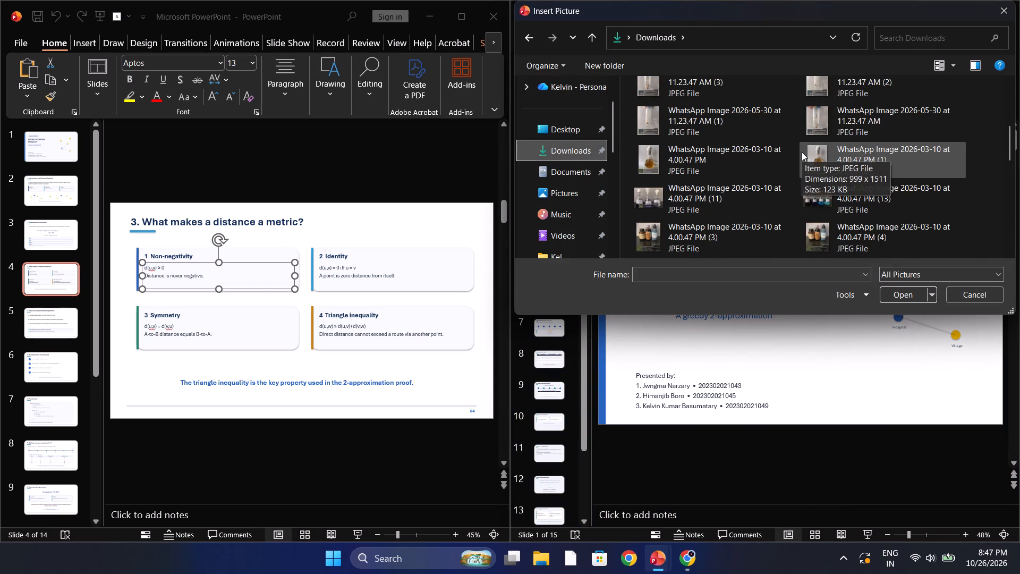
{"action": "scroll", "coordinate": [802, 153], "scroll_direction": "up", "scroll_amount": 5}
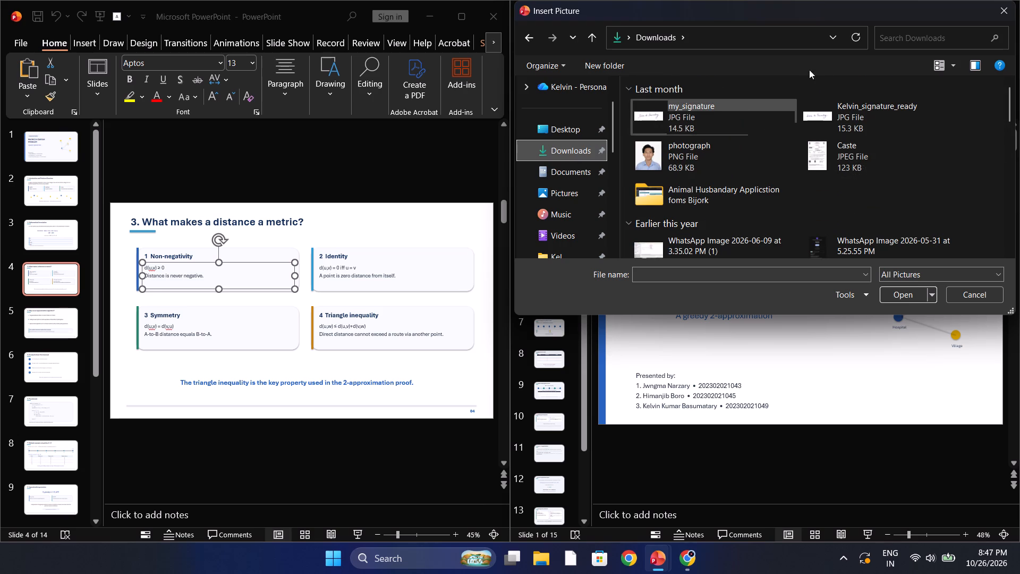
{"action": "scroll", "coordinate": [773, 173], "scroll_direction": "down", "scroll_amount": 5}
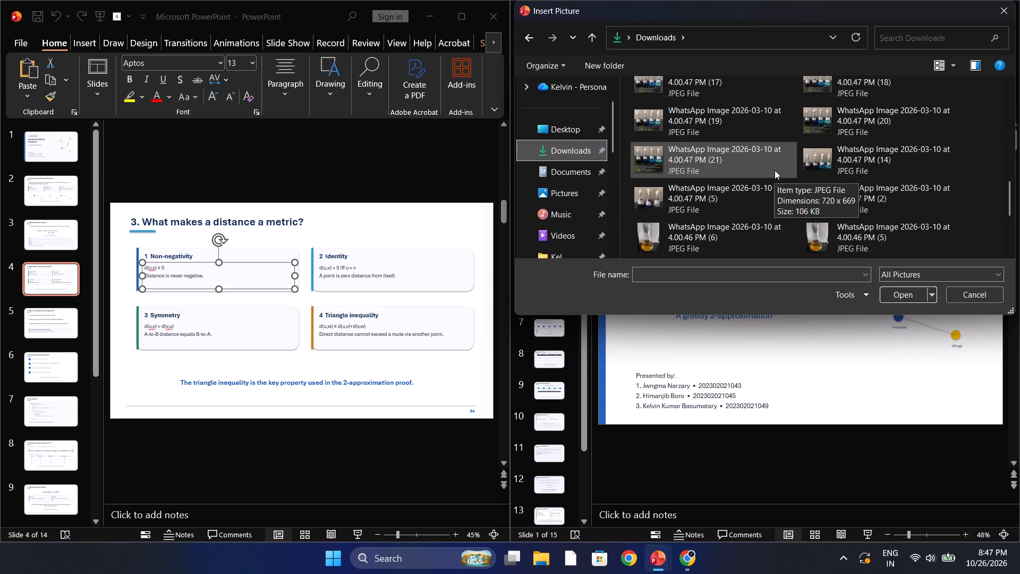
{"action": "scroll", "coordinate": [775, 170], "scroll_direction": "down", "scroll_amount": 4}
Look through the Documents, Desktop, Pictures, 7 sem notes and Kel folders for a title-slide picture, leaving the picture chooser without inserting one.
{"action": "left_click", "coordinate": [547, 171]}
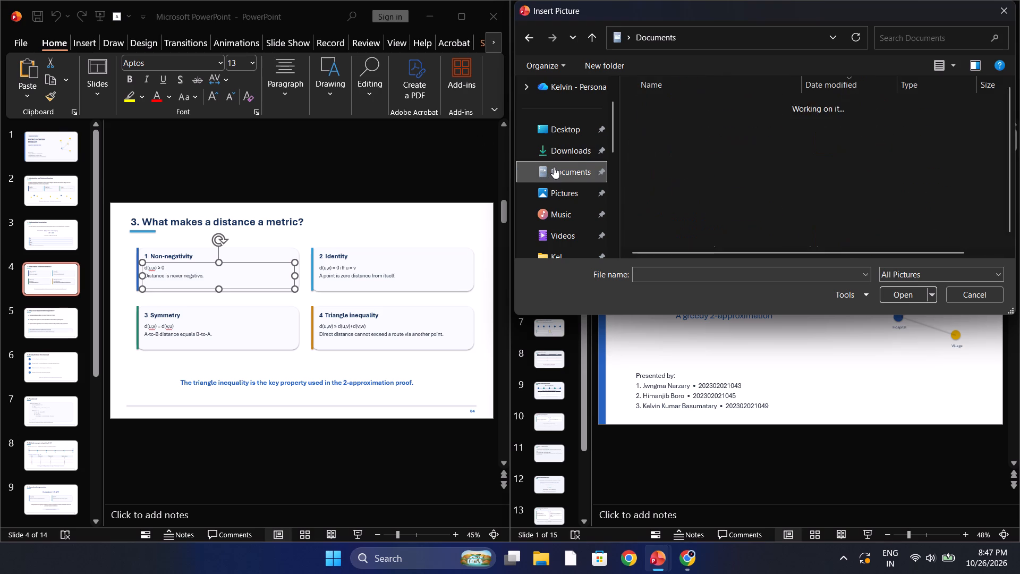
{"action": "left_click", "coordinate": [591, 129]}
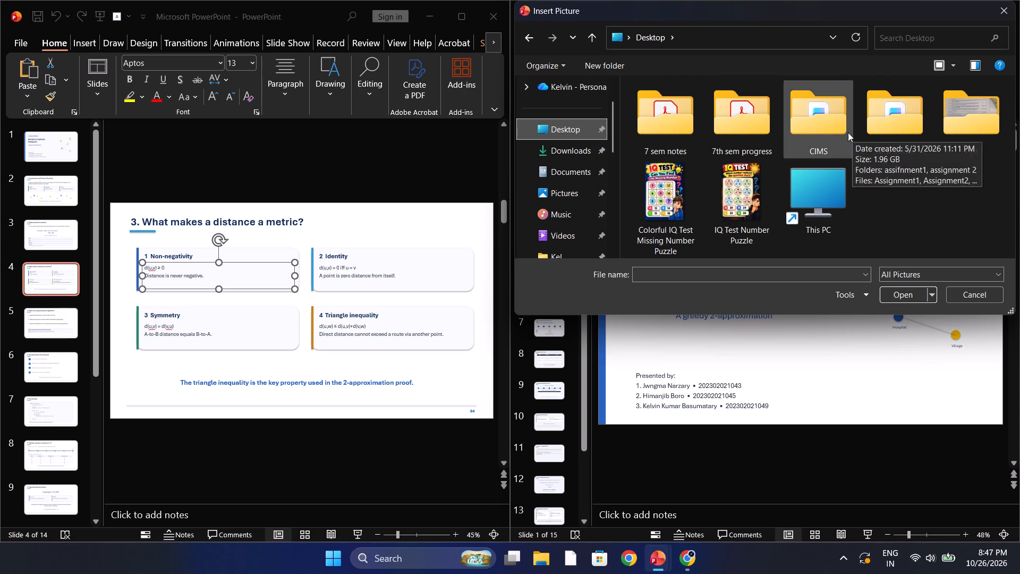
{"action": "left_click", "coordinate": [553, 162]}
{"action": "left_click", "coordinate": [570, 152]}
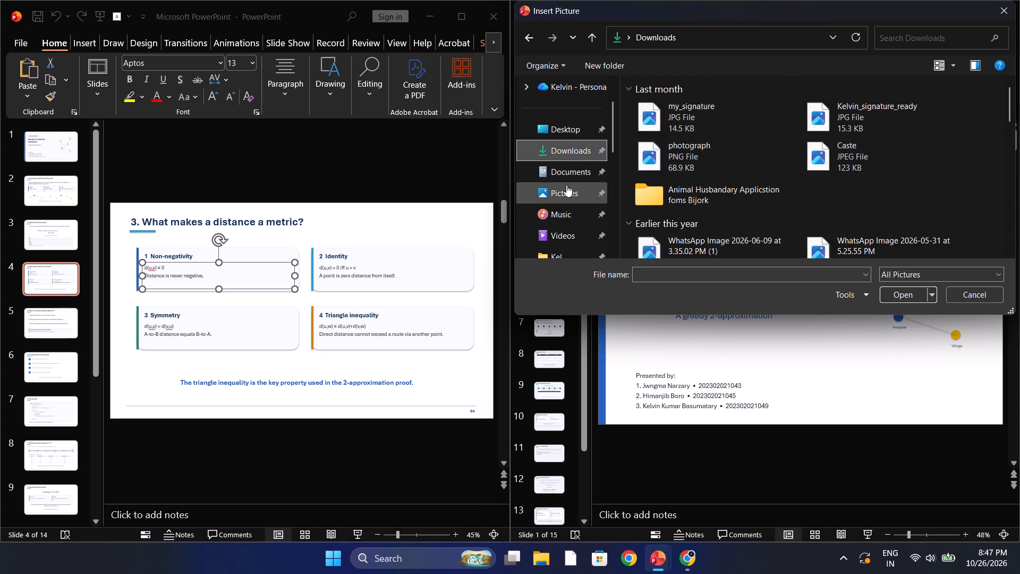
{"action": "left_click", "coordinate": [566, 185]}
{"action": "scroll", "coordinate": [572, 190], "scroll_direction": "down", "scroll_amount": 4}
{"action": "scroll", "coordinate": [573, 192], "scroll_direction": "up", "scroll_amount": 2}
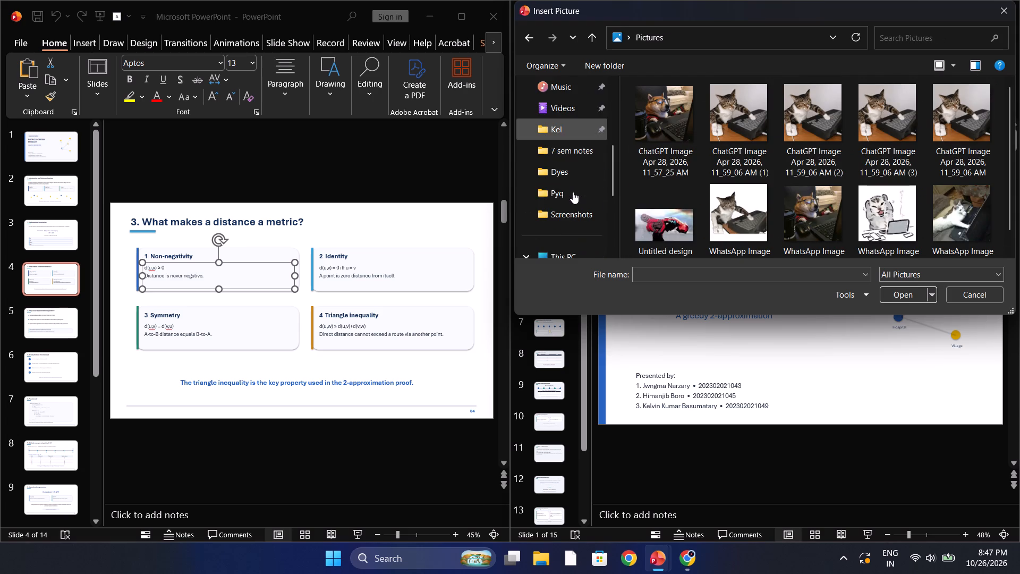
{"action": "left_click", "coordinate": [576, 141]}
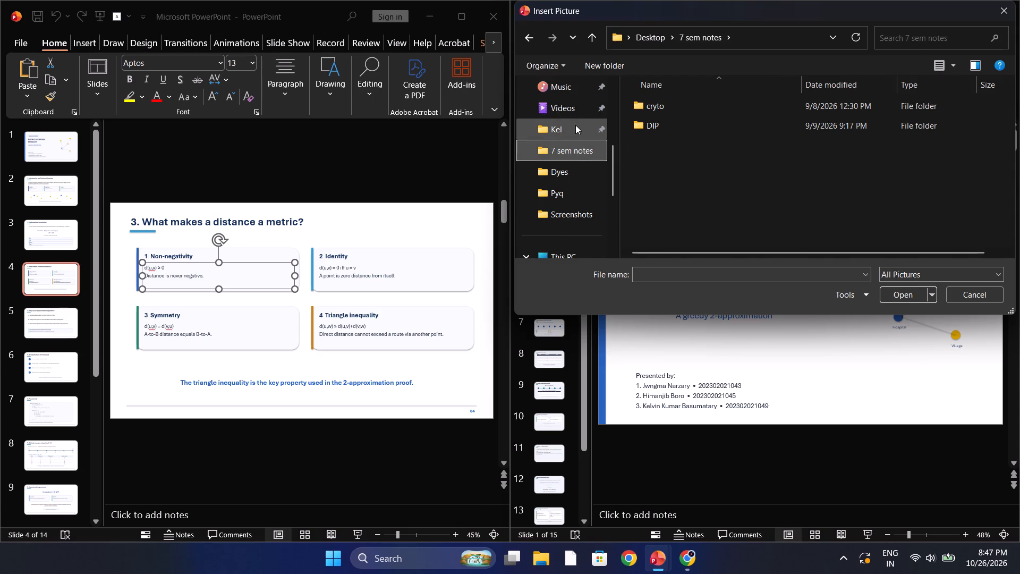
{"action": "left_click", "coordinate": [576, 124]}
{"action": "scroll", "coordinate": [557, 195], "scroll_direction": "down", "scroll_amount": 1}
{"action": "double_click", "coordinate": [702, 106]}
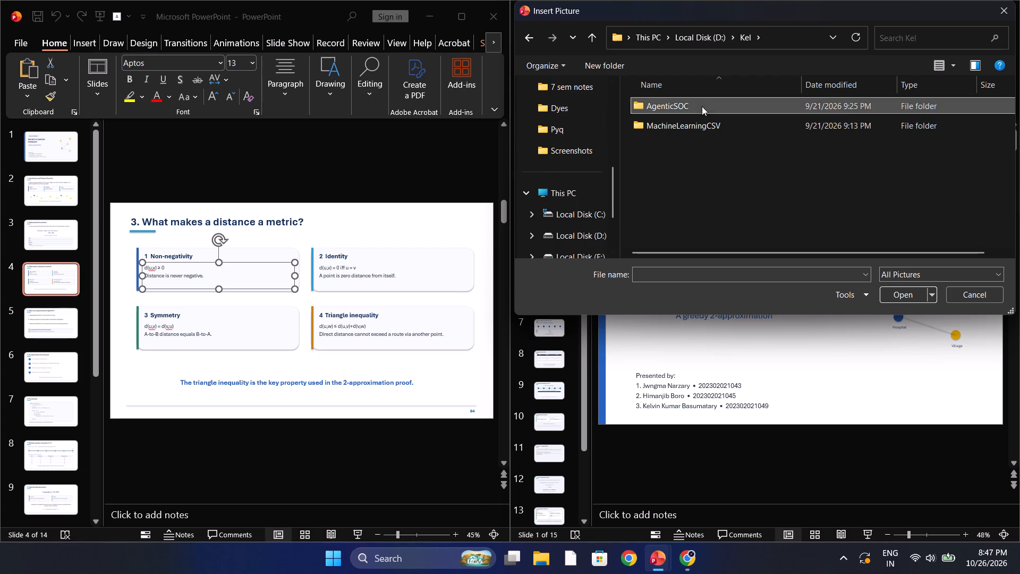
{"action": "left_click", "coordinate": [994, 7]}
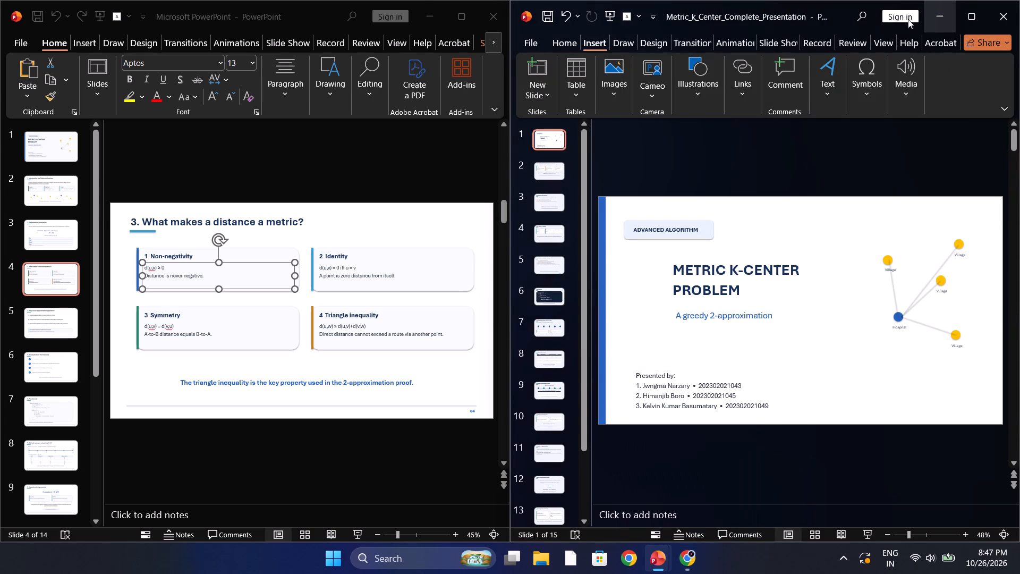
Minimise both presentation windows and look through the Desktop, Downloads and Pictures folders in File Explorer for the title-slide picture.
{"action": "left_click", "coordinate": [422, 6]}
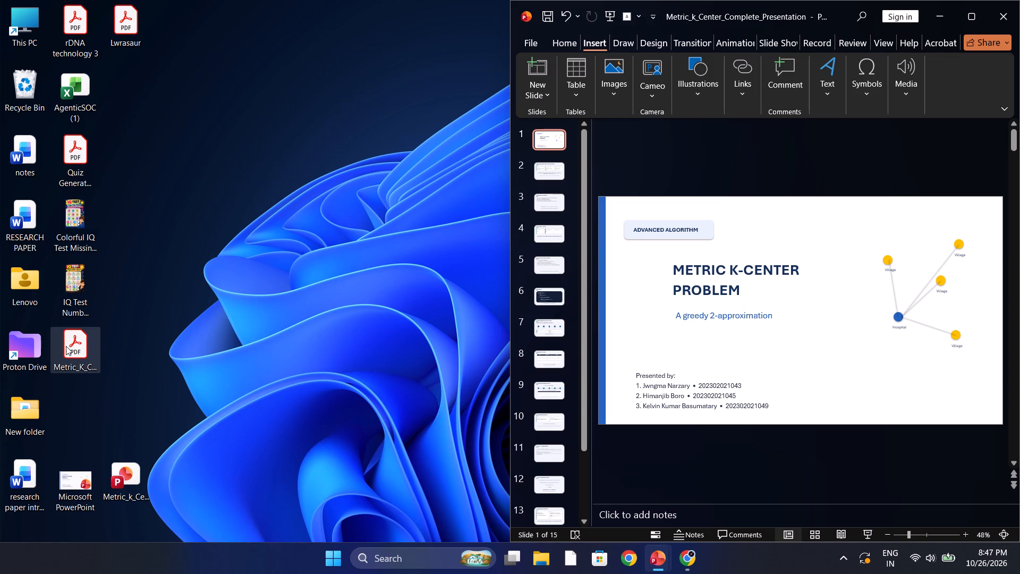
{"action": "left_click", "coordinate": [942, 17]}
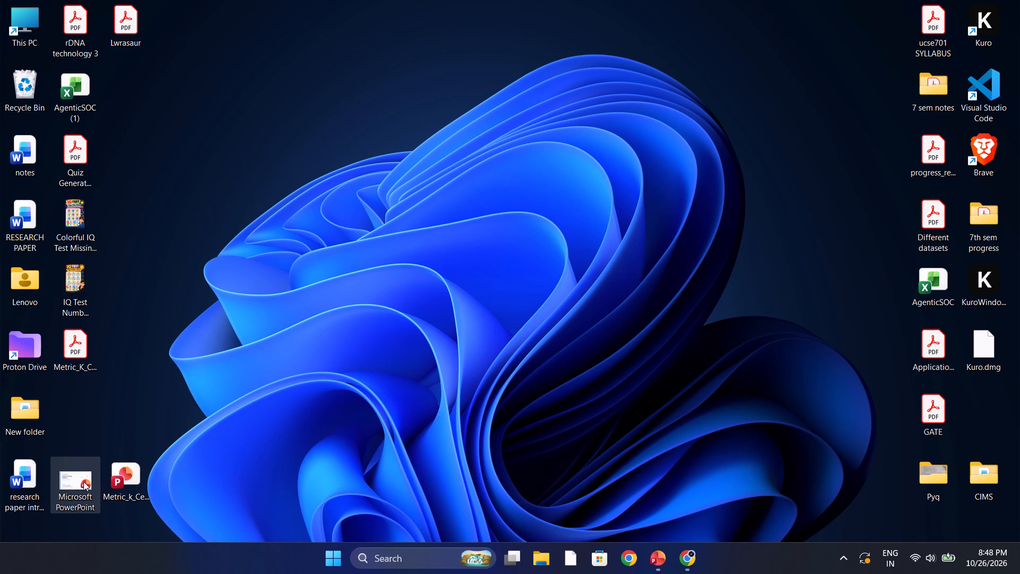
{"action": "double_click", "coordinate": [19, 27]}
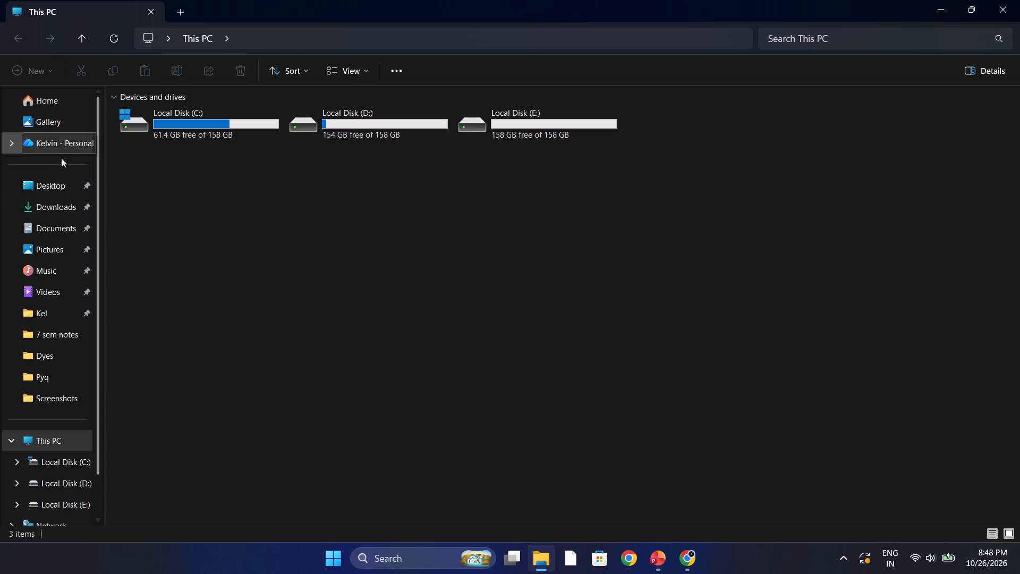
{"action": "left_click", "coordinate": [56, 190]}
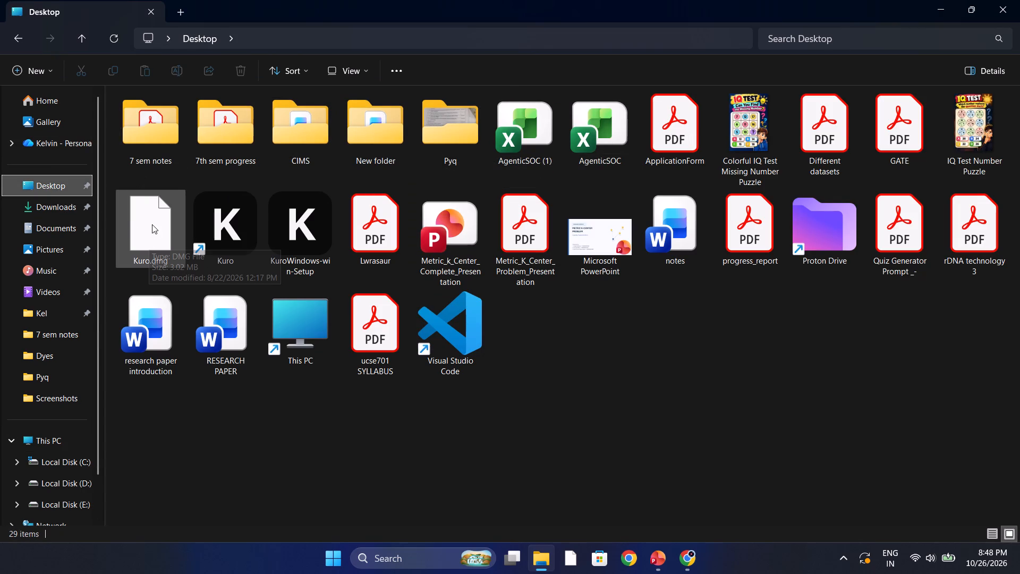
{"action": "left_click", "coordinate": [65, 213]}
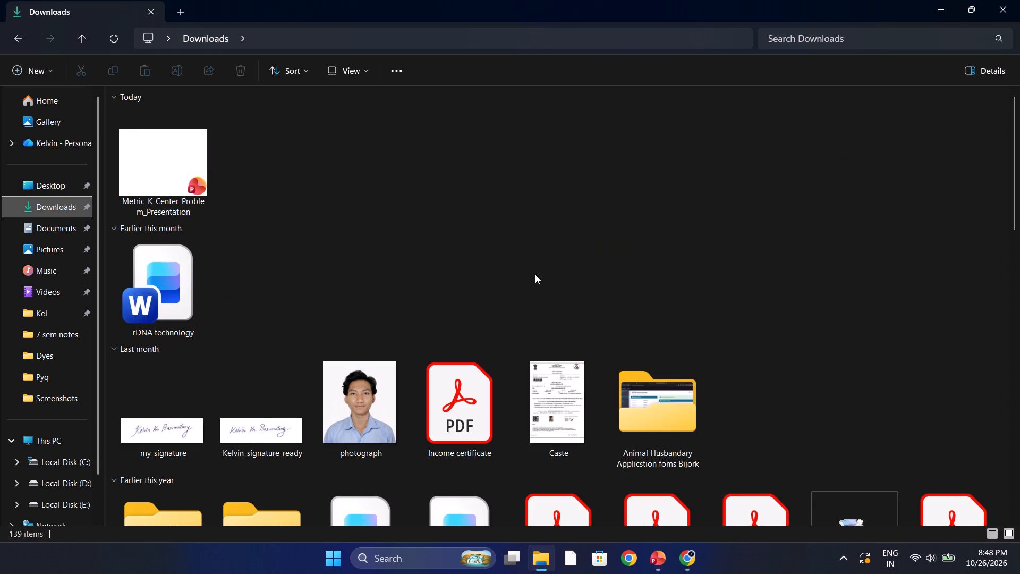
{"action": "scroll", "coordinate": [541, 277], "scroll_direction": "down", "scroll_amount": 2}
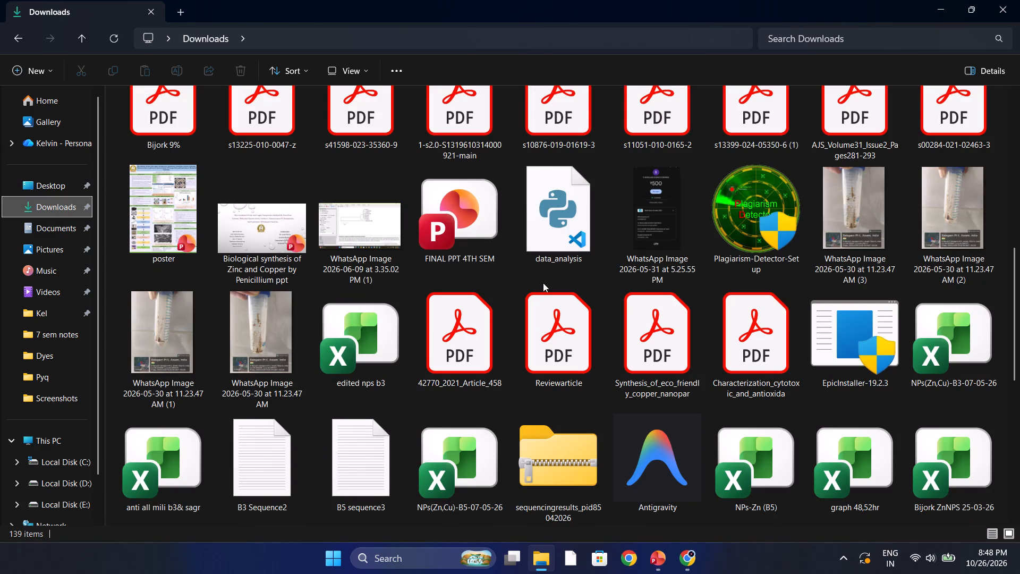
{"action": "scroll", "coordinate": [544, 285], "scroll_direction": "up", "scroll_amount": 1}
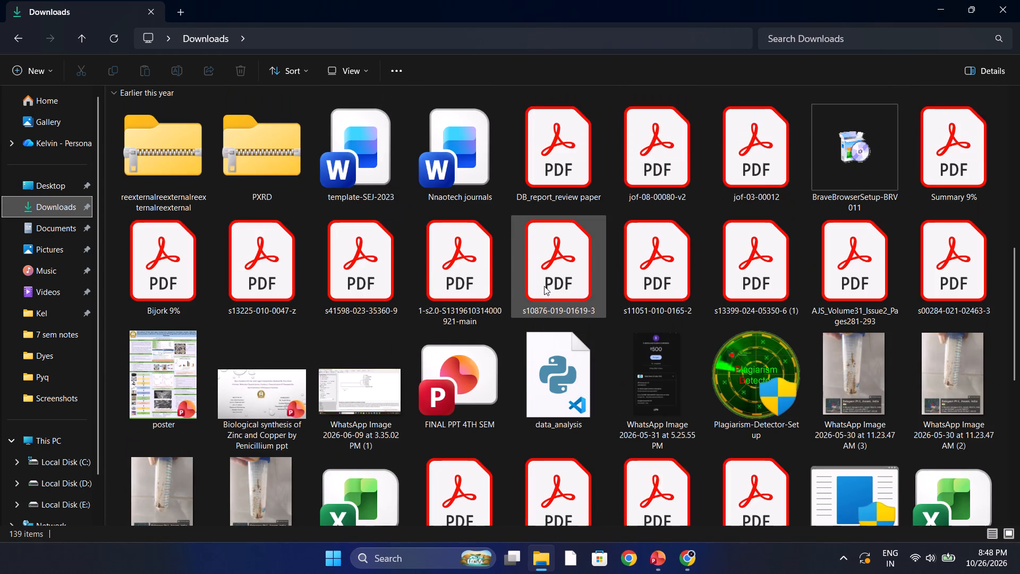
{"action": "scroll", "coordinate": [544, 287], "scroll_direction": "down", "scroll_amount": 7}
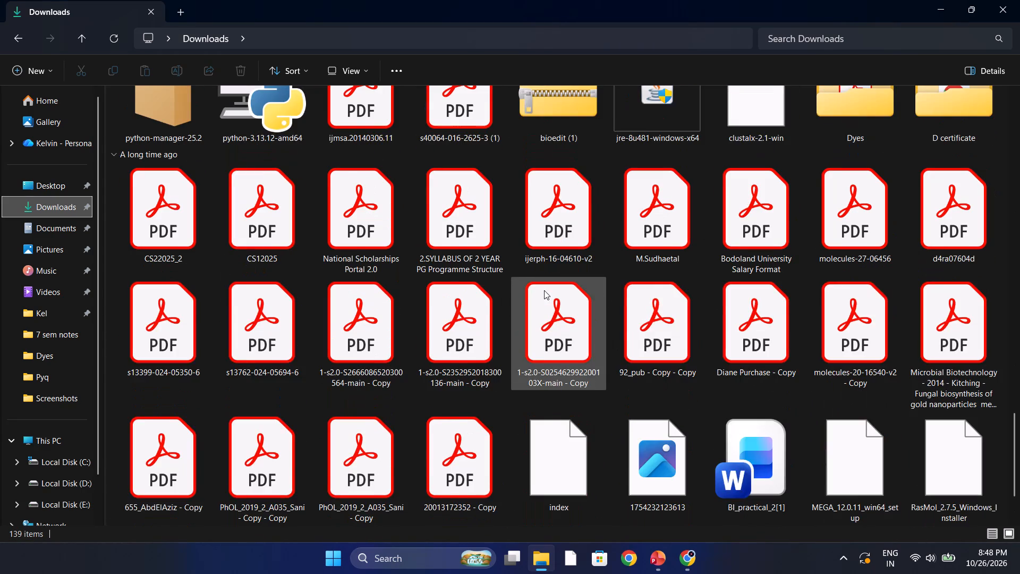
{"action": "scroll", "coordinate": [543, 291], "scroll_direction": "down", "scroll_amount": 4}
{"action": "left_click", "coordinate": [74, 251]}
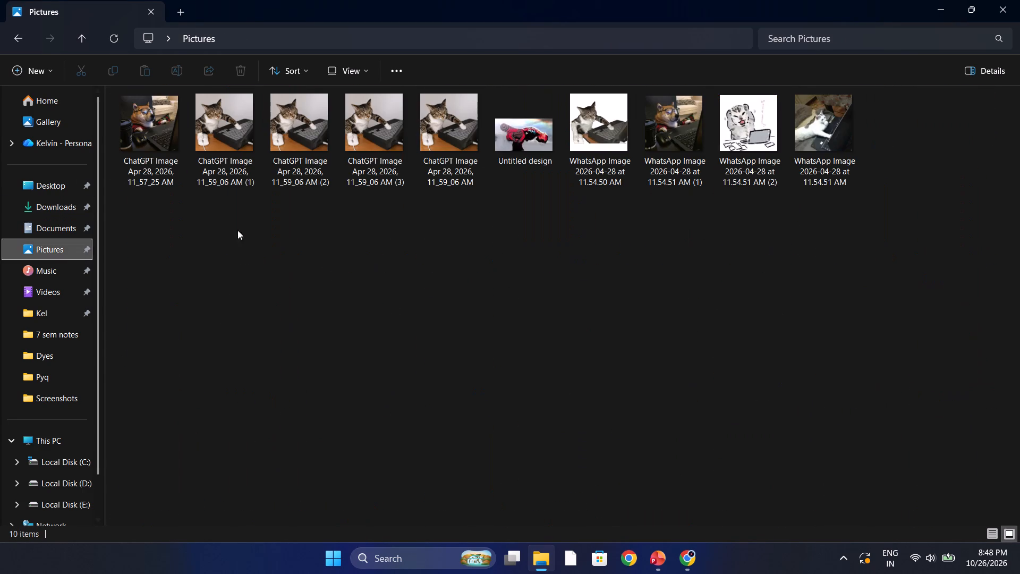
{"action": "left_click", "coordinate": [74, 258]}
{"action": "left_click", "coordinate": [1019, 0]}
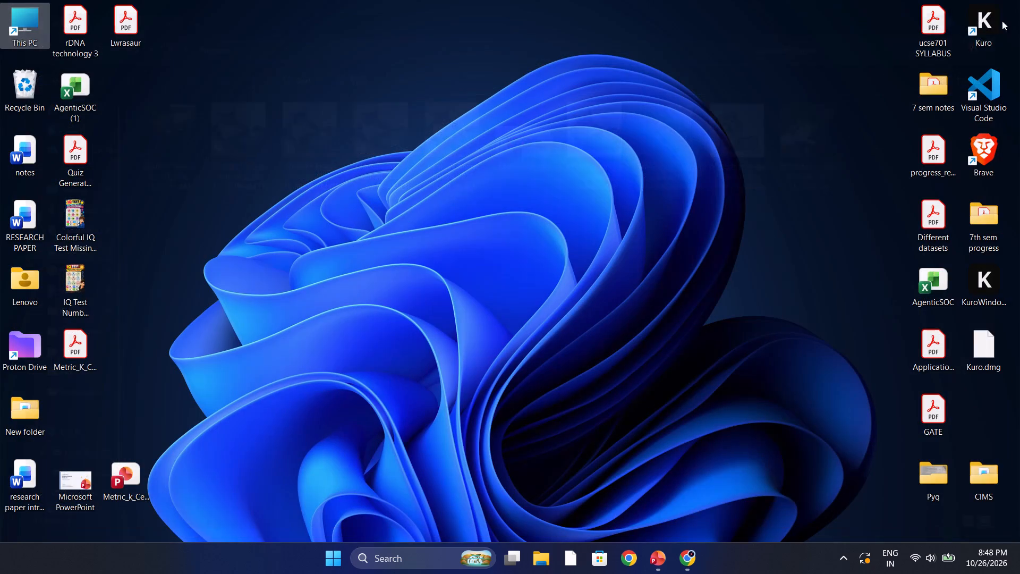
Switch back to the Metric_k_Center_Complete_Presentation window in PowerPoint.
{"action": "left_click", "coordinate": [664, 564]}
{"action": "left_click", "coordinate": [565, 477]}
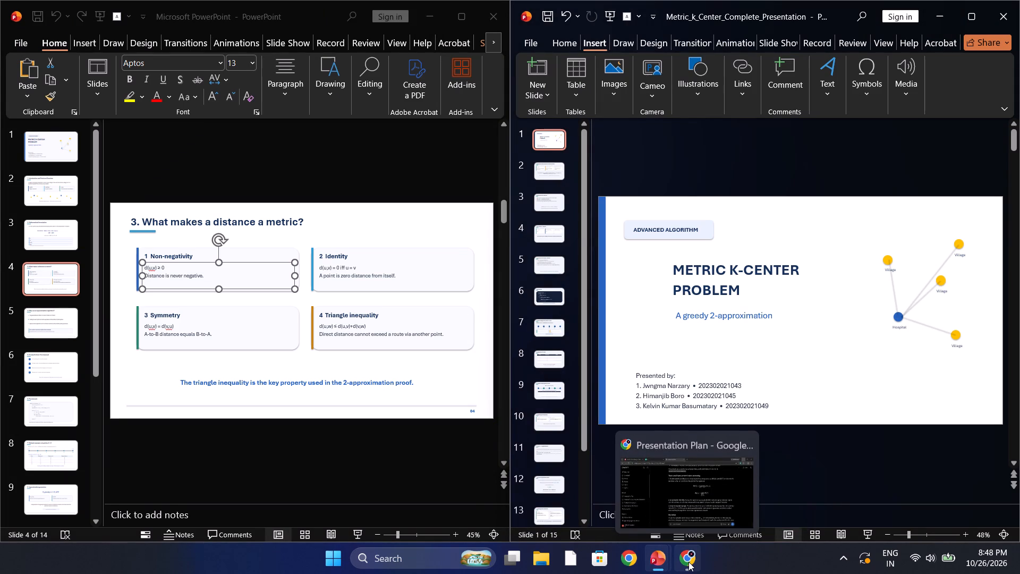
Open the Brave browser in a maximised window and start a new tab.
{"action": "left_click", "coordinate": [423, 555]}
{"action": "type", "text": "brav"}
{"action": "left_click", "coordinate": [447, 143]}
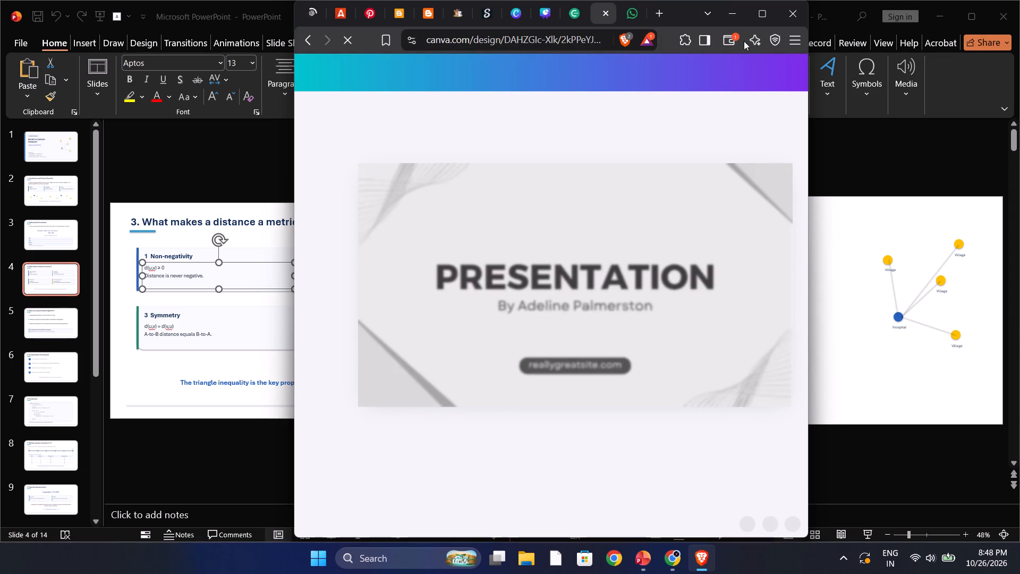
{"action": "left_click", "coordinate": [761, 10]}
{"action": "left_click", "coordinate": [875, 9]}
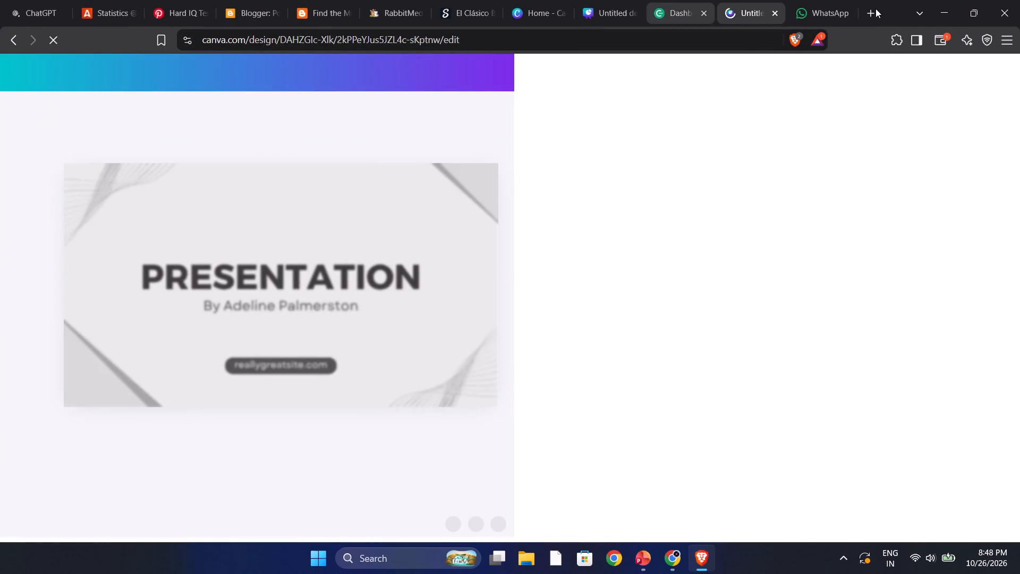
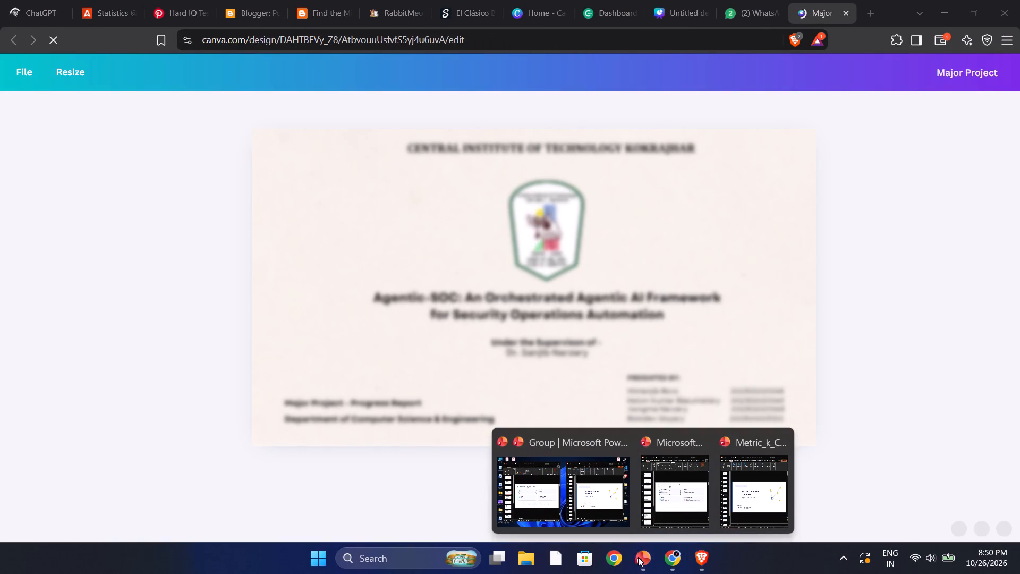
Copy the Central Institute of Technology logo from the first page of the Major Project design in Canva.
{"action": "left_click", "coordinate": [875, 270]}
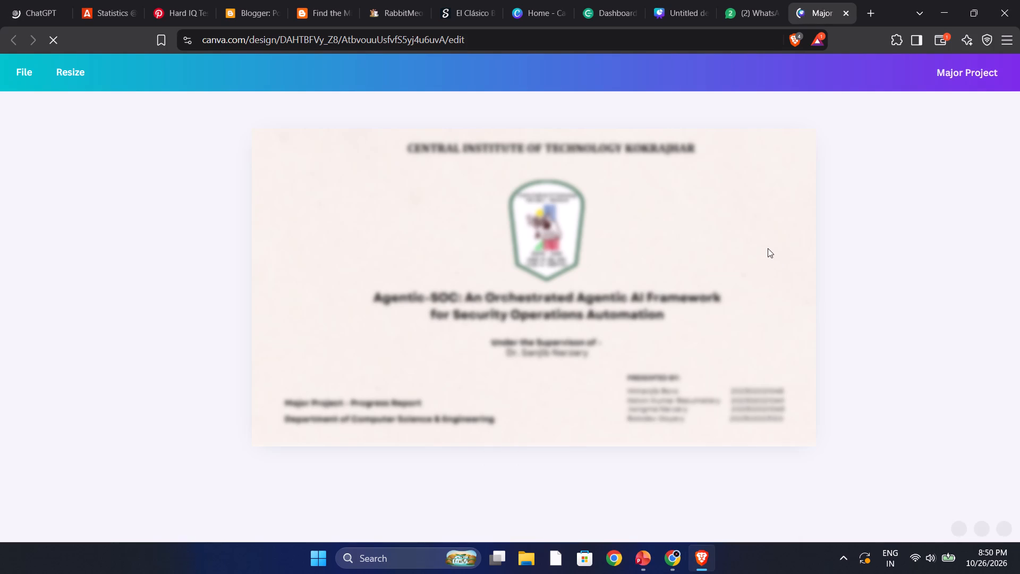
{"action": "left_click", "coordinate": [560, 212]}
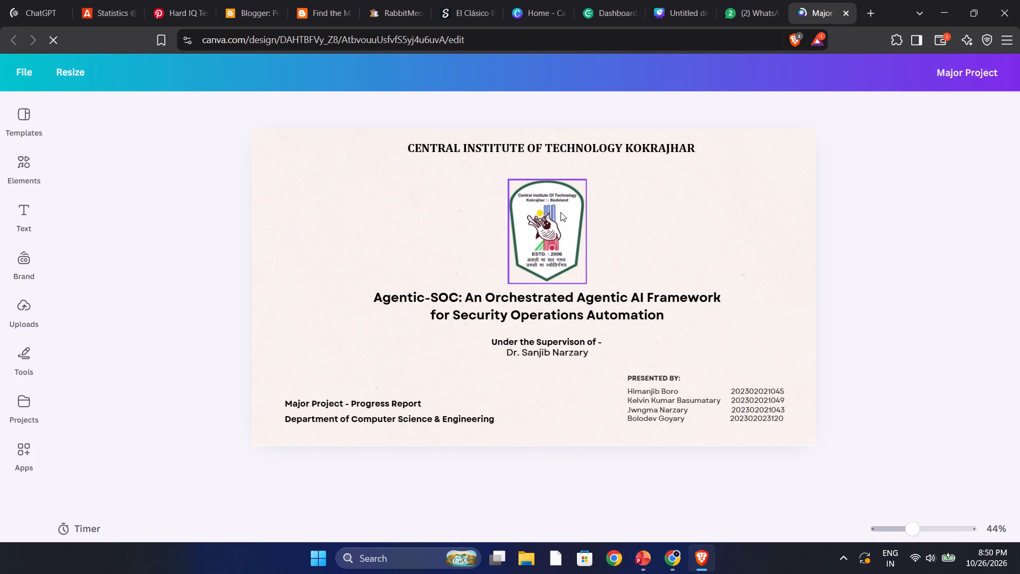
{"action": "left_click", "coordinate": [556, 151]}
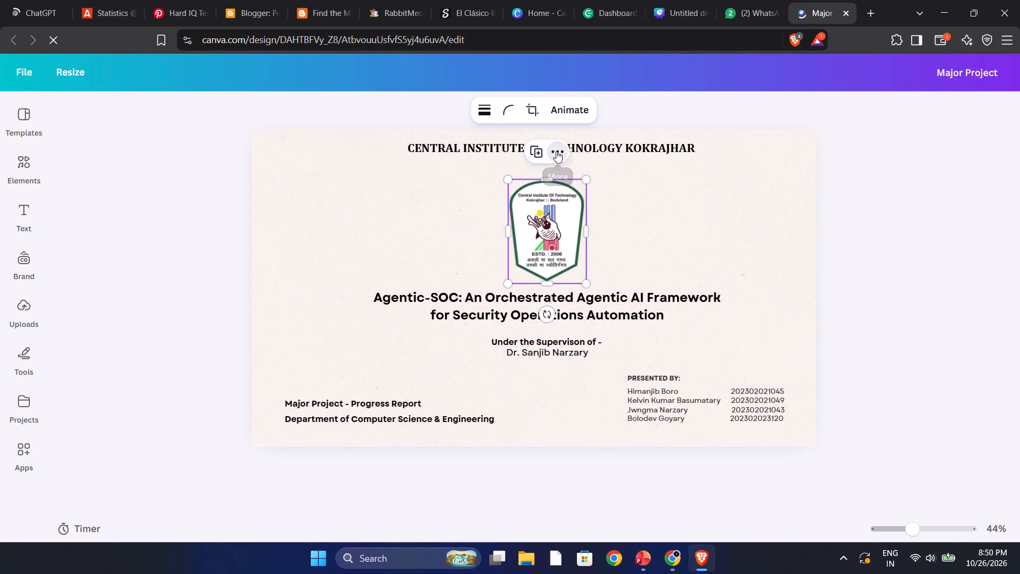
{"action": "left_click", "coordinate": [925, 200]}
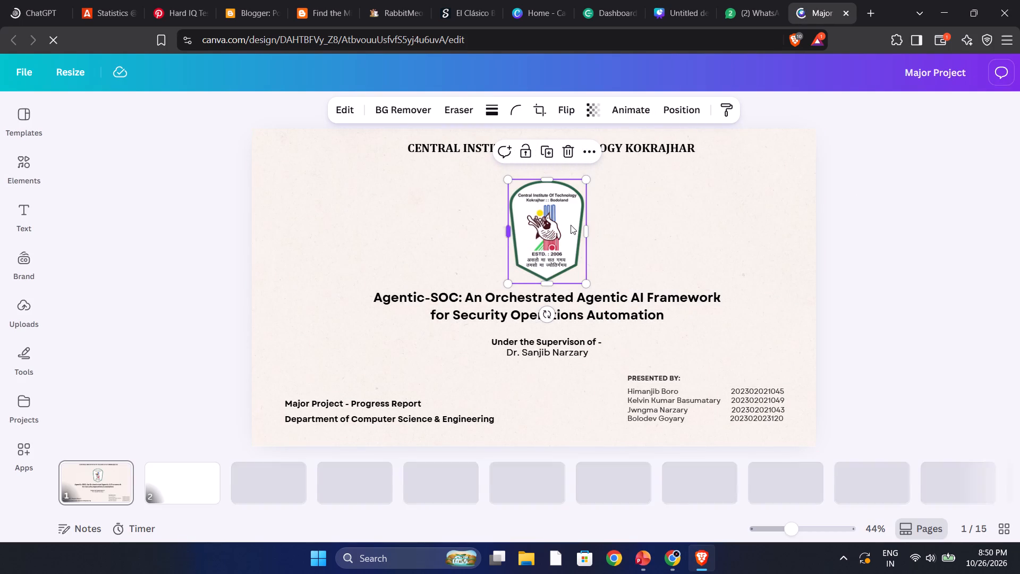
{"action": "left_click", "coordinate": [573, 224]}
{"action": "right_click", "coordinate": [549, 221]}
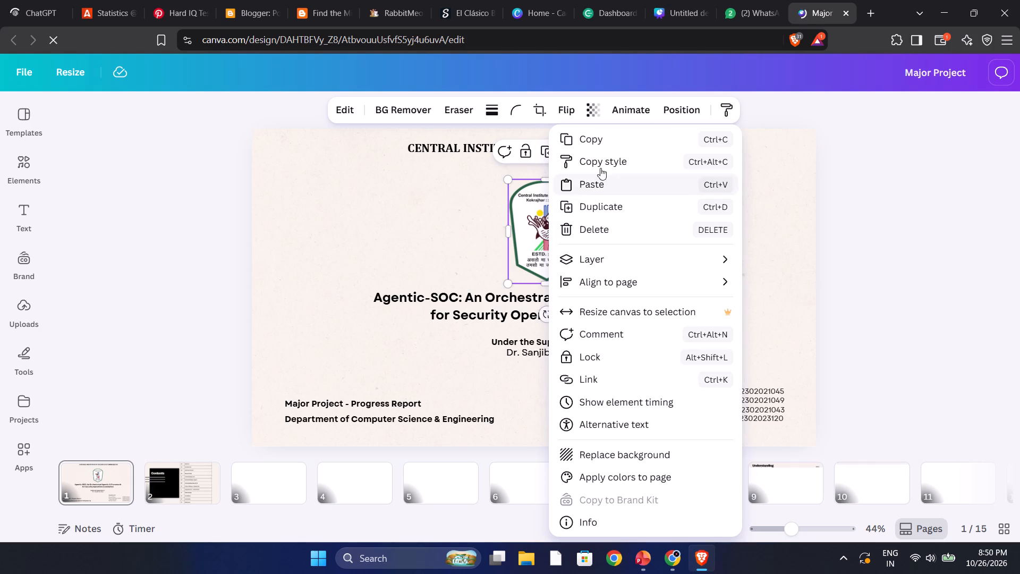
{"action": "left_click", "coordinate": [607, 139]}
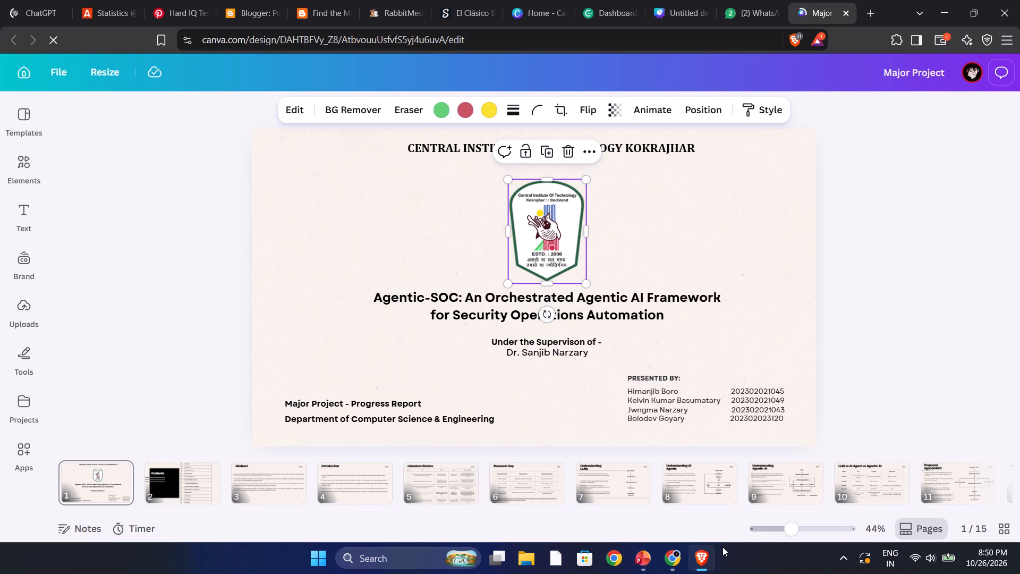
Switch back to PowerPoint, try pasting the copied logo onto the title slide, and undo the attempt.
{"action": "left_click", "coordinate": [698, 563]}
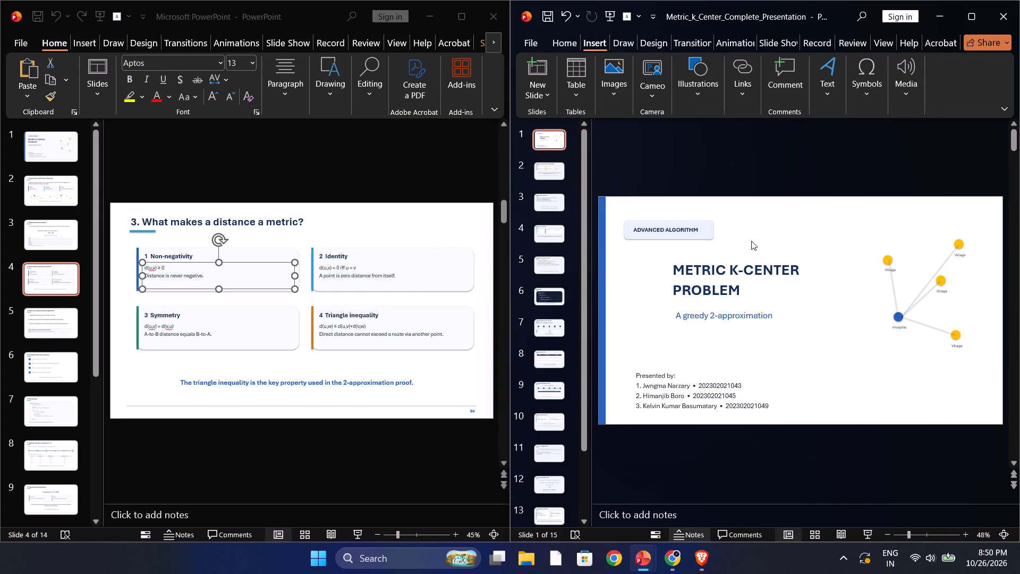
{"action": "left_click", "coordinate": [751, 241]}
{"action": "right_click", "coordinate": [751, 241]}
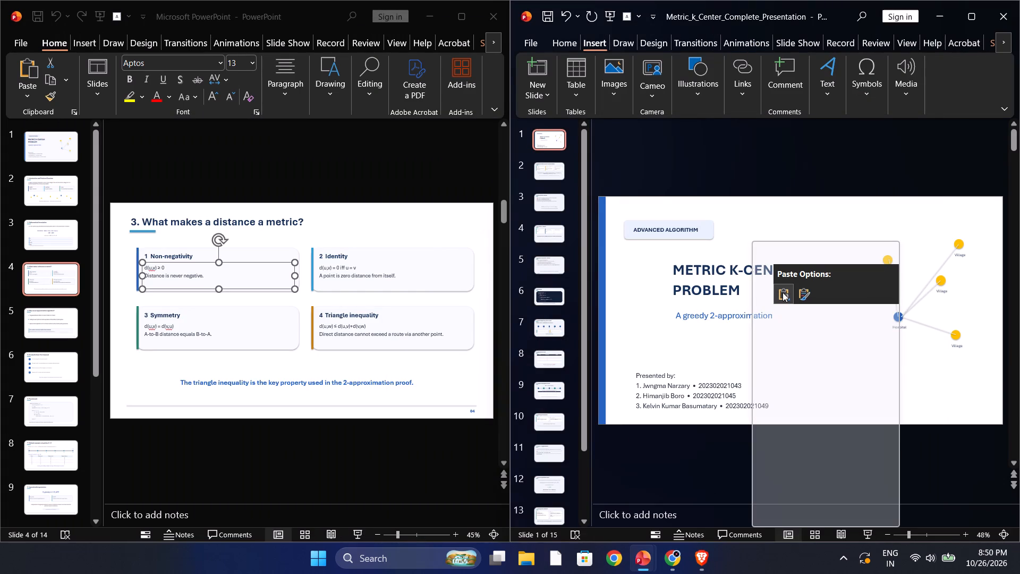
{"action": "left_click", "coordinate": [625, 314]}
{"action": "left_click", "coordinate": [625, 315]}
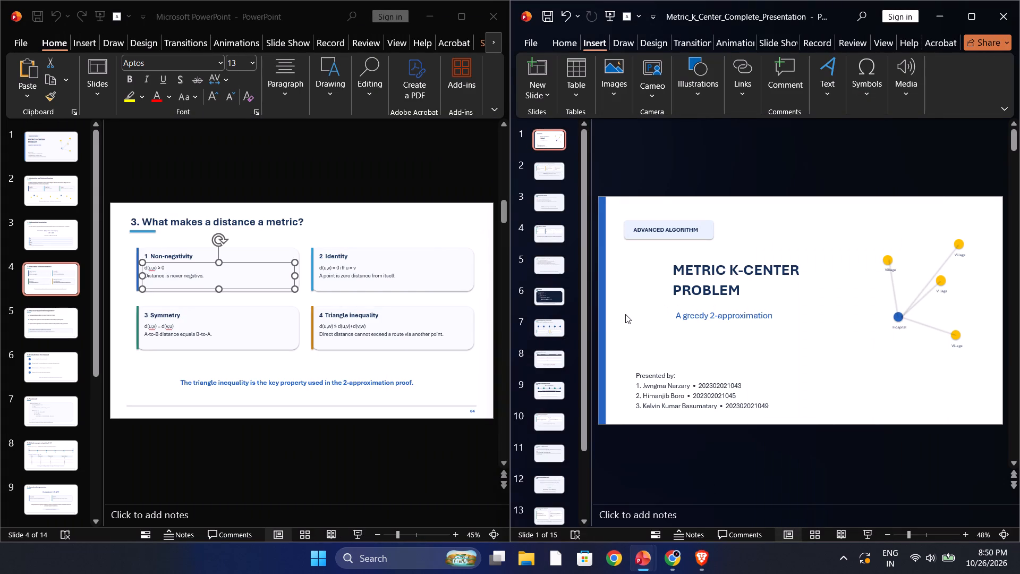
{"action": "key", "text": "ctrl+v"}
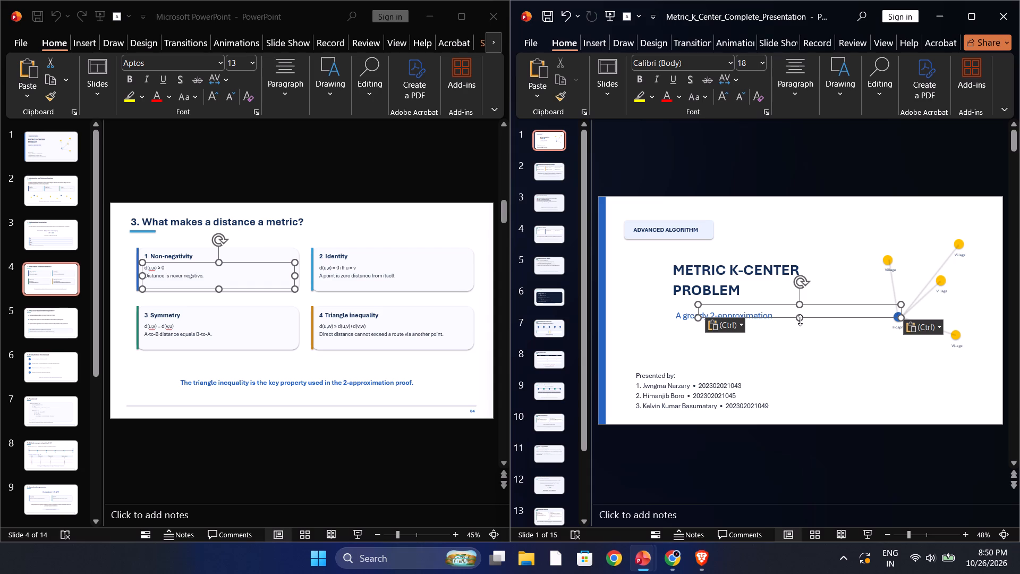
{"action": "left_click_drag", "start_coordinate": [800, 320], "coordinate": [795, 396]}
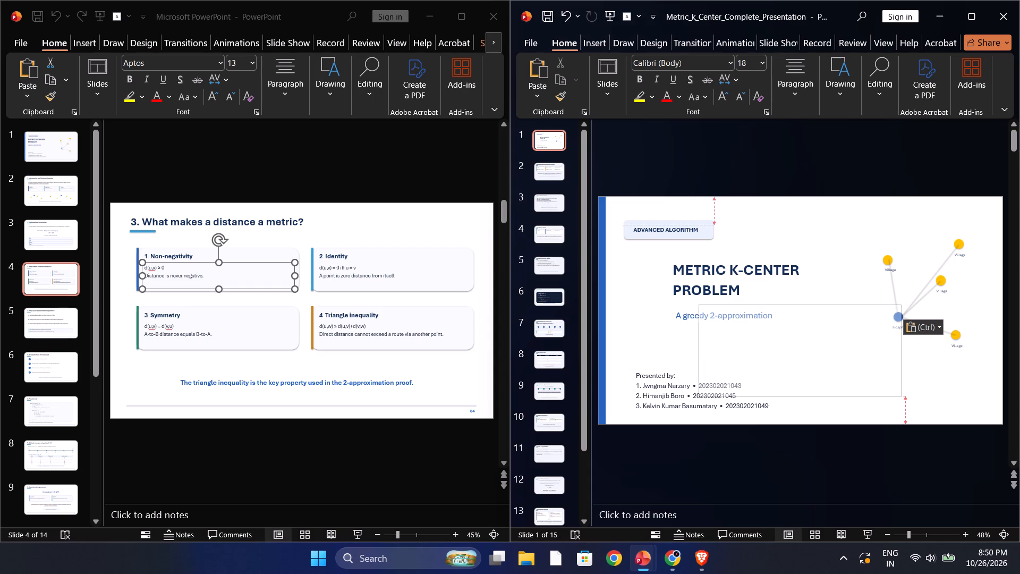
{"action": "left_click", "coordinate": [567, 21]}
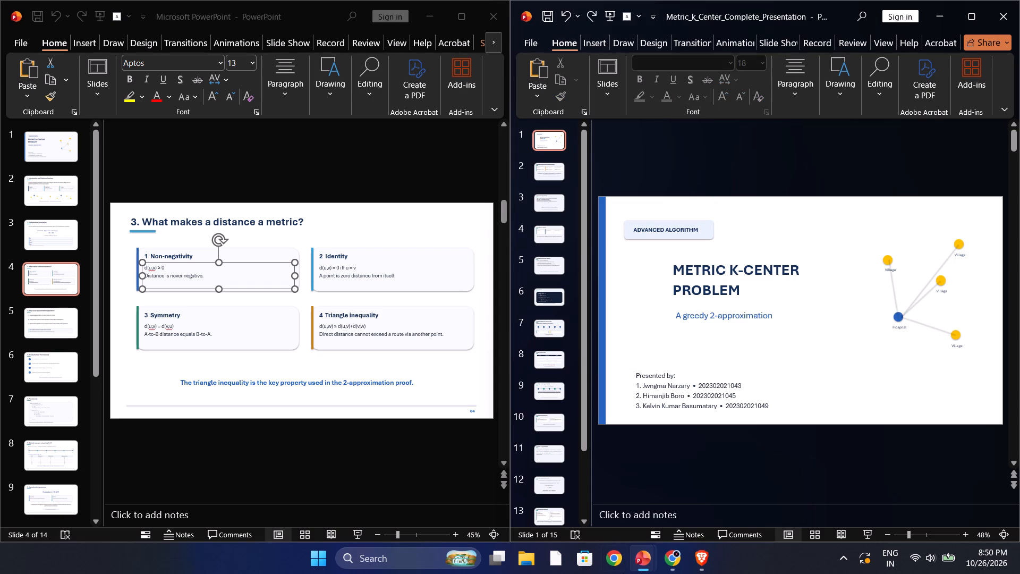
Return to the Canva design in Brave and examine the logo's options for a way to save it.
{"action": "left_click", "coordinate": [711, 560]}
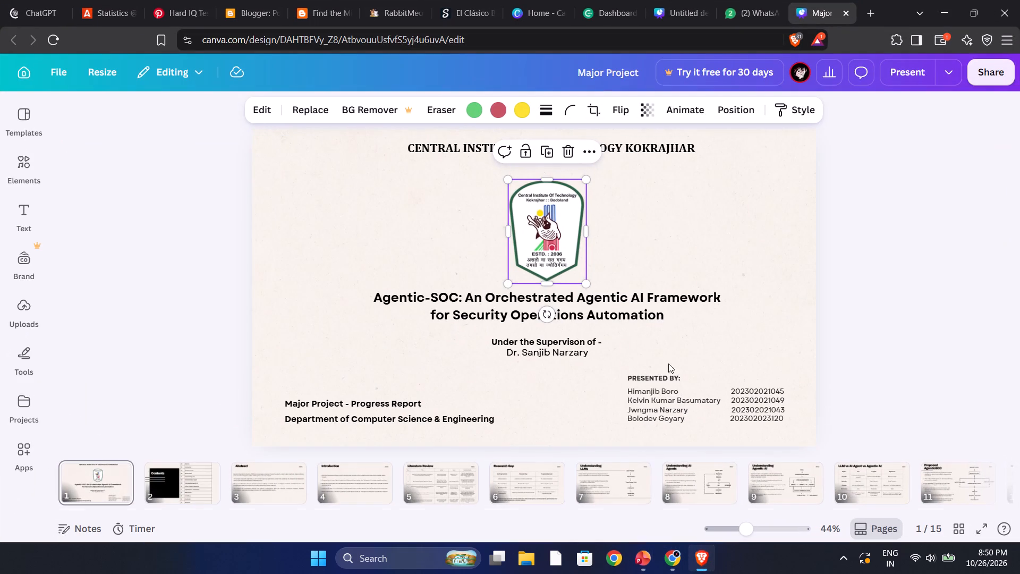
{"action": "left_click", "coordinate": [830, 238]}
{"action": "left_click", "coordinate": [564, 218]}
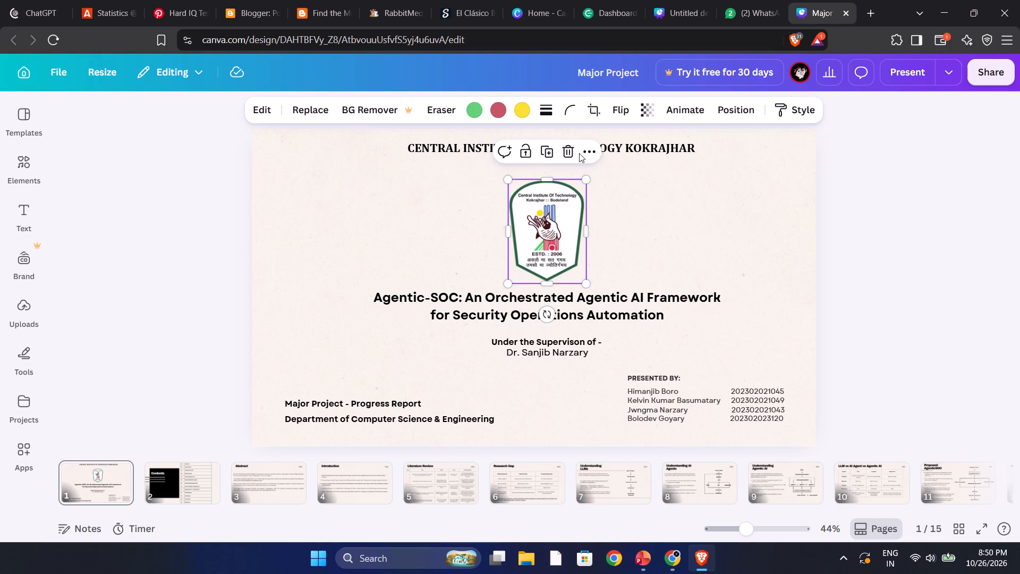
{"action": "left_click", "coordinate": [584, 149]}
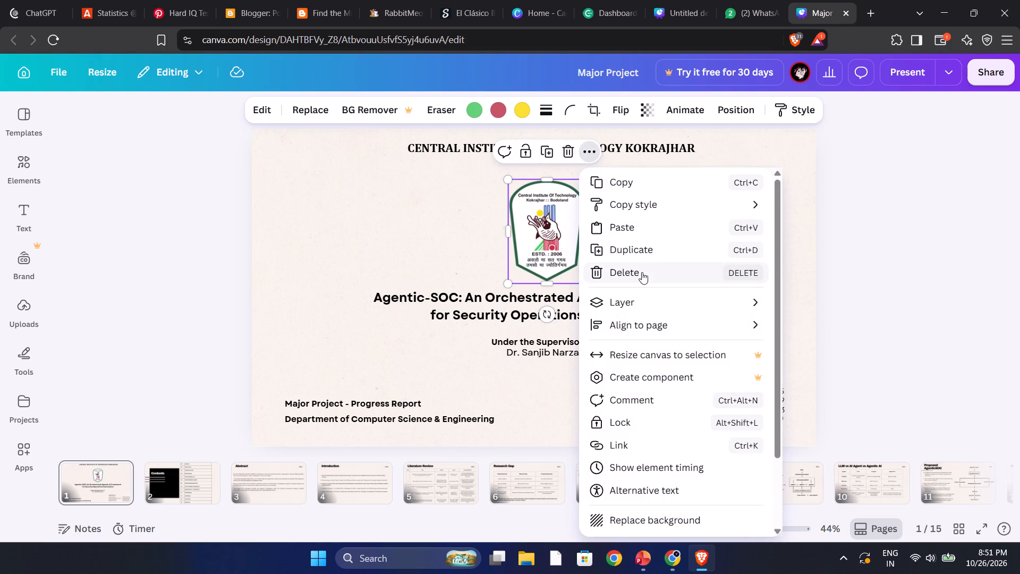
{"action": "left_click", "coordinate": [1004, 220]}
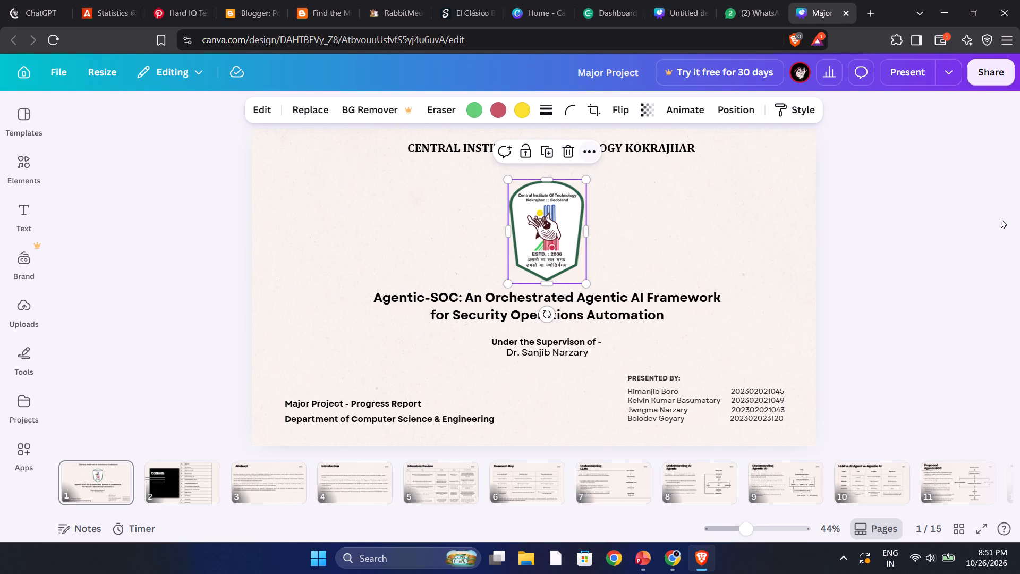
{"action": "left_click", "coordinate": [23, 127]}
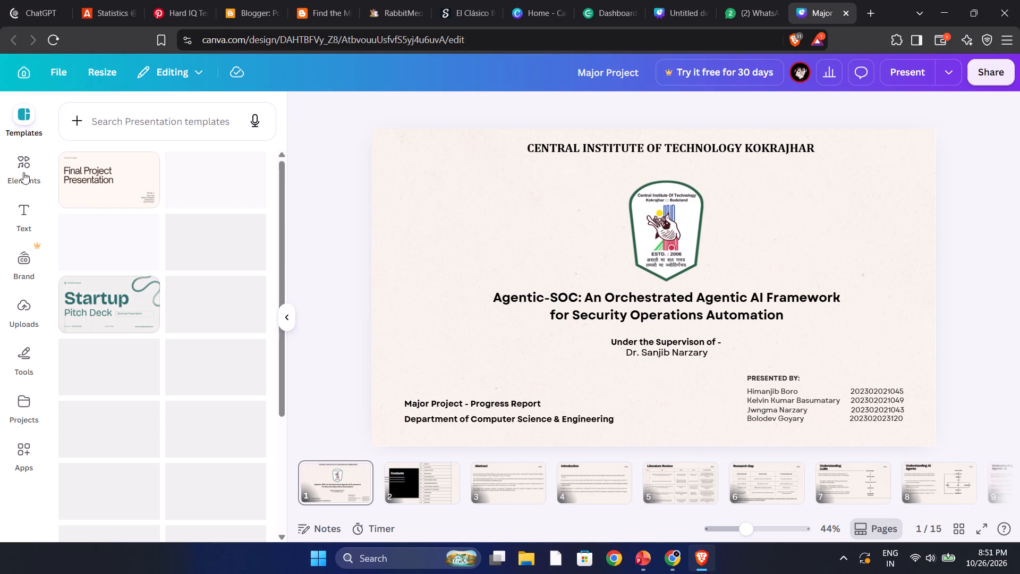
{"action": "left_click", "coordinate": [23, 130]}
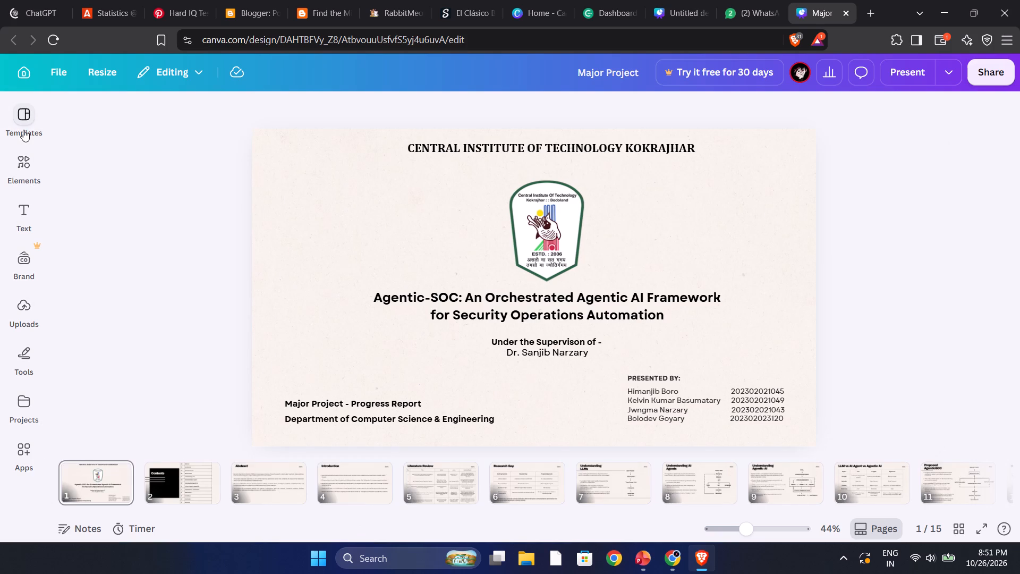
Download the institute logo from the Canva uploads as a PNG image into the Downloads folder.
{"action": "left_click", "coordinate": [34, 306]}
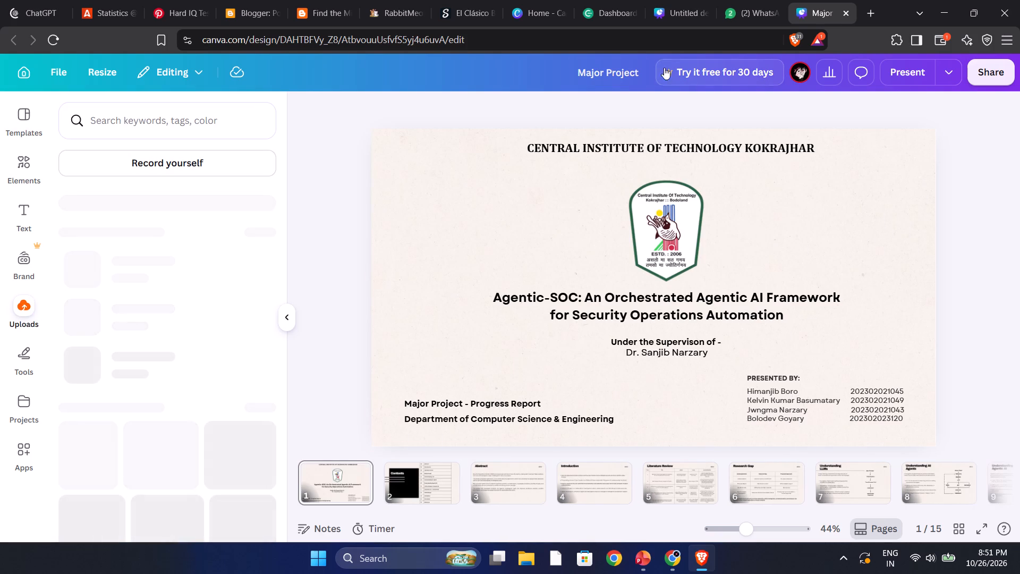
{"action": "left_click", "coordinate": [667, 239]}
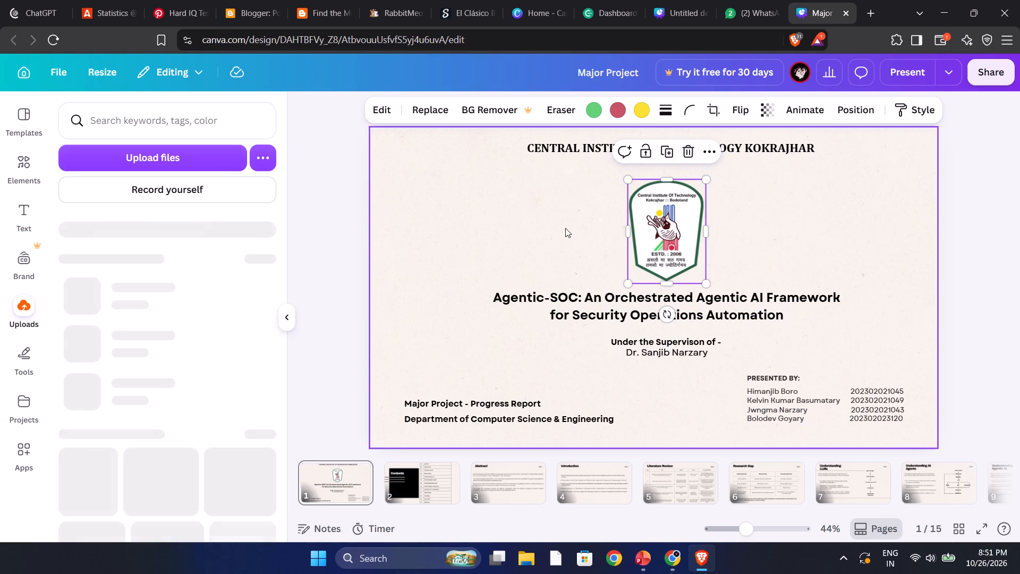
{"action": "left_click", "coordinate": [709, 149]}
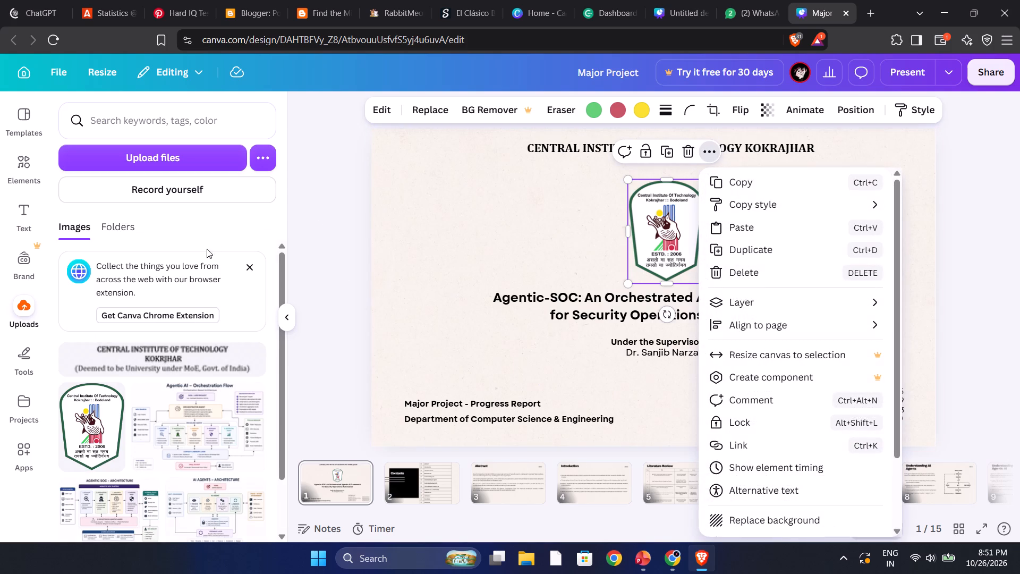
{"action": "left_click", "coordinate": [110, 394]}
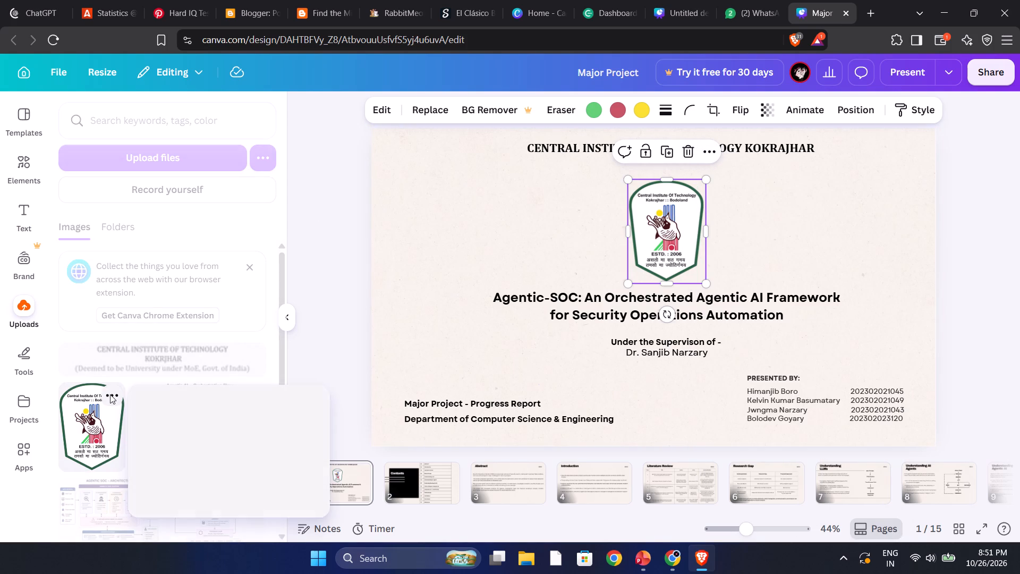
{"action": "left_click", "coordinate": [188, 394]}
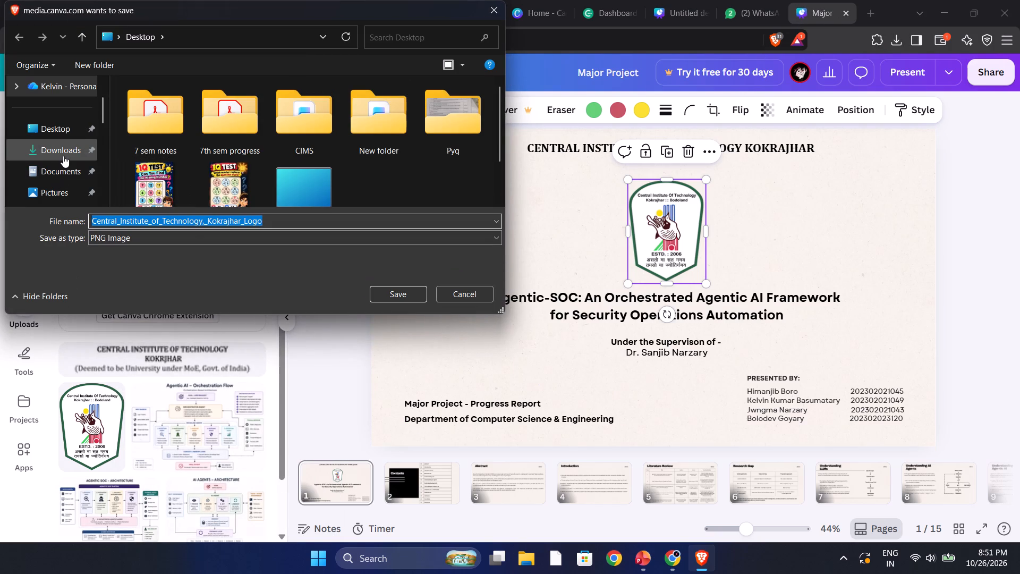
{"action": "left_click", "coordinate": [63, 156]}
{"action": "left_click", "coordinate": [63, 155]}
{"action": "left_click", "coordinate": [403, 294]}
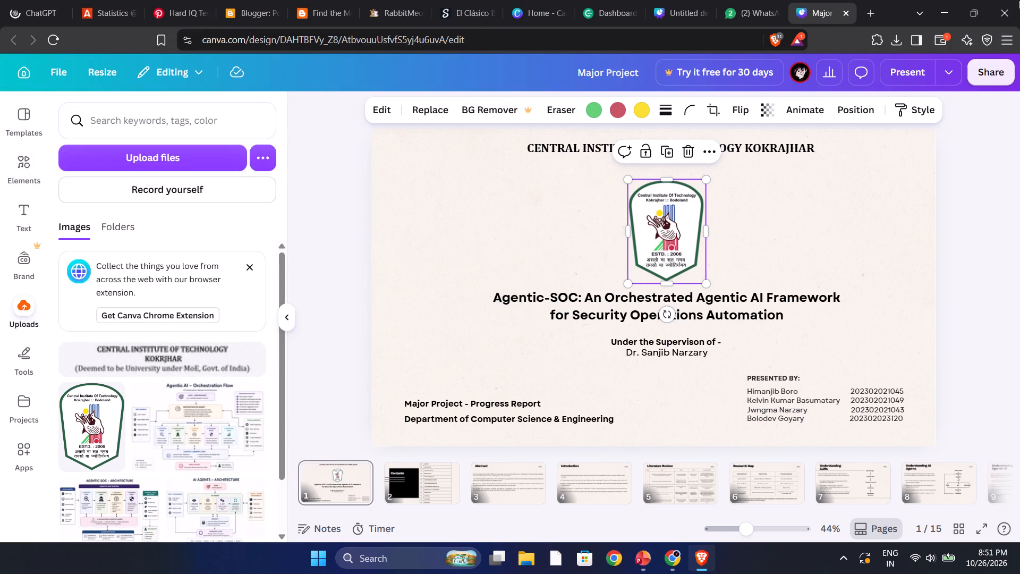
Switch back to PowerPoint and insert the Central_Institute_of_Technology,_Kokrajhar_Logo picture from Downloads onto the title slide.
{"action": "left_click", "coordinate": [943, 6]}
{"action": "left_click", "coordinate": [755, 242]}
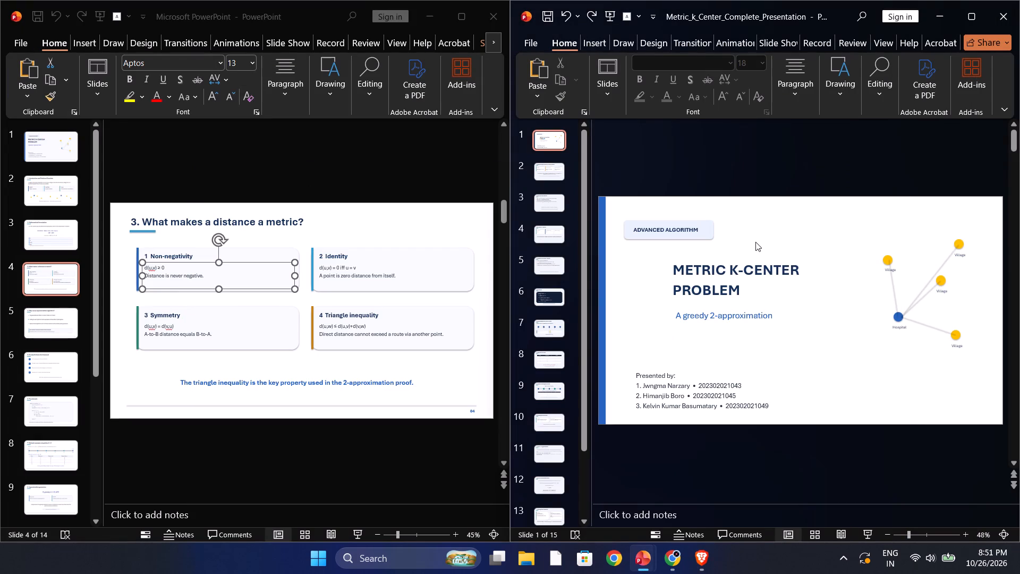
{"action": "left_click", "coordinate": [596, 38]}
{"action": "left_click", "coordinate": [609, 70]}
{"action": "left_click", "coordinate": [613, 127]}
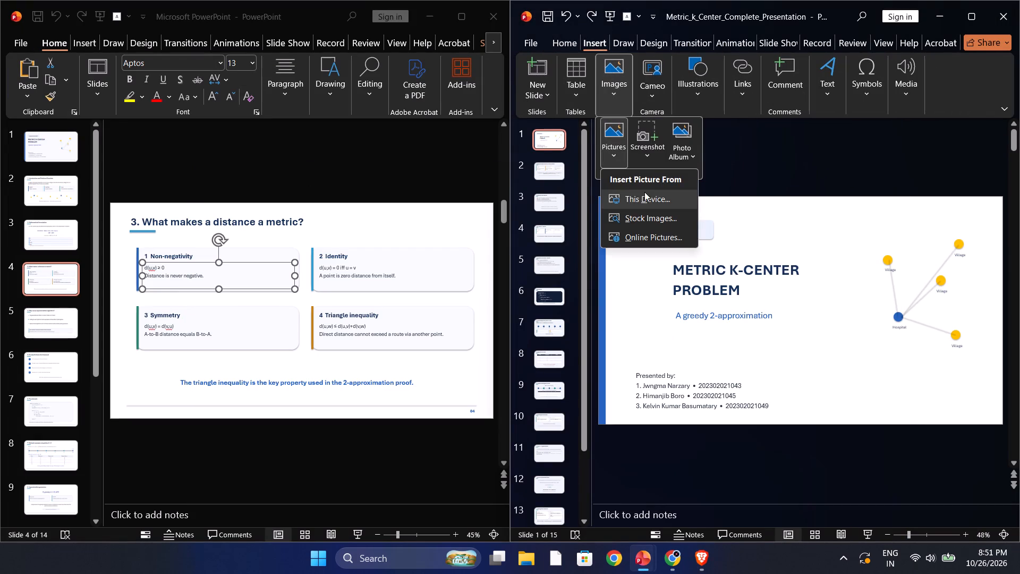
{"action": "left_click", "coordinate": [647, 196]}
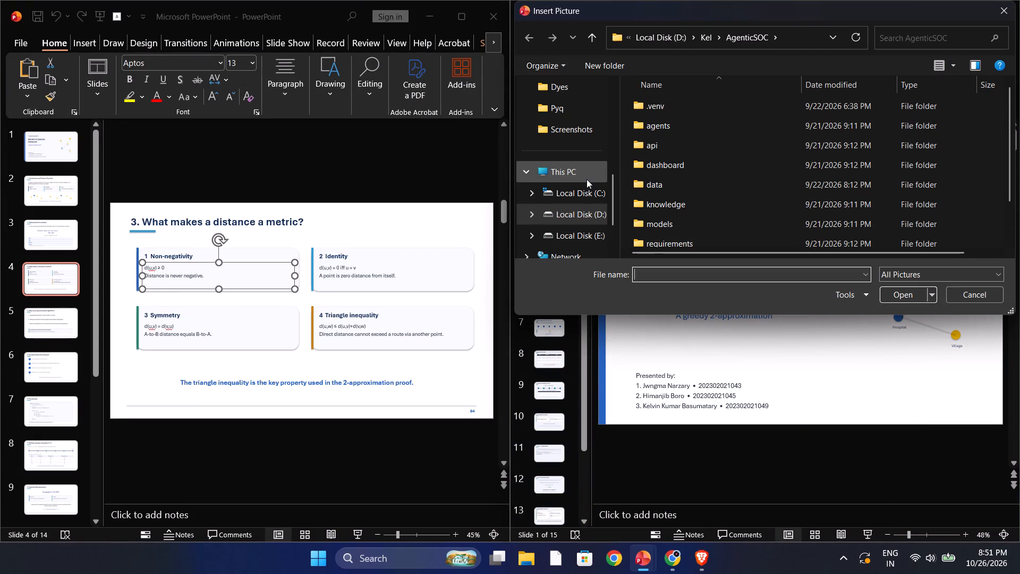
{"action": "scroll", "coordinate": [575, 151], "scroll_direction": "up", "scroll_amount": 5}
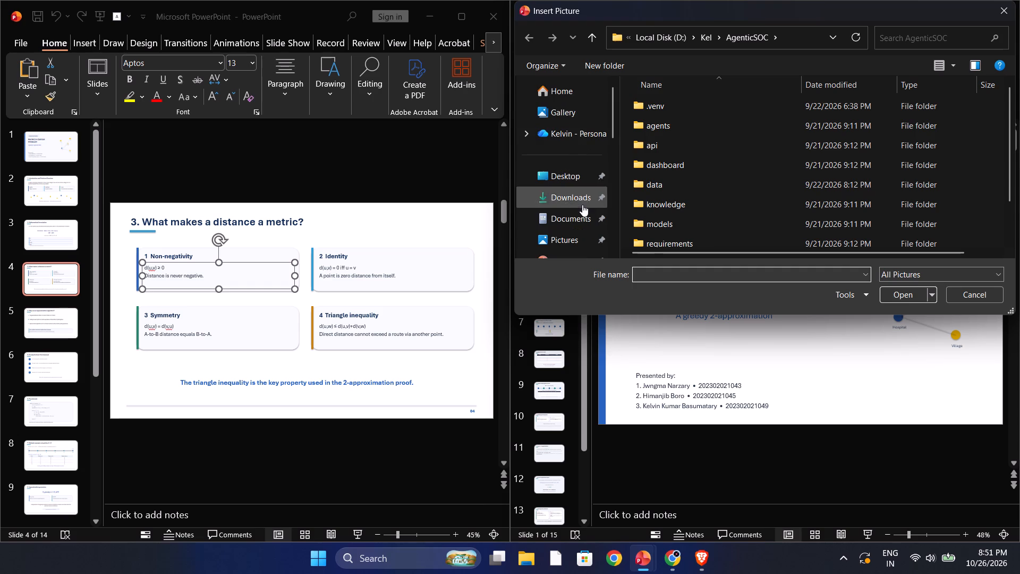
{"action": "left_click", "coordinate": [579, 218]}
{"action": "left_click", "coordinate": [580, 198]}
{"action": "double_click", "coordinate": [708, 111]}
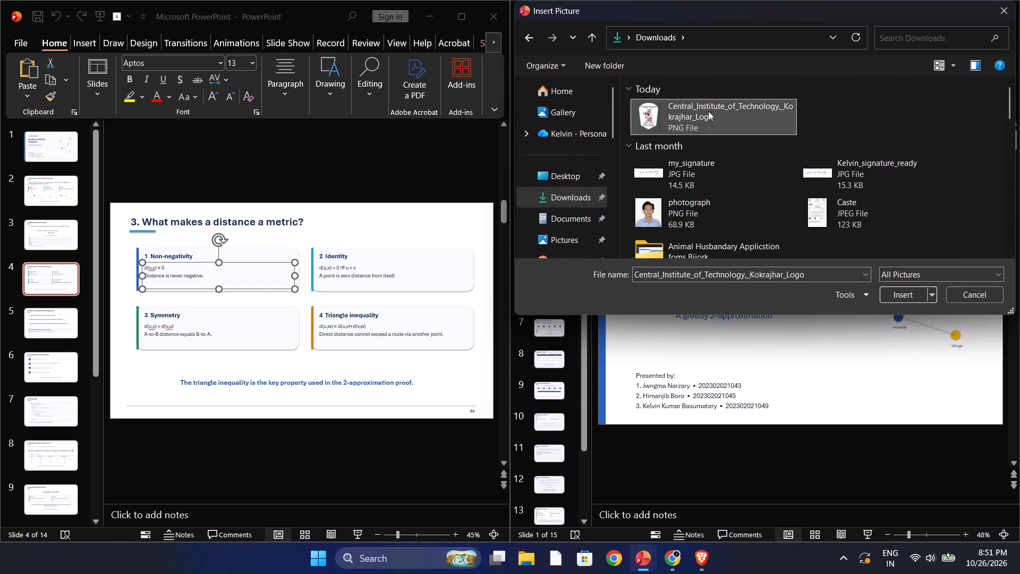
Shrink the logo to about 2.54" by 1.9" and place it between the title text and the village network diagram.
{"action": "left_click_drag", "start_coordinate": [858, 389], "coordinate": [853, 381]}
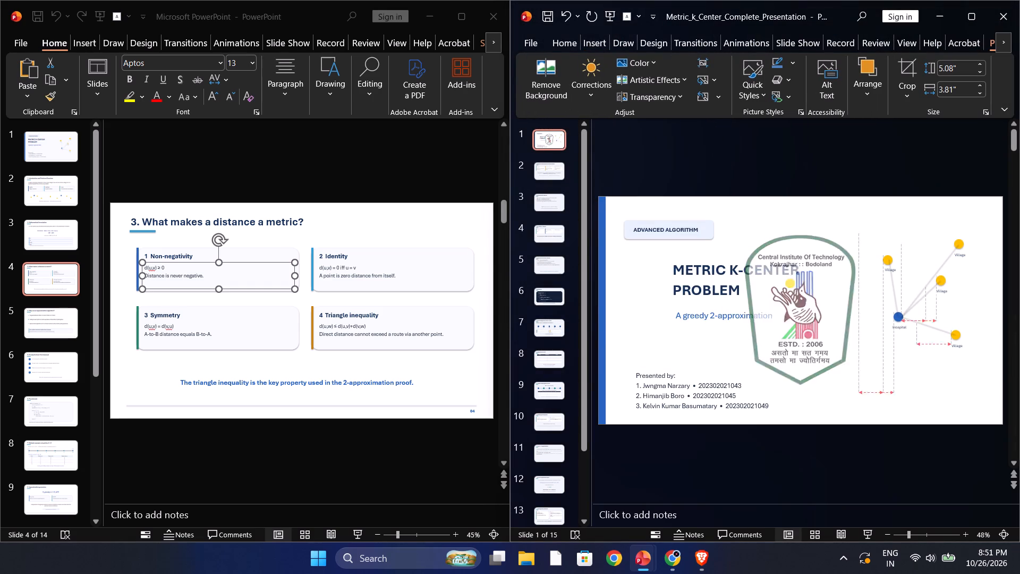
{"action": "left_click_drag", "start_coordinate": [853, 381], "coordinate": [796, 300]}
{"action": "left_click_drag", "start_coordinate": [776, 266], "coordinate": [834, 275]}
{"action": "left_click_drag", "start_coordinate": [858, 320], "coordinate": [847, 308]}
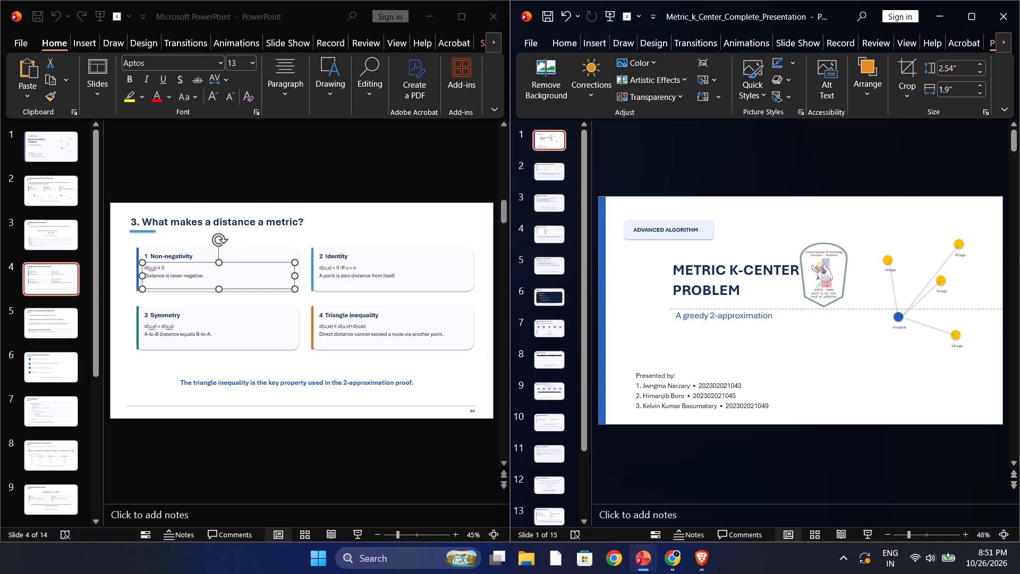
{"action": "left_click_drag", "start_coordinate": [847, 308], "coordinate": [849, 317]}
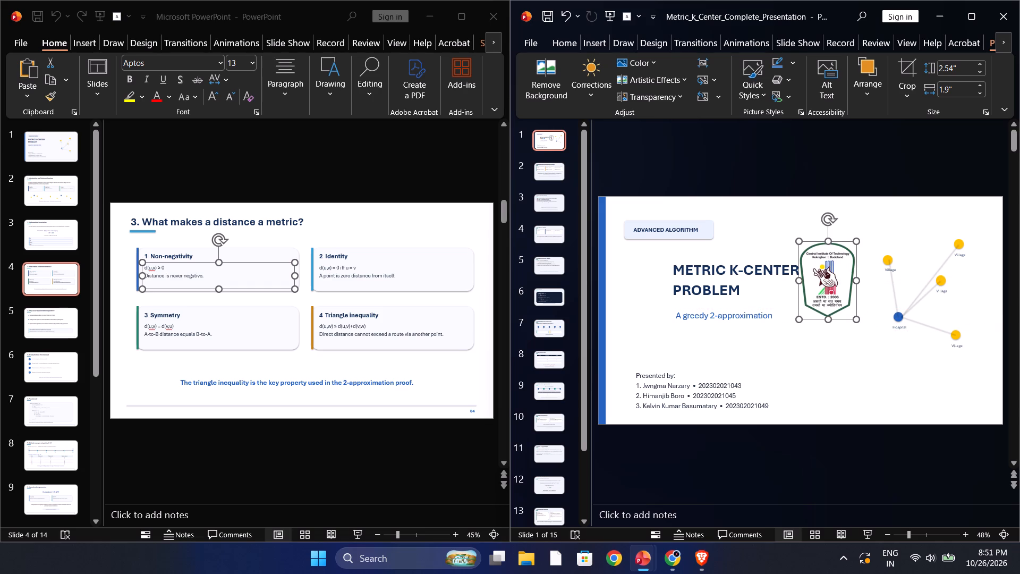
{"action": "left_click", "coordinate": [760, 213]}
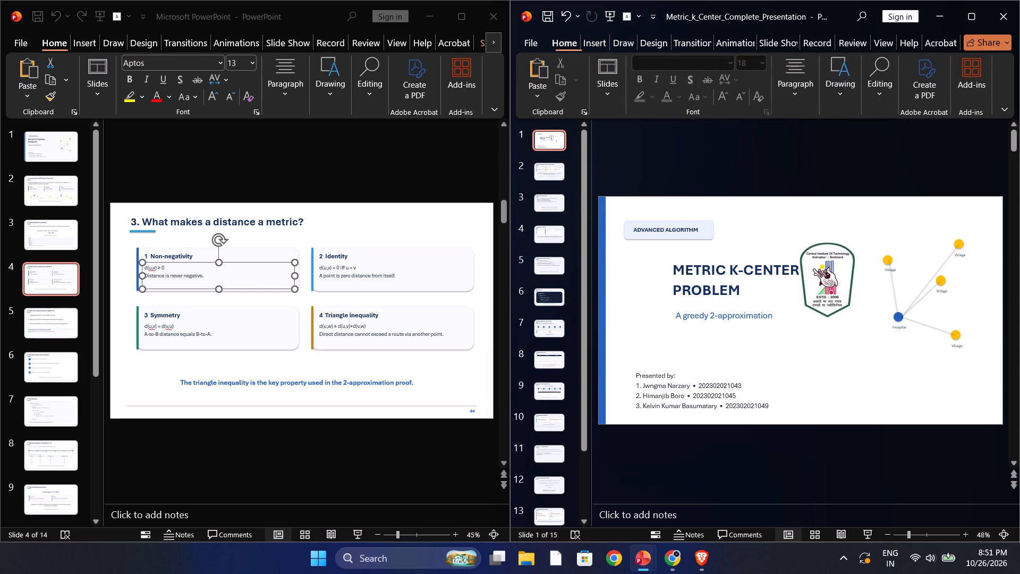
{"action": "left_click", "coordinate": [829, 282]}
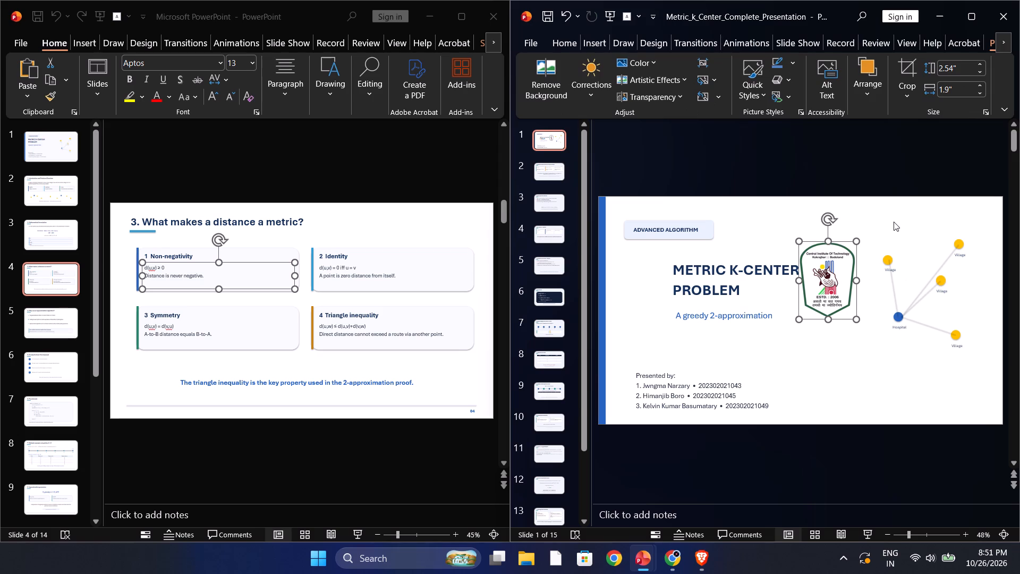
{"action": "left_click", "coordinate": [894, 222]}
Maximise the Metric_k_Center_Complete_Presentation window.
{"action": "left_click", "coordinate": [976, 12]}
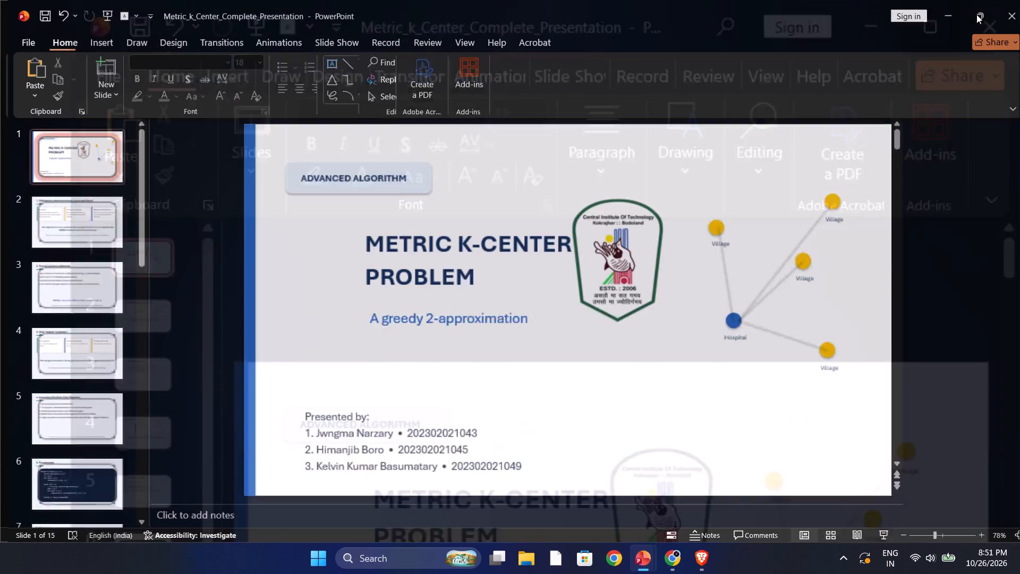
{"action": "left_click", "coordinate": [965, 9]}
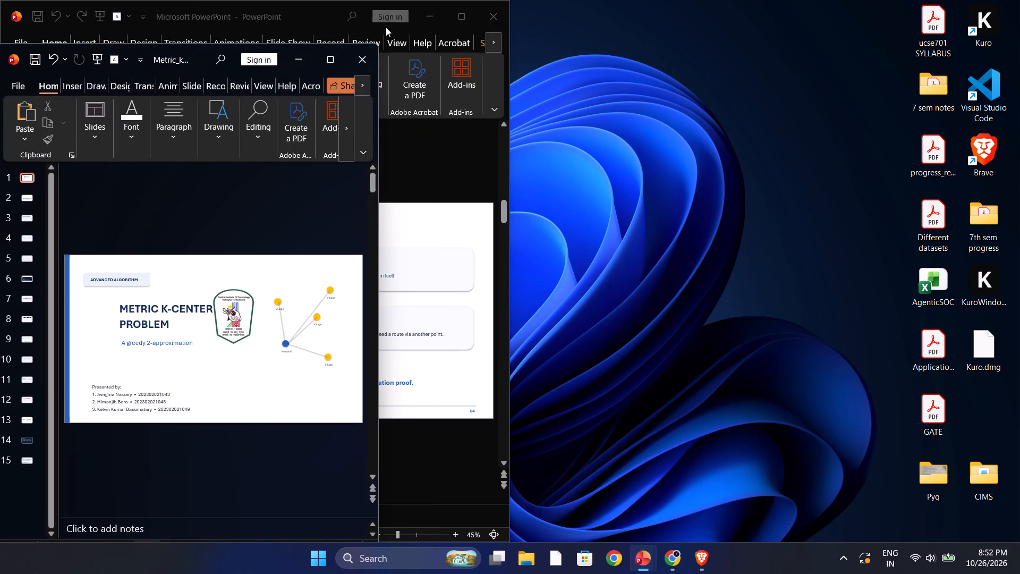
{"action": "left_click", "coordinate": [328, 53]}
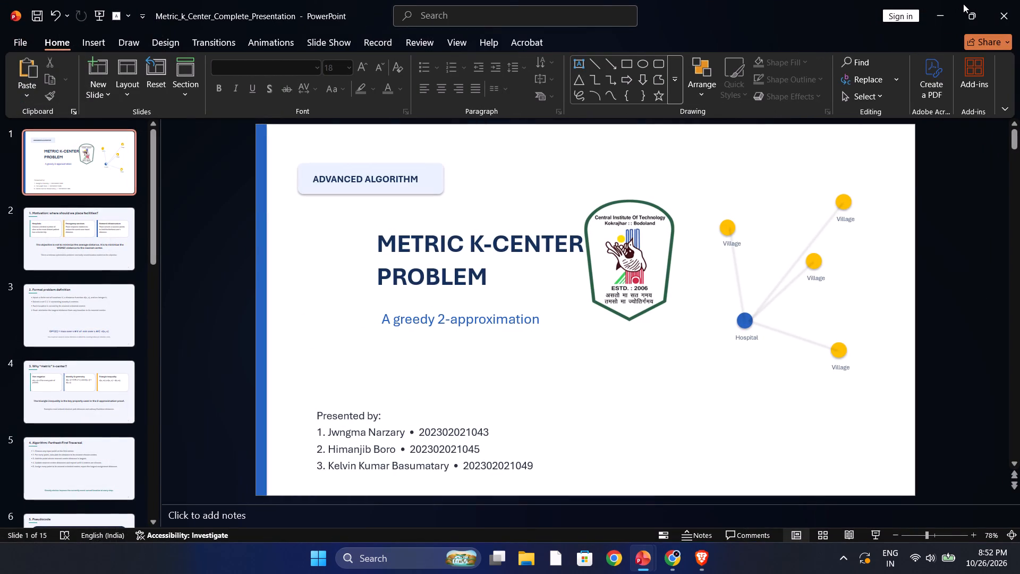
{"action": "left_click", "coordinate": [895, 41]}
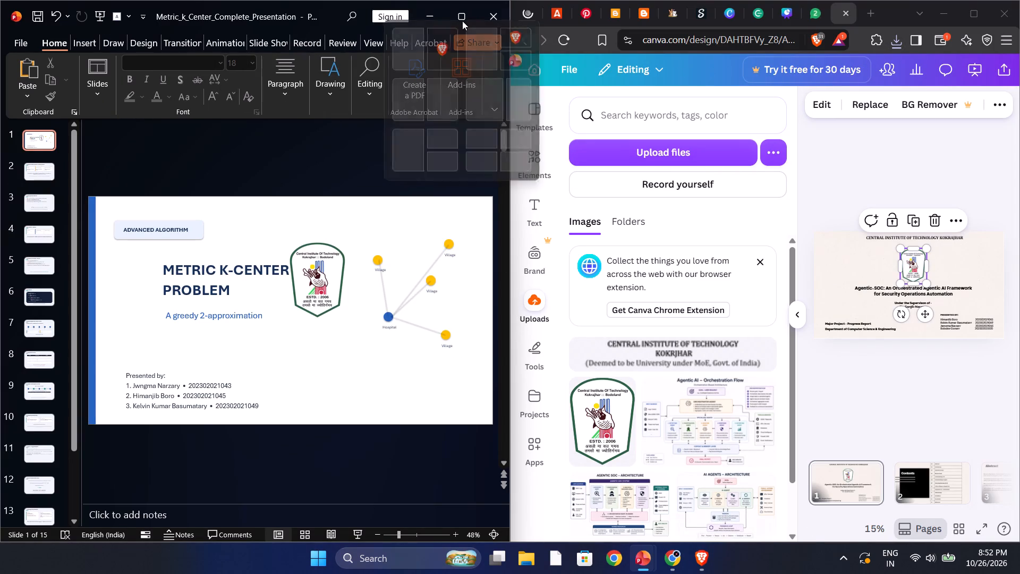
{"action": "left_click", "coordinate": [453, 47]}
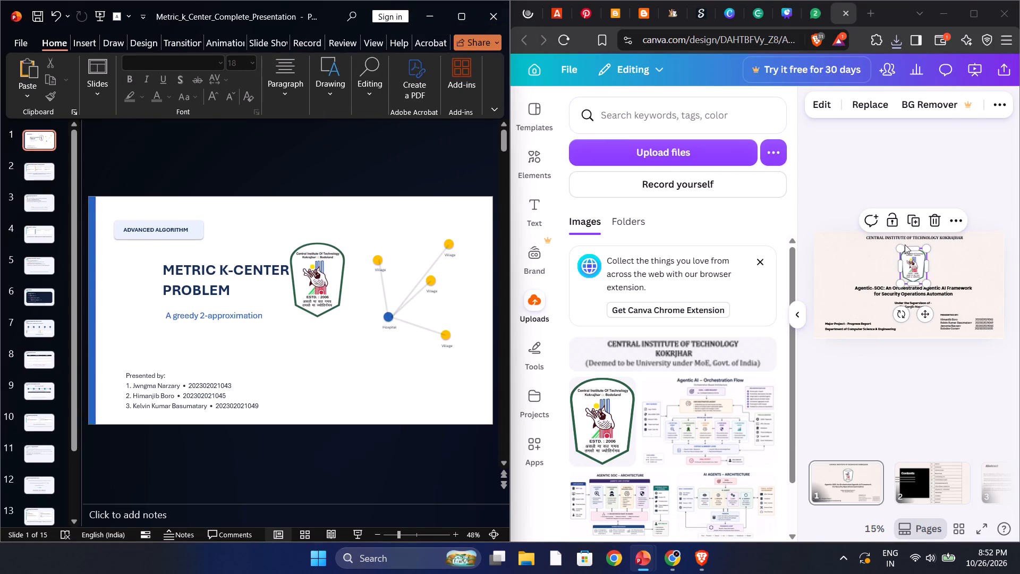
Switch to the Canva Major Project design and examine its title slide's institute heading and logo layout.
{"action": "left_click", "coordinate": [976, 7]}
{"action": "left_click", "coordinate": [290, 316]}
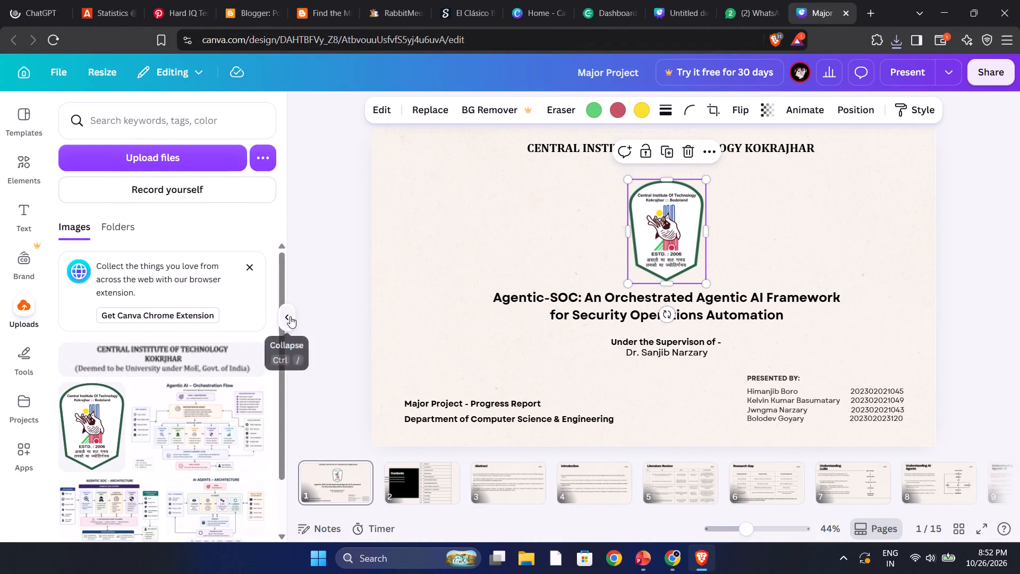
{"action": "left_click", "coordinate": [741, 222]}
{"action": "left_click", "coordinate": [944, 254]}
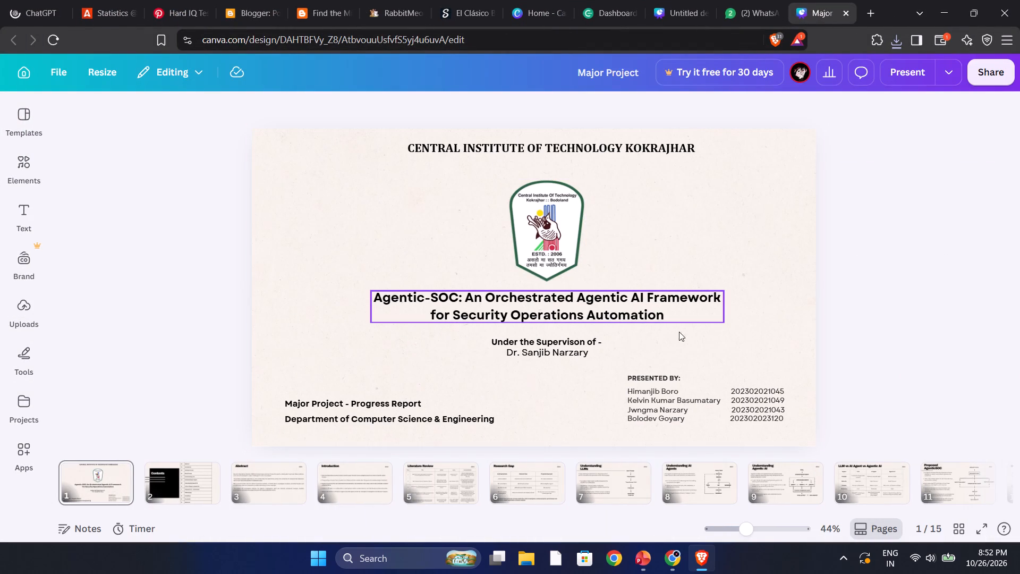
{"action": "double_click", "coordinate": [622, 148]}
{"action": "left_click", "coordinate": [682, 198]}
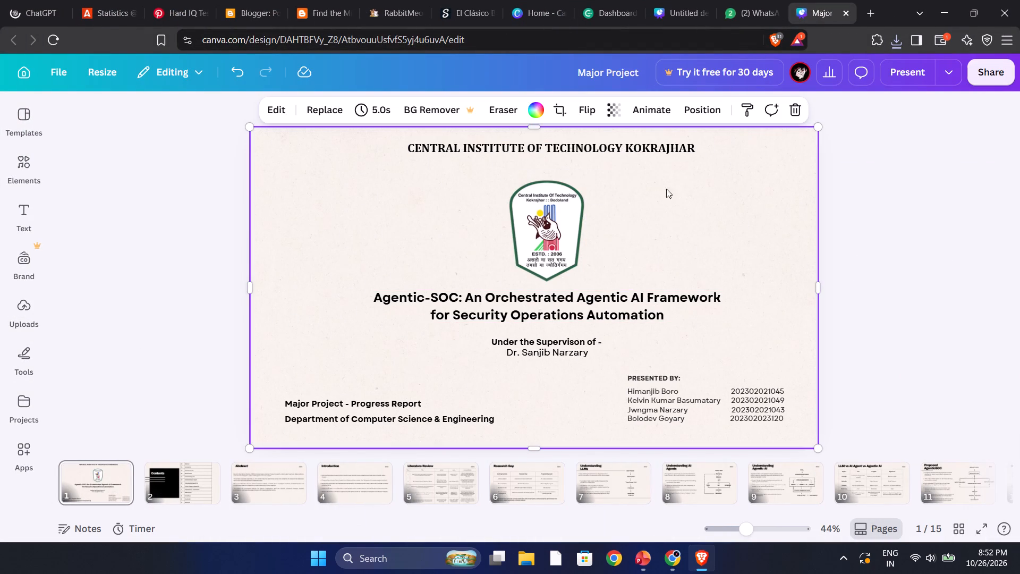
{"action": "left_click", "coordinate": [661, 146]}
{"action": "left_click", "coordinate": [600, 181]}
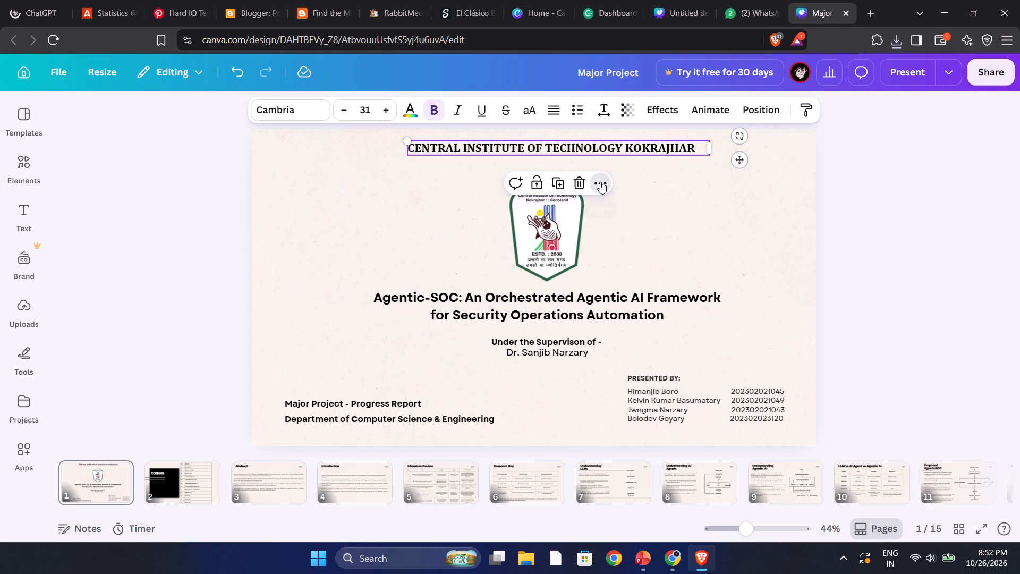
{"action": "left_click", "coordinate": [880, 213]}
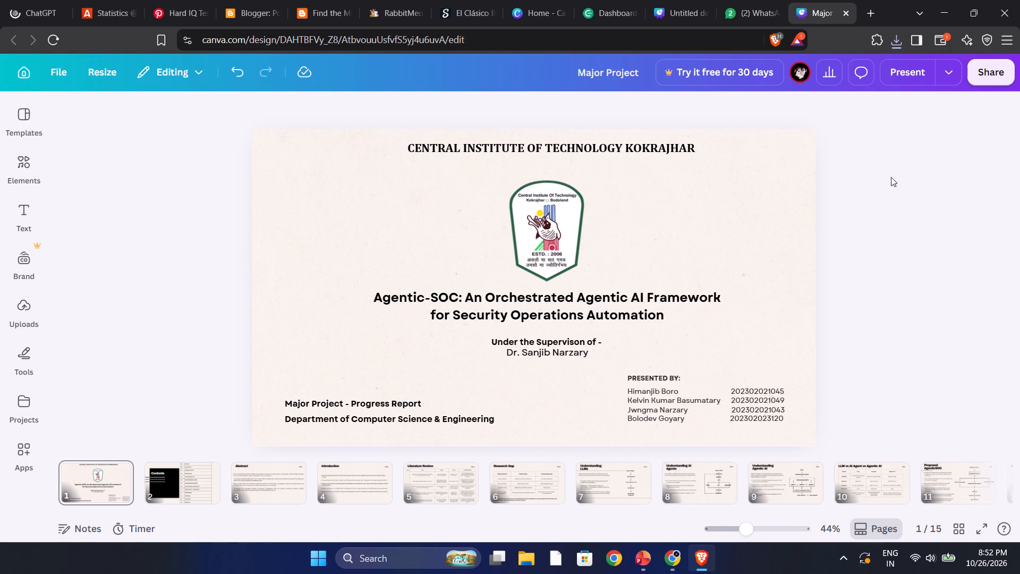
{"action": "left_click", "coordinate": [944, 4]}
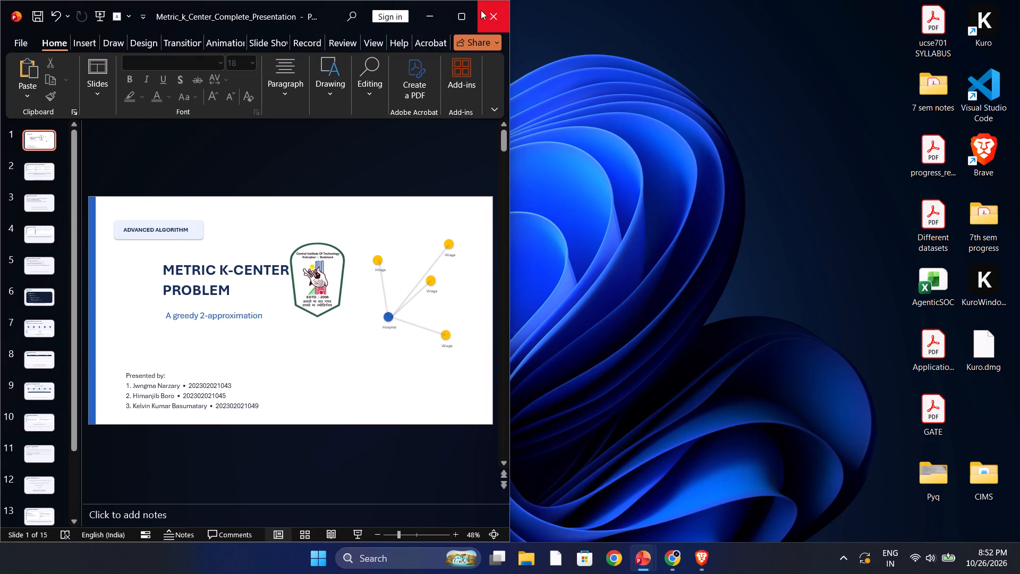
Return to the PowerPoint presentation and delete the institute logo from the title slide.
{"action": "left_click", "coordinate": [458, 11]}
{"action": "left_click", "coordinate": [657, 273]}
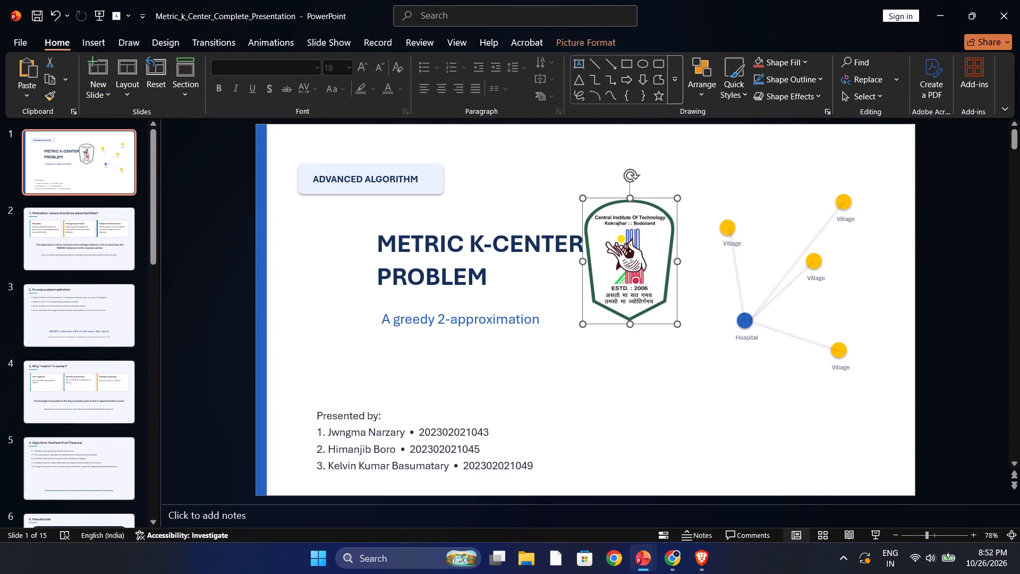
{"action": "key", "text": "Delete"}
Move the METRIC K-CENTER PROBLEM title and its subtitle so both line up under the left edge of the ADVANCED ALGORITHM tag.
{"action": "left_click", "coordinate": [491, 254]}
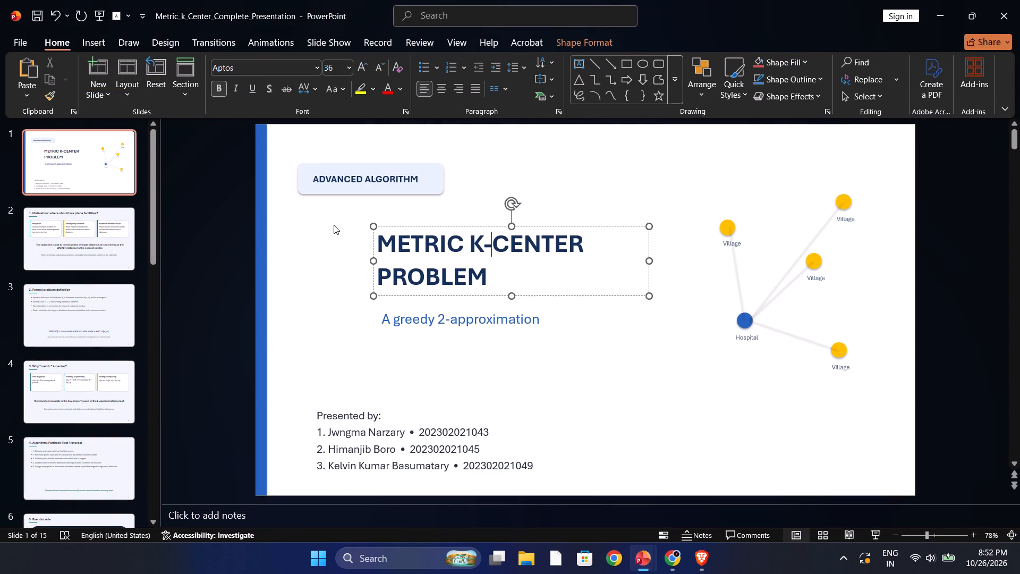
{"action": "left_click", "coordinate": [321, 225]}
{"action": "left_click_drag", "start_coordinate": [354, 214], "coordinate": [608, 356]}
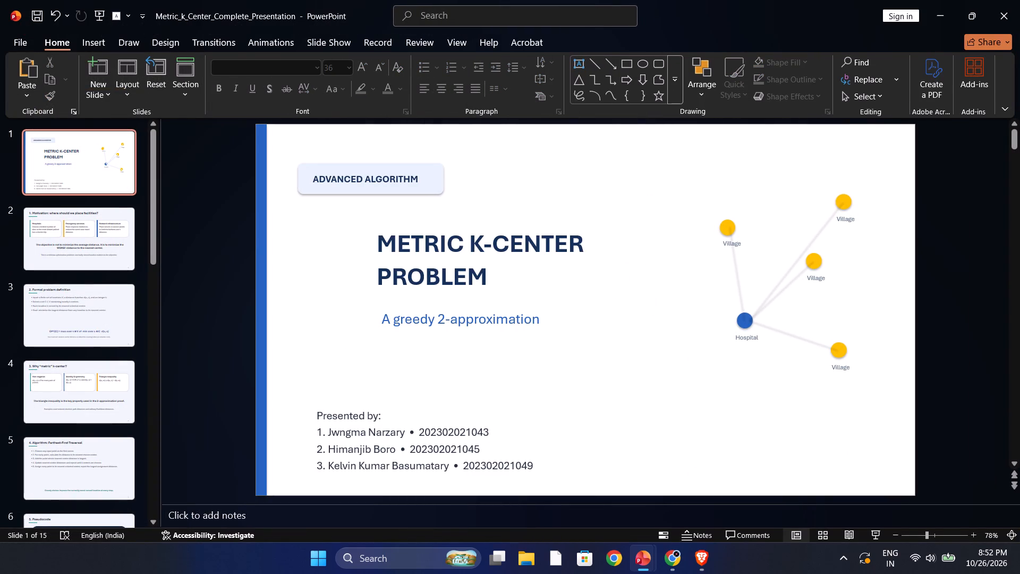
{"action": "left_click", "coordinate": [527, 241]}
{"action": "left_click_drag", "start_coordinate": [533, 226], "coordinate": [452, 216]}
{"action": "left_click", "coordinate": [478, 330]}
{"action": "left_click_drag", "start_coordinate": [486, 307], "coordinate": [432, 293]}
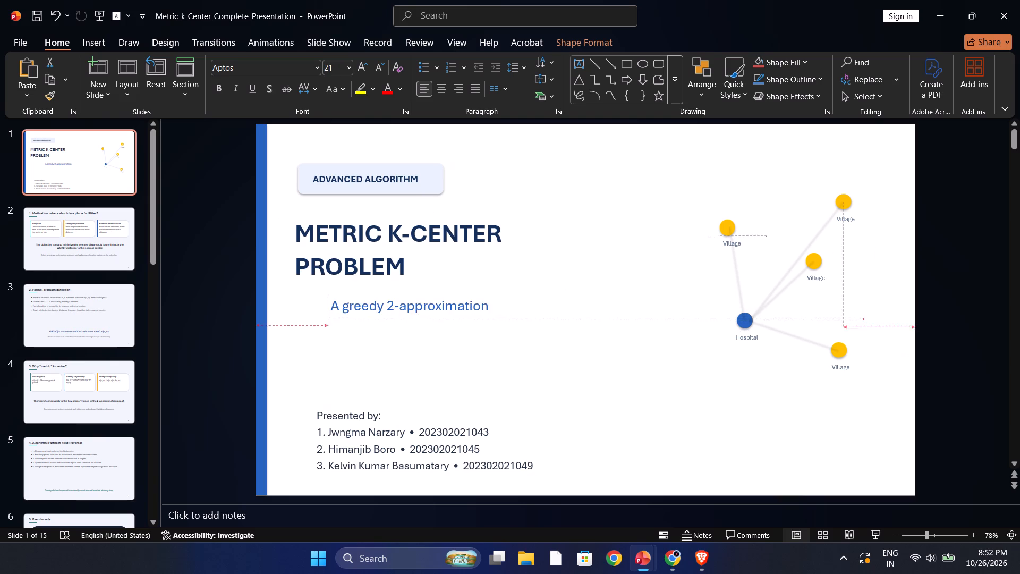
{"action": "left_click_drag", "start_coordinate": [432, 293], "coordinate": [399, 303]}
{"action": "left_click", "coordinate": [449, 396]}
Copy the "Department of Computer Science & Engineering" text box from the Canva title slide.
{"action": "left_click", "coordinate": [712, 559]}
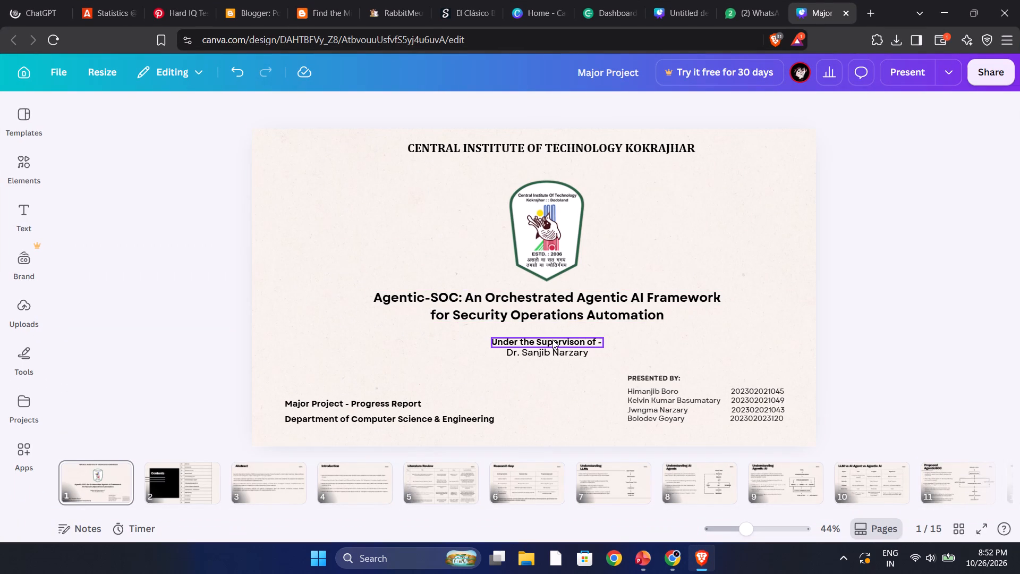
{"action": "left_click", "coordinate": [640, 563]}
{"action": "left_click", "coordinate": [667, 503]}
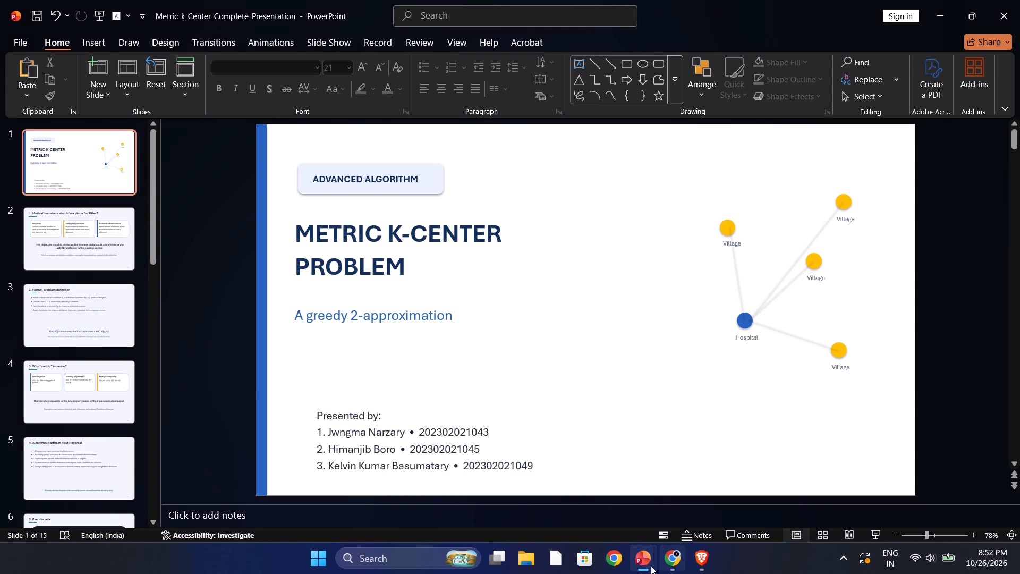
{"action": "left_click", "coordinate": [707, 567]}
{"action": "left_click", "coordinate": [427, 426]}
{"action": "left_click", "coordinate": [353, 382]}
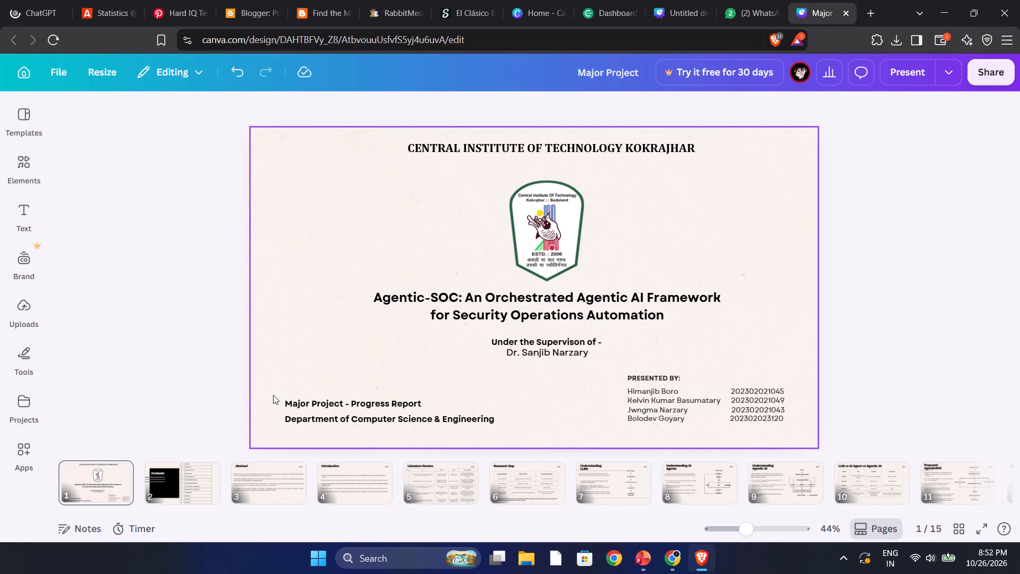
{"action": "left_click_drag", "start_coordinate": [273, 409], "coordinate": [276, 420]}
{"action": "left_click_drag", "start_coordinate": [277, 420], "coordinate": [373, 428]}
{"action": "key", "text": "ctrl+c"}
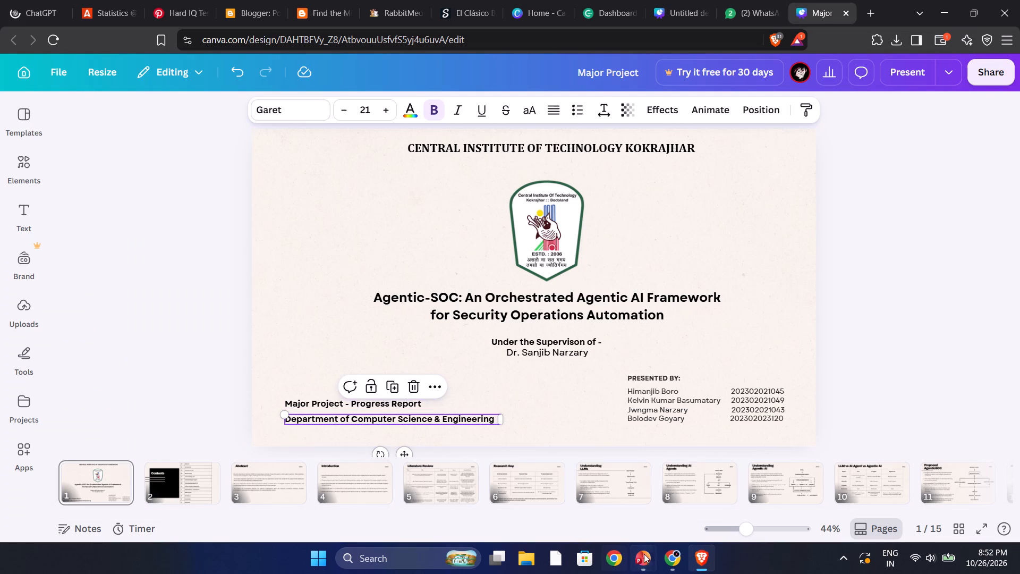
Switch back to PowerPoint and paste the department line onto the title slide, in the blank area beside the presenter list.
{"action": "left_click", "coordinate": [643, 559]}
{"action": "left_click", "coordinate": [688, 485]}
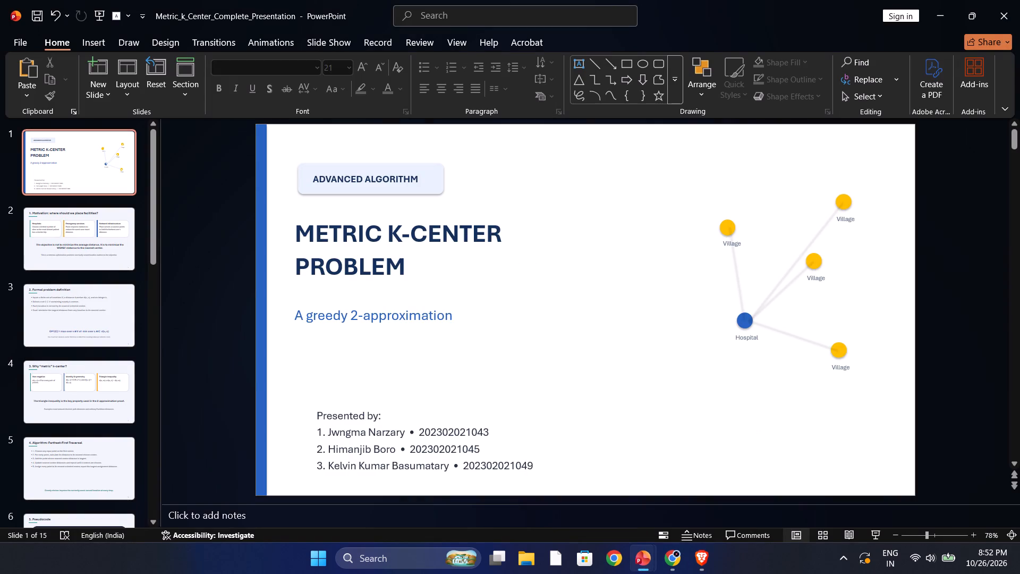
{"action": "left_click", "coordinate": [452, 483]}
{"action": "left_click", "coordinate": [575, 444]}
{"action": "left_click", "coordinate": [643, 442]}
{"action": "double_click", "coordinate": [641, 437]}
{"action": "key", "text": "ctrl+v"}
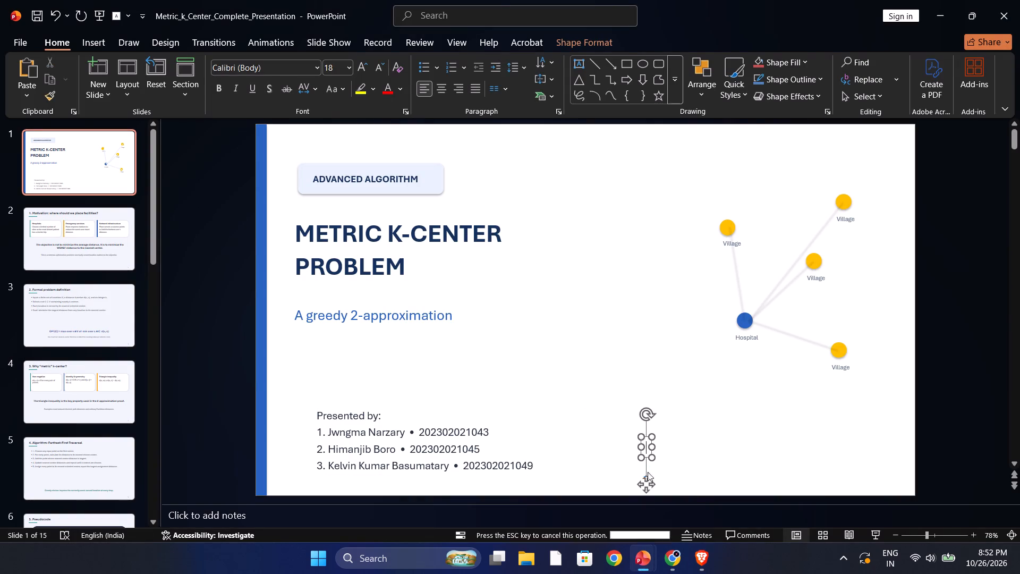
{"action": "left_click", "coordinate": [613, 398]}
Move the "Presented by" text box up and left so it lines up with the title and subtitle.
{"action": "left_click_drag", "start_coordinate": [304, 401], "coordinate": [304, 401]}
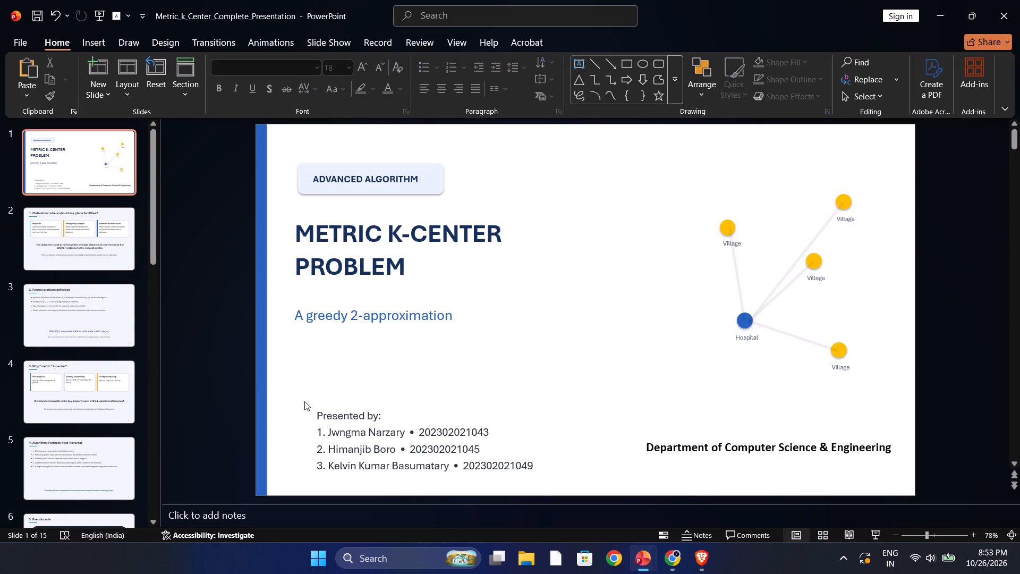
{"action": "left_click_drag", "start_coordinate": [304, 401], "coordinate": [539, 489]}
{"action": "left_click_drag", "start_coordinate": [307, 396], "coordinate": [398, 444]}
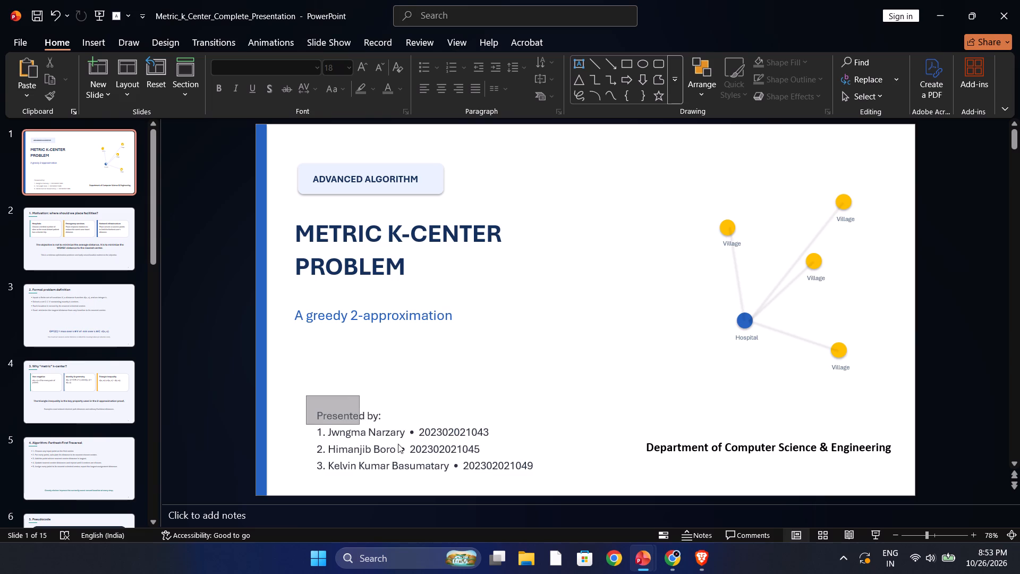
{"action": "left_click_drag", "start_coordinate": [398, 444], "coordinate": [537, 478]}
{"action": "left_click", "coordinate": [364, 429]}
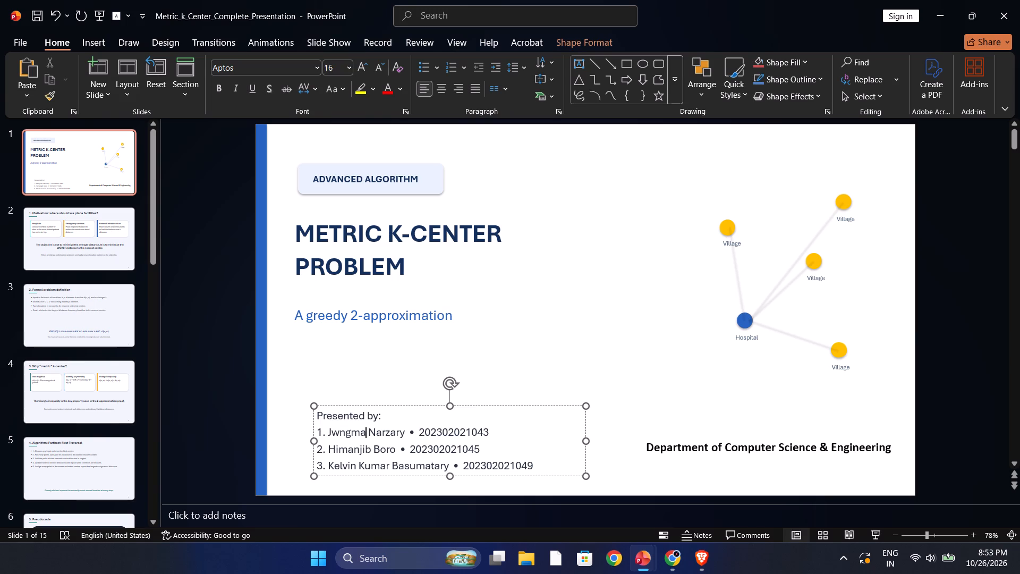
{"action": "left_click", "coordinate": [371, 404]}
{"action": "left_click_drag", "start_coordinate": [376, 407], "coordinate": [354, 365]}
{"action": "left_click", "coordinate": [674, 410]}
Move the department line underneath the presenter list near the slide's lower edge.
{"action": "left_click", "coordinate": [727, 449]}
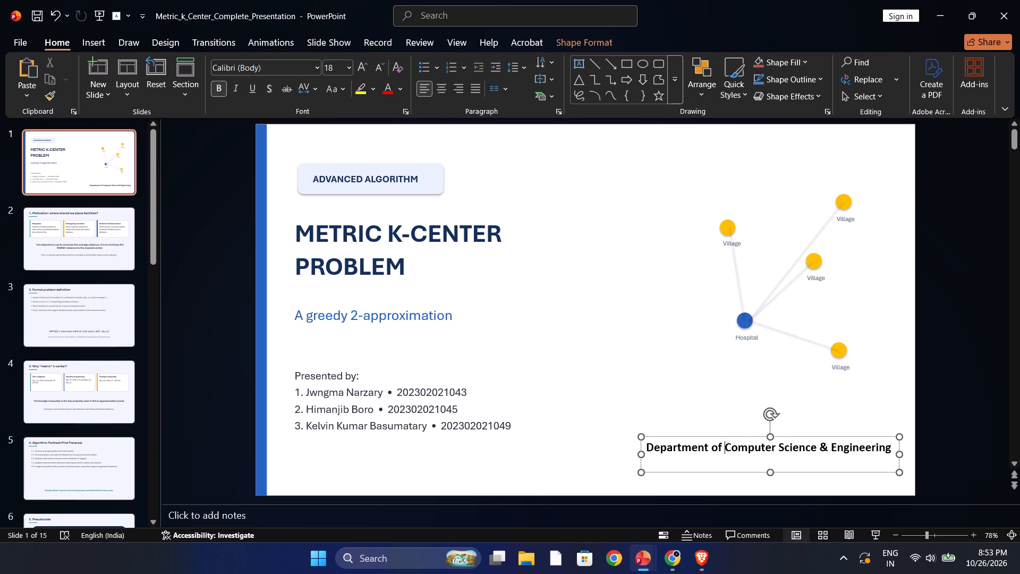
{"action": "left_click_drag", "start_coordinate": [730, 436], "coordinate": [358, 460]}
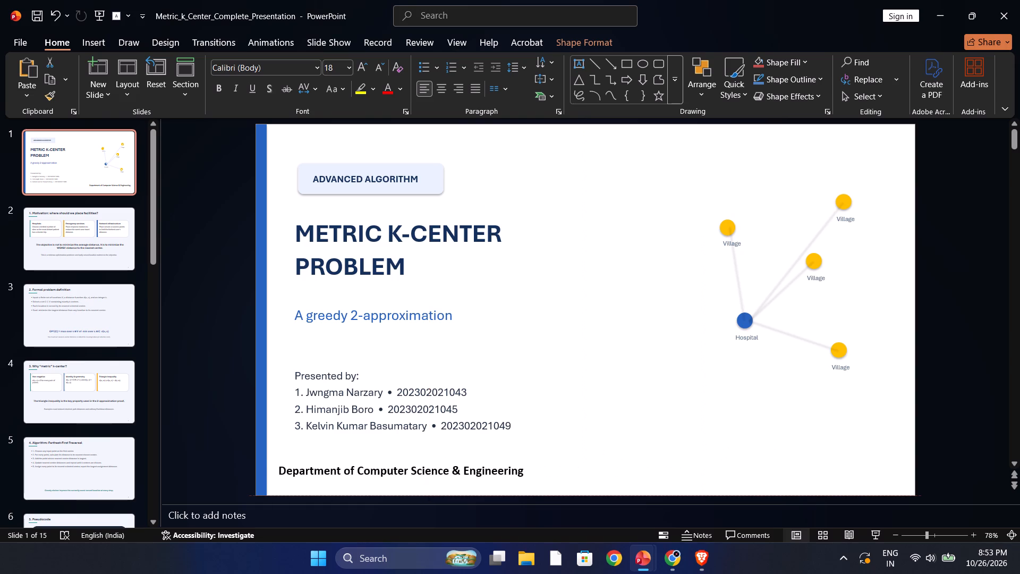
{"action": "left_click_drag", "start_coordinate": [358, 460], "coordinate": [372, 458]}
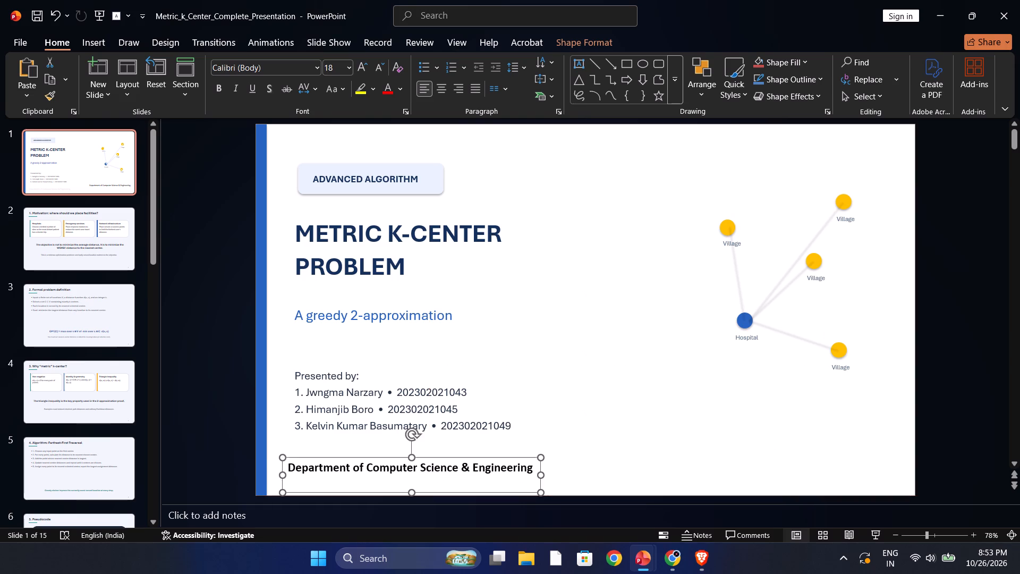
Duplicate the "Presented by" text box on the title slide.
{"action": "left_click", "coordinate": [363, 403]}
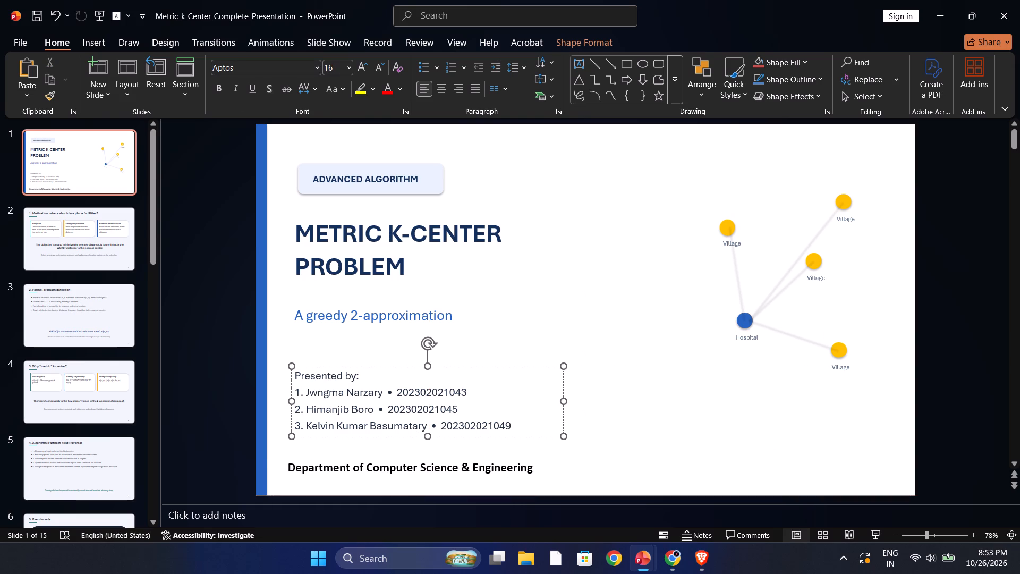
{"action": "left_click", "coordinate": [352, 384]}
{"action": "right_click", "coordinate": [385, 369]}
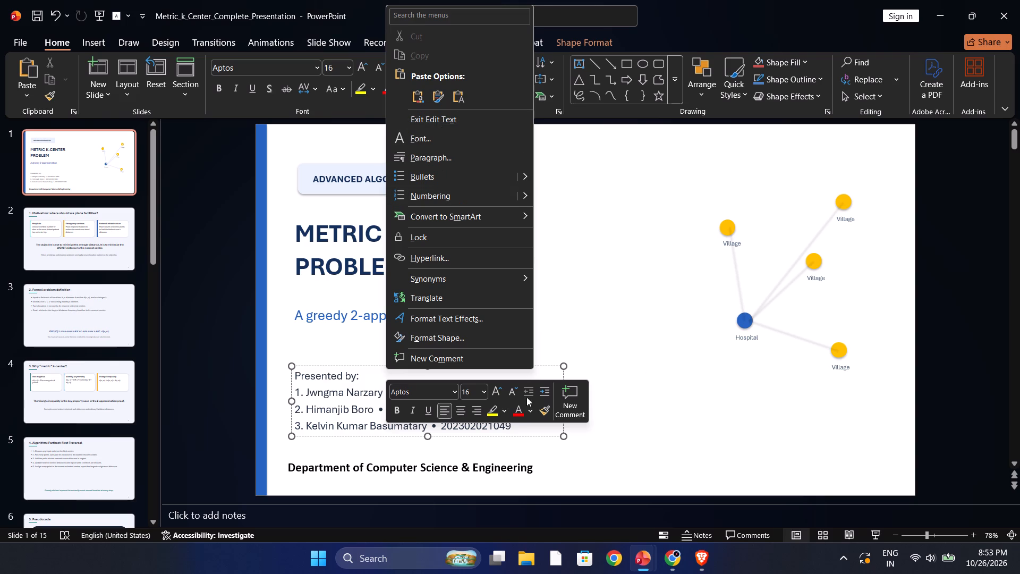
{"action": "left_click", "coordinate": [602, 300]}
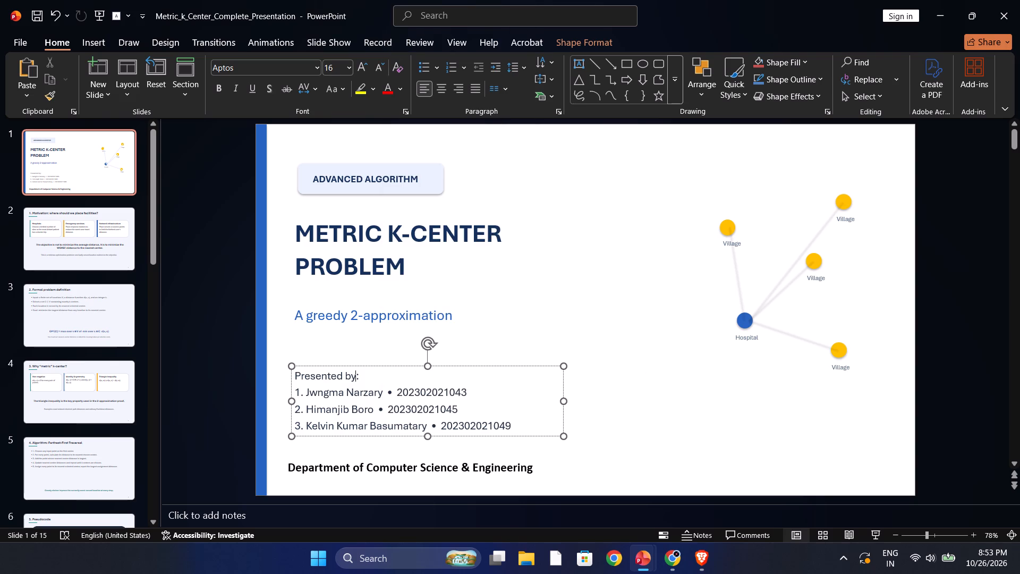
{"action": "right_click", "coordinate": [454, 367]}
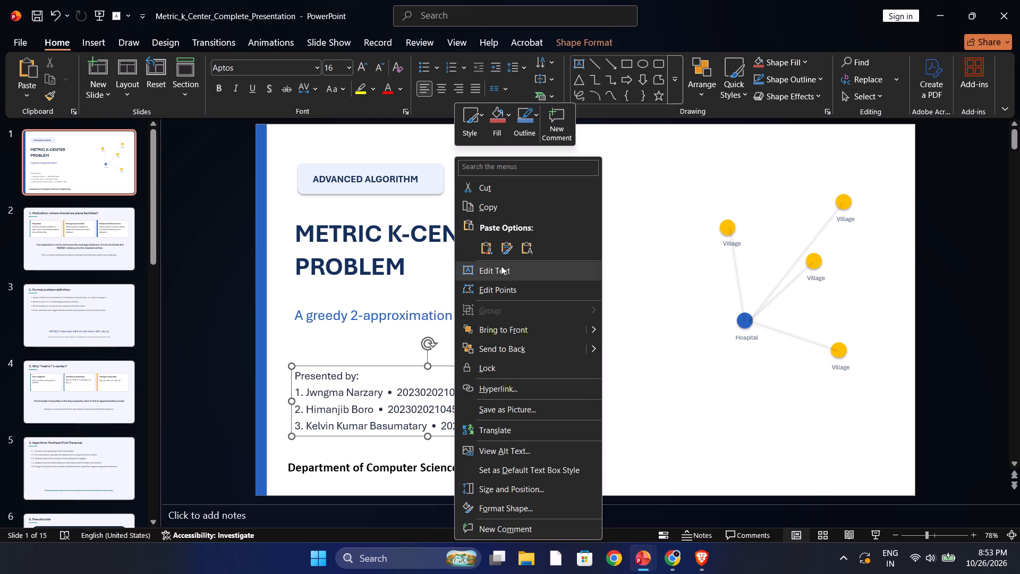
{"action": "left_click", "coordinate": [495, 209]}
{"action": "left_click", "coordinate": [638, 392]}
{"action": "key", "text": "ctrl+v"}
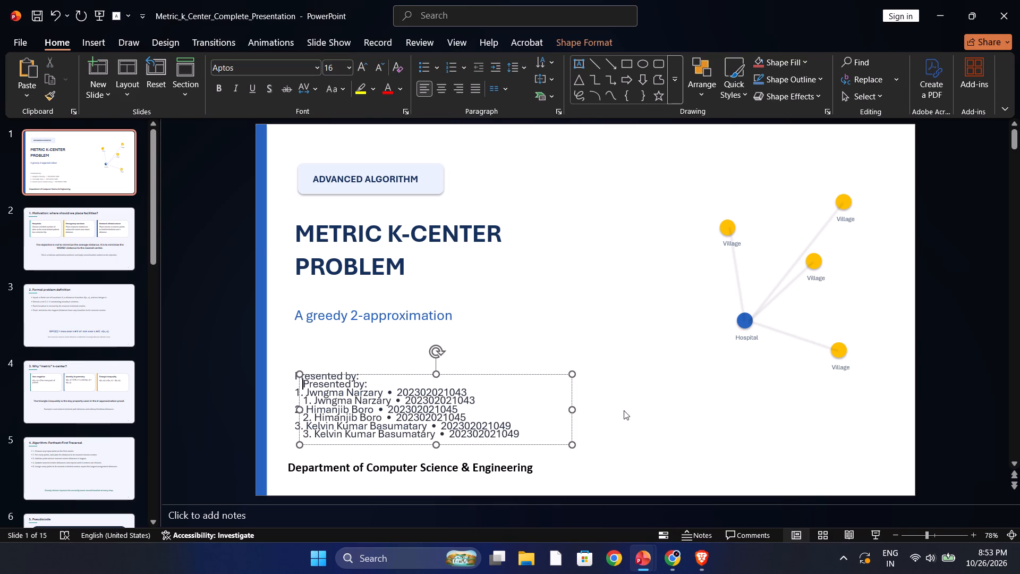
Move the department line to the blank area to the right of the presenter list, below the network diagram.
{"action": "left_click", "coordinate": [531, 470]}
{"action": "left_click_drag", "start_coordinate": [533, 470], "coordinate": [842, 438]}
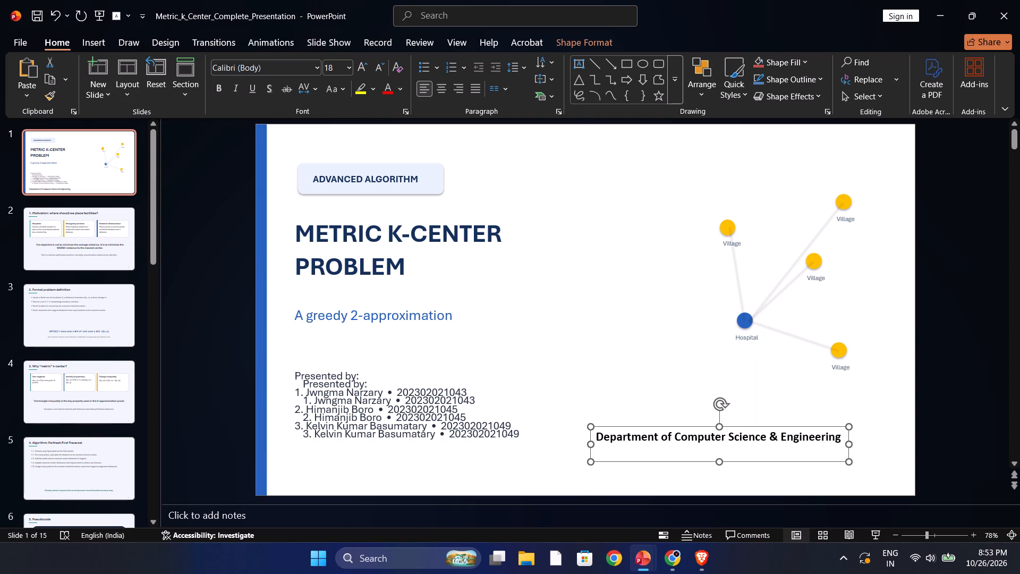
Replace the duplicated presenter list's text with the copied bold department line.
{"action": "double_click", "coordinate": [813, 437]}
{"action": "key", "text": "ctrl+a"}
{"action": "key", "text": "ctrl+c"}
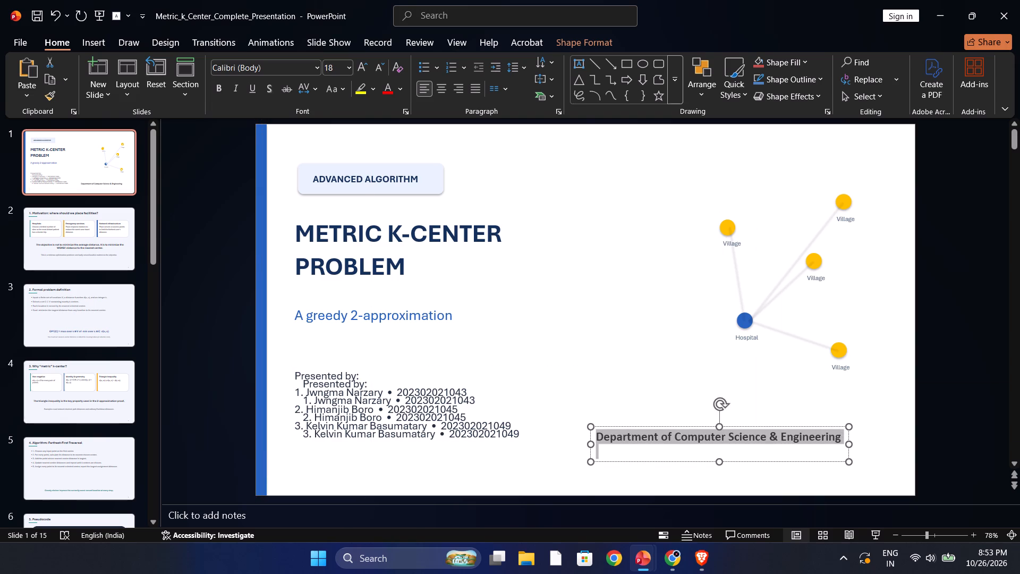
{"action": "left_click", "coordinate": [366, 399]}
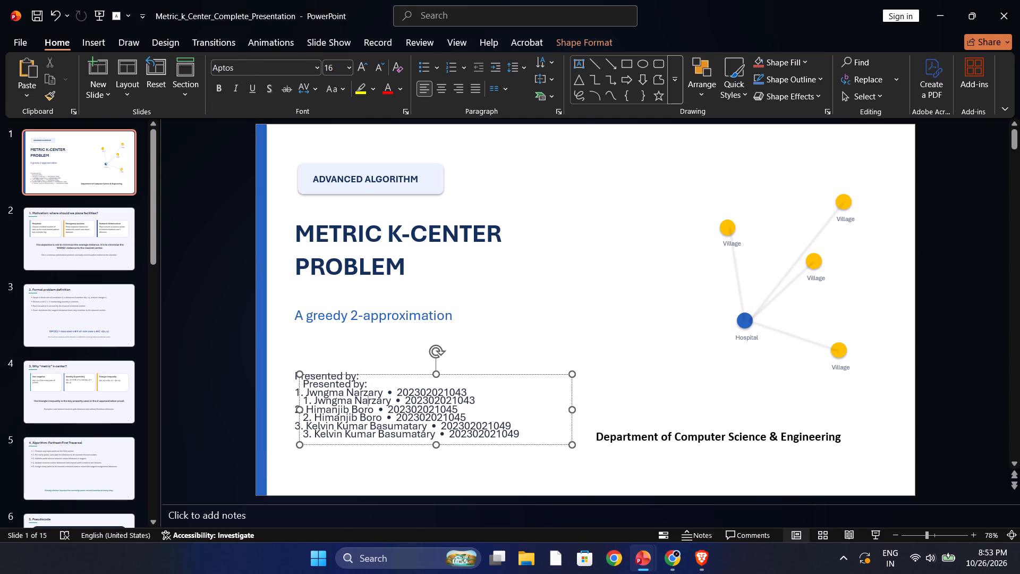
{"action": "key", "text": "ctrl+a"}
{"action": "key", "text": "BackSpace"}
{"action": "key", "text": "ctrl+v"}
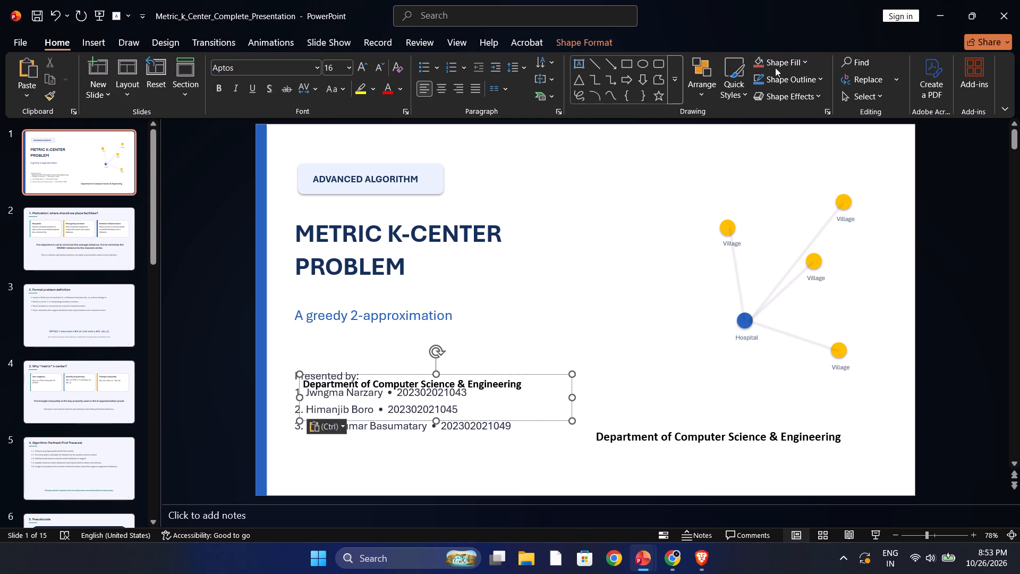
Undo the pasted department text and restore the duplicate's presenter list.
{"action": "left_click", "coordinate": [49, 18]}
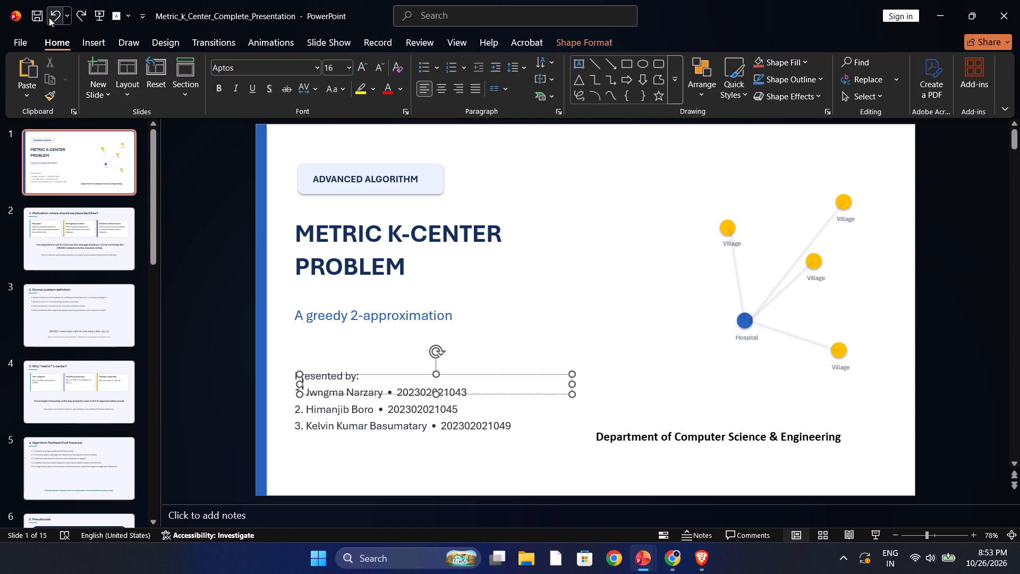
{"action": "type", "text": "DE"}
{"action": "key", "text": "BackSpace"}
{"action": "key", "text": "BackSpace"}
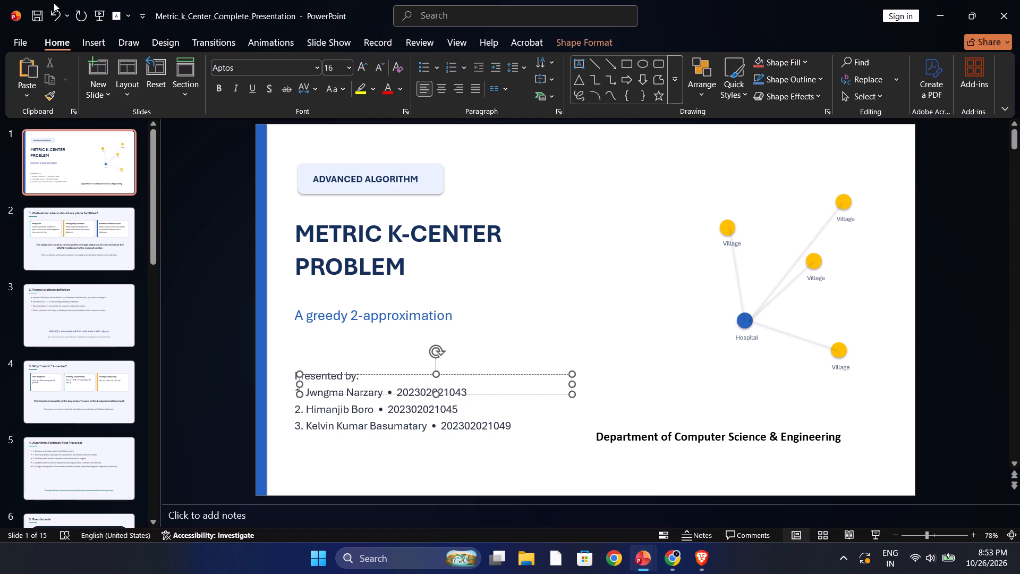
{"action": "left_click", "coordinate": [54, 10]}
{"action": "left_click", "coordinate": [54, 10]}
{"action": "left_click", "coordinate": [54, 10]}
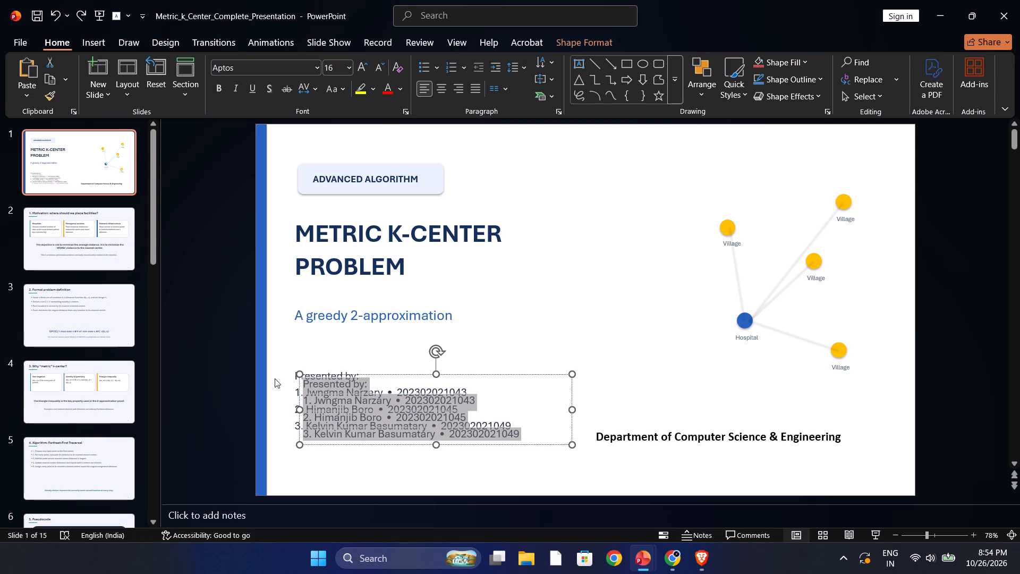
Move the duplicated presenter list off the original to the open area between the subtitle and the network diagram.
{"action": "left_click", "coordinate": [575, 335]}
{"action": "left_click", "coordinate": [450, 413]}
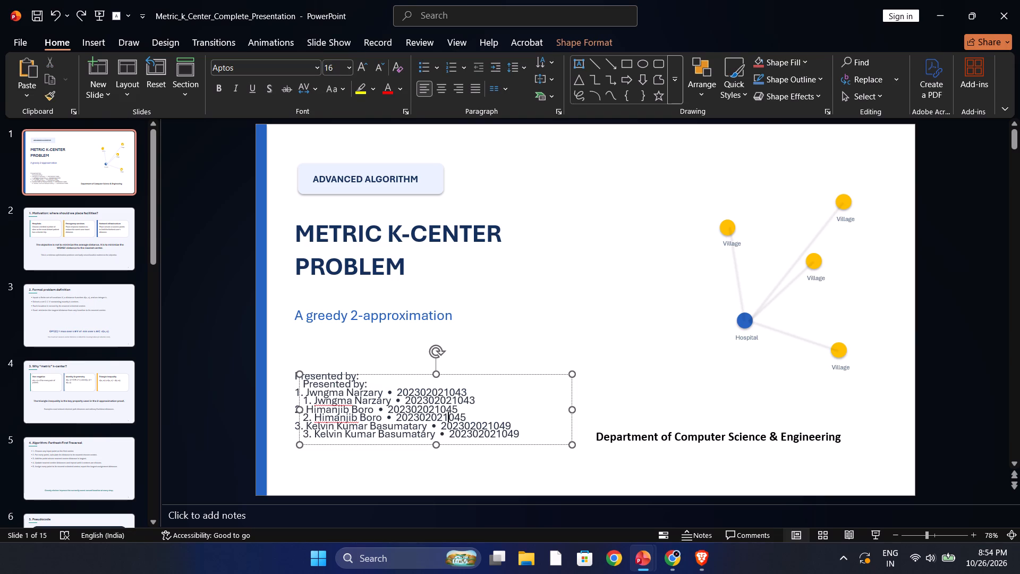
{"action": "left_click", "coordinate": [521, 429]}
{"action": "left_click_drag", "start_coordinate": [467, 374], "coordinate": [652, 277]}
Delete the presenter names, numbers and heading text from the duplicated text box.
{"action": "double_click", "coordinate": [637, 332]}
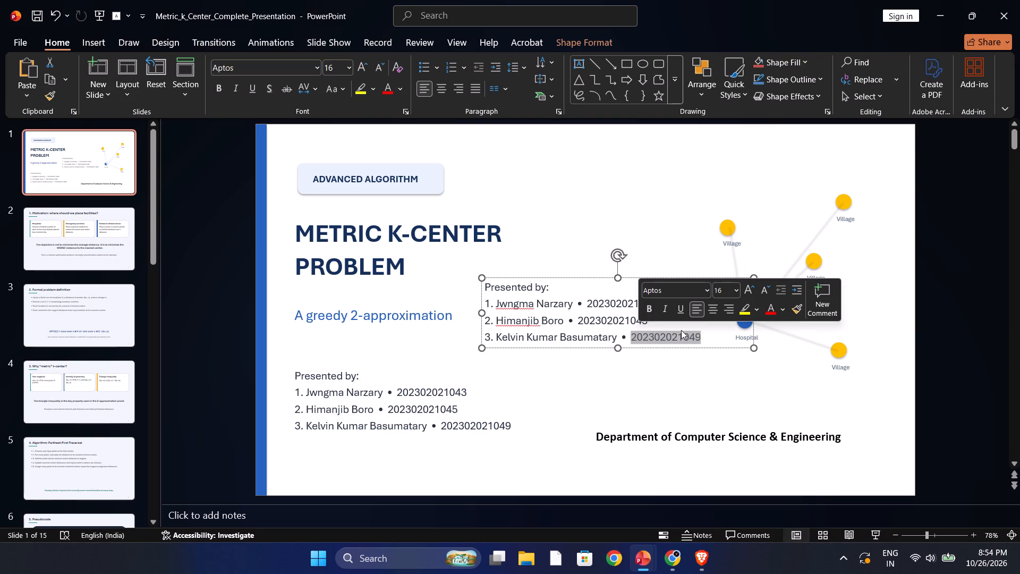
{"action": "key", "text": "BackSpace"}
{"action": "key", "text": "BackSpace"}
{"action": "key", "text": "BackSpace"}
{"action": "key", "text": "BackSpace"}
{"action": "key", "text": "BackSpace"}
{"action": "key", "text": "BackSpace"}
{"action": "key", "text": "BackSpace"}
{"action": "key", "text": "BackSpace"}
{"action": "key", "text": "BackSpace"}
{"action": "key", "text": "BackSpace"}
{"action": "key", "text": "BackSpace"}
{"action": "key", "text": "BackSpace"}
{"action": "key", "text": "BackSpace"}
{"action": "key", "text": "BackSpace"}
{"action": "key", "text": "BackSpace"}
{"action": "key", "text": "BackSpace"}
{"action": "key", "text": "BackSpace"}
{"action": "key", "text": "BackSpace"}
{"action": "key", "text": "BackSpace"}
{"action": "key", "text": "BackSpace"}
{"action": "key", "text": "BackSpace"}
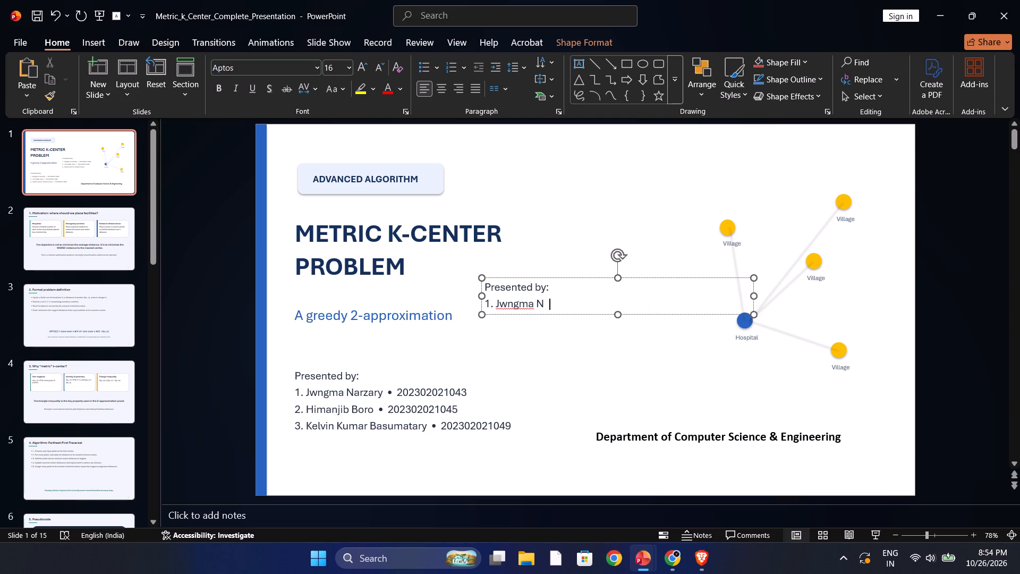
{"action": "key", "text": "BackSpace"}
{"action": "key", "text": "BackSpace"}
{"action": "key", "text": "BackSpace"}
{"action": "key", "text": "BackSpace"}
{"action": "key", "text": "BackSpace"}
{"action": "key", "text": "BackSpace"}
{"action": "key", "text": "BackSpace"}
{"action": "key", "text": "BackSpace"}
{"action": "key", "text": "BackSpace"}
{"action": "key", "text": "BackSpace"}
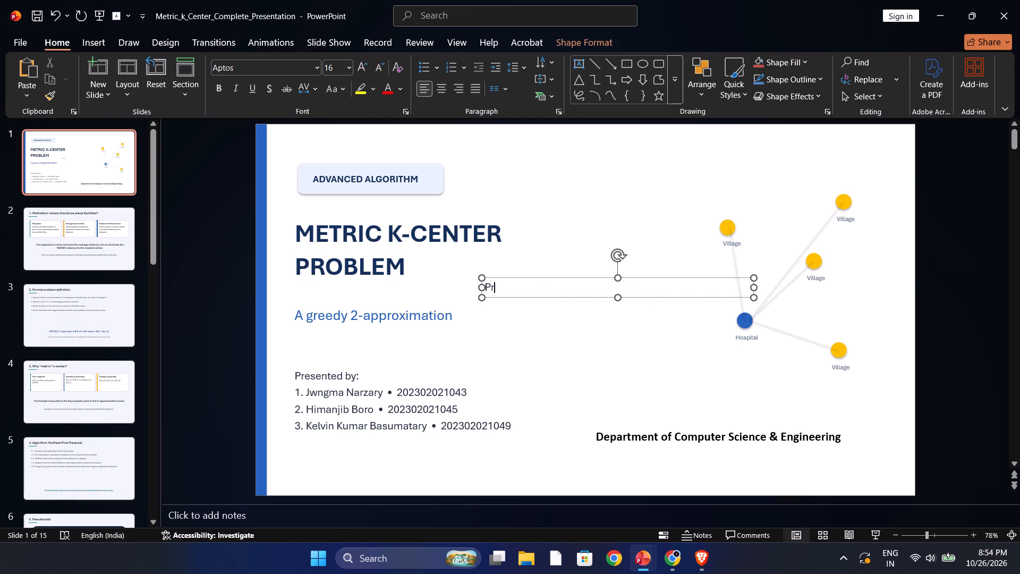
Enter "Department of Computer Science & Engineering" in the duplicated text box, correcting the spelling of Science and Engineering.
{"action": "type", "text": "De"}
{"action": "type", "text": "partment"}
{"action": "key", "text": "space"}
{"action": "type", "text": "of Computer Sceine"}
{"action": "key", "text": "space"}
{"action": "key", "text": "BackSpace"}
{"action": "key", "text": "BackSpace"}
{"action": "key", "text": "BackSpace"}
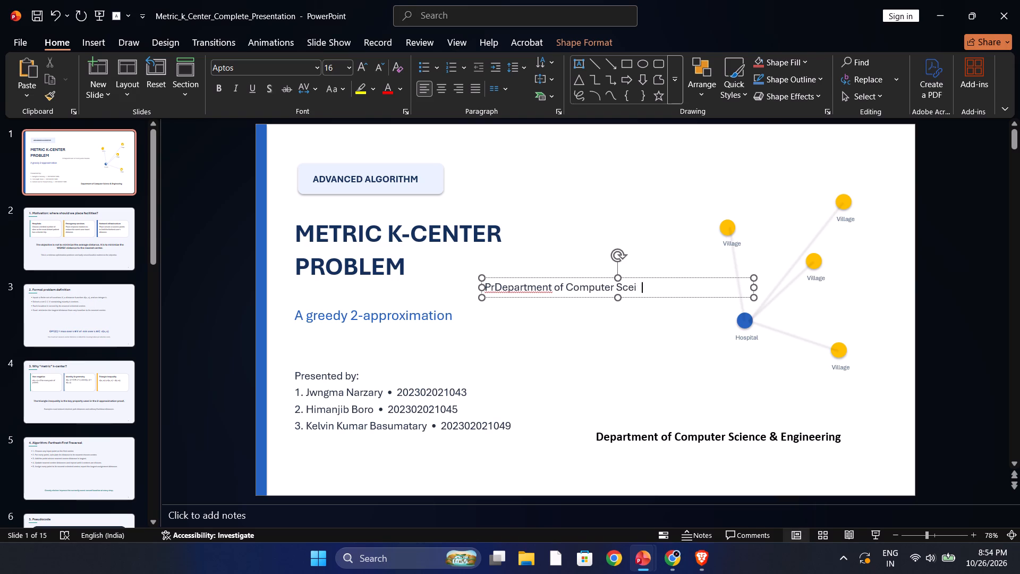
{"action": "key", "text": "BackSpace"}
{"action": "key", "text": "BackSpace"}
{"action": "type", "text": "ience"}
{"action": "key", "text": "space"}
{"action": "type", "text": "& Enginnering"}
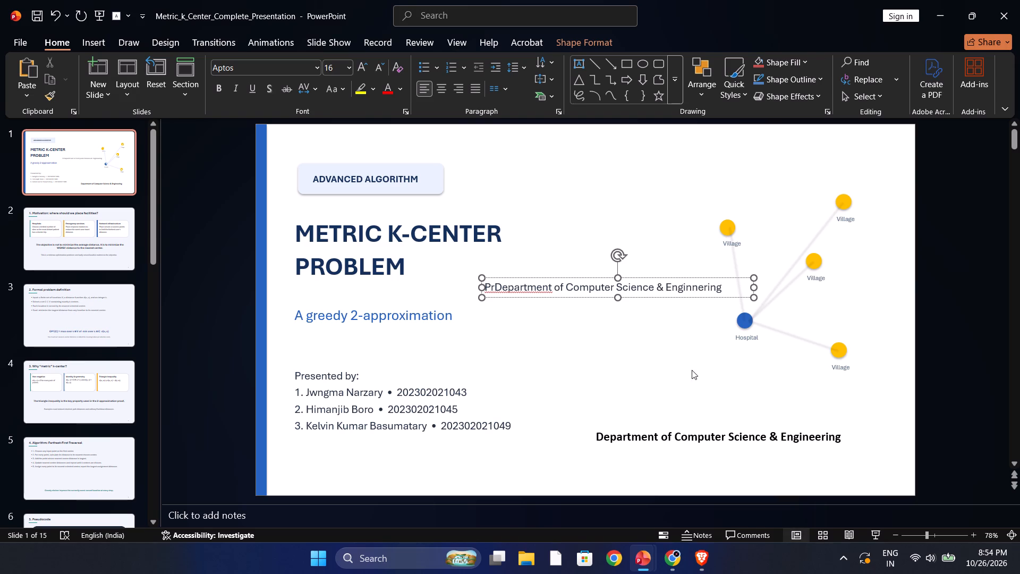
{"action": "left_click", "coordinate": [694, 288]}
{"action": "key", "text": "BackSpace"}
{"action": "key", "text": "Right"}
{"action": "key", "text": "e"}
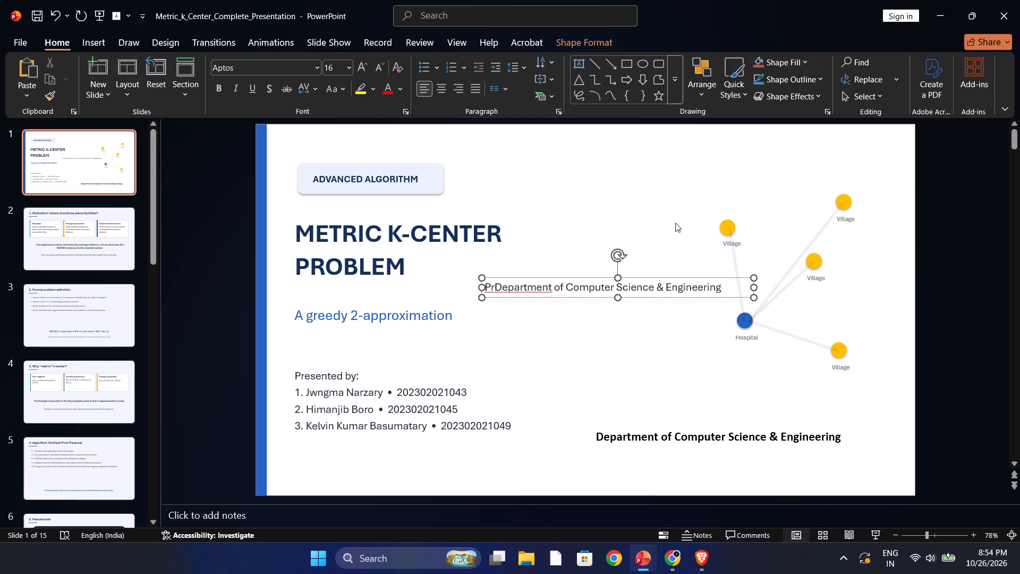
Remove the leftover "Pr" in front of the new department line.
{"action": "left_click", "coordinate": [488, 286]}
{"action": "left_click", "coordinate": [494, 289]}
{"action": "key", "text": "BackSpace"}
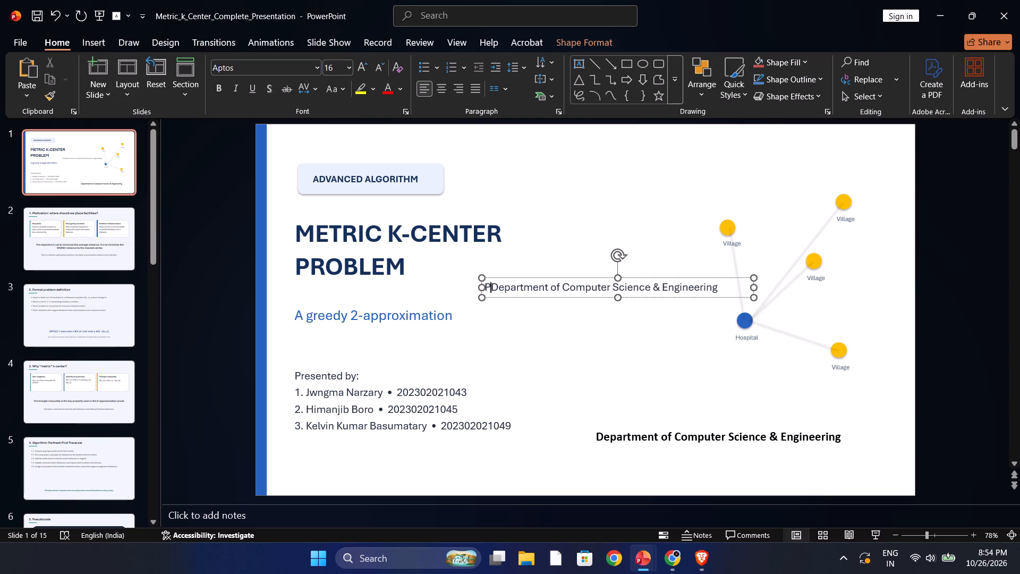
{"action": "key", "text": "BackSpace"}
{"action": "key", "text": "BackSpace"}
{"action": "left_click", "coordinate": [593, 190]}
Move the new department line beneath the presenter list near the slide's lower edge.
{"action": "left_click", "coordinate": [609, 286]}
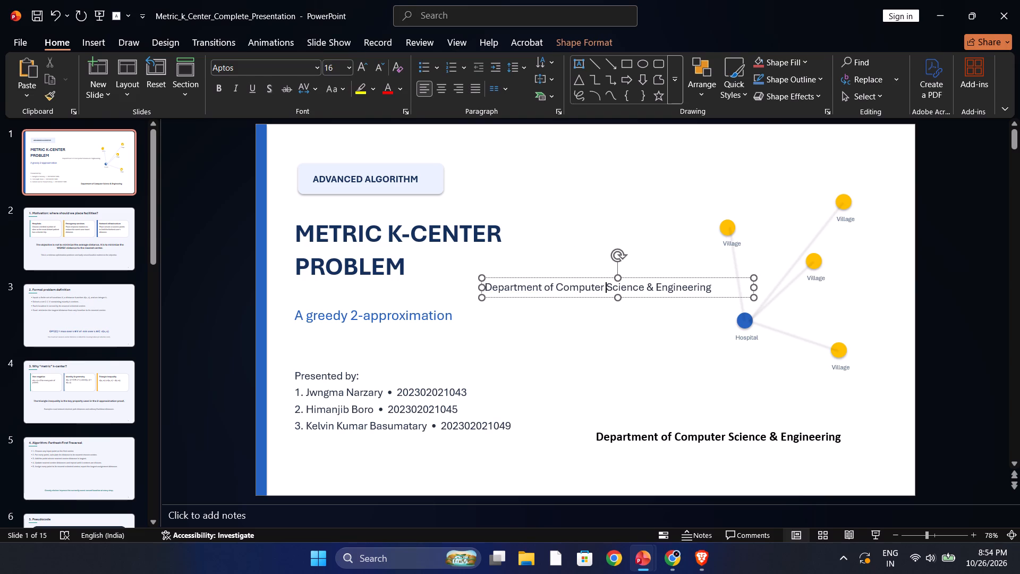
{"action": "left_click_drag", "start_coordinate": [606, 276], "coordinate": [402, 465]}
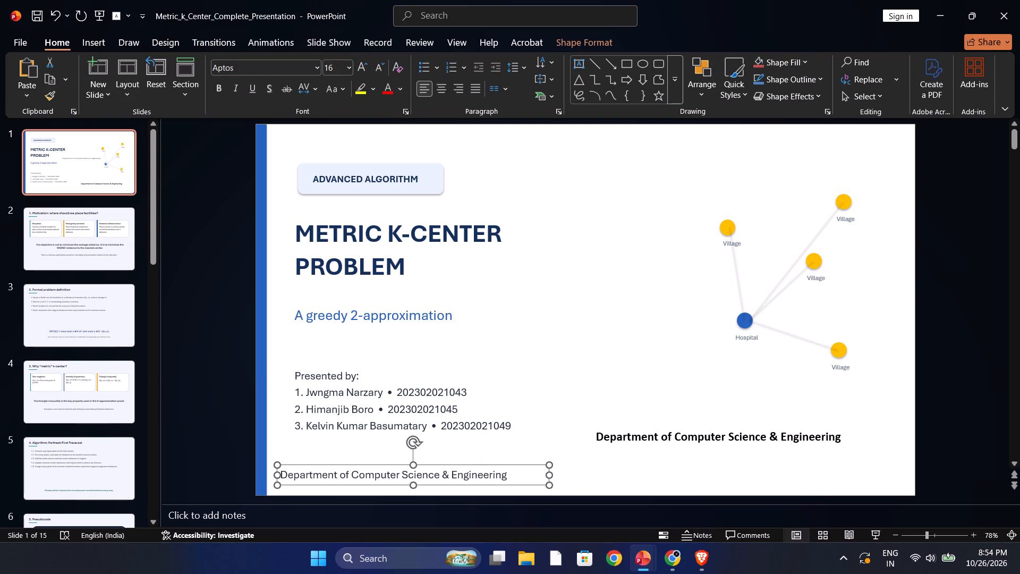
Cut the old bold department text box from the title slide.
{"action": "left_click", "coordinate": [684, 437]}
{"action": "left_click", "coordinate": [691, 425]}
{"action": "right_click", "coordinate": [691, 425]}
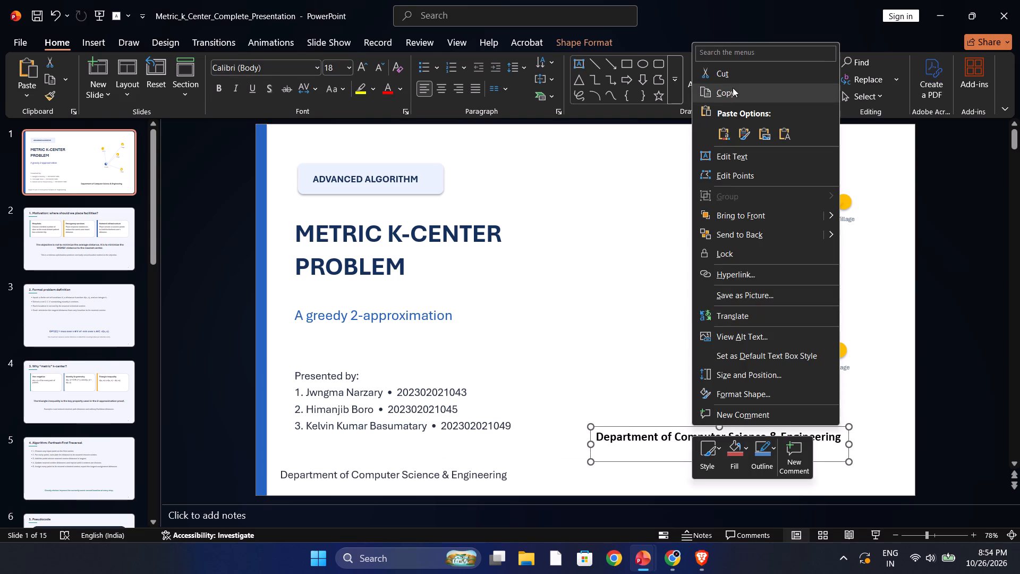
{"action": "left_click", "coordinate": [726, 79]}
{"action": "left_click", "coordinate": [612, 278]}
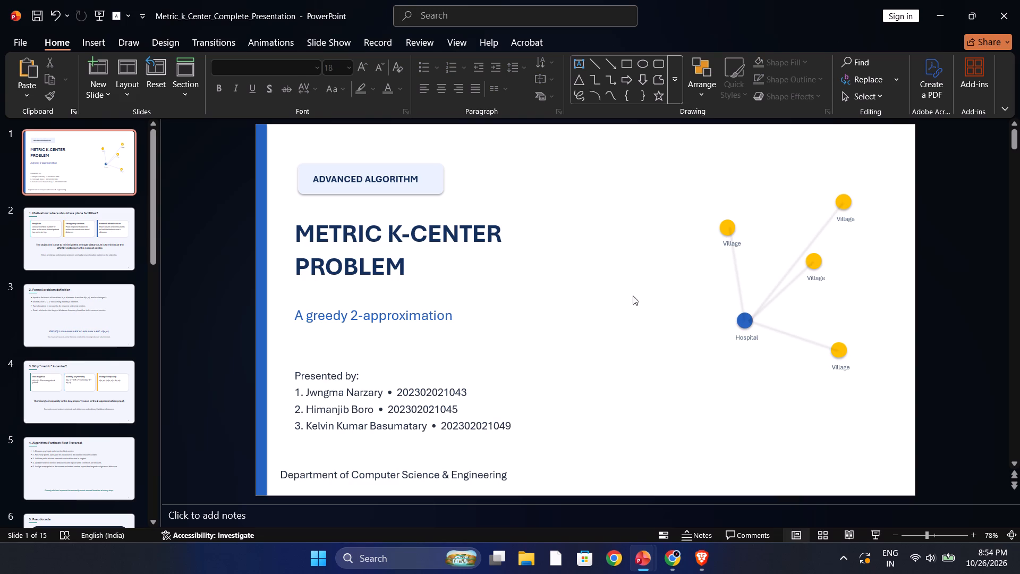
Nudge the new department line up so its left edge aligns with the presenter list.
{"action": "left_click", "coordinate": [414, 465]}
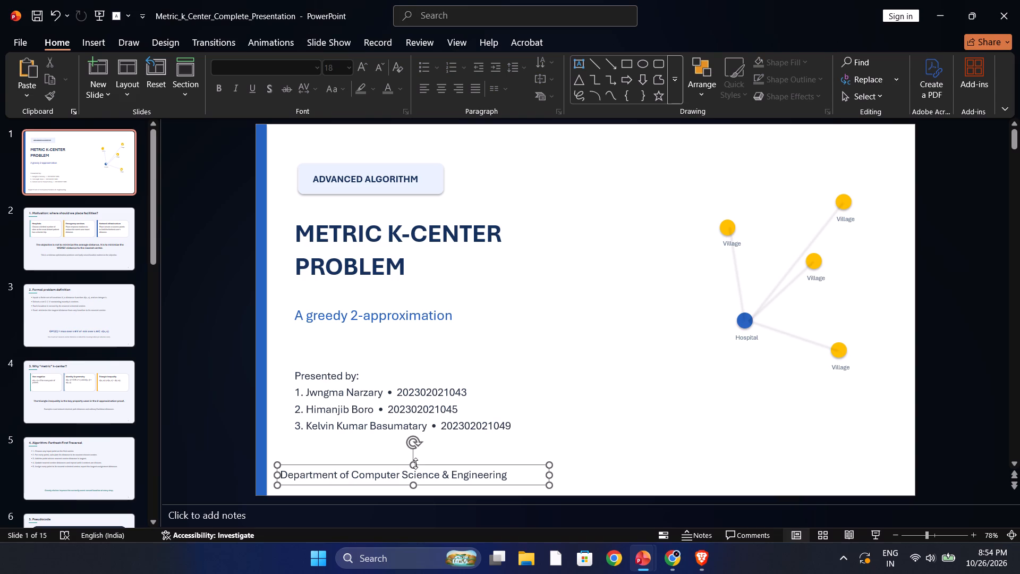
{"action": "left_click_drag", "start_coordinate": [394, 464], "coordinate": [401, 455]}
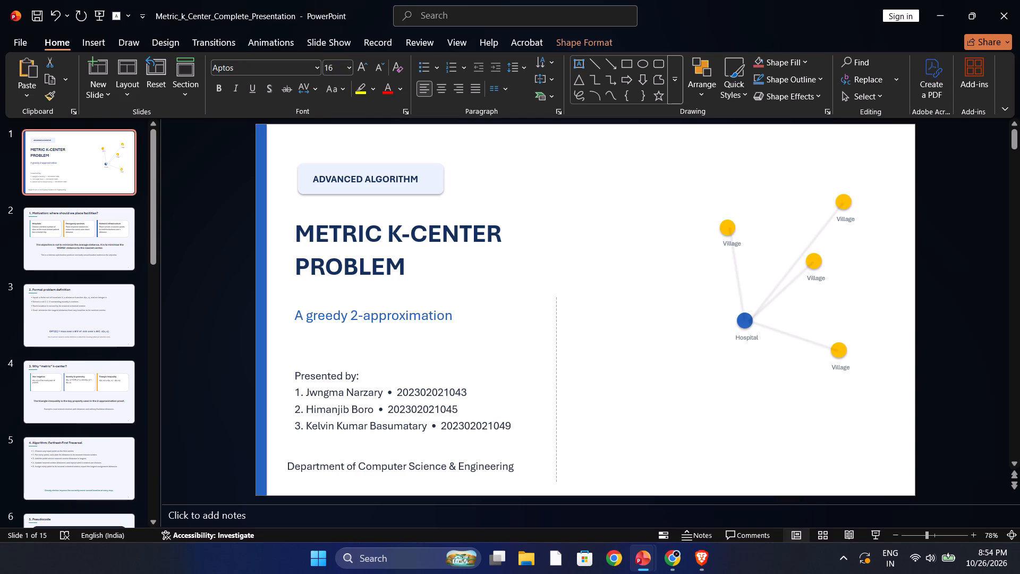
{"action": "left_click_drag", "start_coordinate": [401, 455], "coordinate": [407, 456]}
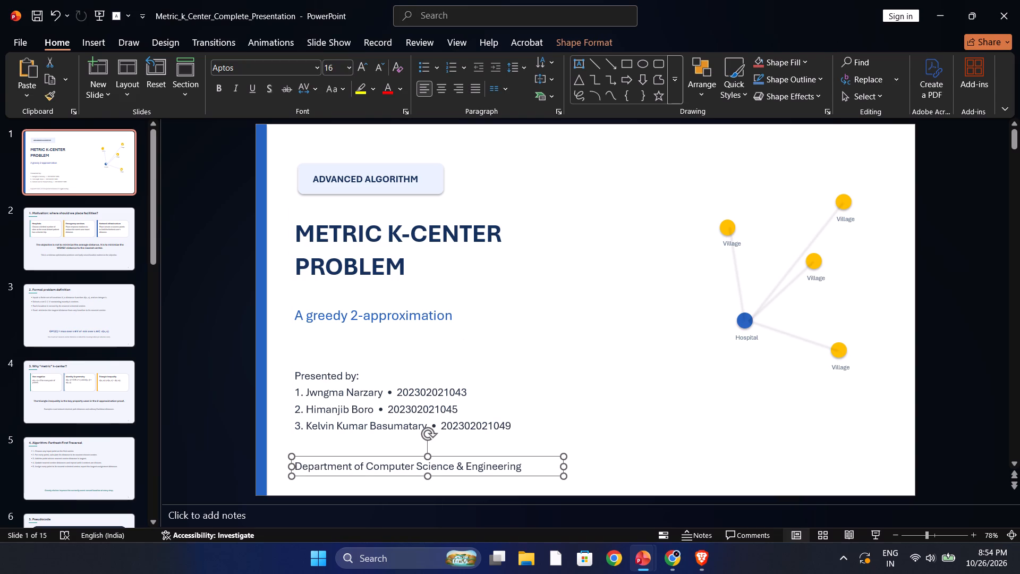
{"action": "left_click", "coordinate": [573, 235]}
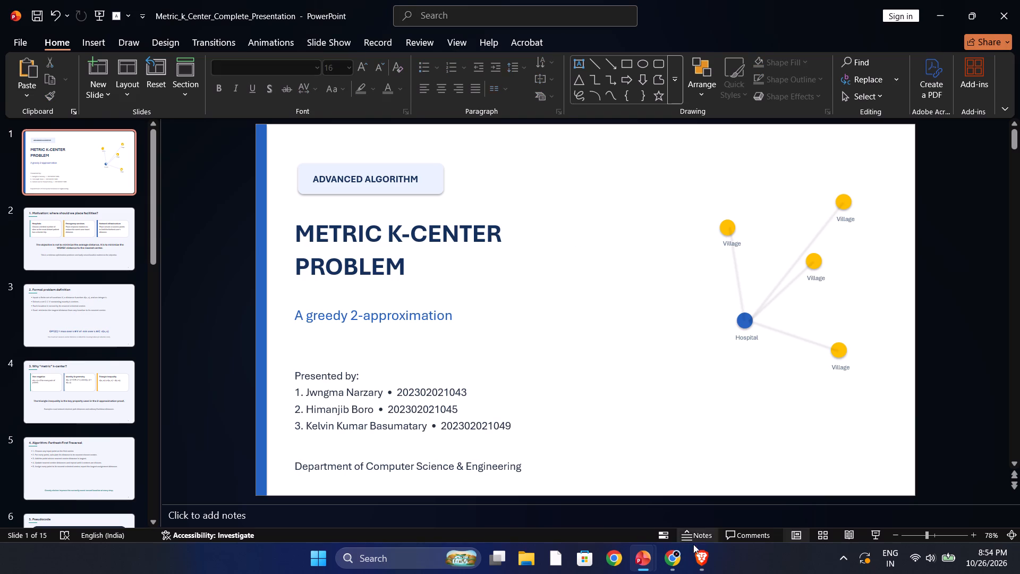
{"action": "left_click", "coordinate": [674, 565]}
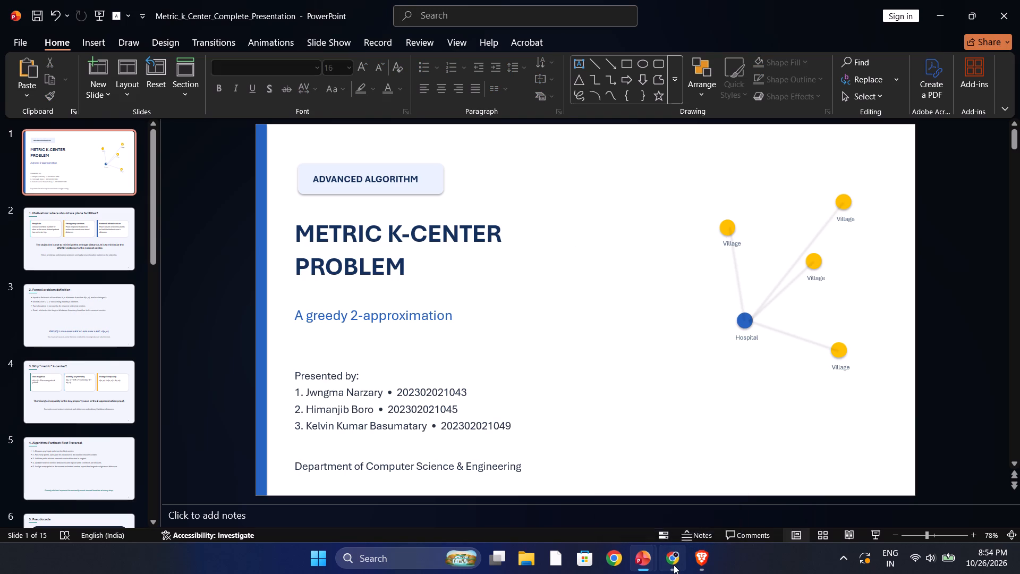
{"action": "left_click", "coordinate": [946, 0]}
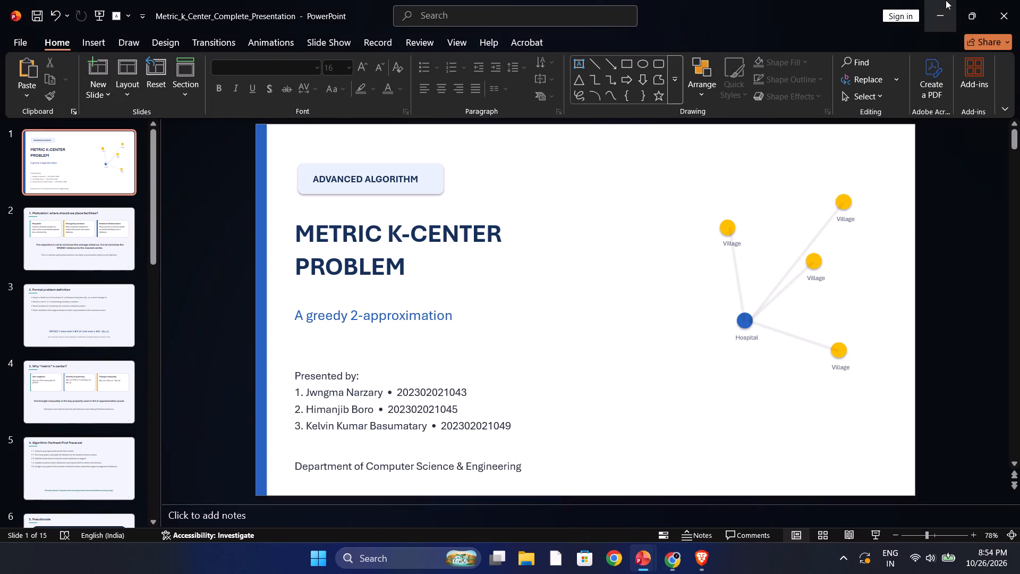
Arrange the Metric_k_Center_Complete_Presentation window side by side with the other open presentation.
{"action": "left_click", "coordinate": [645, 567]}
{"action": "left_click", "coordinate": [574, 516]}
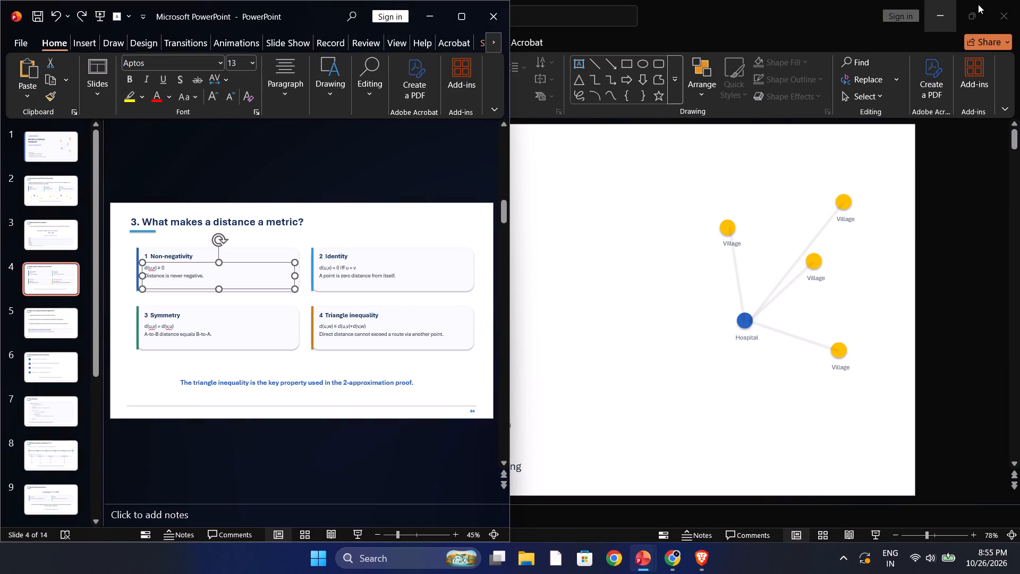
{"action": "left_click", "coordinate": [929, 37]}
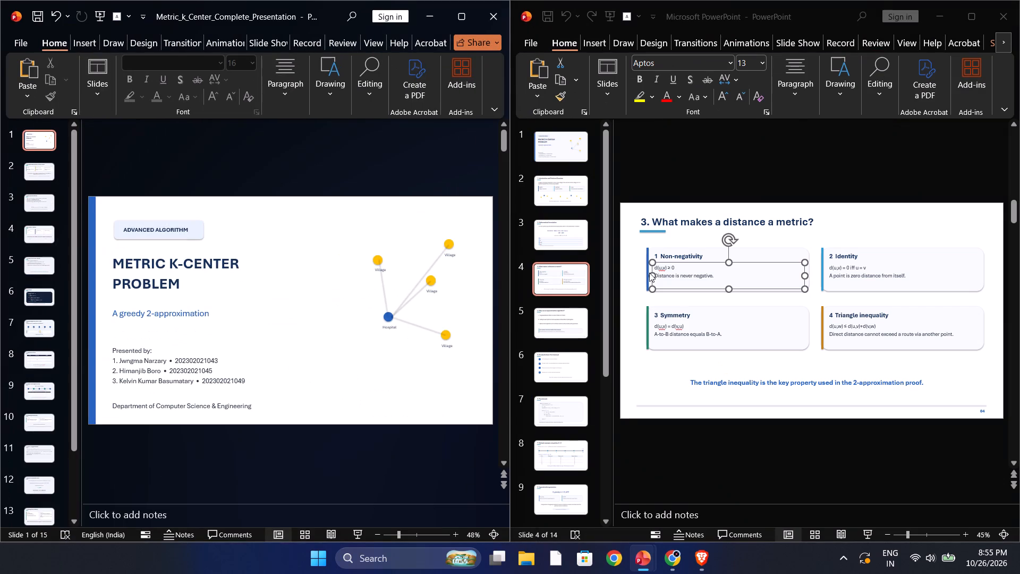
Browse the other presentation's first slides and show its title slide to compare it with the edited one.
{"action": "scroll", "coordinate": [565, 189], "scroll_direction": "up", "scroll_amount": 15}
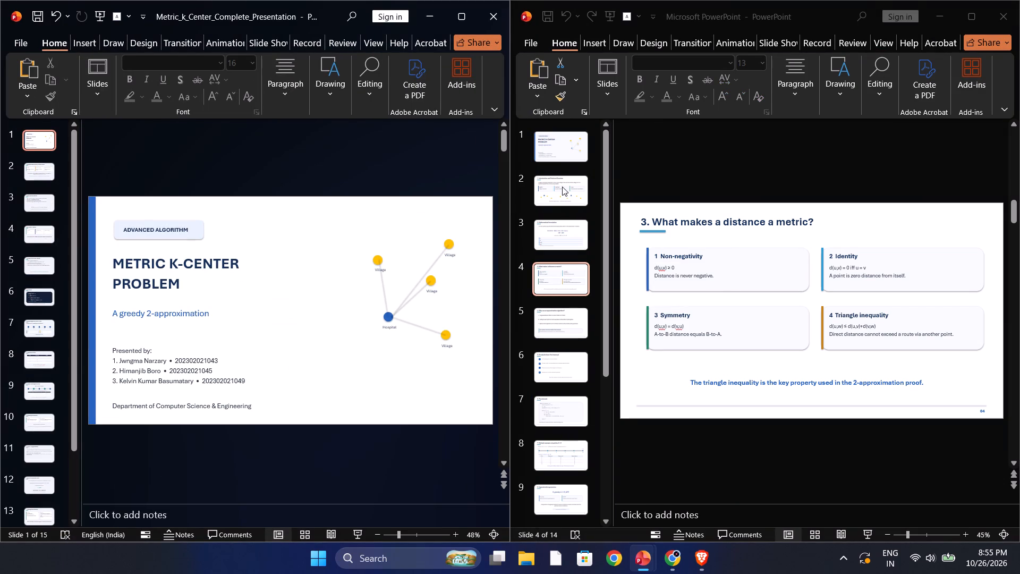
{"action": "left_click", "coordinate": [559, 145]}
{"action": "scroll", "coordinate": [571, 216], "scroll_direction": "up", "scroll_amount": 6}
{"action": "left_click", "coordinate": [564, 184]}
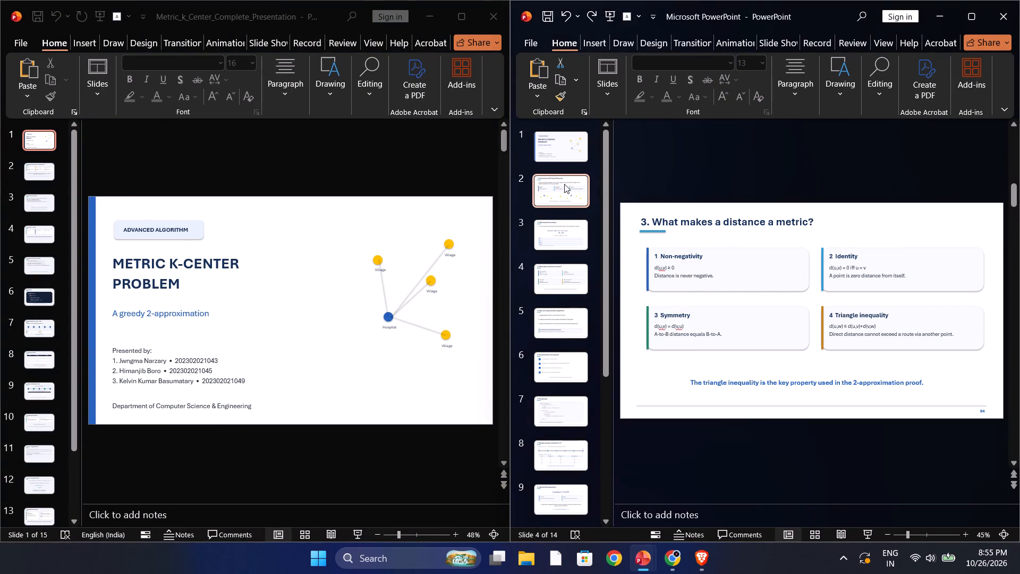
{"action": "left_click", "coordinate": [559, 232]}
{"action": "left_click", "coordinate": [558, 150]}
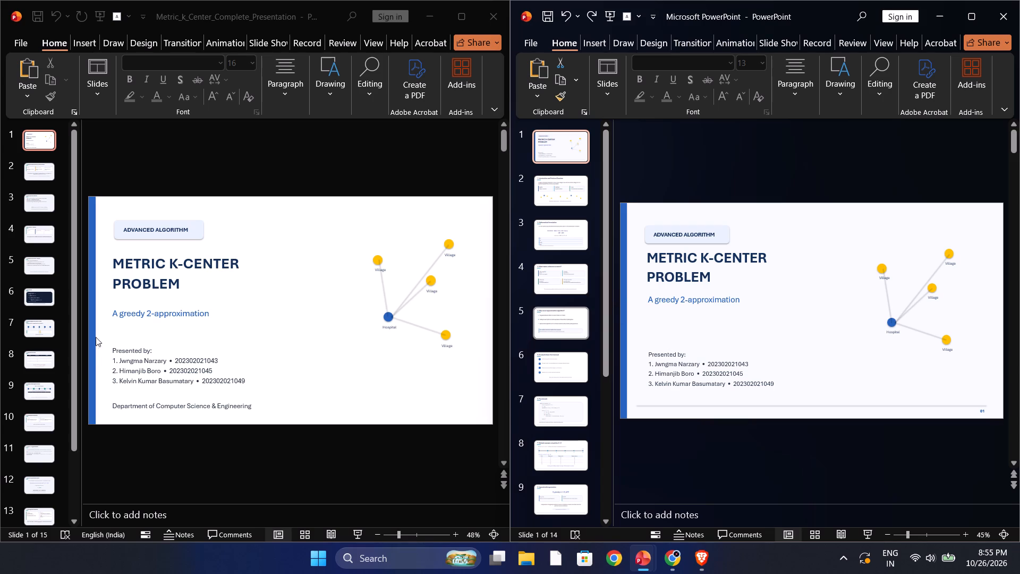
{"action": "left_click_drag", "start_coordinate": [120, 338], "coordinate": [168, 372]}
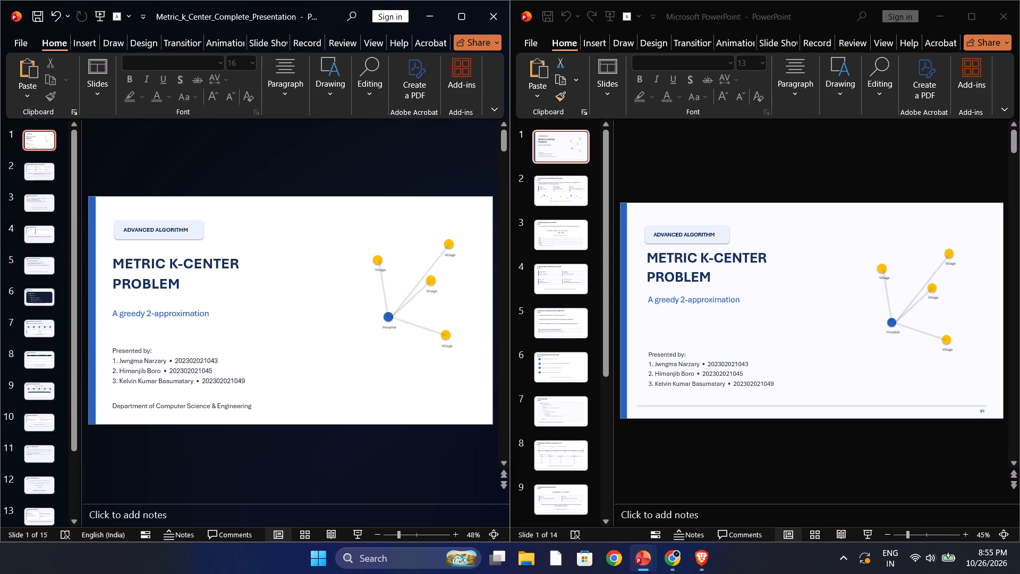
Move the whole hospital-and-villages network diagram down into the lower-right corner of the title slide.
{"action": "left_click_drag", "start_coordinate": [369, 231], "coordinate": [468, 361]}
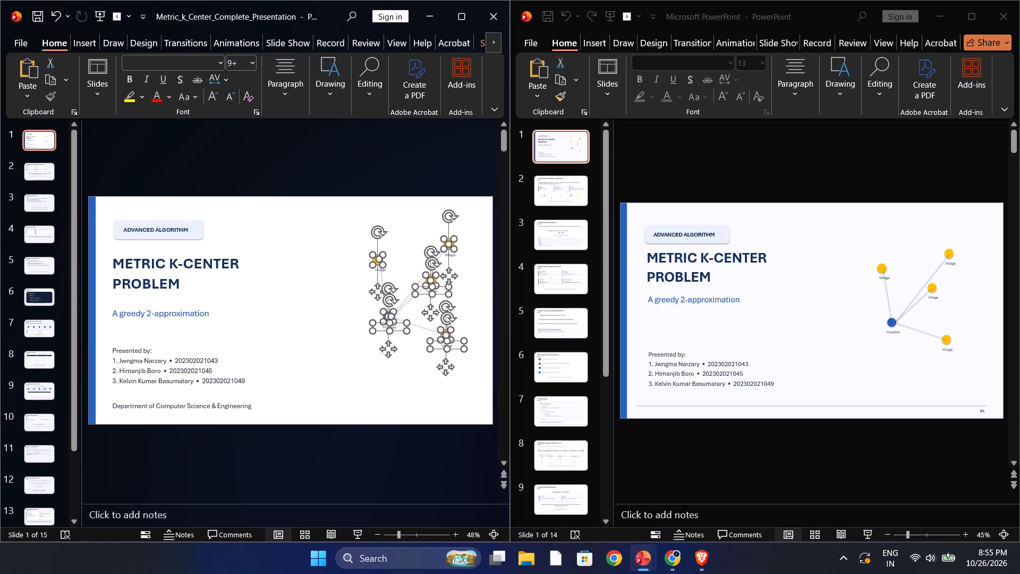
{"action": "left_click", "coordinate": [430, 314]}
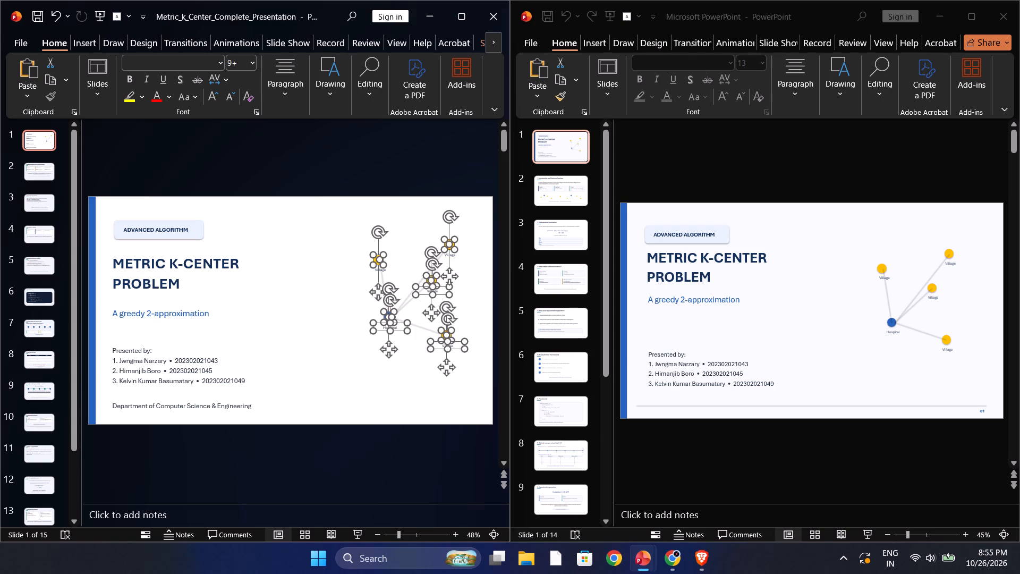
{"action": "left_click", "coordinate": [325, 313]}
{"action": "left_click", "coordinate": [360, 230]}
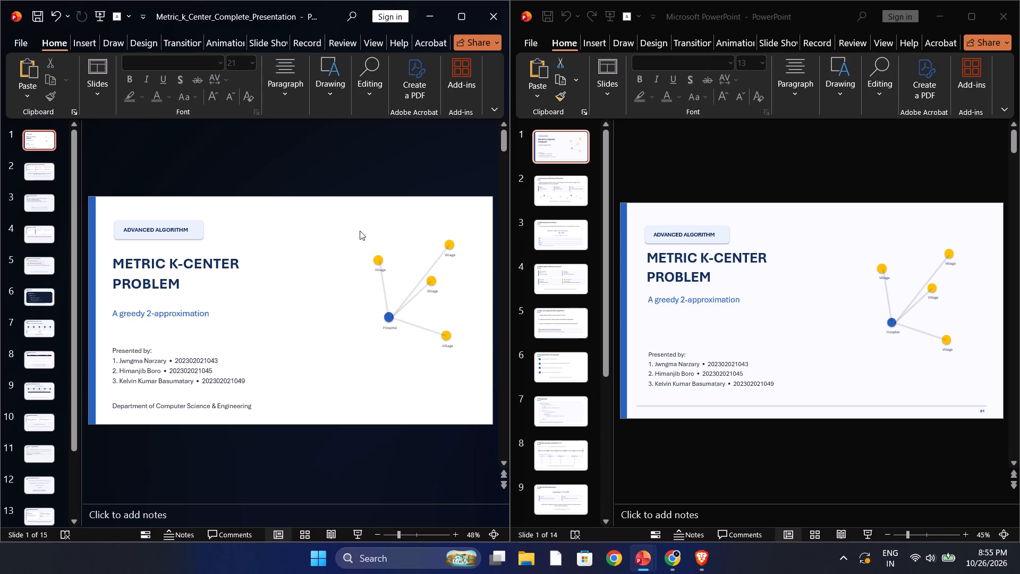
{"action": "left_click_drag", "start_coordinate": [362, 233], "coordinate": [472, 365]}
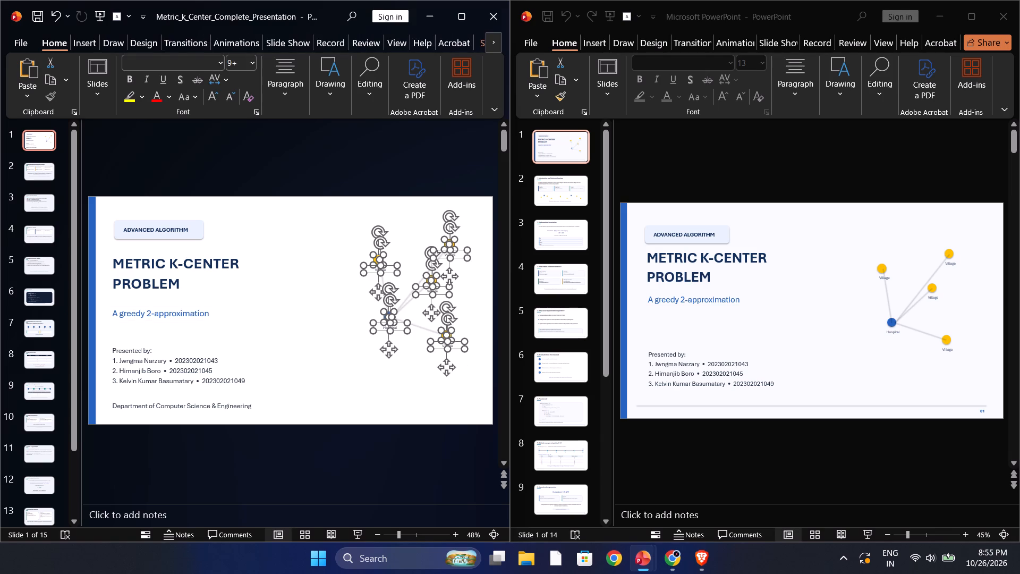
{"action": "left_click_drag", "start_coordinate": [432, 311], "coordinate": [439, 354]}
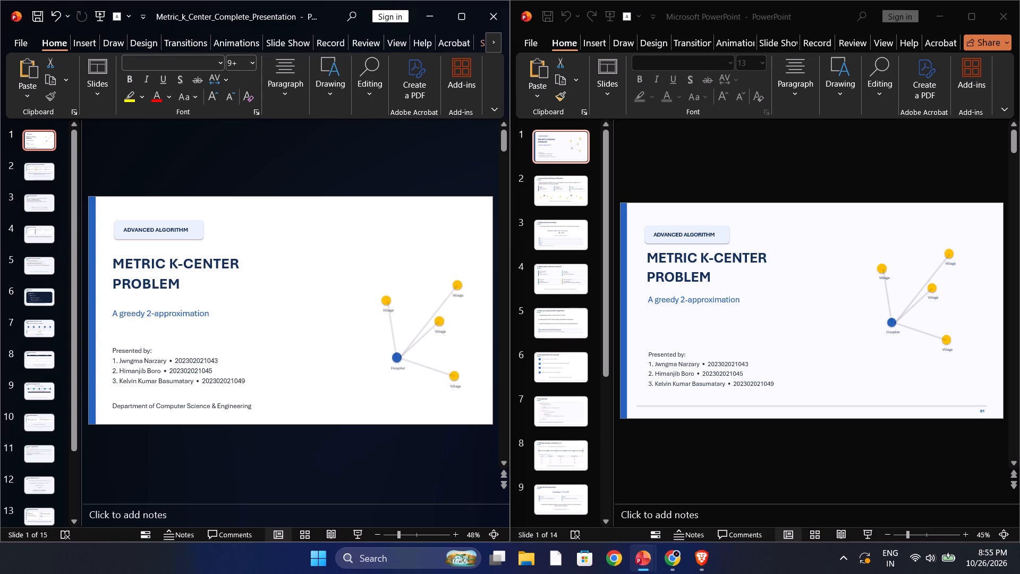
{"action": "left_click_drag", "start_coordinate": [439, 354], "coordinate": [387, 388]}
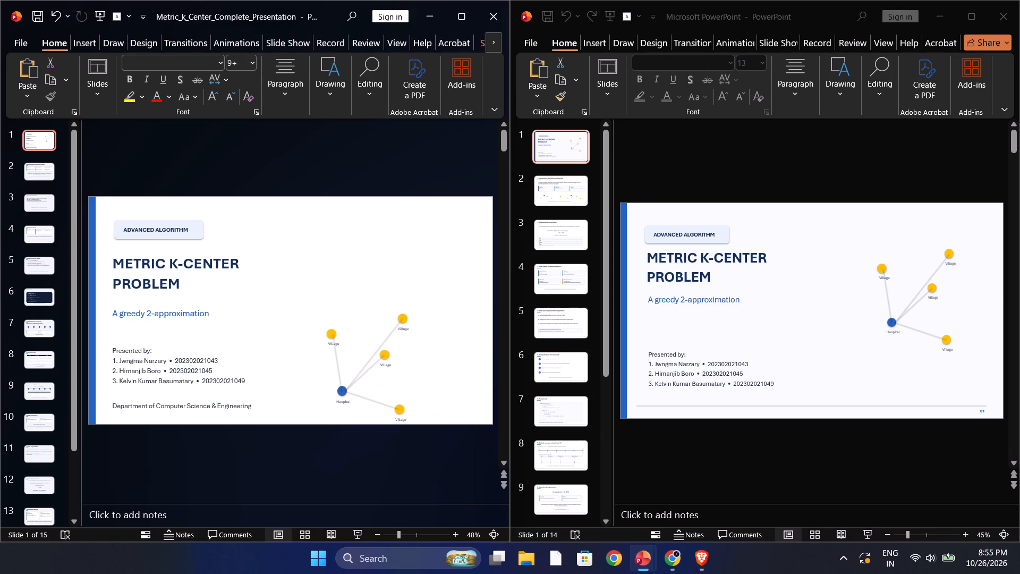
{"action": "left_click_drag", "start_coordinate": [387, 388], "coordinate": [457, 385]}
{"action": "left_click", "coordinate": [325, 274]}
Move the METRIC K-CENTER PROBLEM title to the upper middle of the slide, beside the ADVANCED ALGORITHM badge.
{"action": "left_click", "coordinate": [152, 272]}
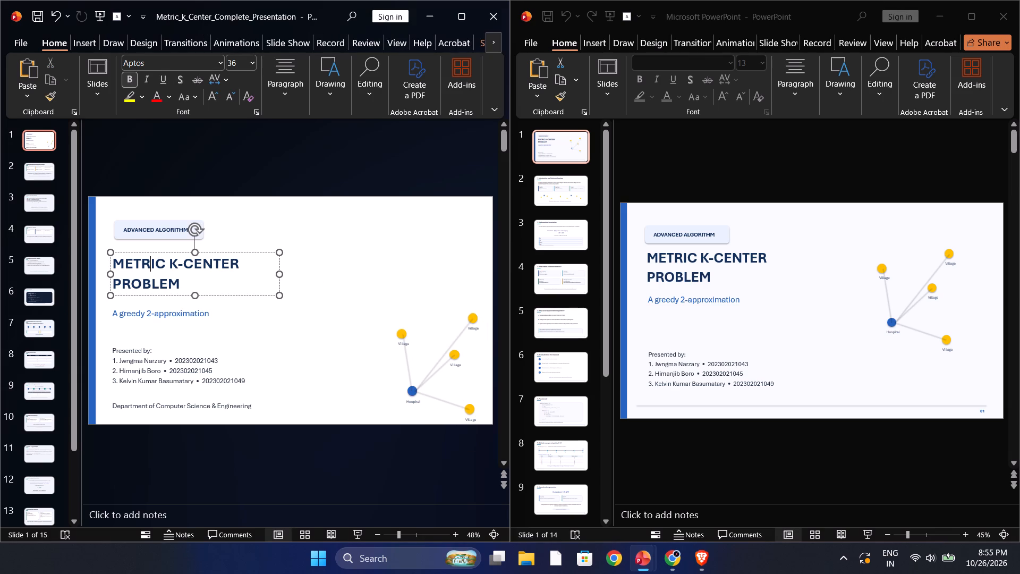
{"action": "left_click_drag", "start_coordinate": [168, 254], "coordinate": [296, 233]}
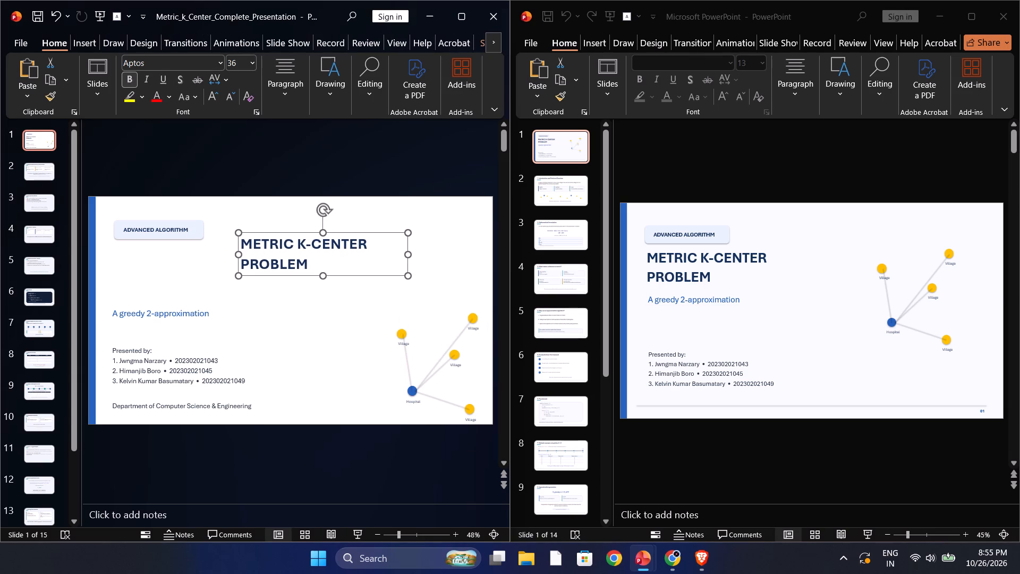
{"action": "left_click", "coordinate": [316, 257]}
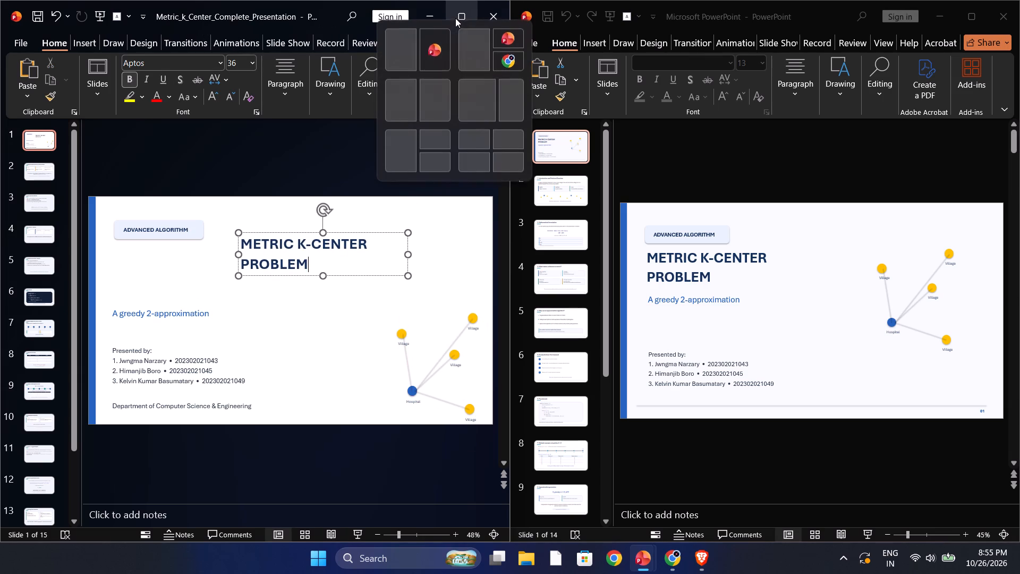
Swap the two side-by-side windows and maximise the Metric_k_Center_Complete_Presentation window.
{"action": "left_click", "coordinate": [433, 47]}
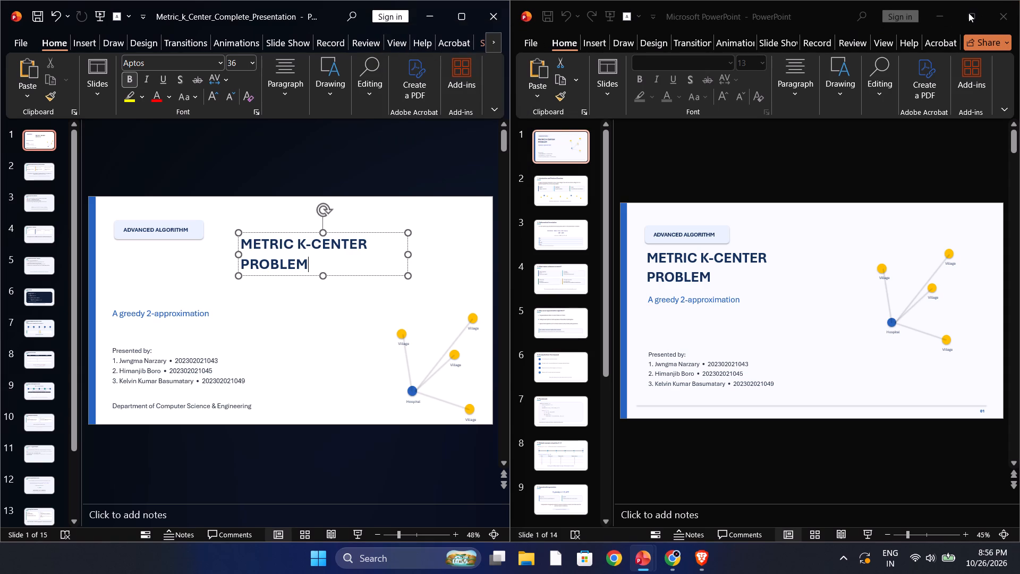
{"action": "left_click", "coordinate": [928, 45]}
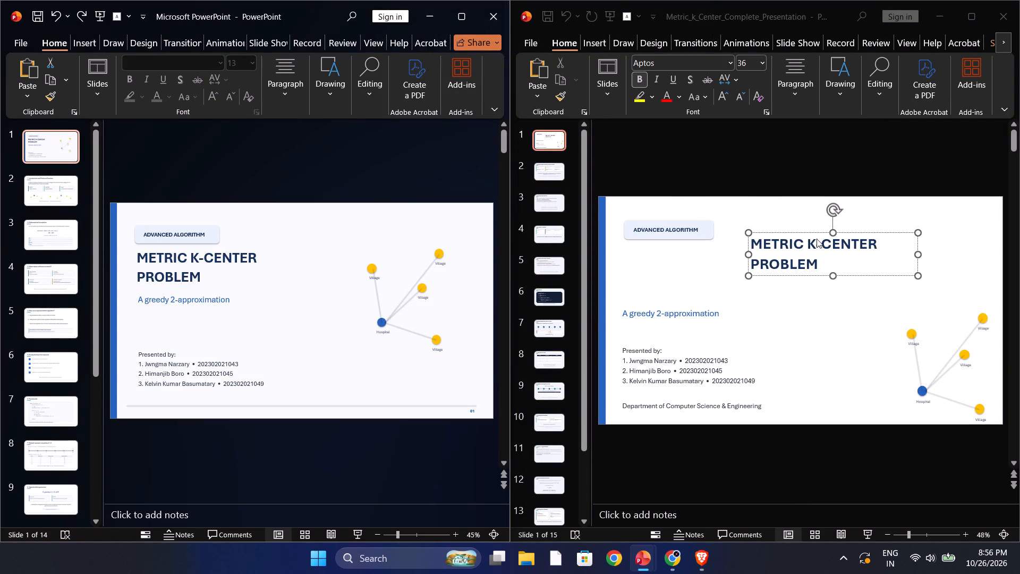
{"action": "left_click", "coordinate": [823, 244]}
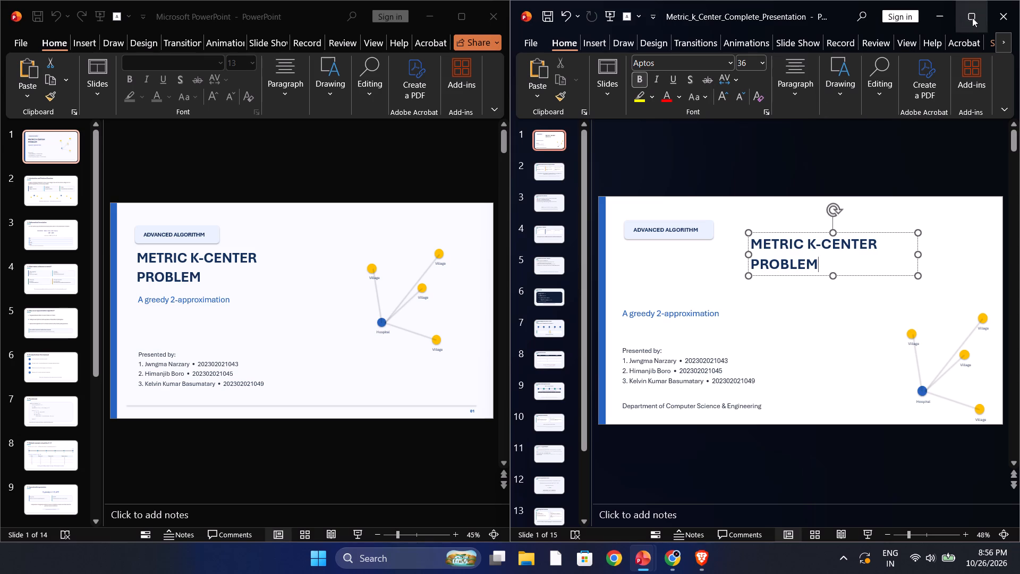
{"action": "left_click", "coordinate": [594, 43]}
{"action": "left_click", "coordinate": [559, 42]}
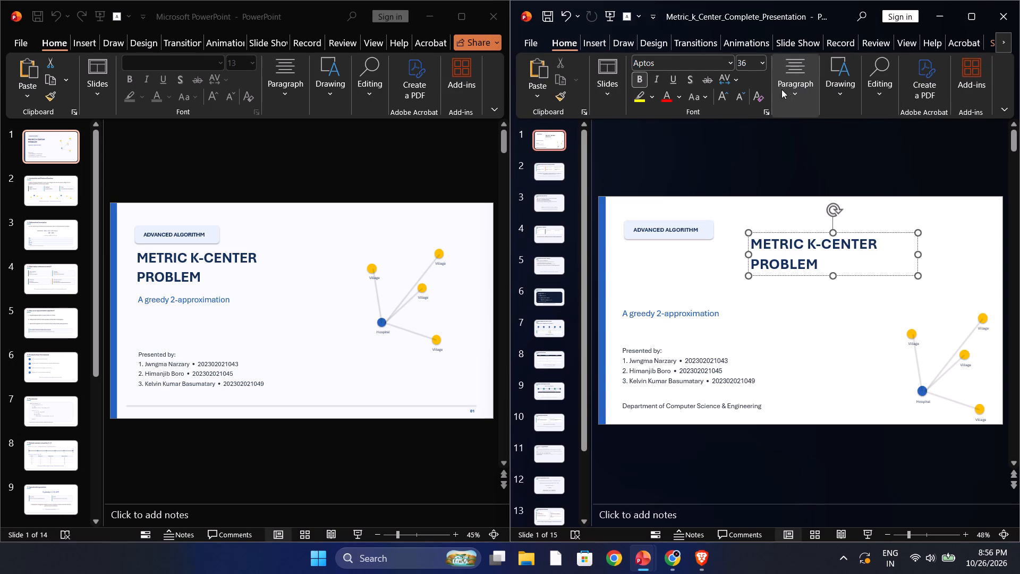
{"action": "left_click", "coordinate": [588, 44]}
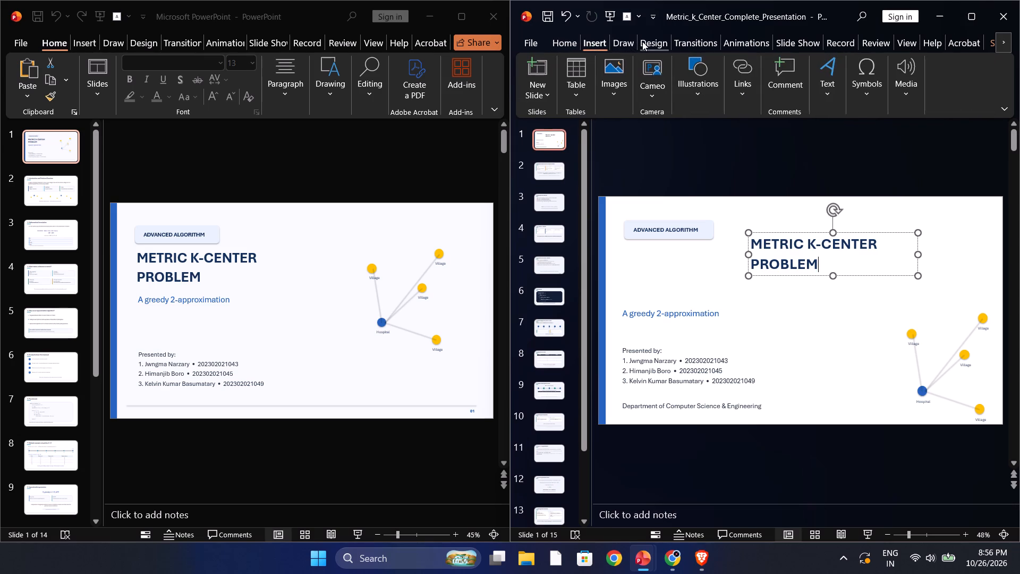
{"action": "left_click", "coordinate": [643, 41]}
{"action": "left_click", "coordinate": [563, 39]}
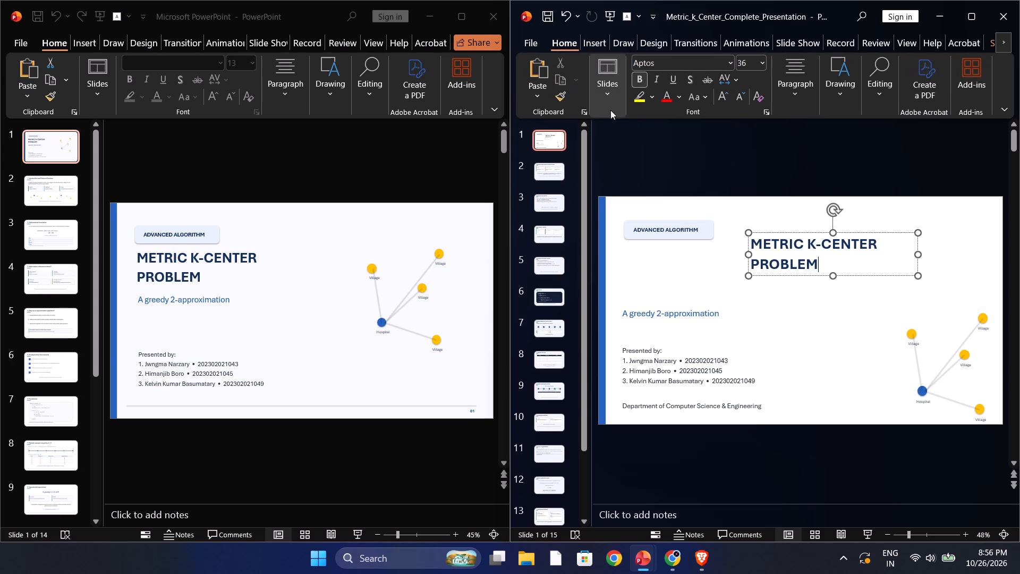
{"action": "left_click", "coordinate": [817, 263]}
{"action": "left_click", "coordinate": [976, 20]}
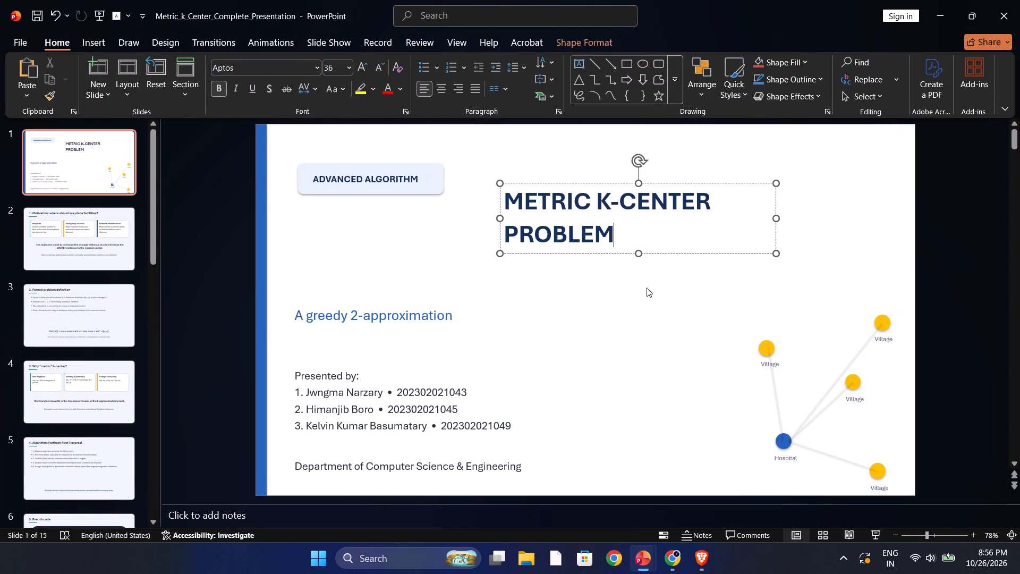
Try the different paragraph alignments on the title's PROBLEM line and settle on centred.
{"action": "left_click", "coordinate": [617, 334]}
{"action": "left_click", "coordinate": [647, 221]}
{"action": "left_click", "coordinate": [441, 87]}
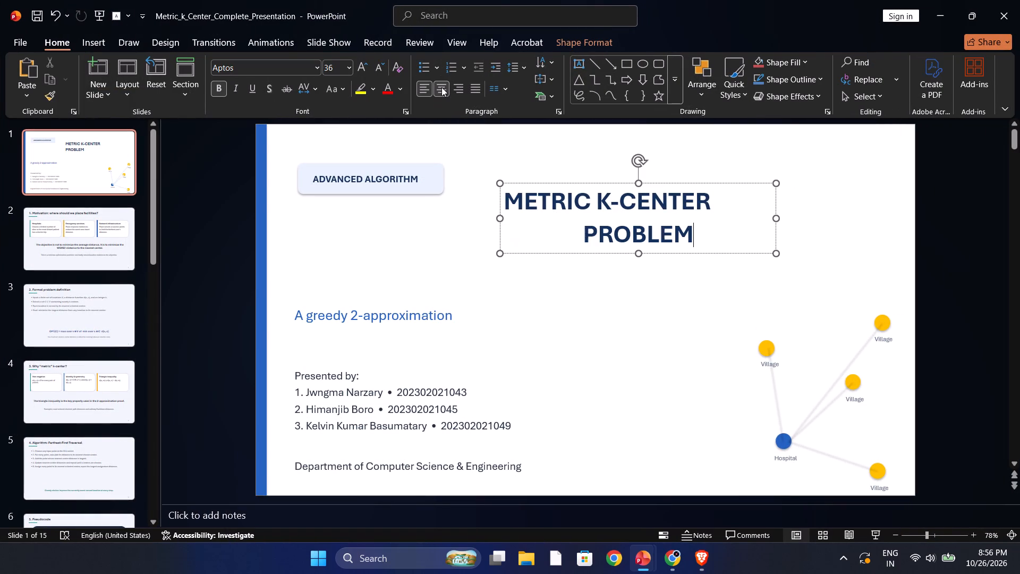
{"action": "left_click", "coordinate": [428, 86]}
{"action": "left_click", "coordinate": [463, 83]}
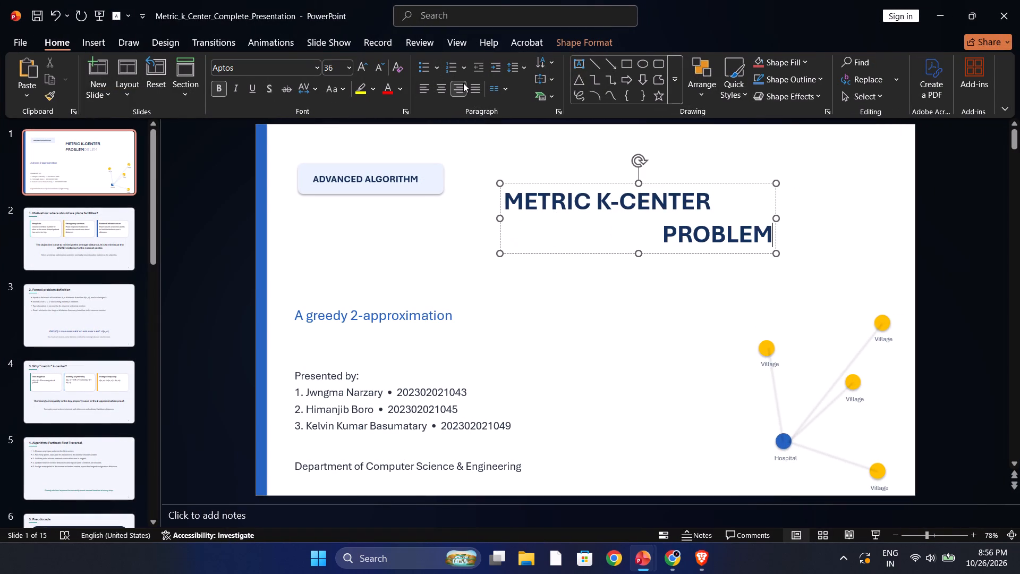
{"action": "left_click", "coordinate": [473, 85]}
{"action": "left_click", "coordinate": [441, 90]}
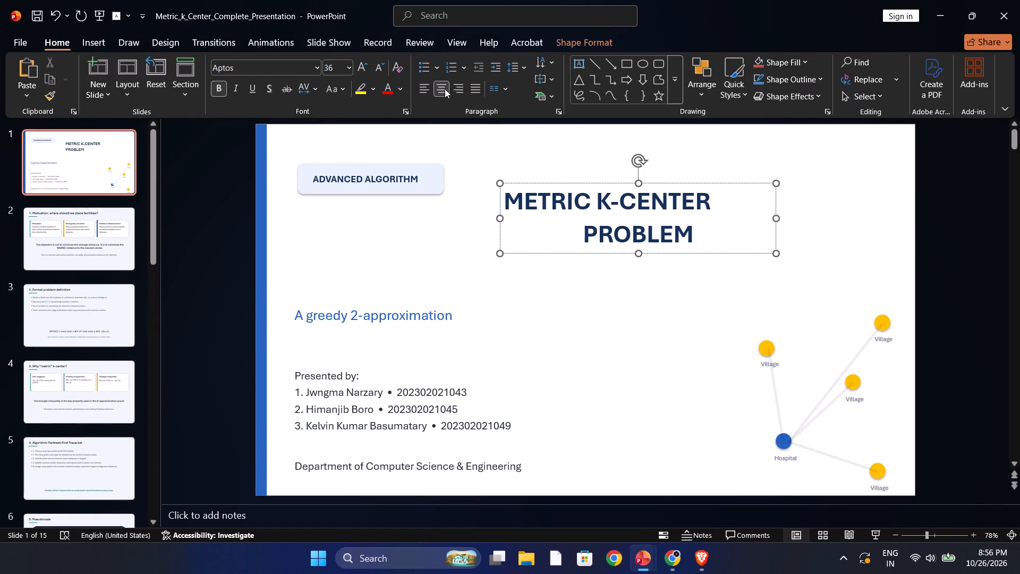
{"action": "left_click", "coordinate": [579, 231]}
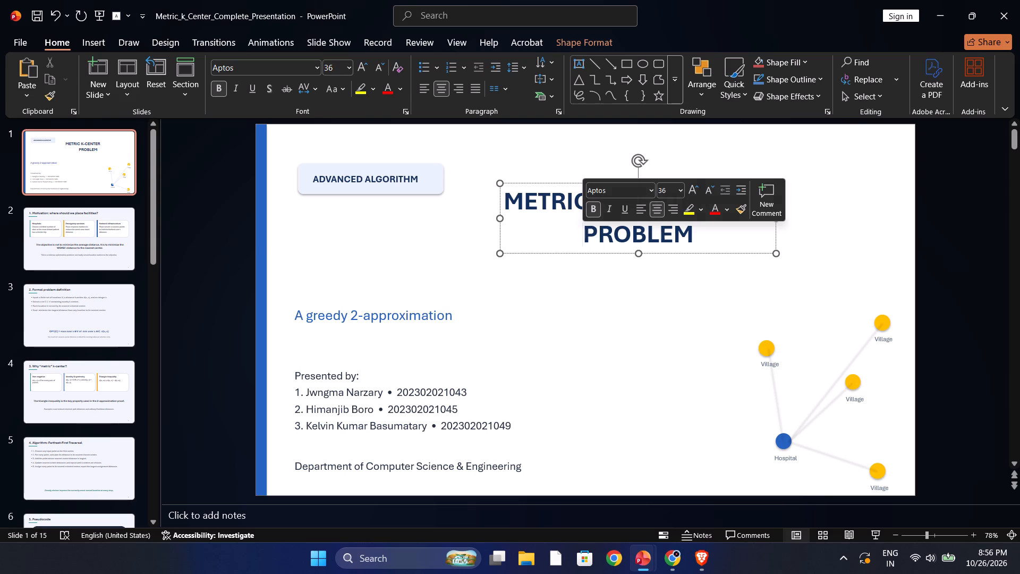
{"action": "left_click", "coordinate": [643, 299]}
{"action": "left_click", "coordinate": [678, 226]}
{"action": "left_click", "coordinate": [710, 204]}
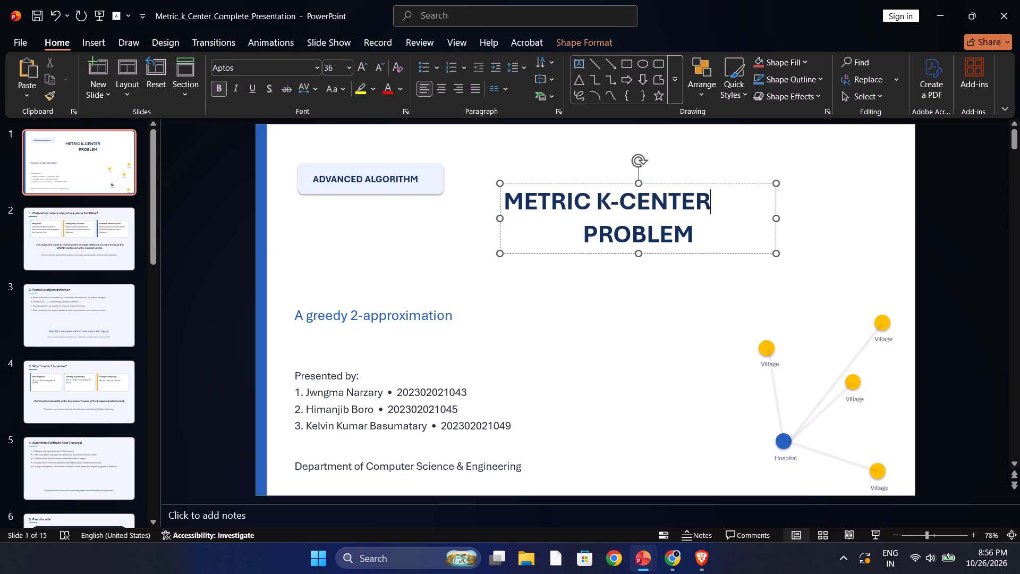
Remove and re-create the line break before PROBLEM in the title, and centre-align that line again.
{"action": "left_click", "coordinate": [577, 234]}
{"action": "key", "text": "BackSpace"}
{"action": "key", "text": "Return"}
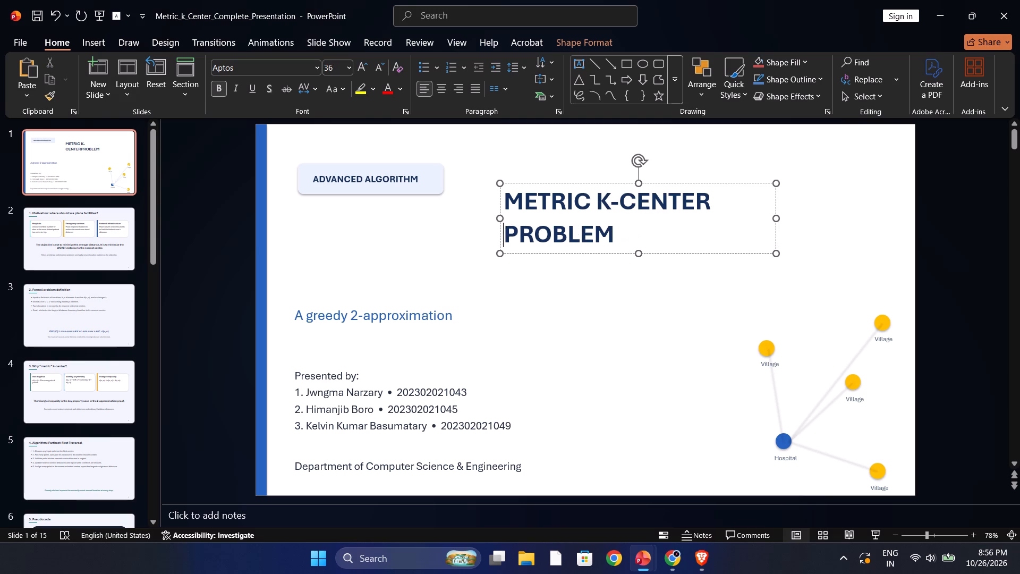
{"action": "left_click", "coordinate": [433, 88]}
Indent the METRIC K-CENTER line with seven leading spaces so it sits centred above PROBLEM.
{"action": "left_click", "coordinate": [688, 163]}
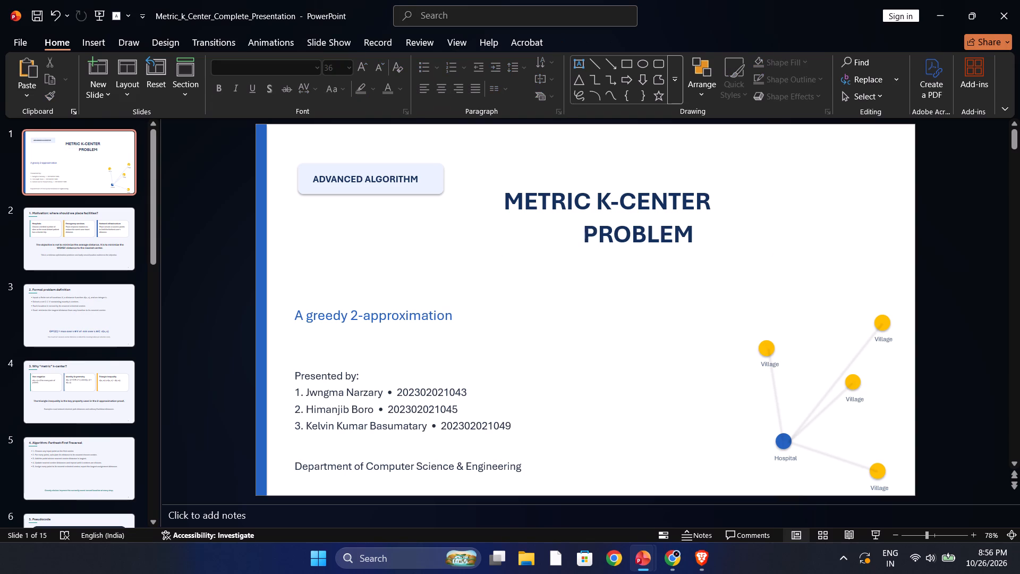
{"action": "left_click", "coordinate": [673, 198]}
{"action": "left_click", "coordinate": [505, 201]}
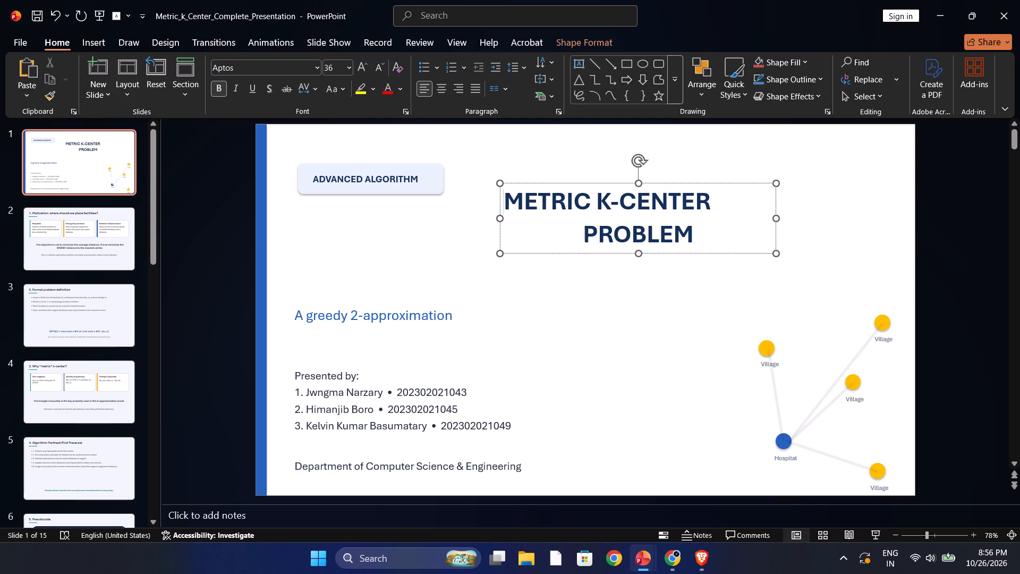
{"action": "key", "text": "space"}
{"action": "key", "text": "space"}
{"action": "key", "text": "space"}
{"action": "key", "text": "space"}
{"action": "key", "text": "space"}
{"action": "key", "text": "space"}
{"action": "key", "text": "space"}
{"action": "left_click", "coordinate": [659, 273]}
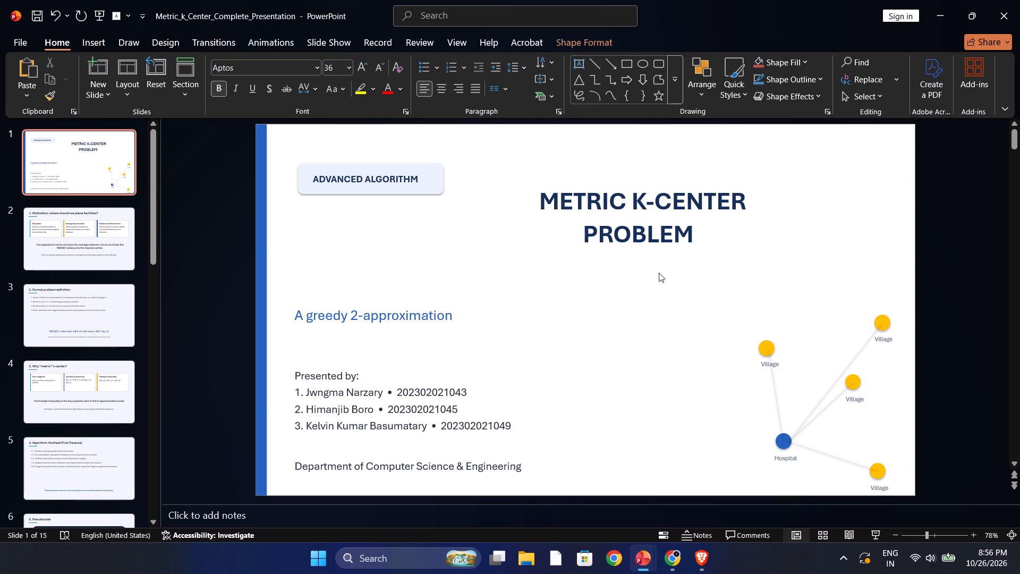
Widen the title text box slightly on its right side so PROBLEM centres better under METRIC K-CENTER.
{"action": "left_click", "coordinate": [646, 231]}
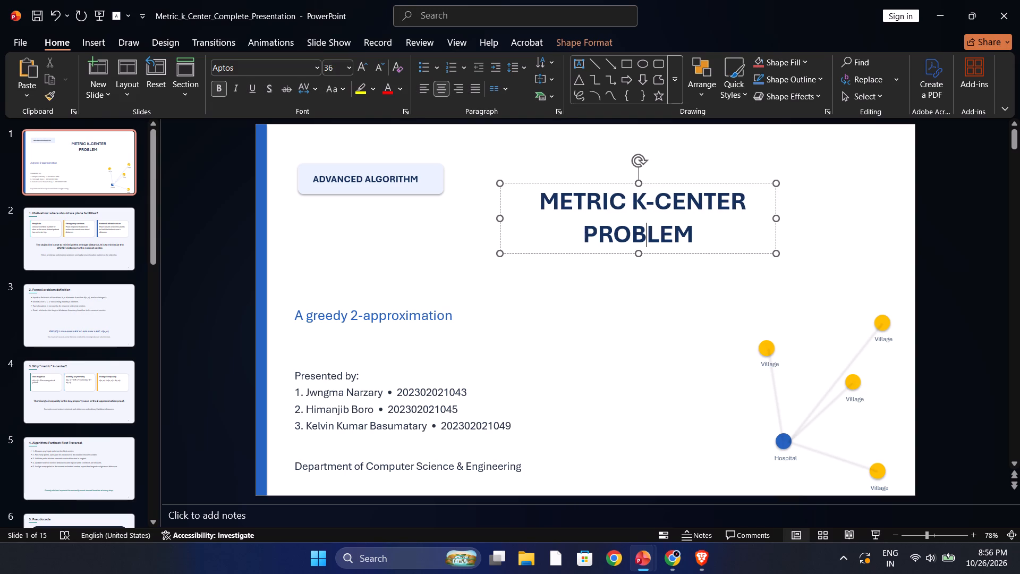
{"action": "left_click_drag", "start_coordinate": [773, 217], "coordinate": [878, 215]}
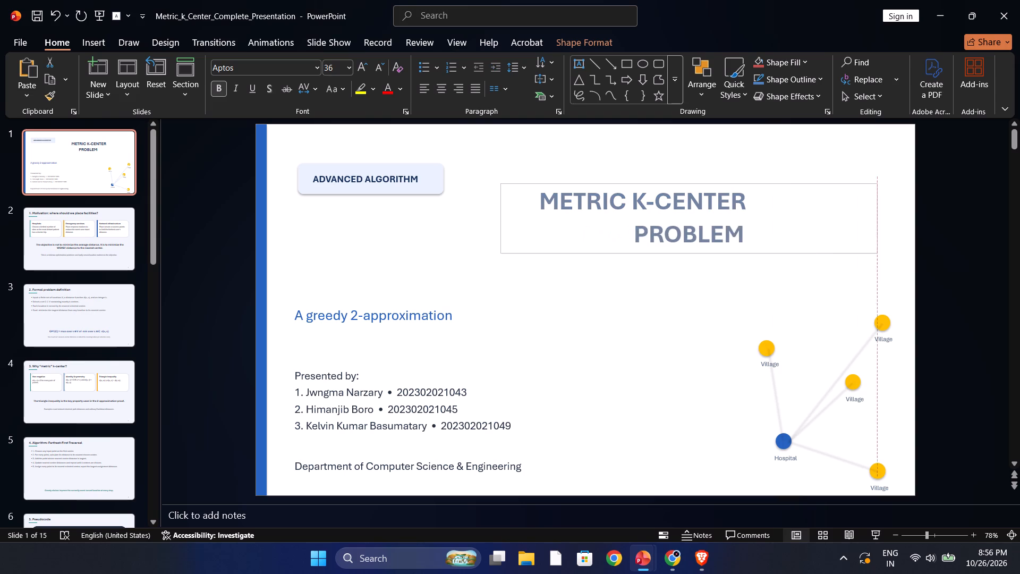
{"action": "left_click_drag", "start_coordinate": [878, 215], "coordinate": [453, 235]}
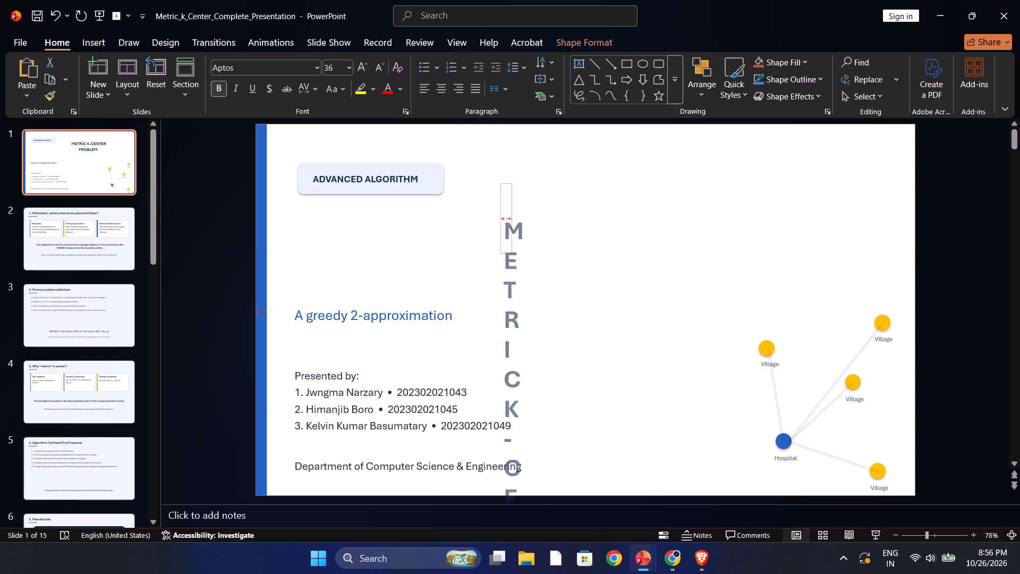
{"action": "left_click_drag", "start_coordinate": [453, 235], "coordinate": [794, 230]}
{"action": "left_click", "coordinate": [628, 326]}
Move the title text box to the top centre of the slide, level with the ADVANCED ALGORITHM badge.
{"action": "left_click", "coordinate": [663, 214]}
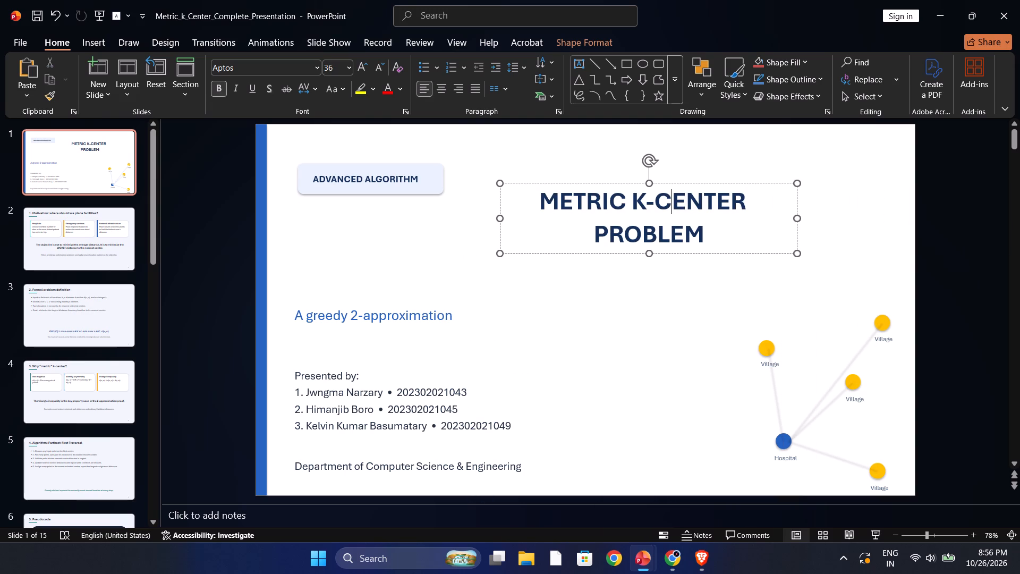
{"action": "left_click_drag", "start_coordinate": [675, 183], "coordinate": [632, 204]}
{"action": "left_click", "coordinate": [632, 204]}
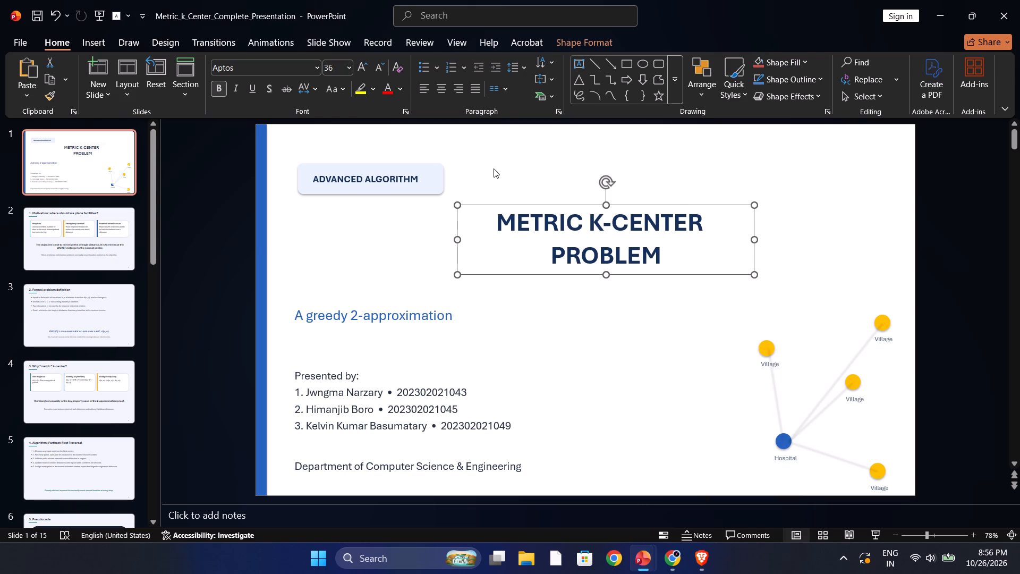
{"action": "left_click", "coordinate": [494, 168]}
{"action": "left_click", "coordinate": [507, 234]}
{"action": "left_click_drag", "start_coordinate": [532, 206], "coordinate": [531, 187]}
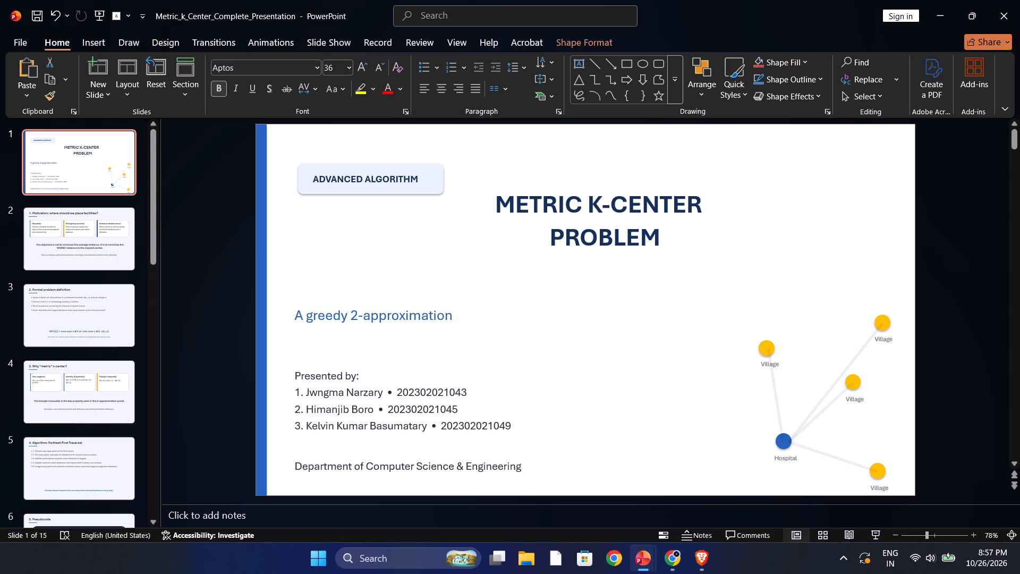
{"action": "left_click_drag", "start_coordinate": [531, 187], "coordinate": [517, 162]}
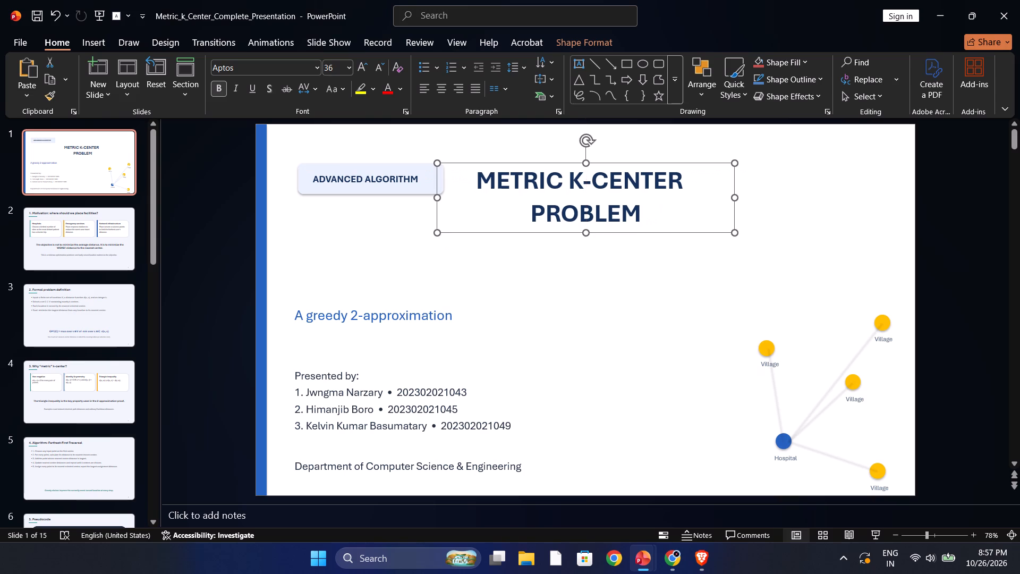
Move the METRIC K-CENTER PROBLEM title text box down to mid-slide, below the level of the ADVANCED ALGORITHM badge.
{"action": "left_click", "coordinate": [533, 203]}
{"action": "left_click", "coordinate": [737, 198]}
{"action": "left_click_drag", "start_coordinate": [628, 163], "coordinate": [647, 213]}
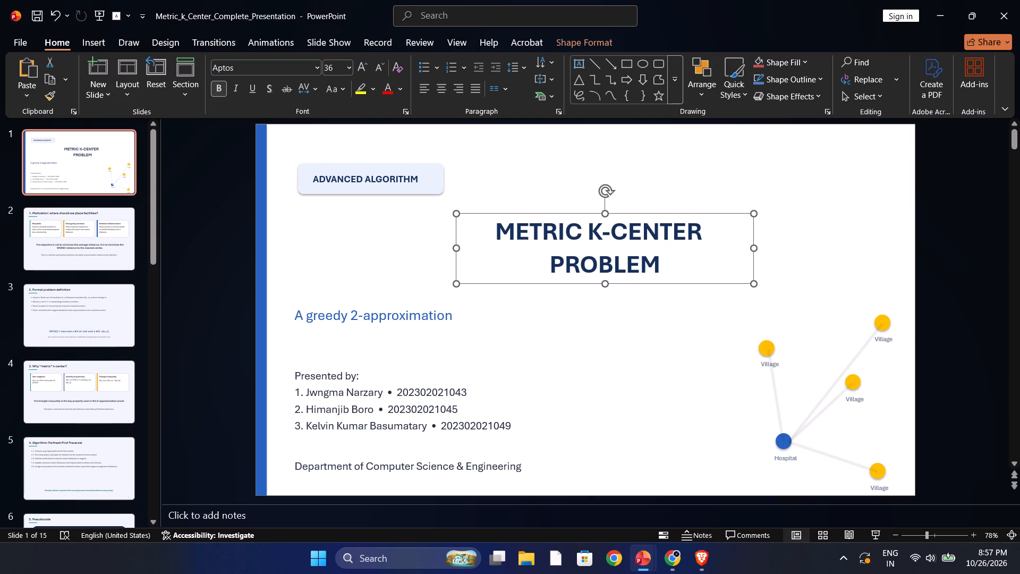
Move the ADVANCED ALGORITHM badge together with its text slightly up and to the left on the title slide.
{"action": "left_click", "coordinate": [297, 151]}
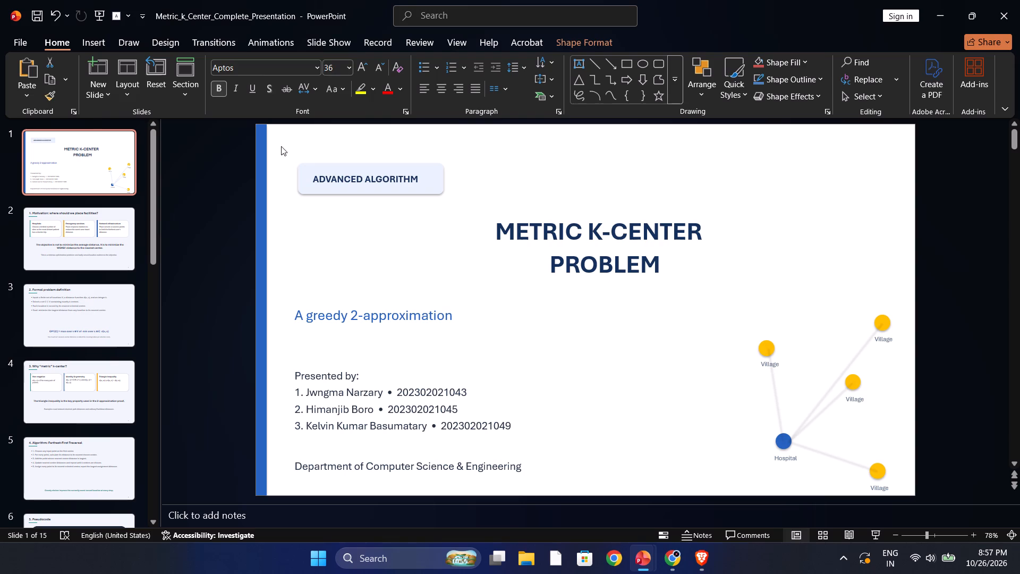
{"action": "left_click_drag", "start_coordinate": [281, 146], "coordinate": [453, 204]}
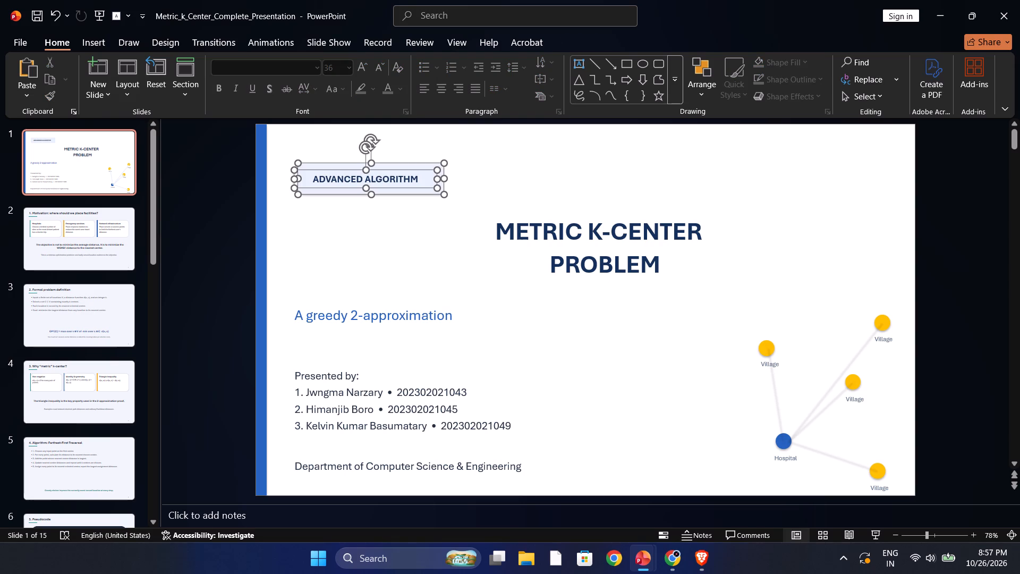
{"action": "left_click_drag", "start_coordinate": [380, 165], "coordinate": [365, 148]}
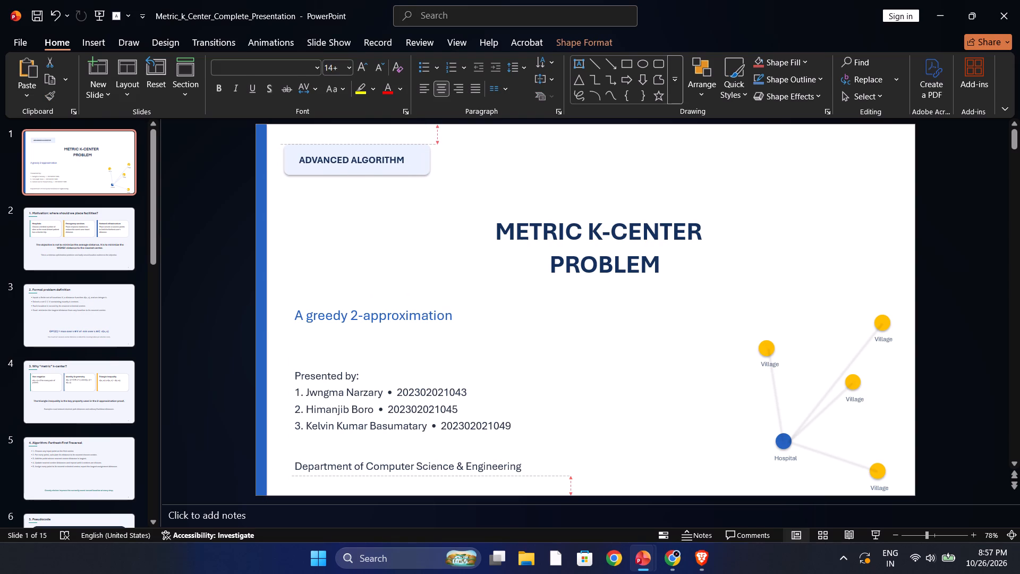
{"action": "left_click_drag", "start_coordinate": [365, 148], "coordinate": [367, 154]}
{"action": "left_click", "coordinate": [500, 168]}
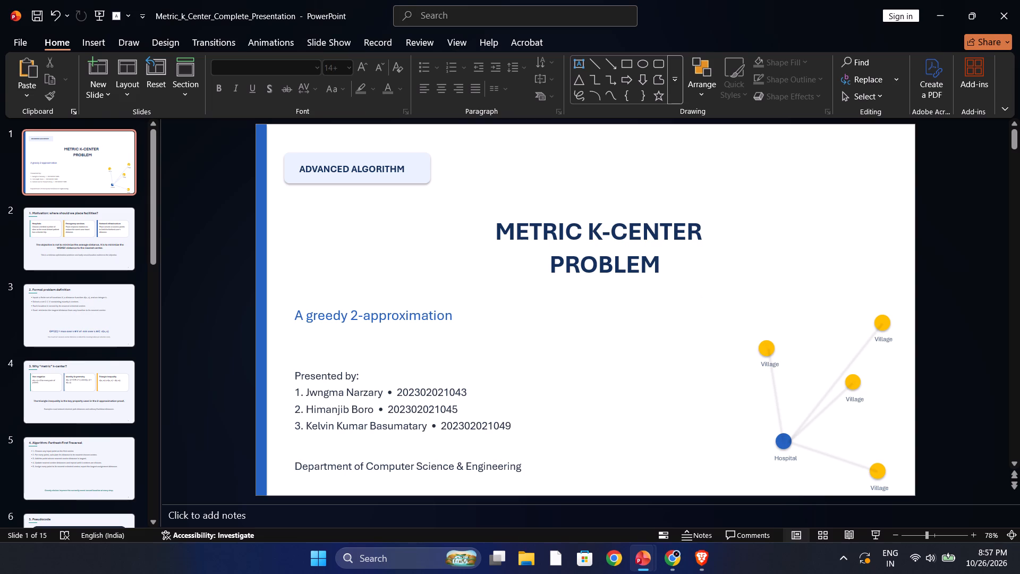
{"action": "left_click", "coordinate": [593, 191]}
Insert the Central_Institute_of_Technology_Kokrajhar_Logo picture from Downloads, scale it down and place it below the title text.
{"action": "left_click", "coordinate": [99, 43]}
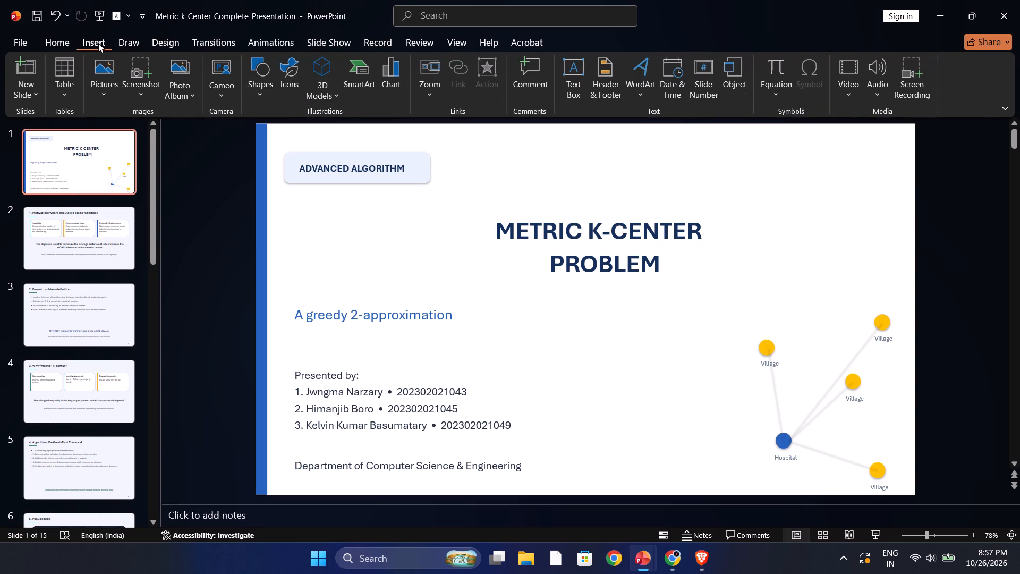
{"action": "left_click", "coordinate": [108, 93]}
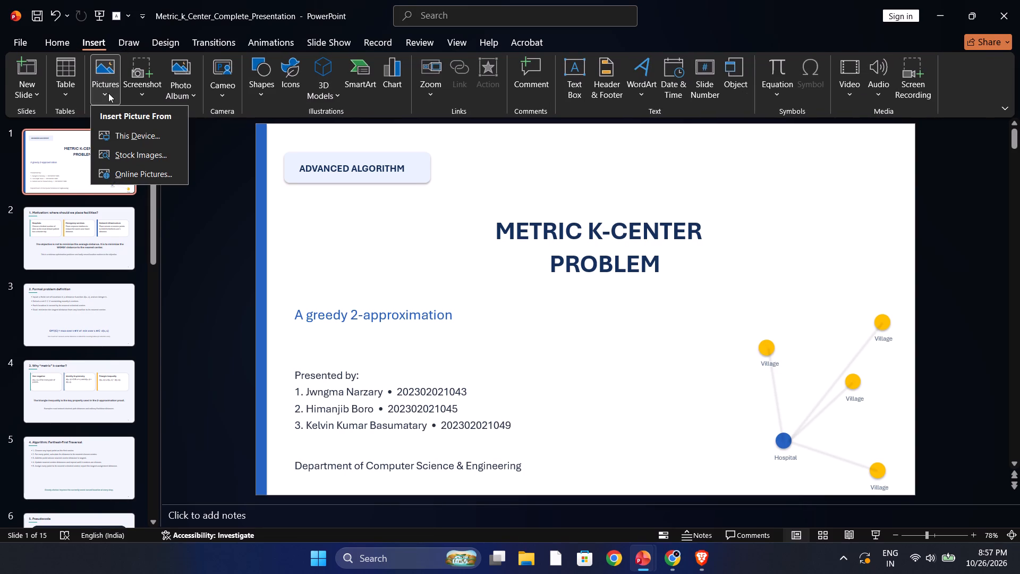
{"action": "left_click", "coordinate": [130, 136]}
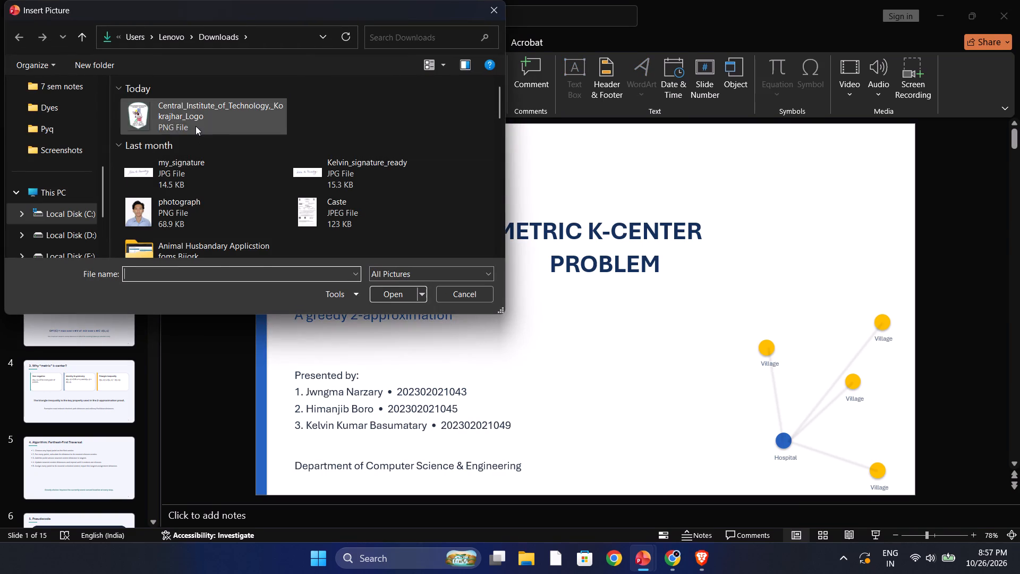
{"action": "double_click", "coordinate": [195, 125]}
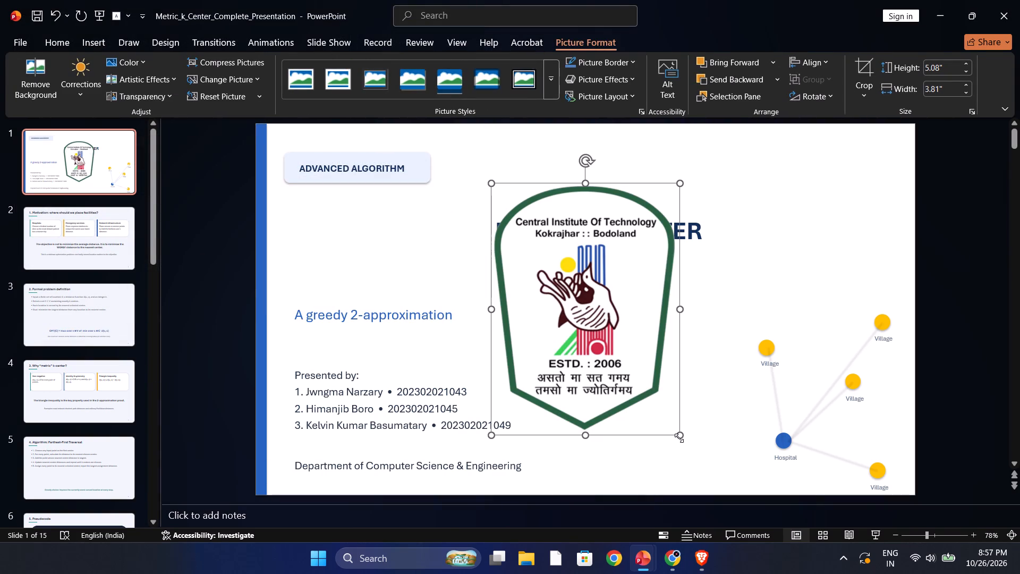
{"action": "left_click_drag", "start_coordinate": [679, 438], "coordinate": [606, 282]}
{"action": "left_click_drag", "start_coordinate": [556, 246], "coordinate": [660, 357]}
Move the METRIC K-CENTER PROBLEM title text box left, between the ADVANCED ALGORITHM badge and the subtitle.
{"action": "left_click", "coordinate": [573, 216]}
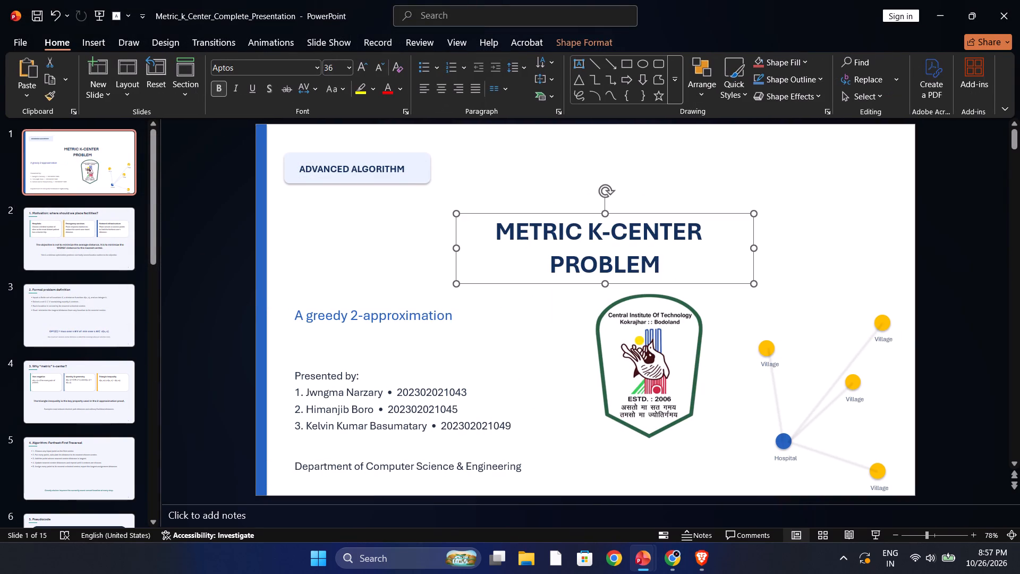
{"action": "left_click_drag", "start_coordinate": [552, 213], "coordinate": [342, 219]}
Move the institute logo up to the upper middle of the slide, beside the title.
{"action": "left_click", "coordinate": [658, 349]}
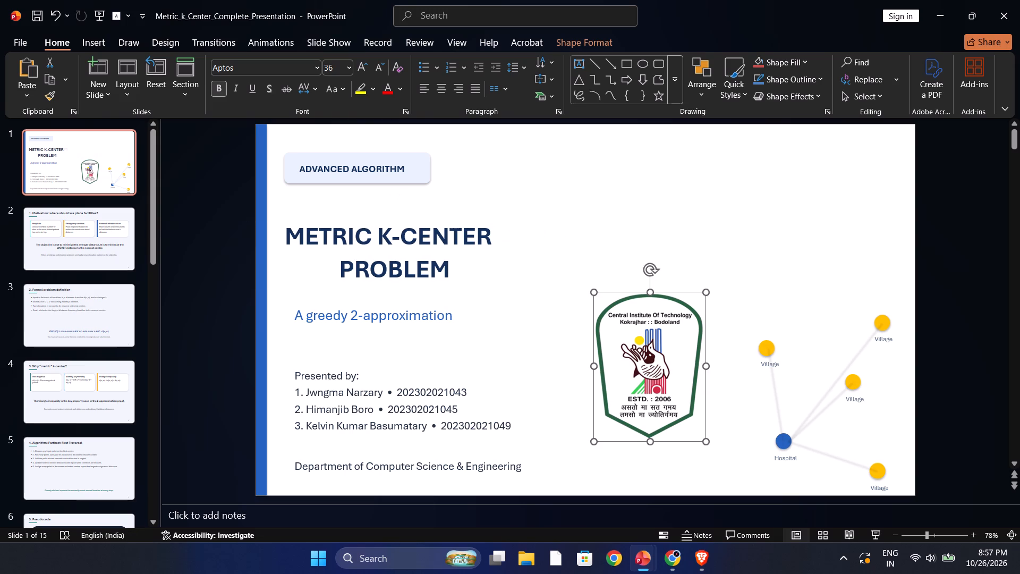
{"action": "left_click_drag", "start_coordinate": [655, 350], "coordinate": [610, 238]}
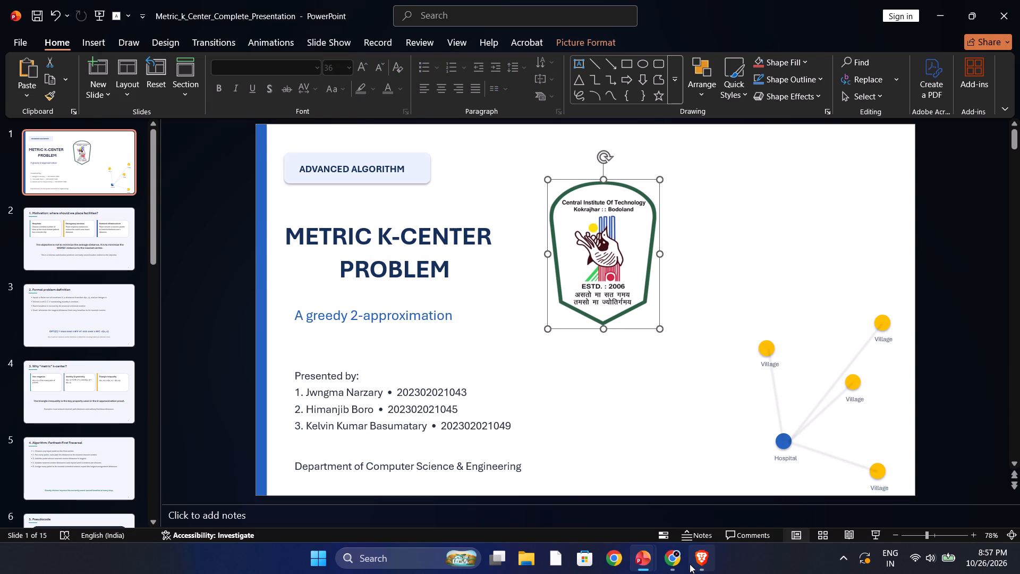
Switch to the Major Project design in Canva, copy its CENTRAL INSTITUTE OF TECHNOLOGY KOKRAJHAR heading, and return to PowerPoint.
{"action": "left_click", "coordinate": [700, 565]}
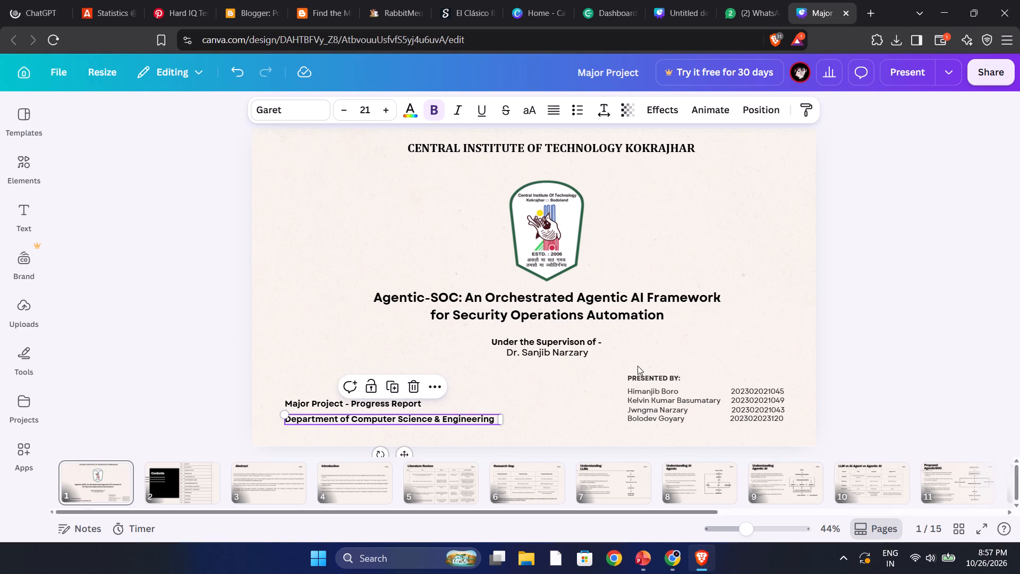
{"action": "left_click", "coordinate": [591, 153]}
{"action": "left_click", "coordinate": [595, 185]}
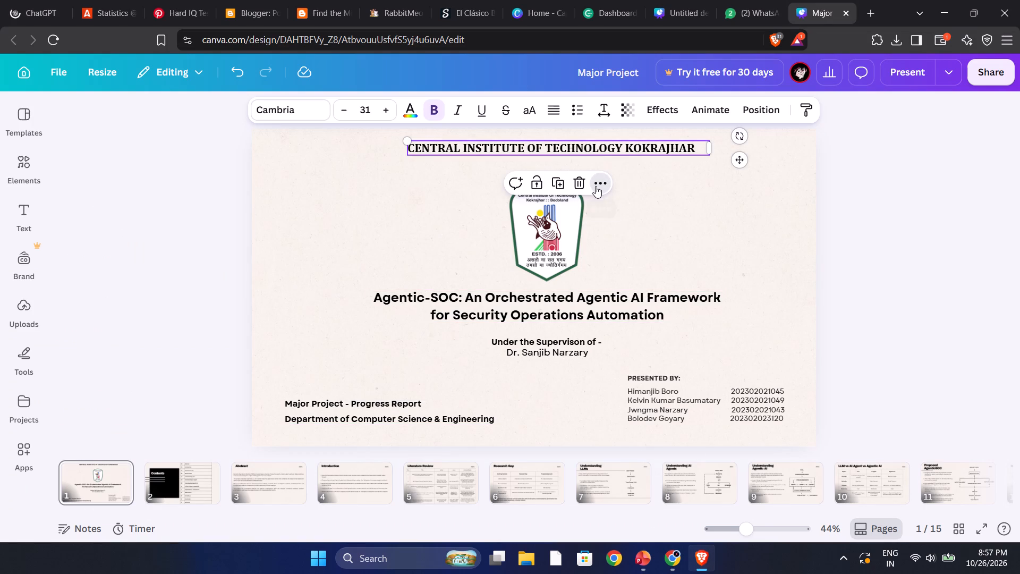
{"action": "left_click", "coordinate": [620, 209]}
{"action": "left_click", "coordinate": [670, 562]}
{"action": "left_click", "coordinate": [644, 557]}
{"action": "left_click", "coordinate": [690, 497]}
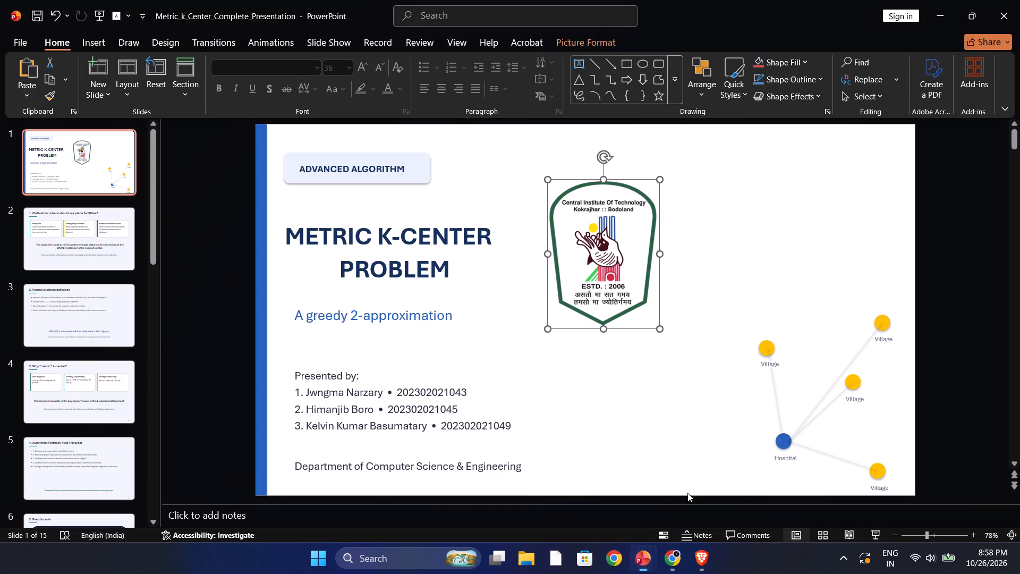
Paste the CENTRAL INSTITUTE OF TECHNOLOGY KOKRAJHAR heading into a new text box near the top of the title slide.
{"action": "left_click", "coordinate": [644, 157]}
{"action": "left_click", "coordinate": [648, 156]}
{"action": "double_click", "coordinate": [648, 156]}
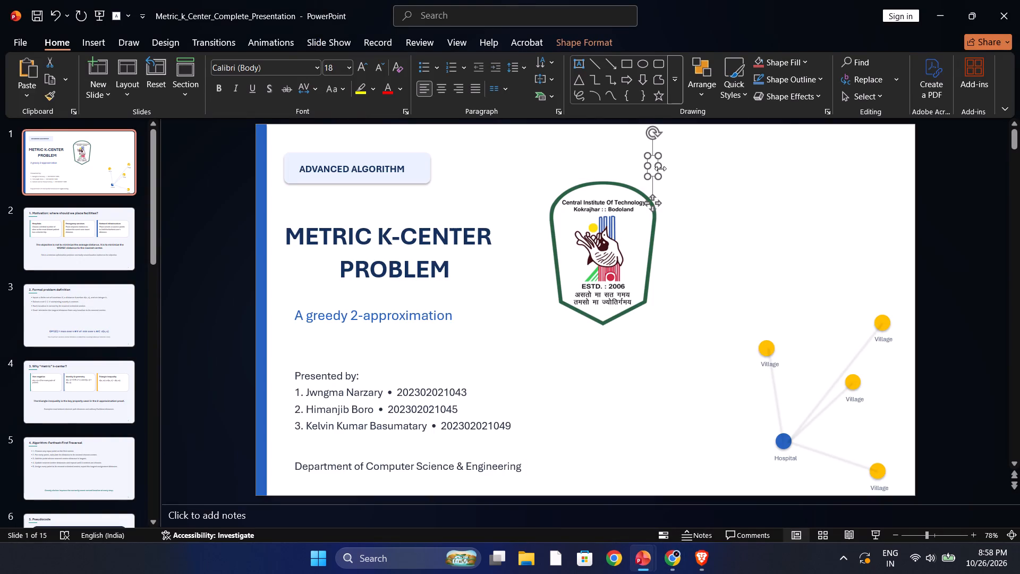
{"action": "left_click", "coordinate": [652, 168]}
{"action": "key", "text": "ctrl+v"}
{"action": "left_click", "coordinate": [749, 246]}
{"action": "left_click", "coordinate": [764, 159]}
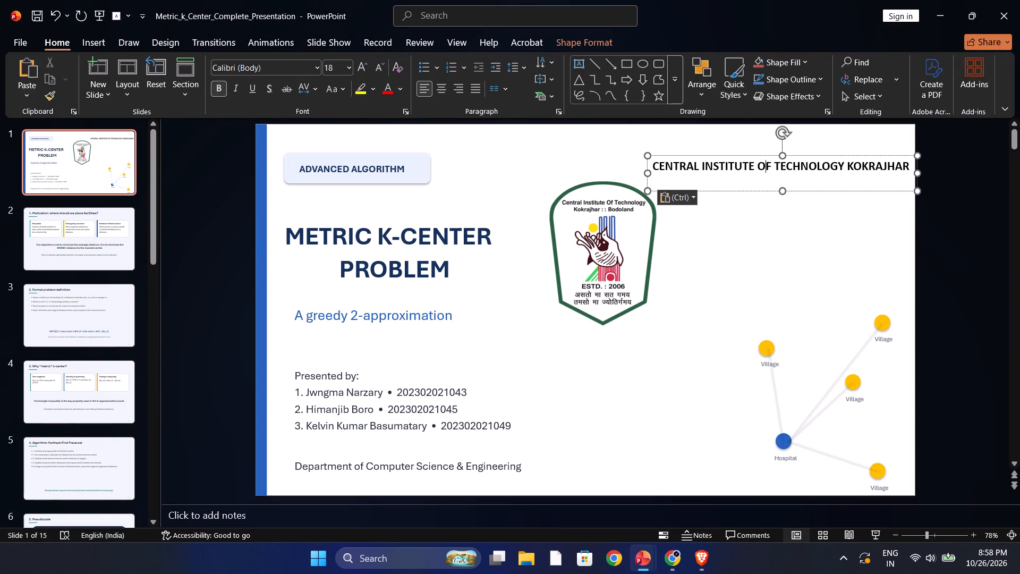
Move the institute heading to the top of the slide, centred above the logo.
{"action": "left_click_drag", "start_coordinate": [744, 156], "coordinate": [566, 147]}
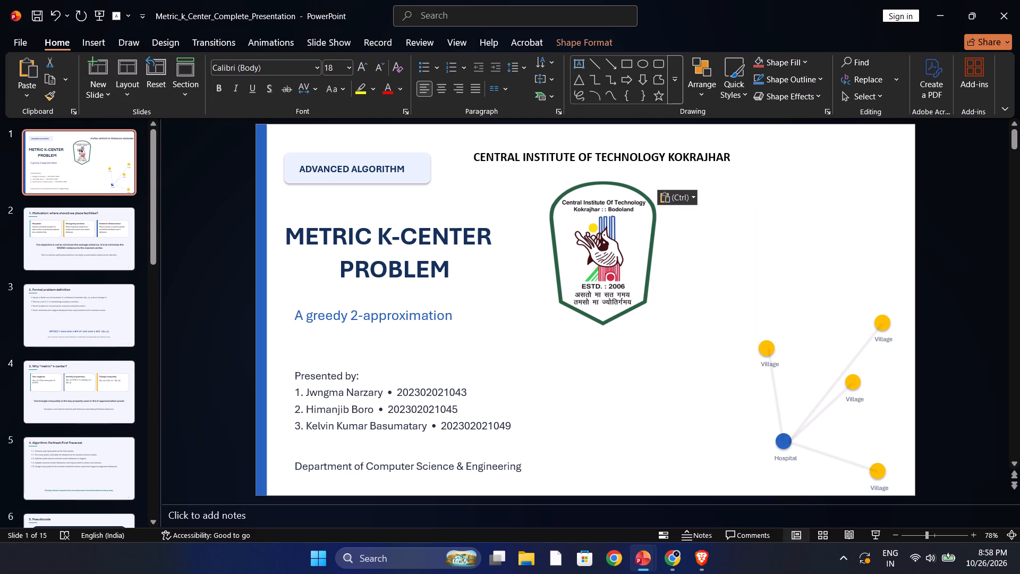
{"action": "left_click_drag", "start_coordinate": [566, 147], "coordinate": [562, 147]}
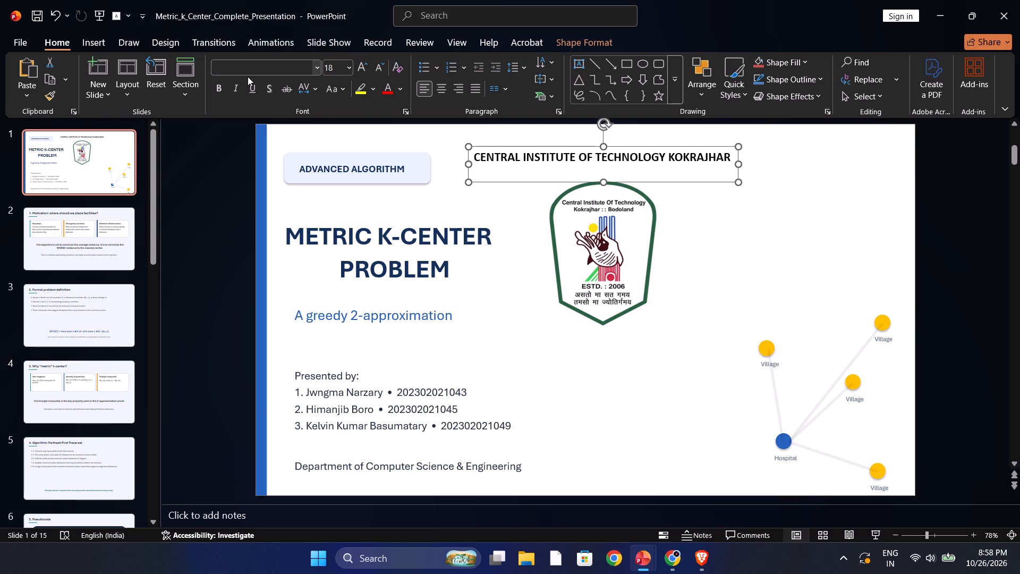
Check which font the institute heading uses in the Canva Major Project design, and return to the PowerPoint title slide.
{"action": "left_click", "coordinate": [314, 68]}
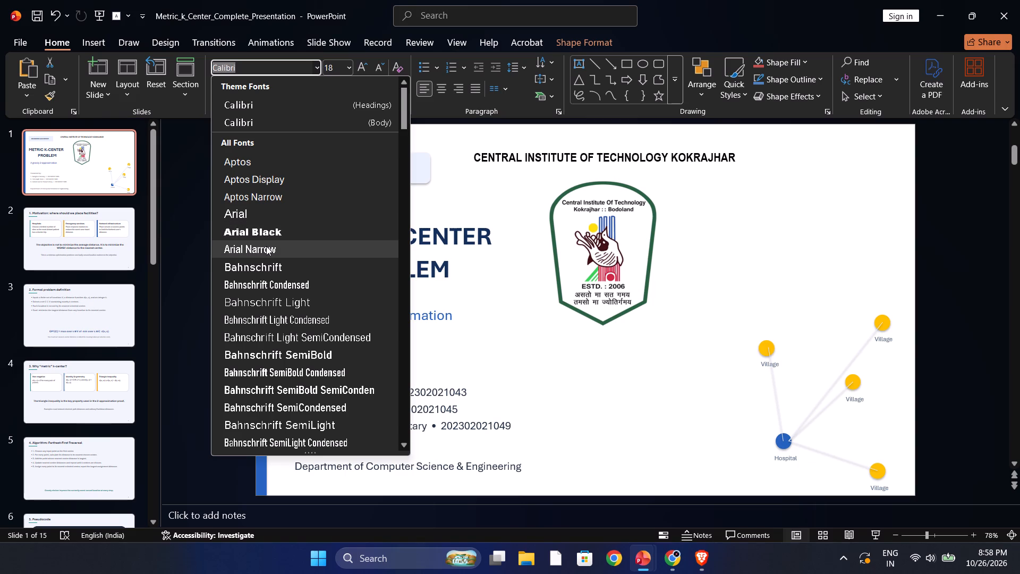
{"action": "left_click", "coordinate": [636, 399]}
{"action": "left_click", "coordinate": [674, 565]}
{"action": "left_click", "coordinate": [698, 565]}
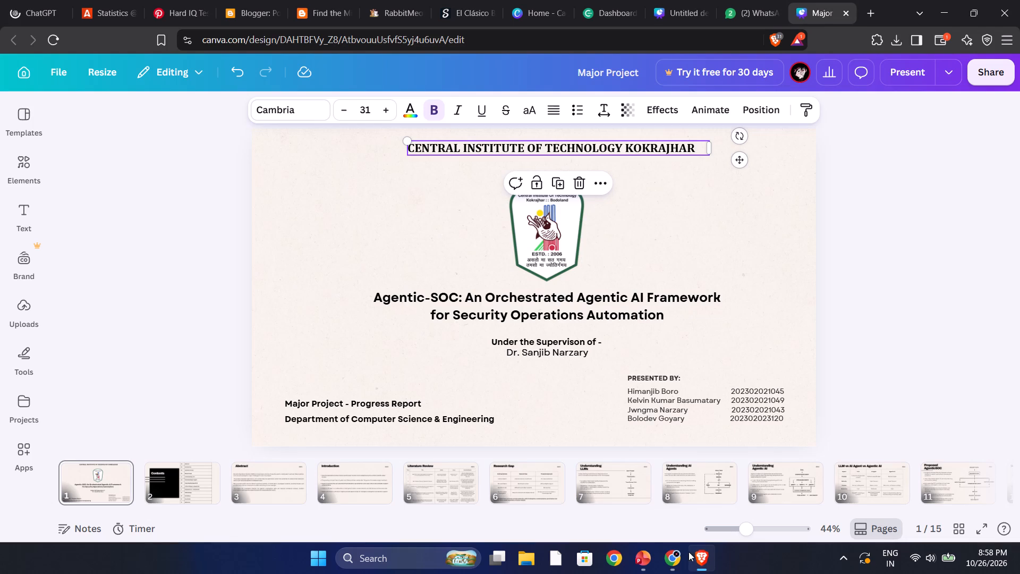
{"action": "left_click", "coordinate": [514, 150]}
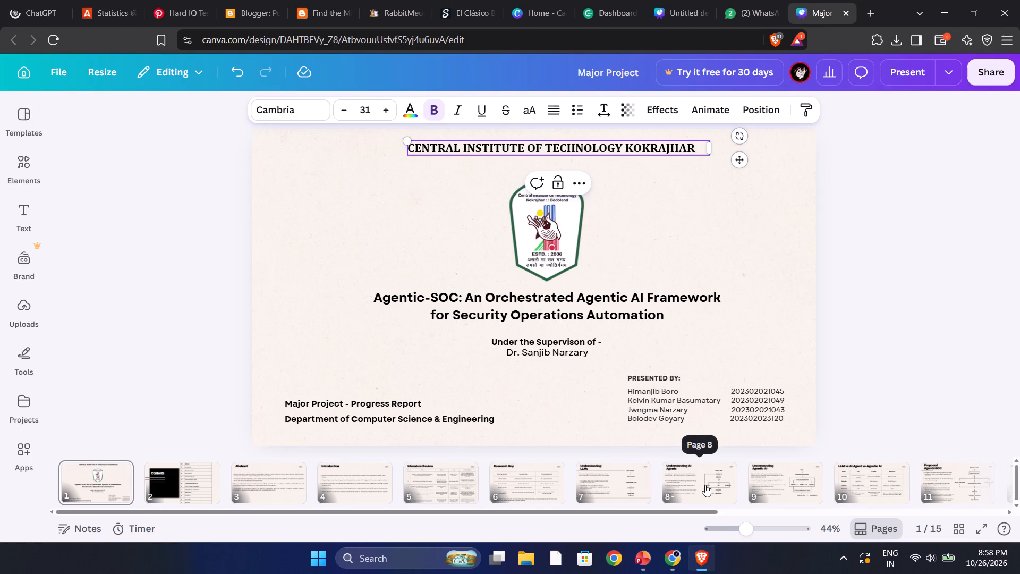
{"action": "left_click", "coordinate": [676, 567]}
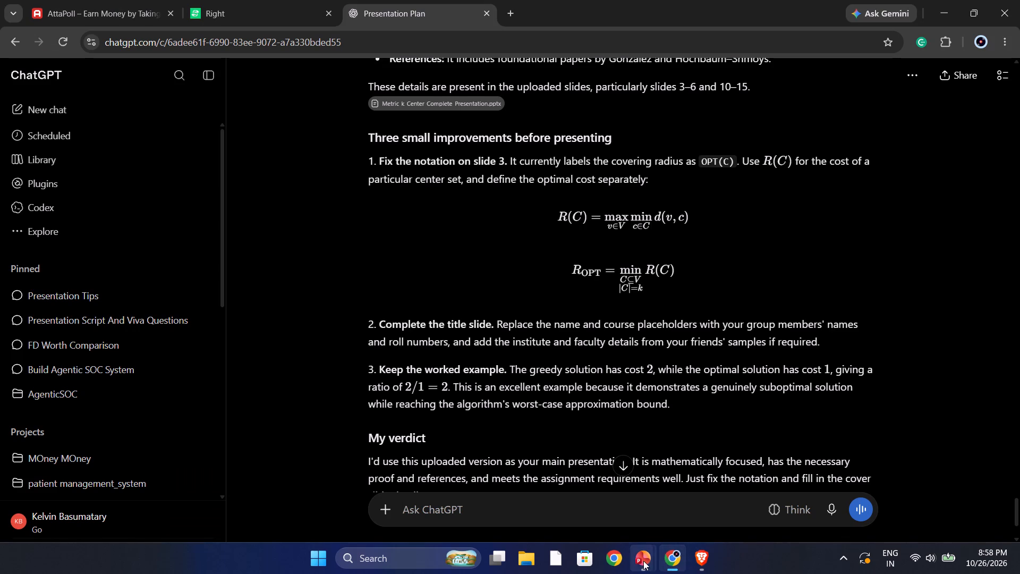
{"action": "left_click", "coordinate": [641, 561]}
{"action": "left_click", "coordinate": [690, 494]}
{"action": "left_click", "coordinate": [725, 282]}
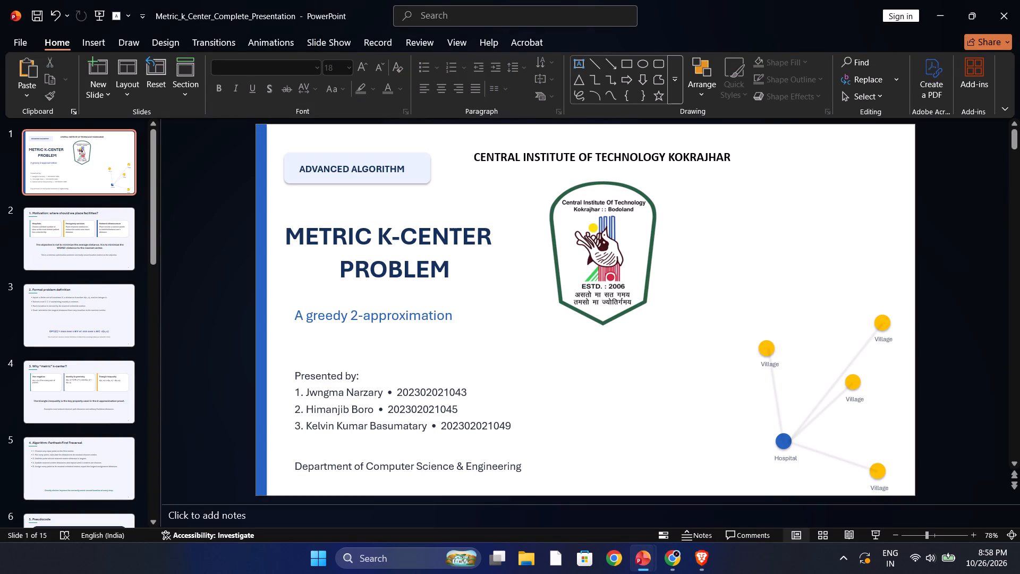
Nudge the institute heading slightly up, keeping it centred over the logo.
{"action": "left_click", "coordinate": [618, 158]}
{"action": "left_click", "coordinate": [625, 148]}
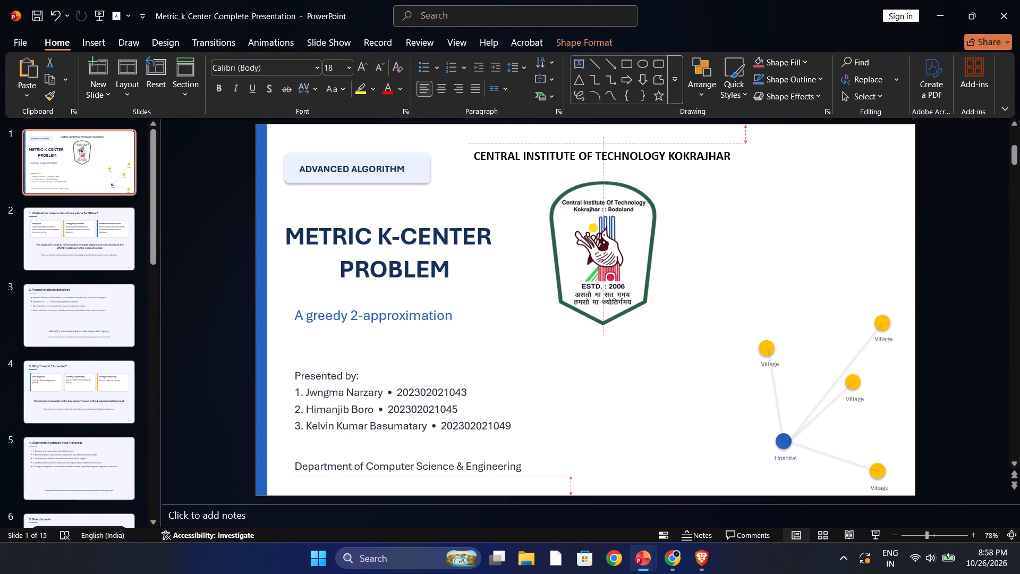
Move the institute logo up close beneath the heading and scale it down further.
{"action": "left_click_drag", "start_coordinate": [624, 238], "coordinate": [619, 223]}
{"action": "left_click_drag", "start_coordinate": [656, 312], "coordinate": [631, 273]}
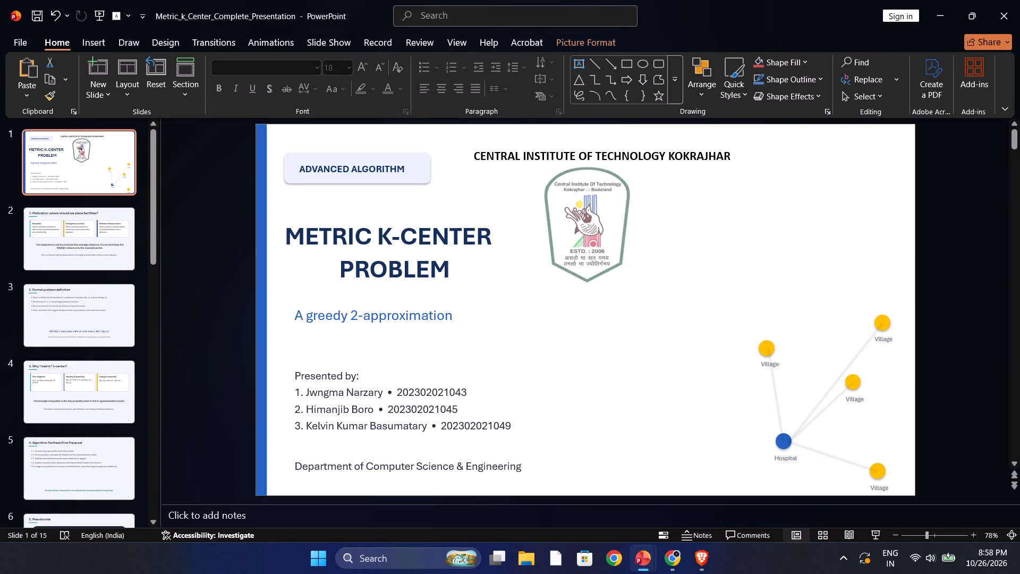
{"action": "left_click_drag", "start_coordinate": [631, 273], "coordinate": [629, 267]}
{"action": "left_click", "coordinate": [584, 213]}
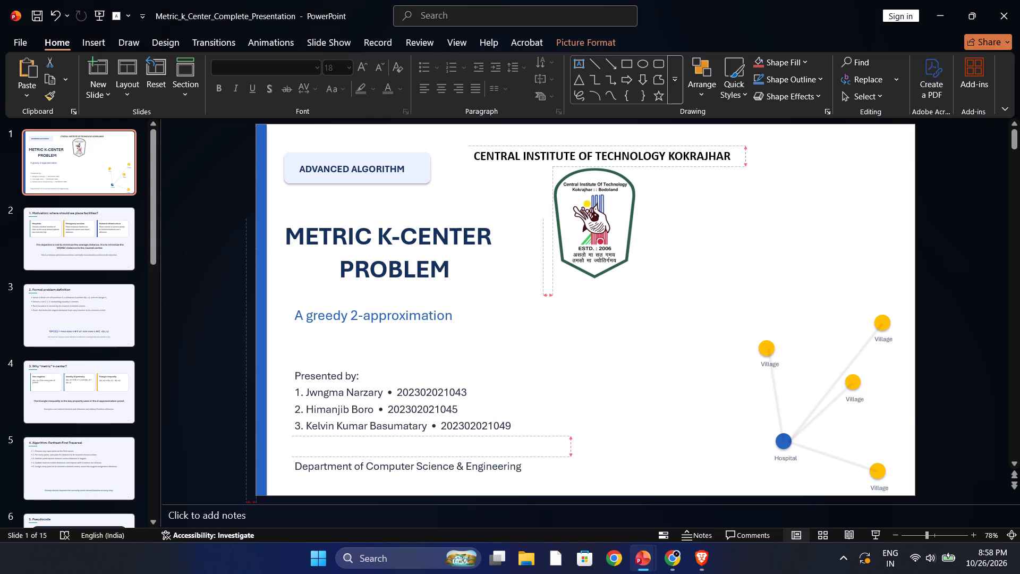
{"action": "left_click", "coordinate": [659, 370]}
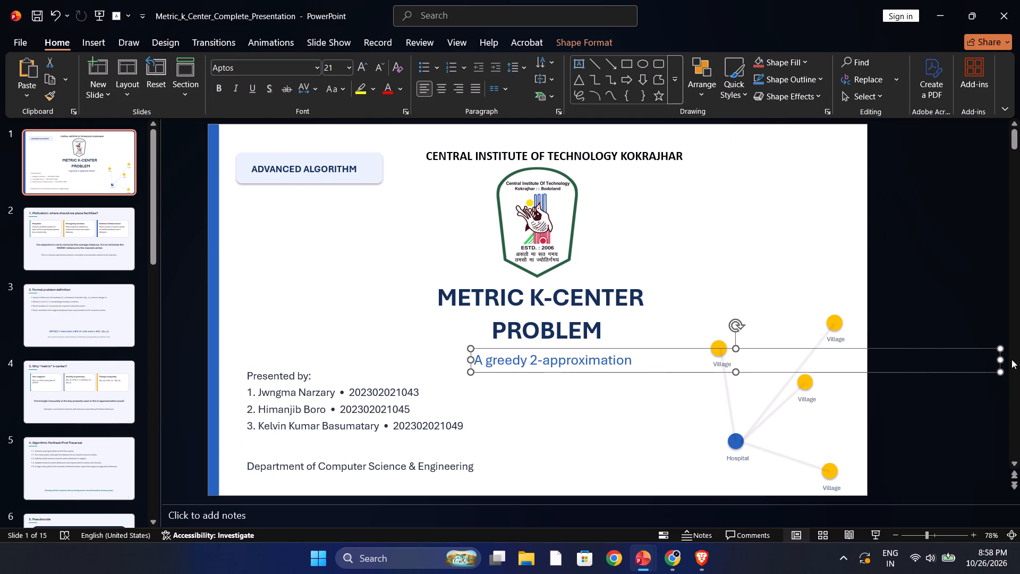
{"action": "left_click_drag", "start_coordinate": [1000, 359], "coordinate": [651, 366]}
{"action": "left_click", "coordinate": [743, 243]}
{"action": "left_click", "coordinate": [597, 361]}
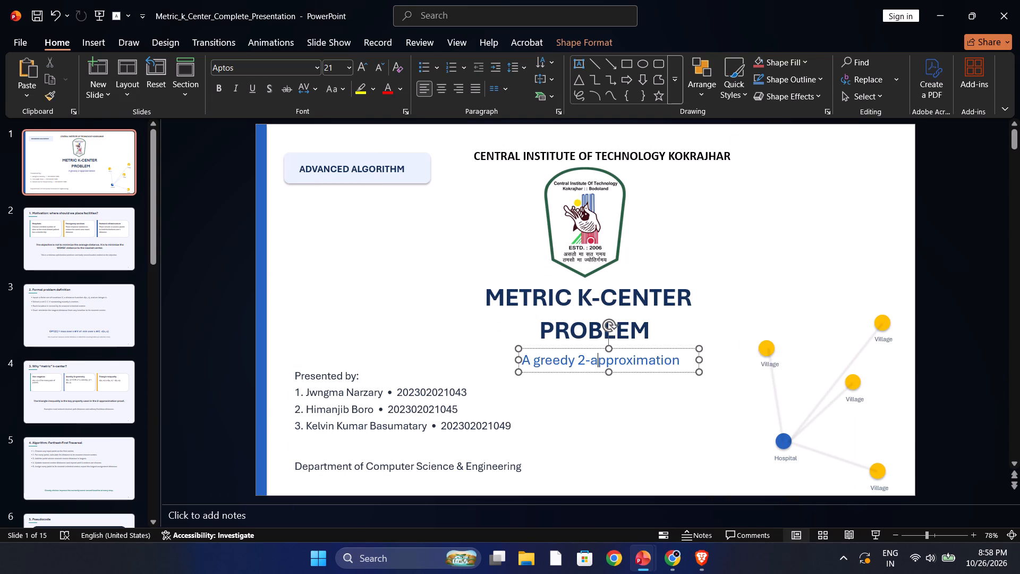
{"action": "left_click", "coordinate": [591, 349]}
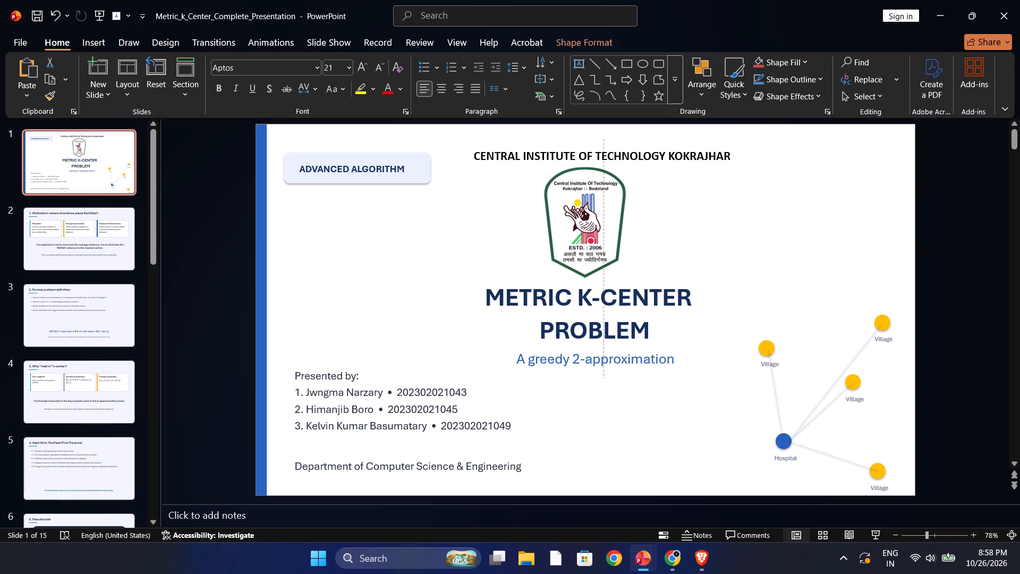
{"action": "left_click", "coordinate": [738, 248]}
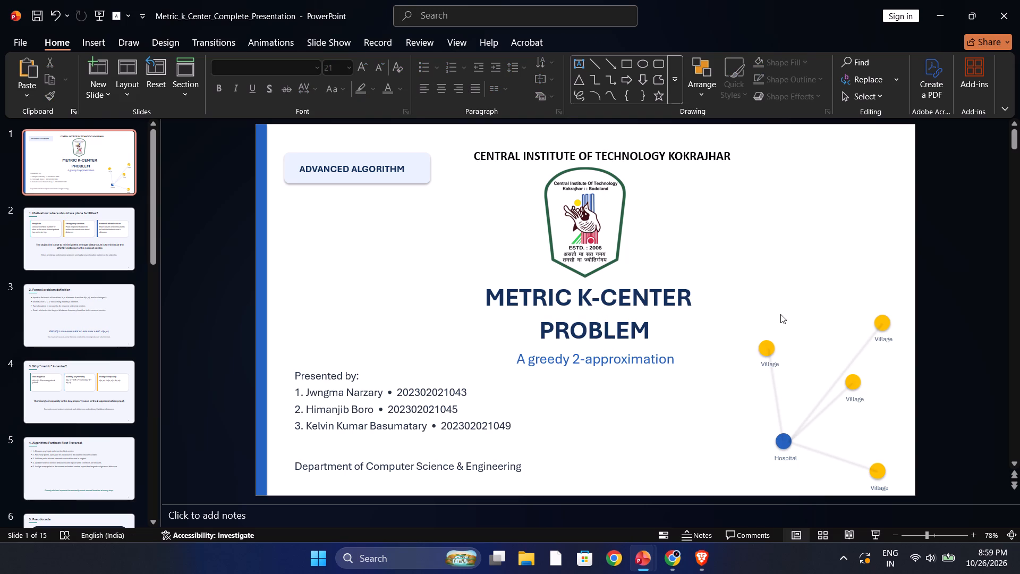
Shift the logo, title and subtitle slightly down the slide, leaving clear gaps between them.
{"action": "left_click", "coordinate": [580, 208]}
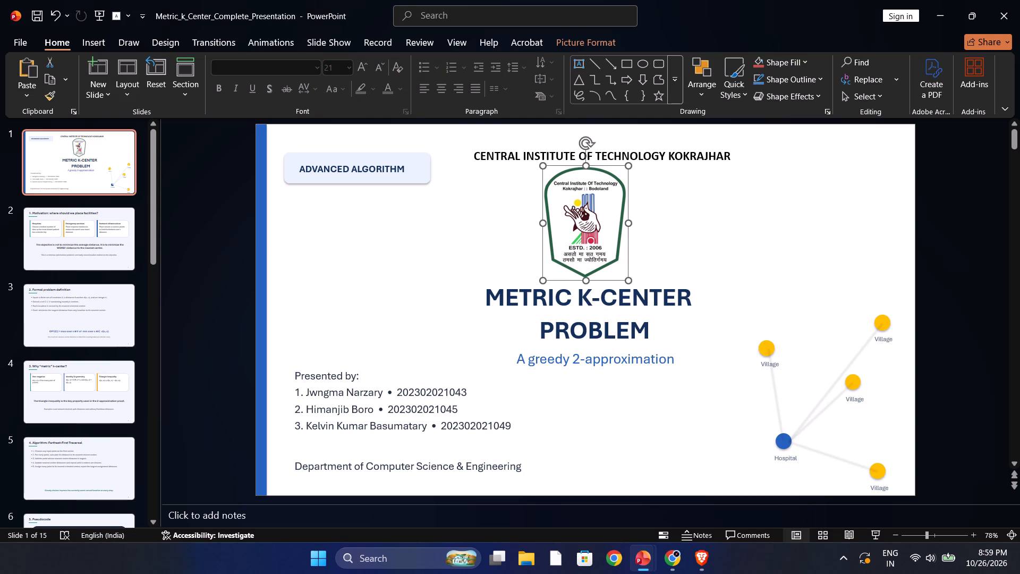
{"action": "left_click_drag", "start_coordinate": [582, 197], "coordinate": [585, 211]}
{"action": "left_click", "coordinate": [453, 220]}
{"action": "left_click", "coordinate": [577, 308]}
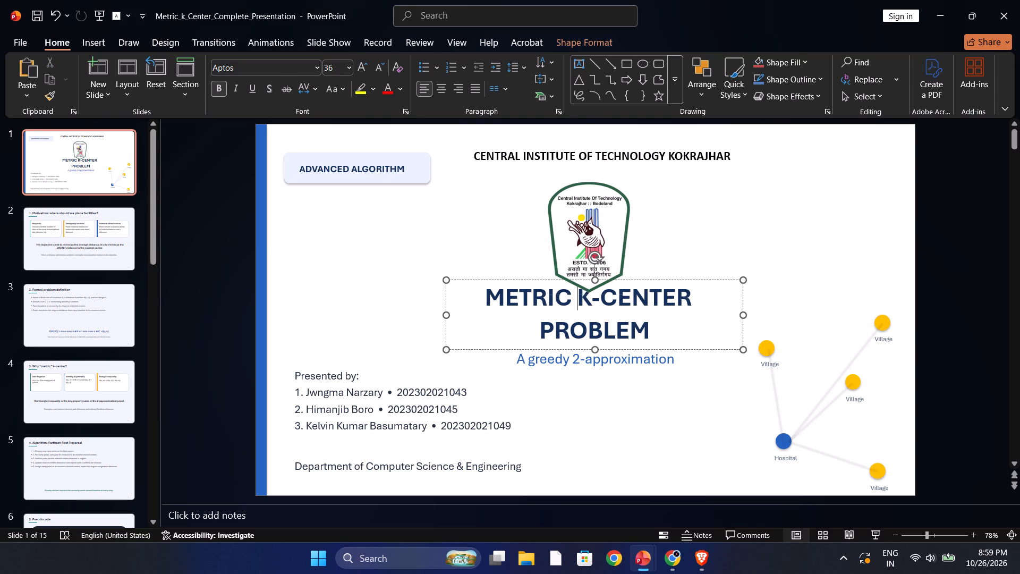
{"action": "left_click_drag", "start_coordinate": [522, 277], "coordinate": [523, 293]}
{"action": "left_click", "coordinate": [564, 442]}
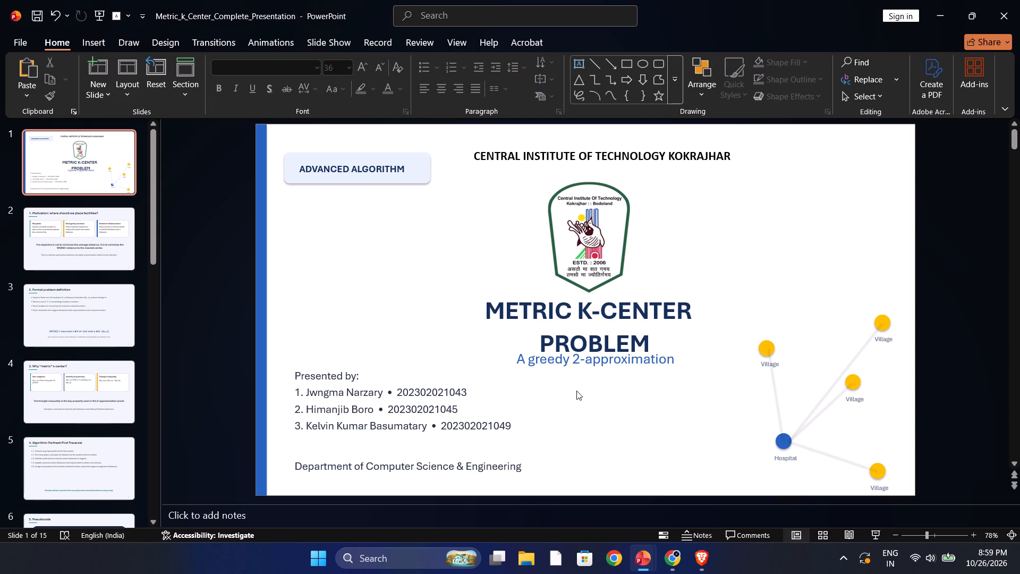
{"action": "left_click", "coordinate": [581, 364]}
{"action": "left_click_drag", "start_coordinate": [584, 348], "coordinate": [582, 360]}
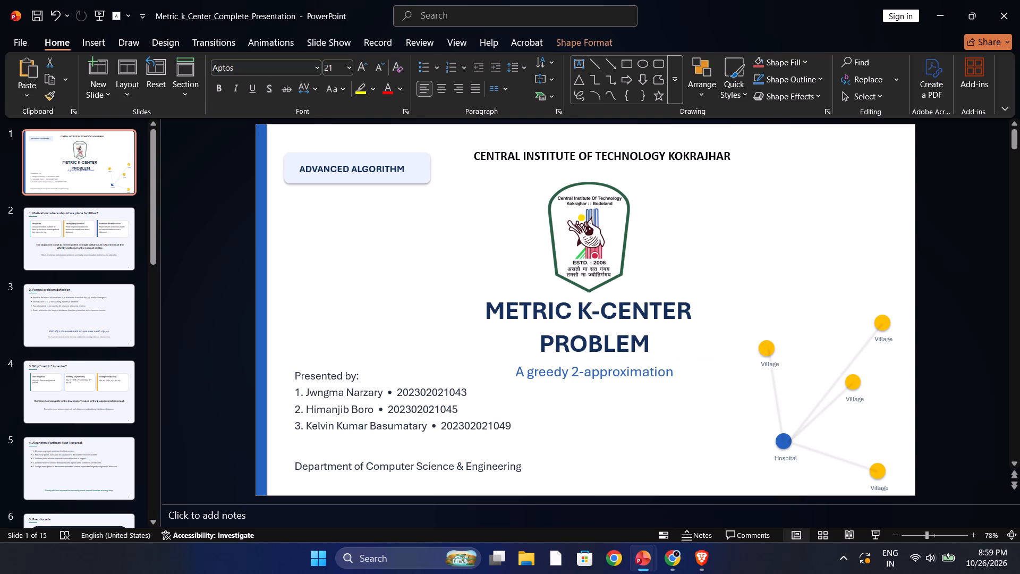
{"action": "left_click_drag", "start_coordinate": [582, 360], "coordinate": [582, 366]}
{"action": "left_click", "coordinate": [743, 257]}
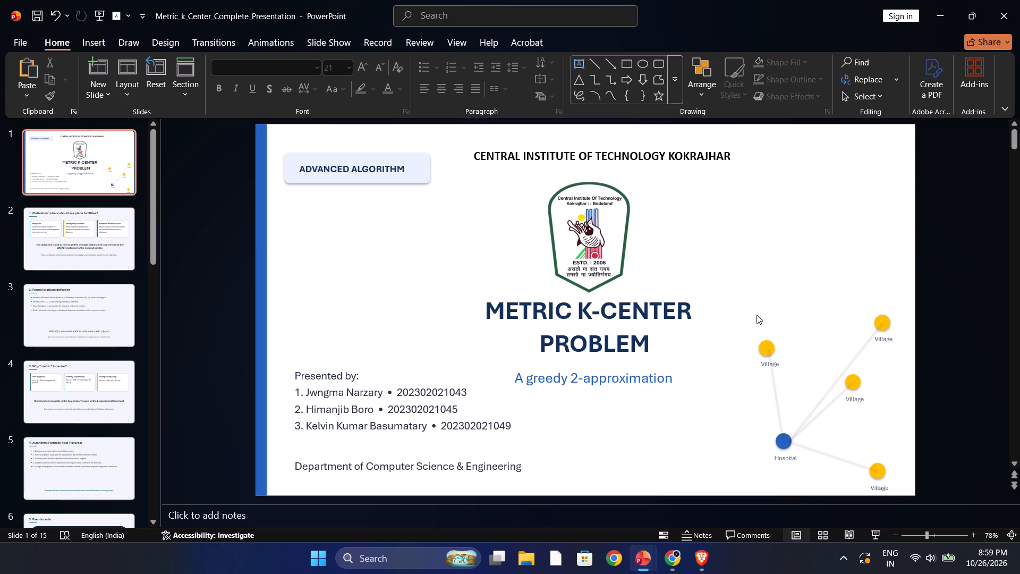
Shift the institute heading slightly down and to the left so it is centred over the logo.
{"action": "left_click", "coordinate": [596, 150]}
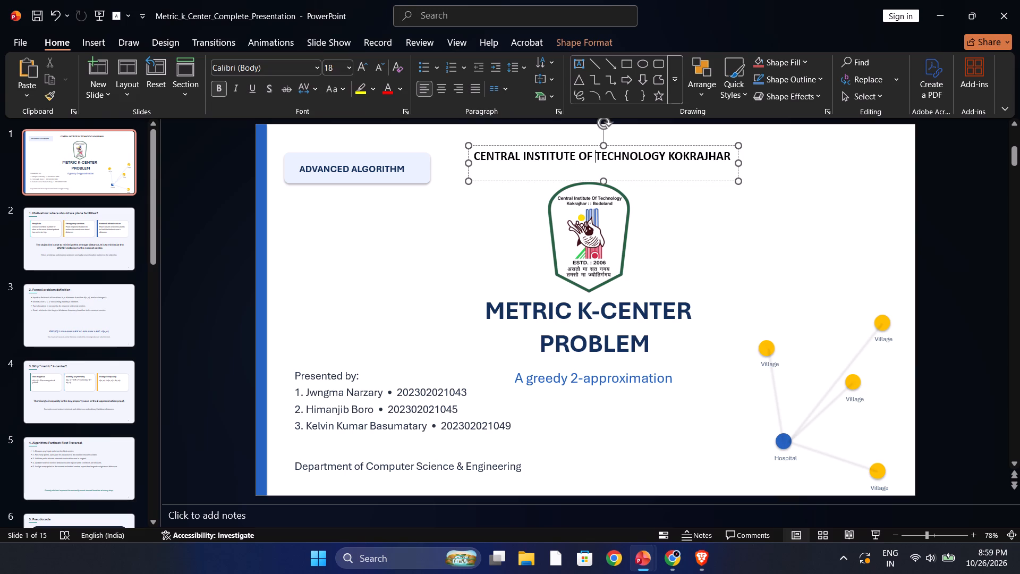
{"action": "left_click_drag", "start_coordinate": [592, 145], "coordinate": [576, 155]}
{"action": "left_click", "coordinate": [742, 243]}
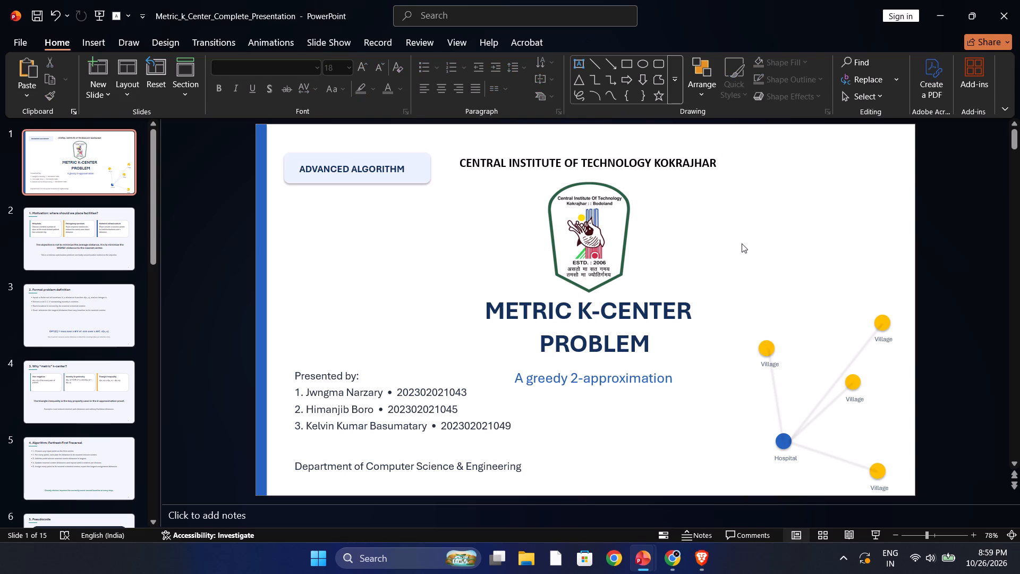
Review the Major Project title slide layout in Canva, and return to the PowerPoint presentation.
{"action": "left_click", "coordinate": [688, 567]}
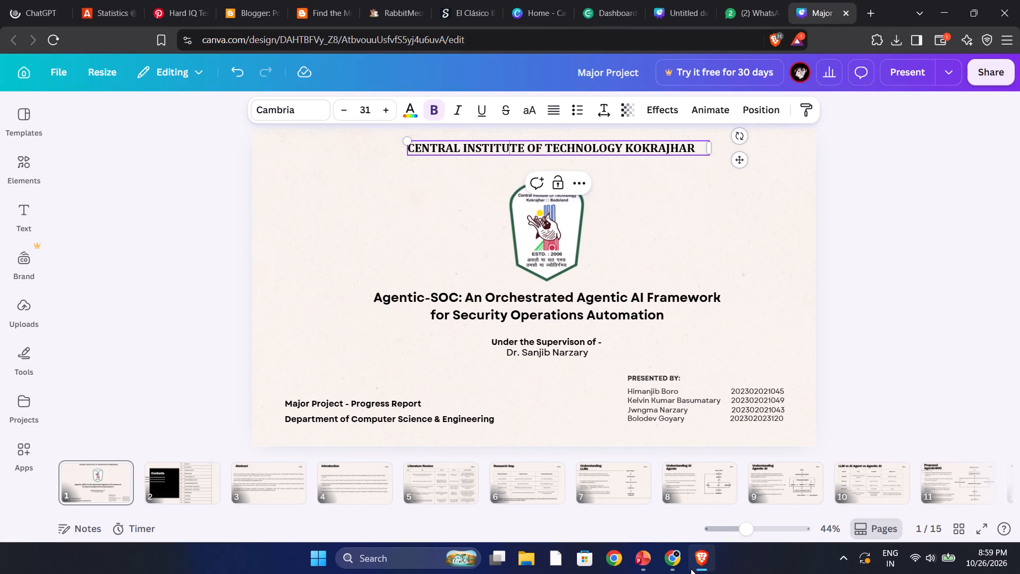
{"action": "left_click", "coordinate": [691, 569]}
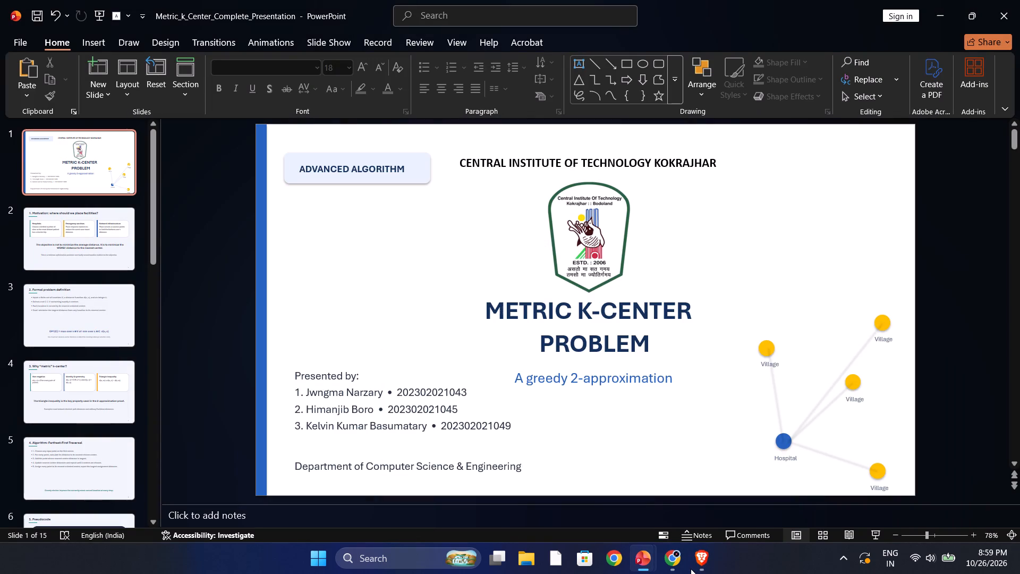
Delete the hospital-and-village network diagram's circles and connecting lines from the title slide.
{"action": "left_click", "coordinate": [752, 323]}
{"action": "left_click_drag", "start_coordinate": [756, 318], "coordinate": [871, 465]}
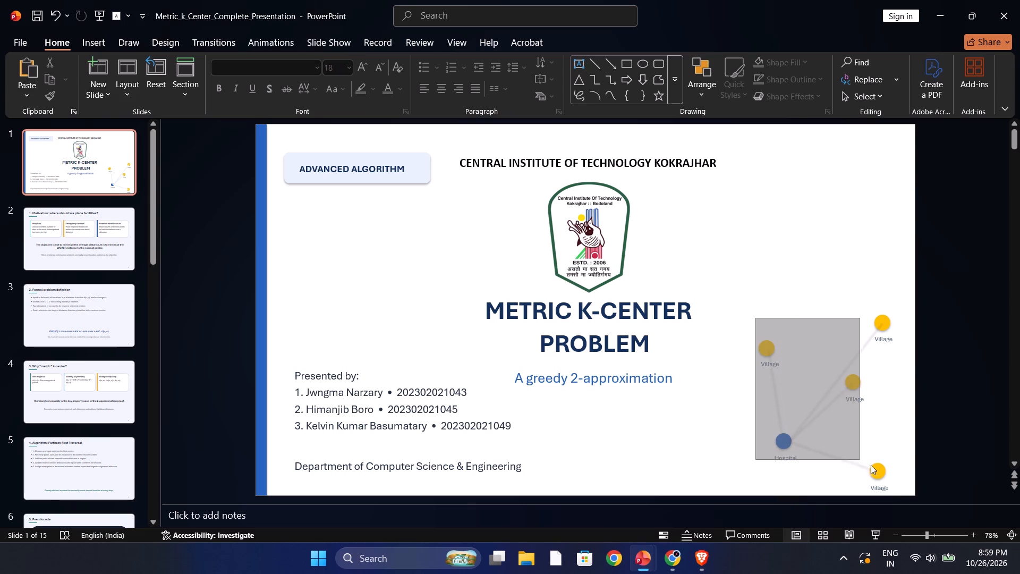
{"action": "left_click_drag", "start_coordinate": [871, 465], "coordinate": [907, 490]}
{"action": "left_click", "coordinate": [802, 293]}
{"action": "left_click_drag", "start_coordinate": [748, 299], "coordinate": [758, 315]}
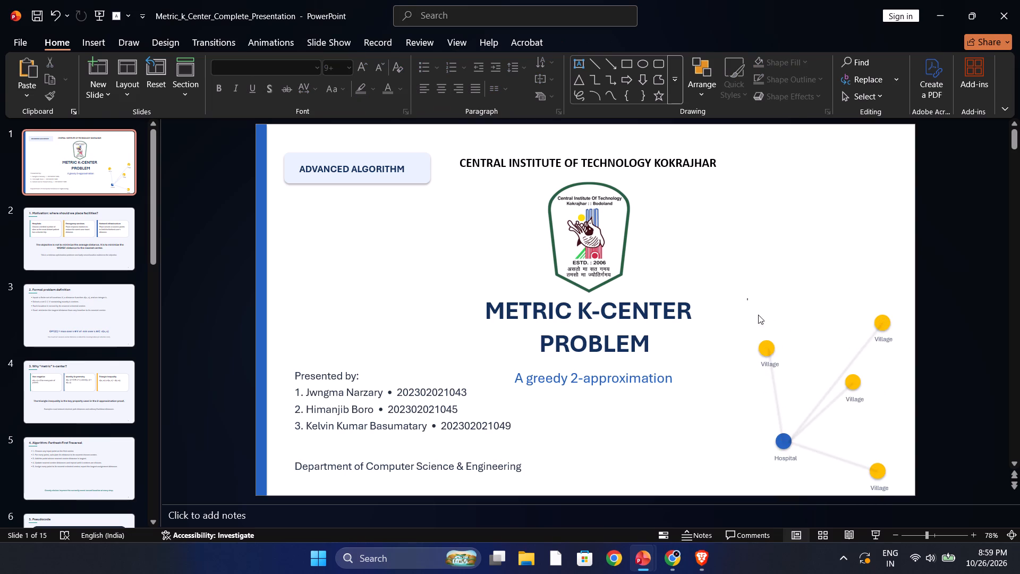
{"action": "left_click_drag", "start_coordinate": [758, 315], "coordinate": [905, 491]}
{"action": "key", "text": "Delete"}
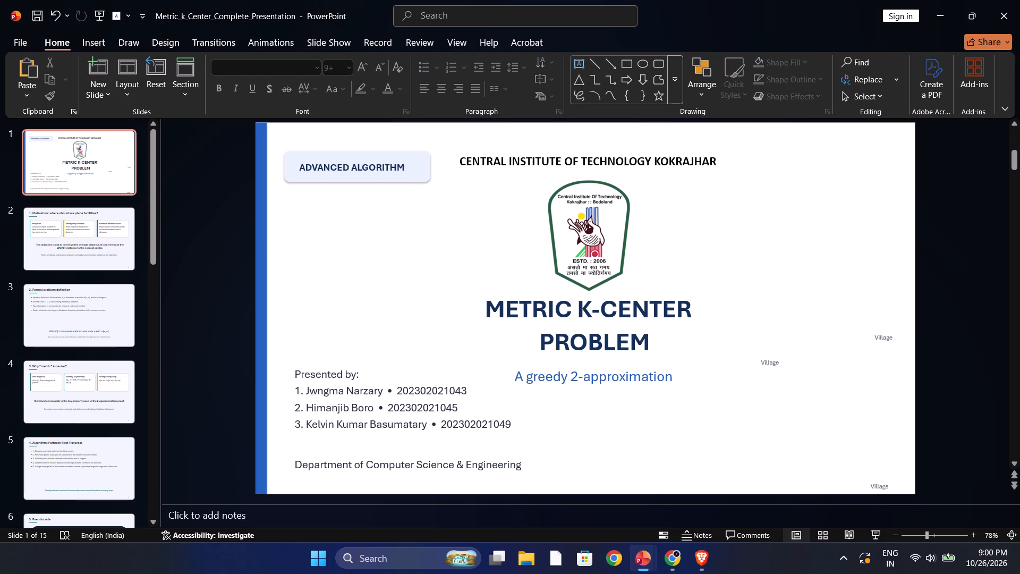
Delete the three leftover "Village" labels from the title slide.
{"action": "left_click", "coordinate": [776, 364]}
{"action": "left_click_drag", "start_coordinate": [762, 310], "coordinate": [913, 458]}
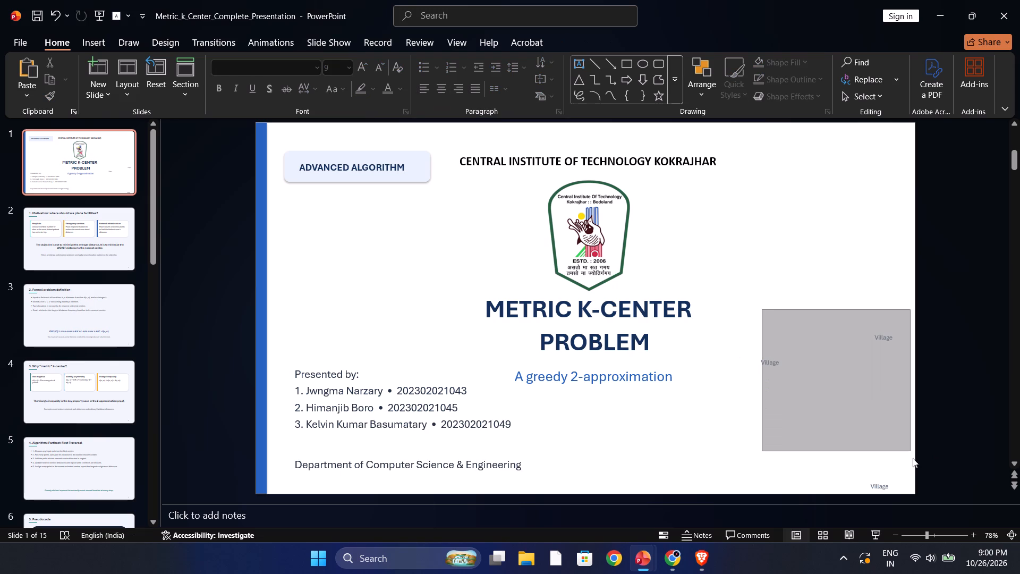
{"action": "left_click_drag", "start_coordinate": [913, 458], "coordinate": [899, 491]}
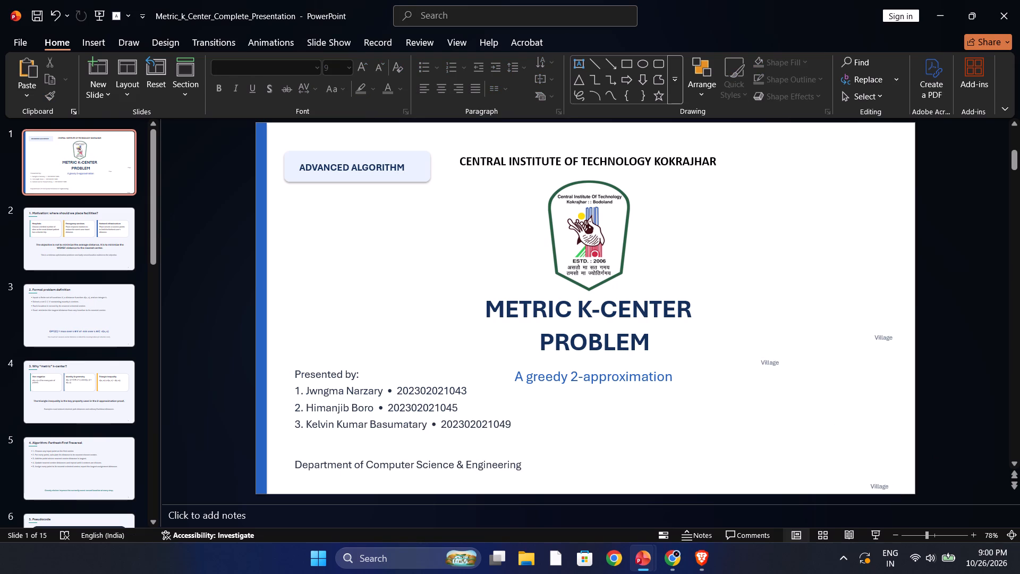
{"action": "left_click", "coordinate": [766, 365]}
{"action": "key", "text": "Delete"}
{"action": "left_click", "coordinate": [782, 355]}
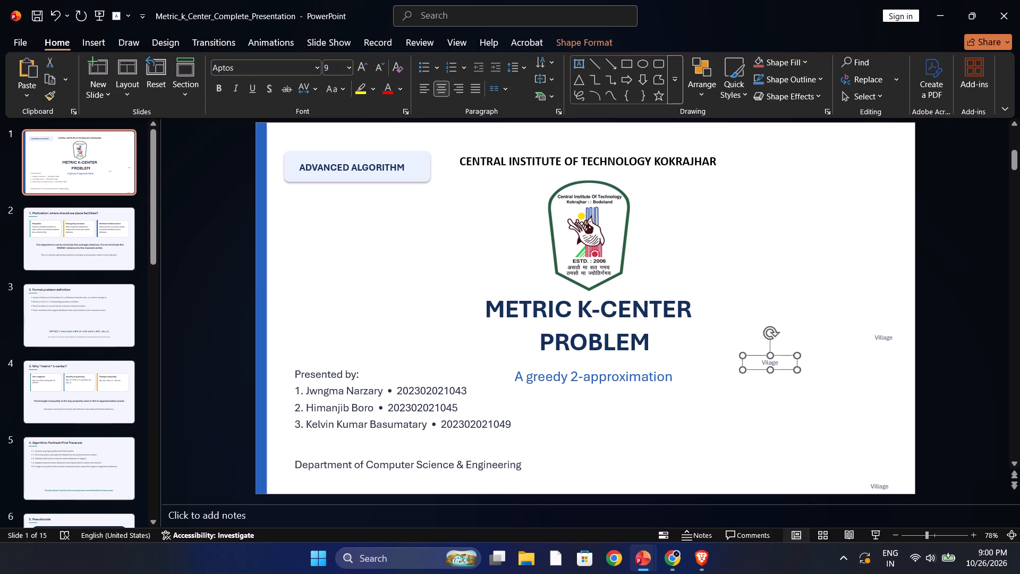
{"action": "key", "text": "Delete"}
{"action": "left_click", "coordinate": [878, 336]}
{"action": "left_click", "coordinate": [880, 332]}
{"action": "key", "text": "Delete"}
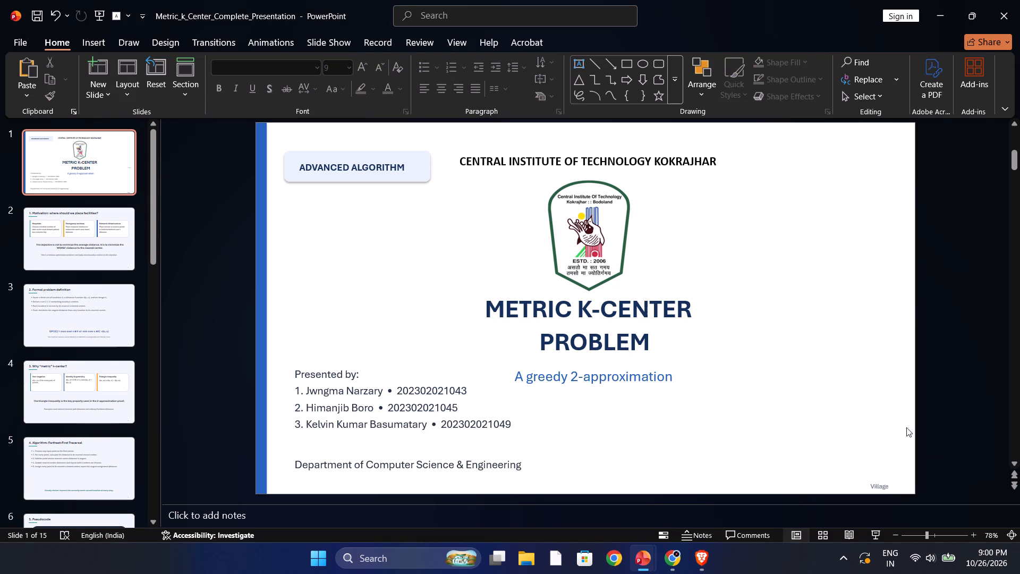
{"action": "left_click", "coordinate": [886, 485]}
{"action": "left_click", "coordinate": [888, 478]}
{"action": "key", "text": "Delete"}
Move the "Presented by" block to the slide's lower-right corner and narrow its text box.
{"action": "left_click_drag", "start_coordinate": [309, 363], "coordinate": [311, 368]}
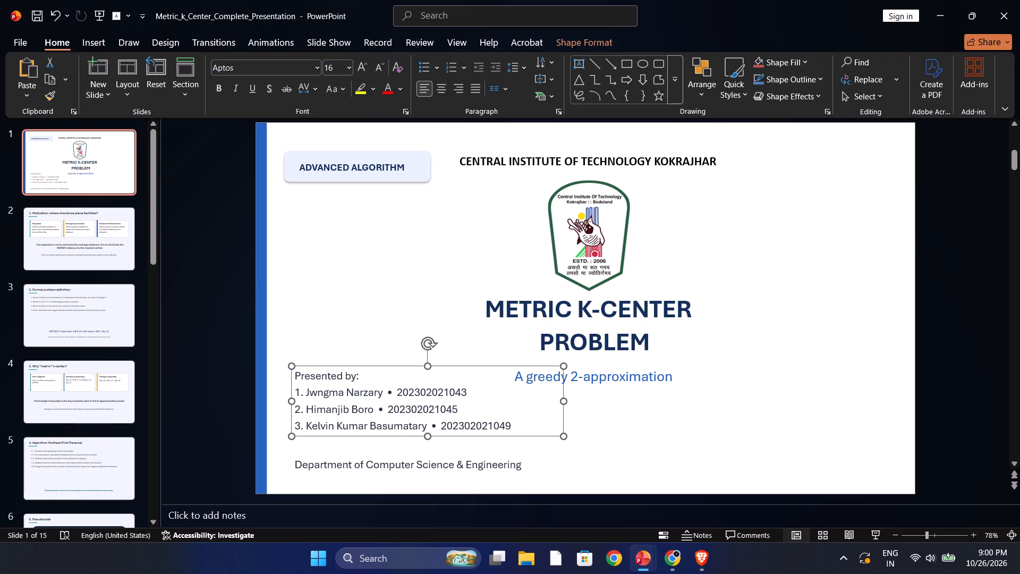
{"action": "left_click_drag", "start_coordinate": [329, 365], "coordinate": [720, 392]}
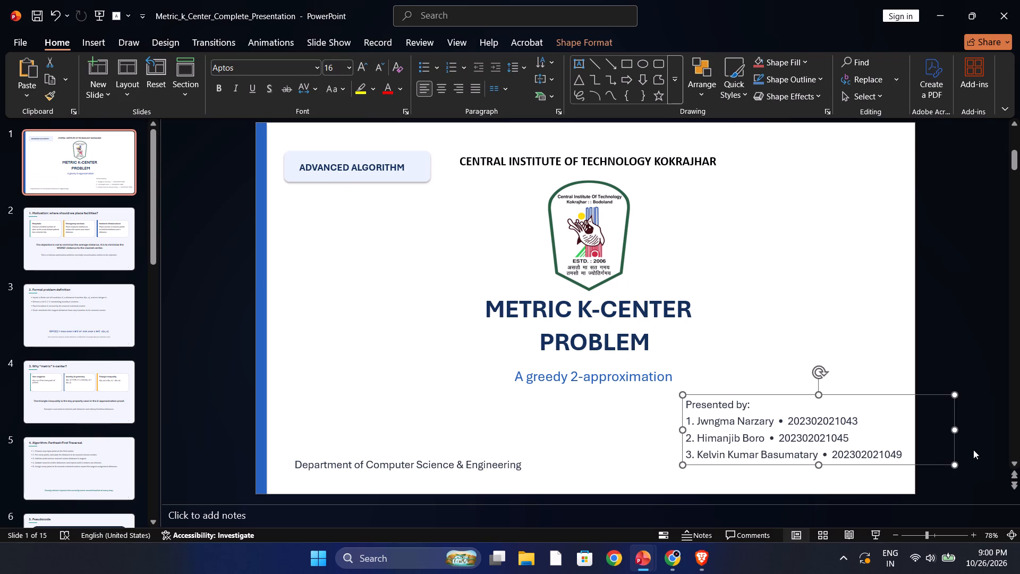
{"action": "left_click_drag", "start_coordinate": [955, 465], "coordinate": [925, 469]}
{"action": "left_click_drag", "start_coordinate": [835, 393], "coordinate": [839, 412]}
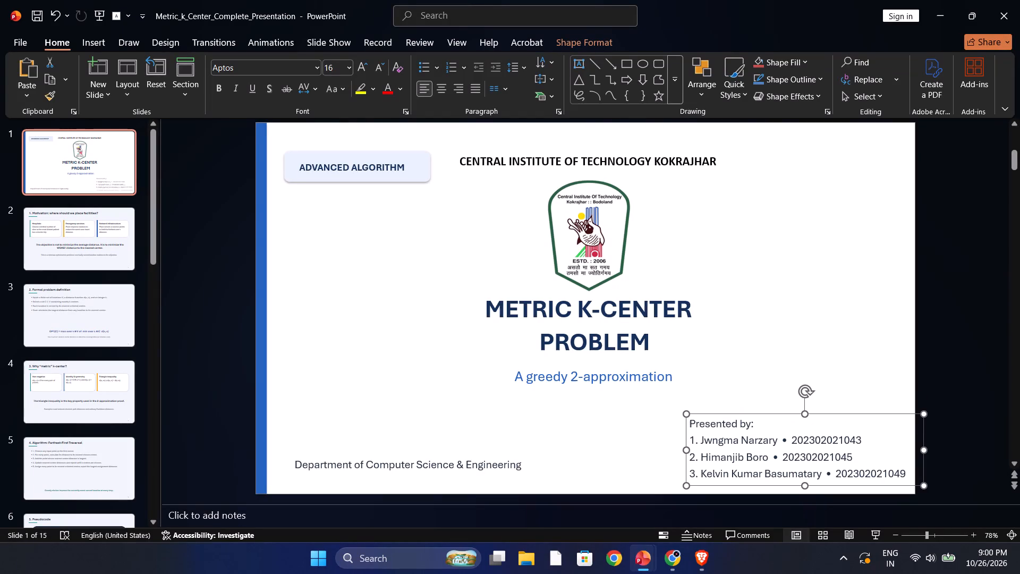
Set all the text in the "Presented by" block to font size 14.
{"action": "left_click", "coordinate": [783, 442]}
{"action": "left_click", "coordinate": [351, 70]}
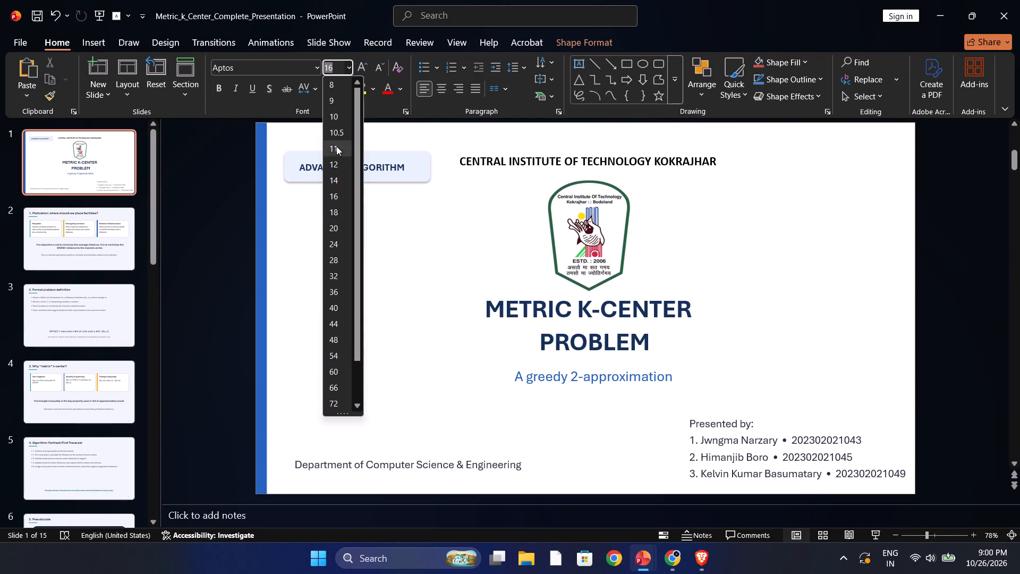
{"action": "left_click", "coordinate": [334, 176]}
{"action": "left_click", "coordinate": [742, 442]}
{"action": "left_click", "coordinate": [735, 437]}
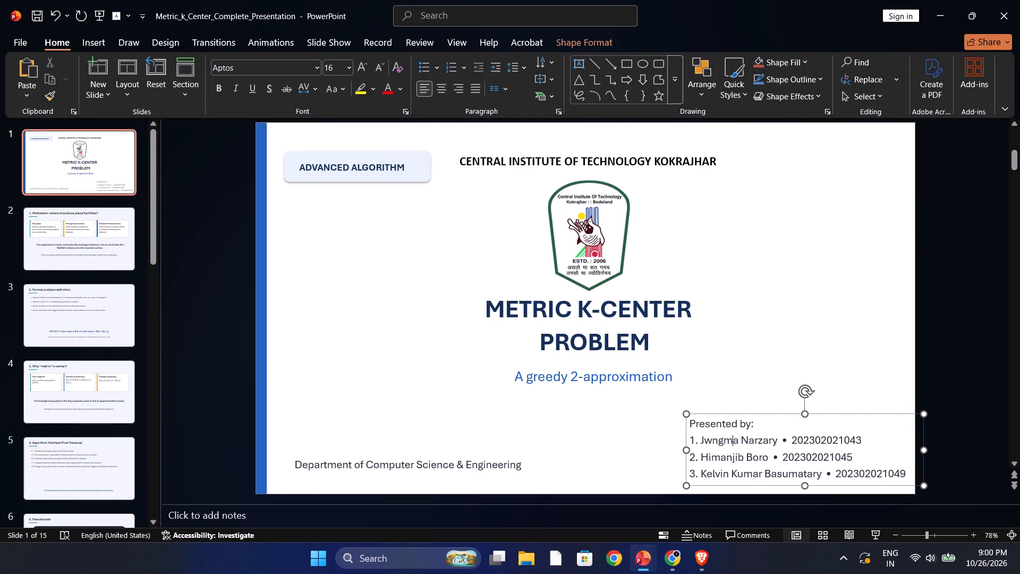
{"action": "key", "text": "ctrl+a"}
{"action": "left_click", "coordinate": [346, 63]}
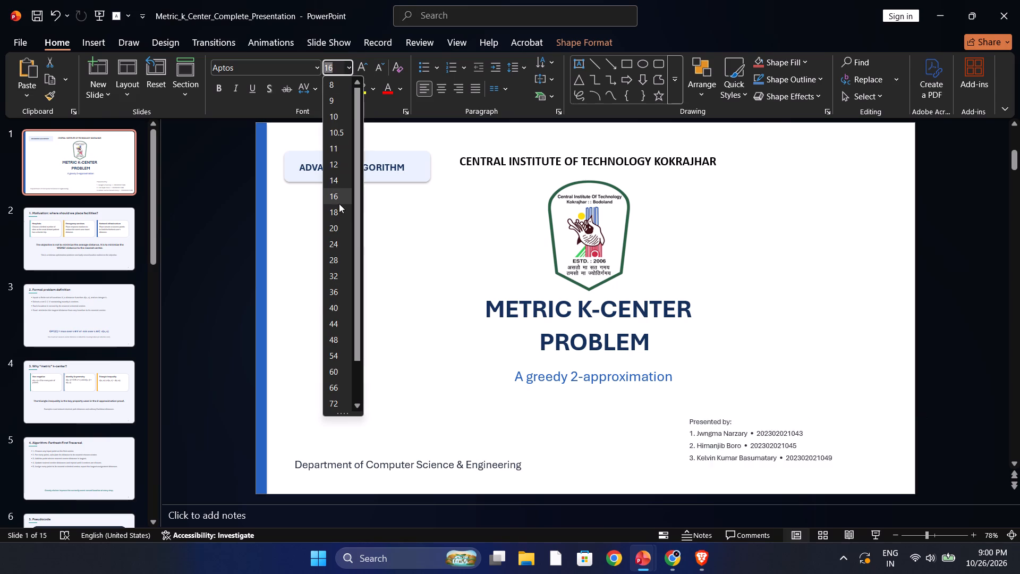
{"action": "left_click", "coordinate": [338, 176]}
{"action": "left_click", "coordinate": [854, 264]}
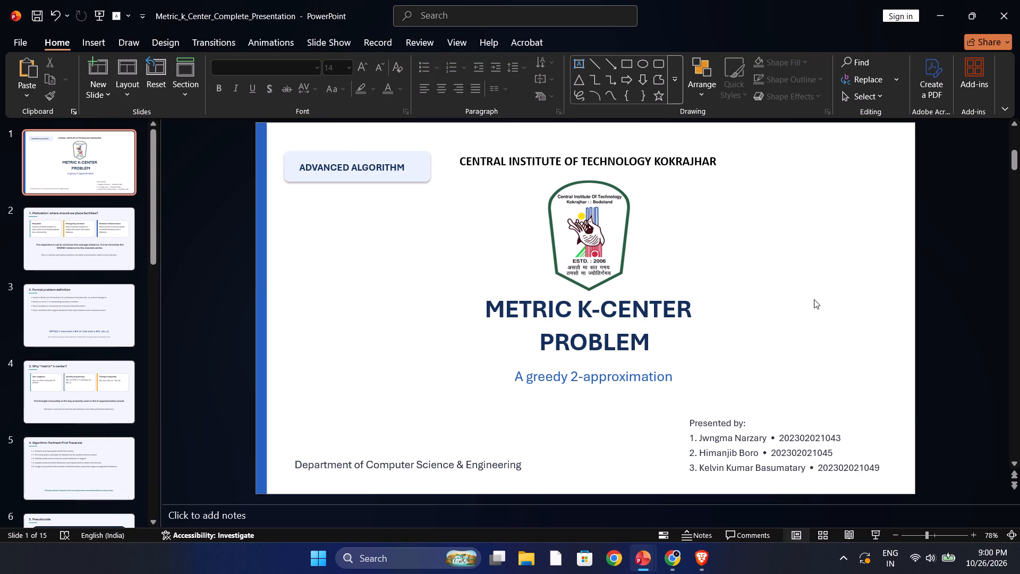
Move the "Department of Computer Science & Engineering" line slightly down and left, closer to the slide's lower-left corner.
{"action": "left_click", "coordinate": [455, 468]}
{"action": "left_click_drag", "start_coordinate": [457, 453], "coordinate": [450, 459]}
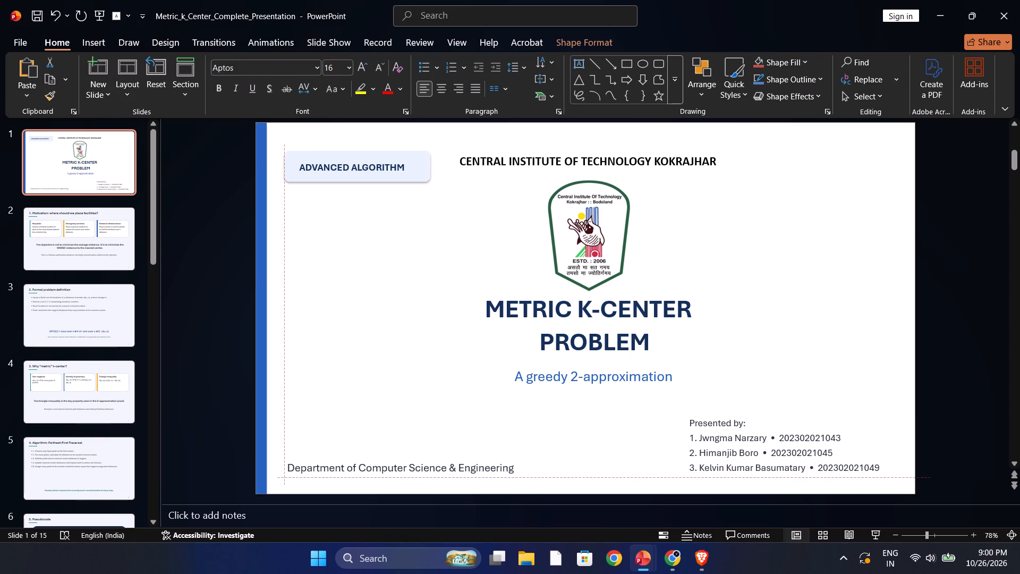
{"action": "left_click_drag", "start_coordinate": [450, 459], "coordinate": [448, 460]}
{"action": "left_click", "coordinate": [750, 241]}
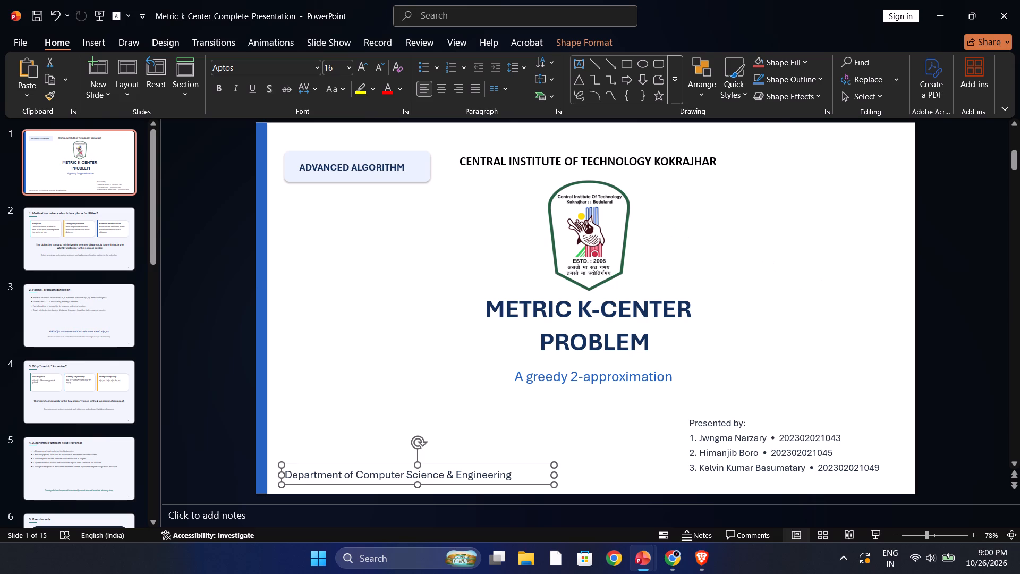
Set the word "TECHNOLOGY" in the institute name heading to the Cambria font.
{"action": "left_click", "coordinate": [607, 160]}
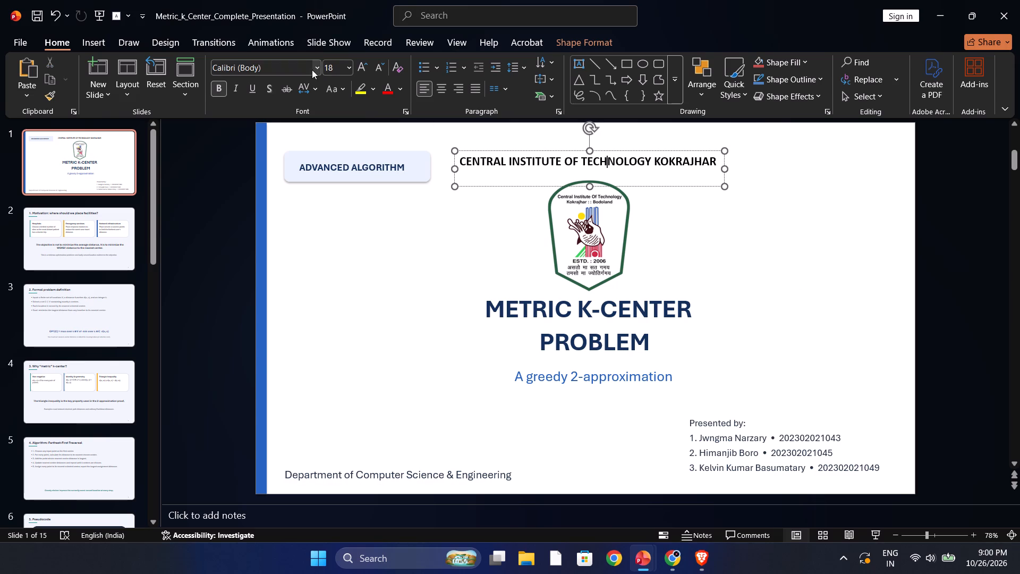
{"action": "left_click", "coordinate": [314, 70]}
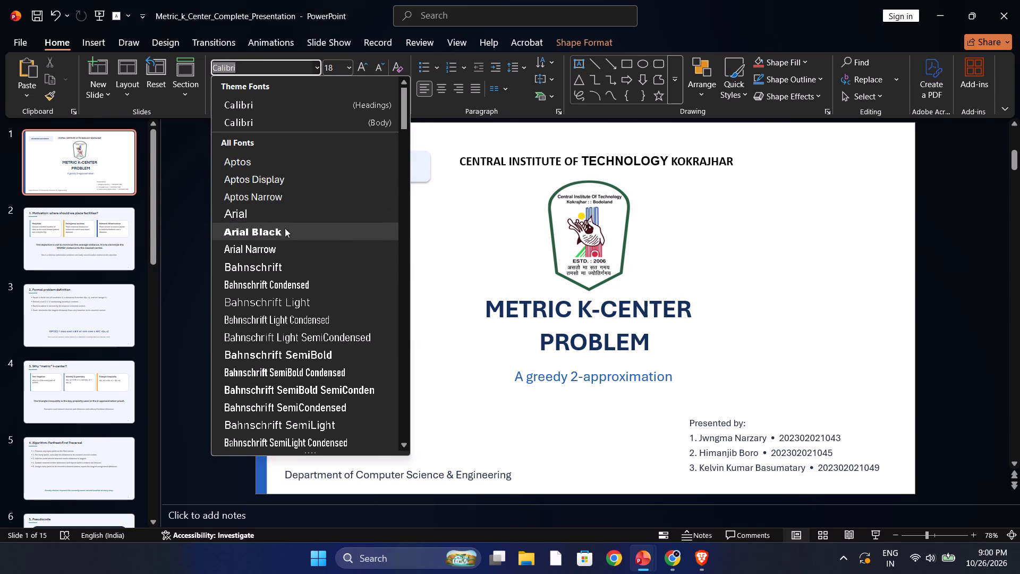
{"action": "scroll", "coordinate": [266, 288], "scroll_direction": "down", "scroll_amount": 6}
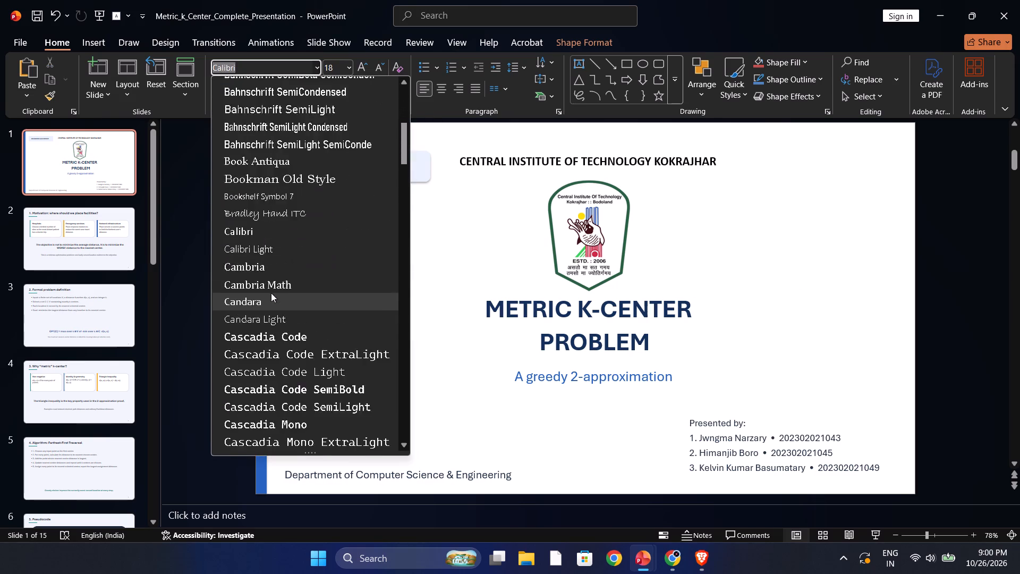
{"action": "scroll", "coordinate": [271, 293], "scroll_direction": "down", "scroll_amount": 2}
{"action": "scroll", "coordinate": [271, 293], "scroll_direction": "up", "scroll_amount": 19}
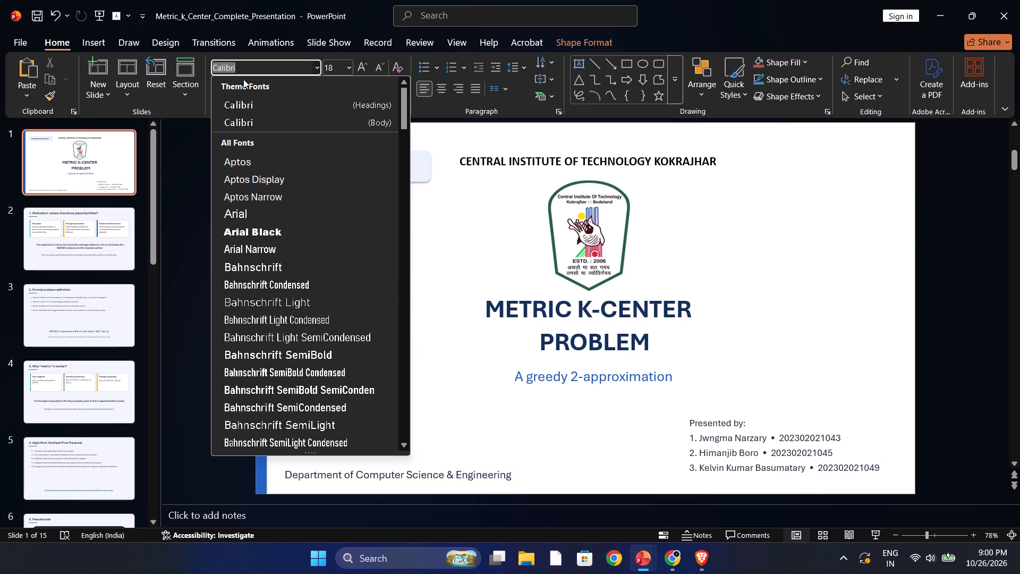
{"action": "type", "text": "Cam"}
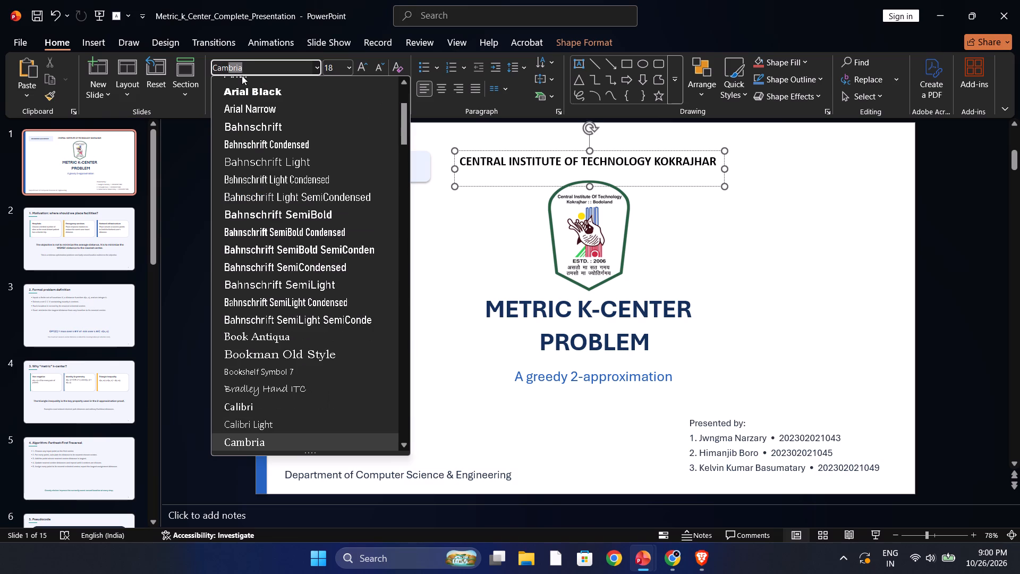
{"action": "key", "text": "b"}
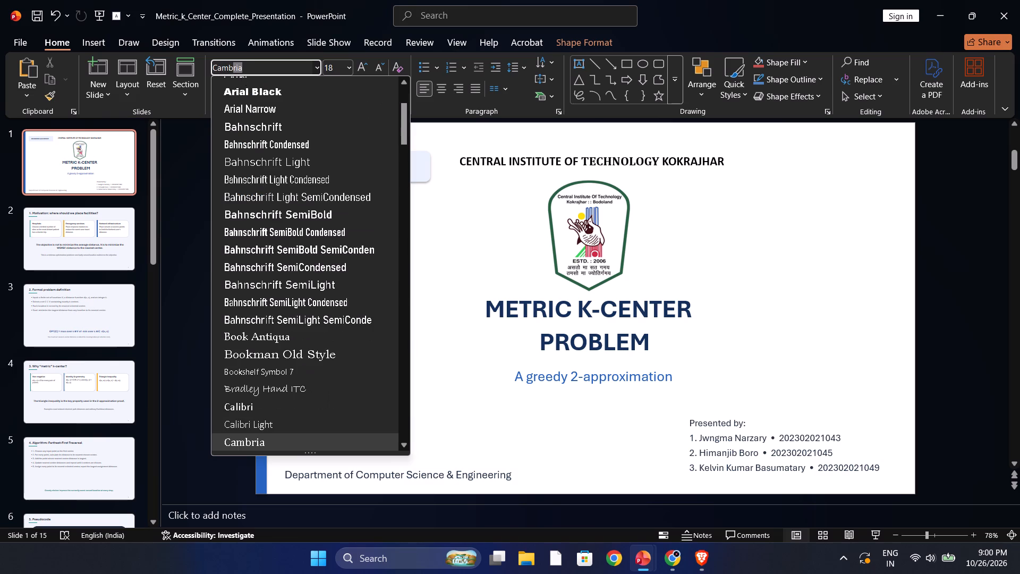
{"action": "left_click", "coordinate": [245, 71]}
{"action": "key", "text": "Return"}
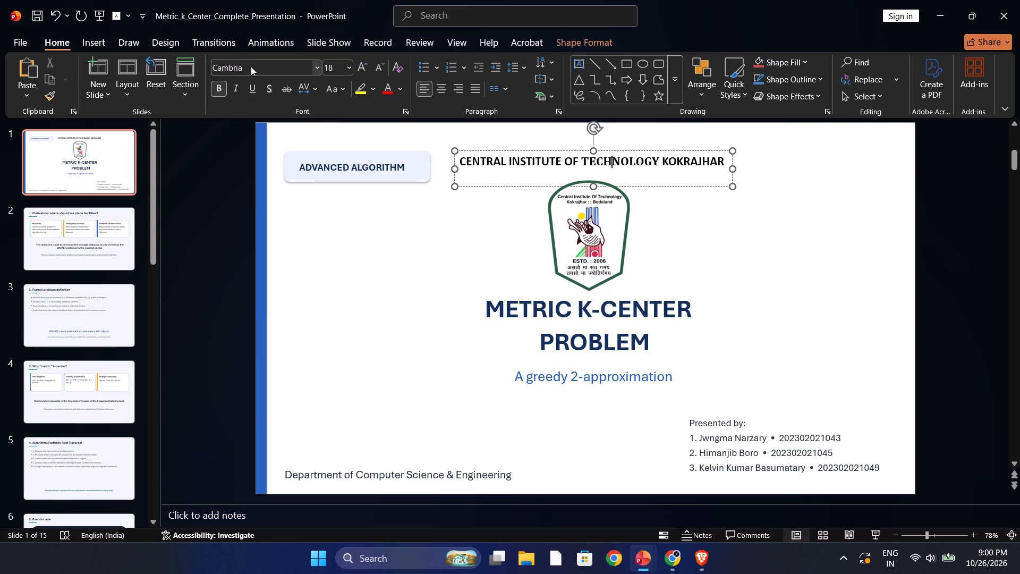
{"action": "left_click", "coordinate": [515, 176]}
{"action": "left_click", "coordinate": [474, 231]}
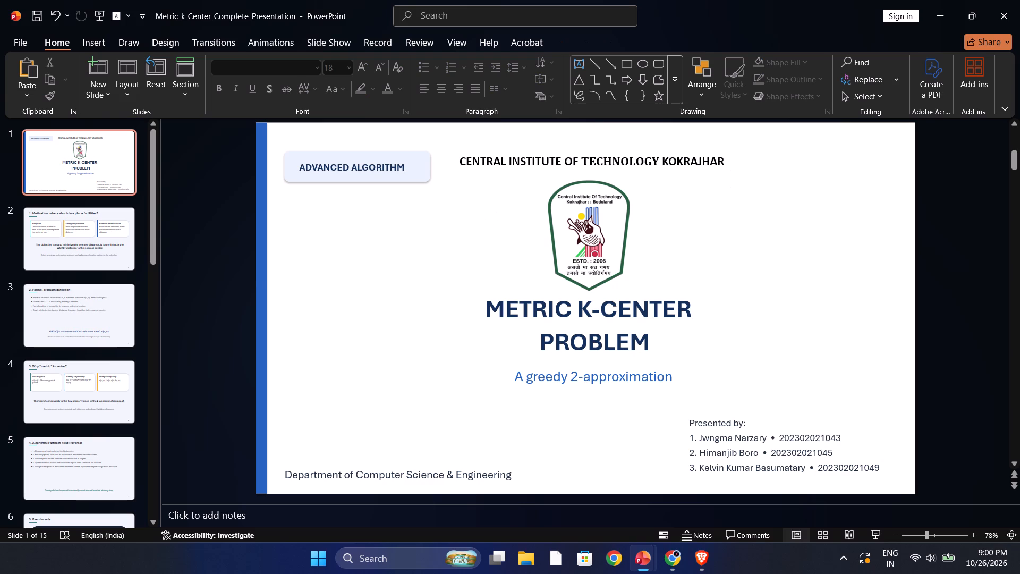
Set the entire "CENTRAL INSTITUTE OF TECHNOLOGY KOKRAJHAR" heading to the Cambria font.
{"action": "left_click", "coordinate": [503, 159]}
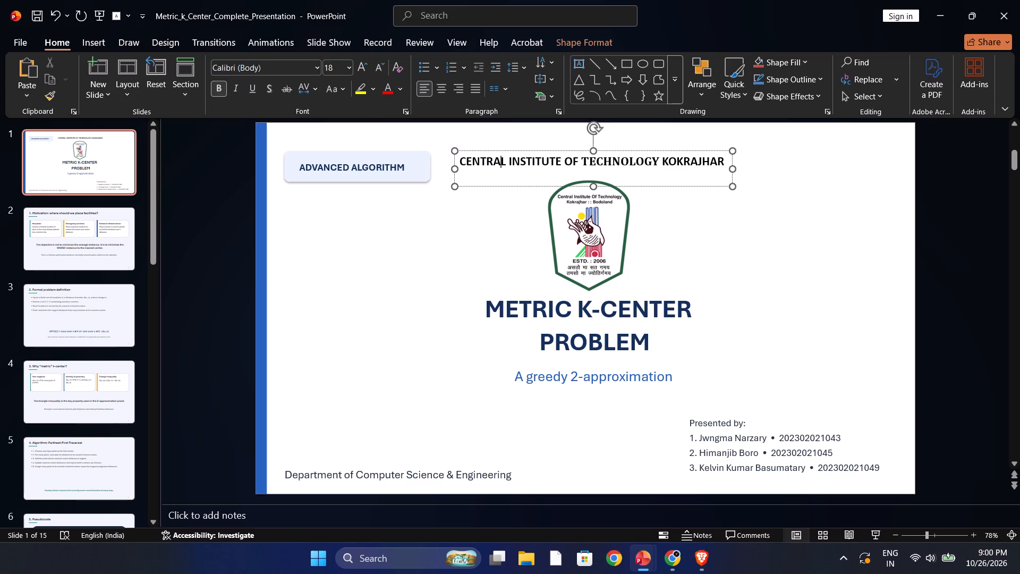
{"action": "key", "text": "ctrl+a"}
{"action": "left_click", "coordinate": [282, 62]}
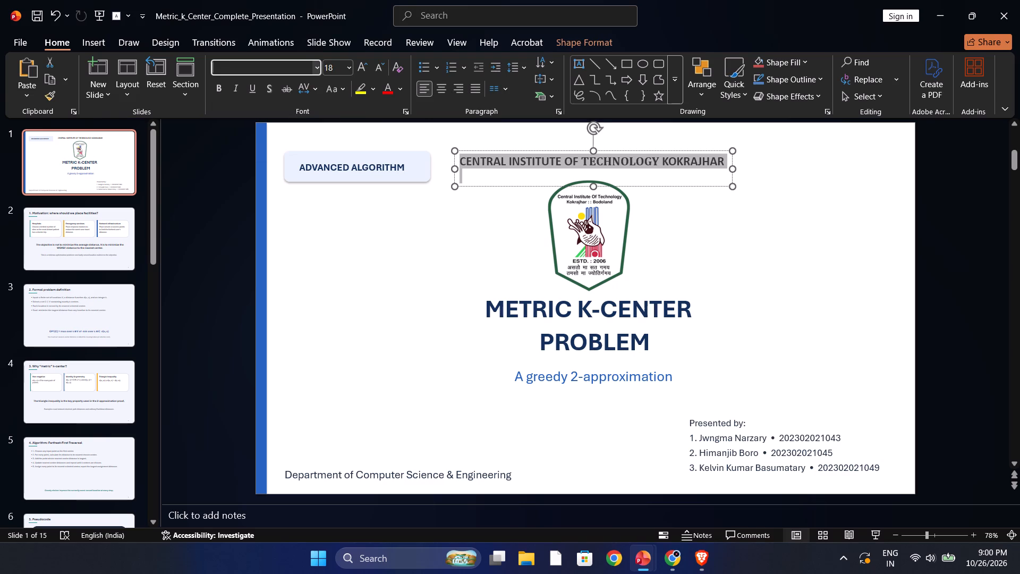
{"action": "type", "text": "Ca"}
{"action": "key", "text": "m"}
{"action": "key", "text": "Return"}
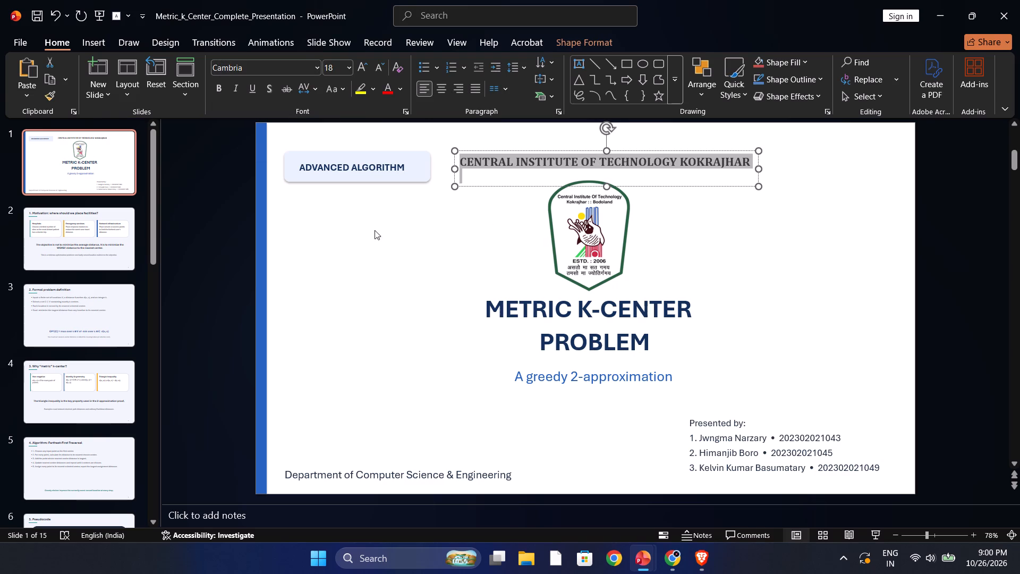
{"action": "left_click", "coordinate": [380, 242]}
Move the institute name heading slightly up and left so it sits centred above the logo.
{"action": "left_click", "coordinate": [557, 156]}
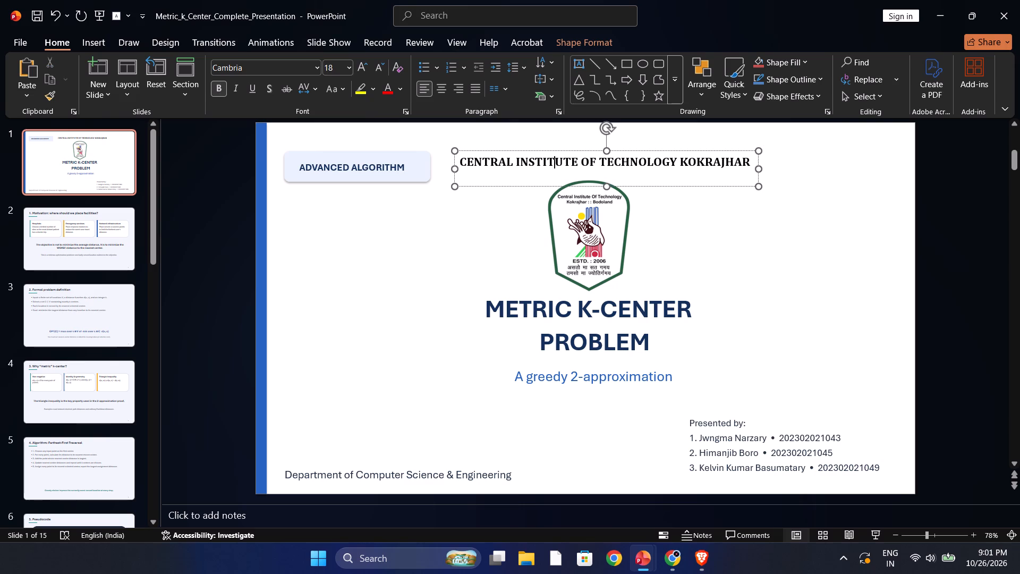
{"action": "left_click_drag", "start_coordinate": [557, 151], "coordinate": [548, 145]}
{"action": "left_click", "coordinate": [584, 232]}
{"action": "left_click", "coordinate": [729, 246]}
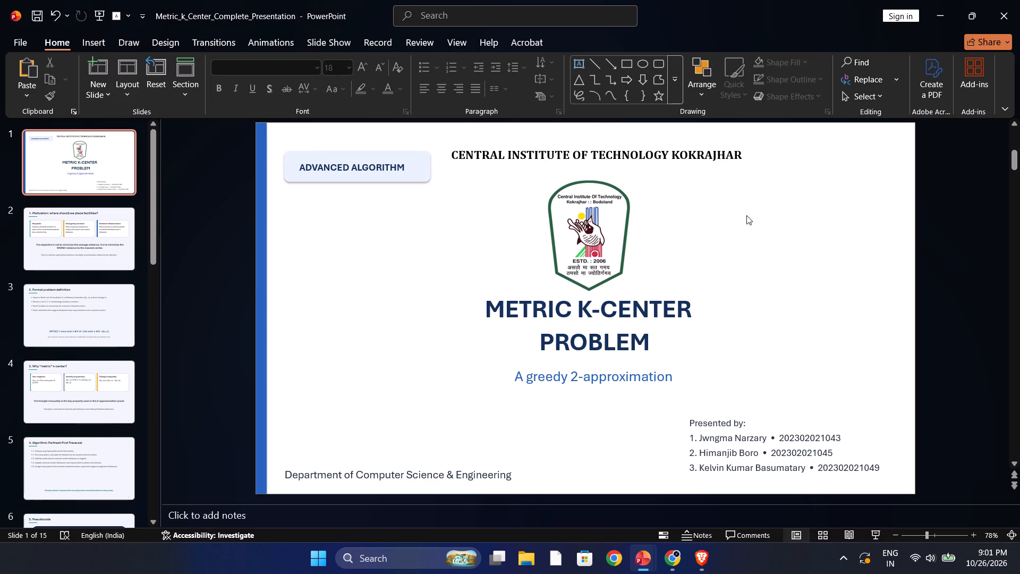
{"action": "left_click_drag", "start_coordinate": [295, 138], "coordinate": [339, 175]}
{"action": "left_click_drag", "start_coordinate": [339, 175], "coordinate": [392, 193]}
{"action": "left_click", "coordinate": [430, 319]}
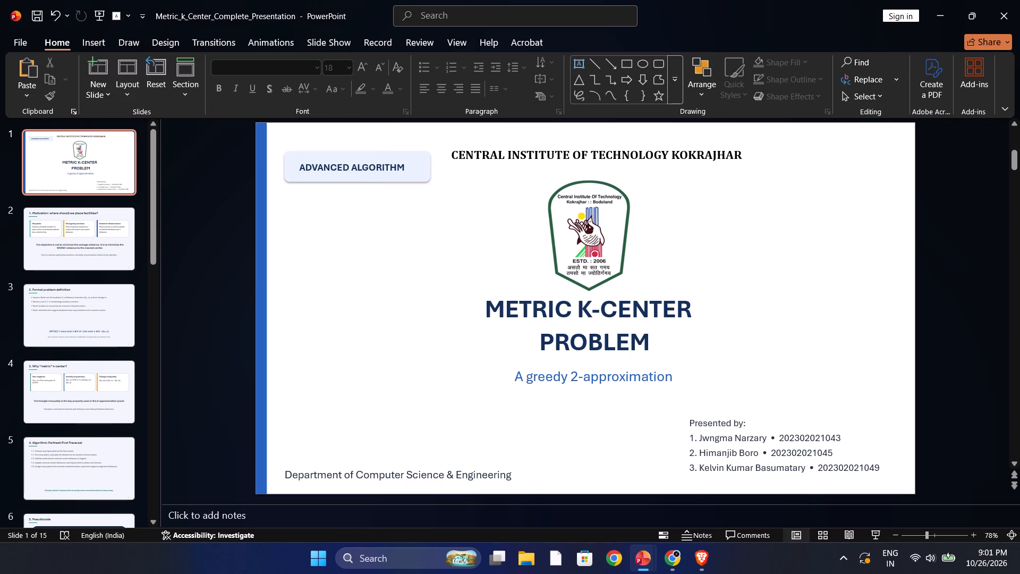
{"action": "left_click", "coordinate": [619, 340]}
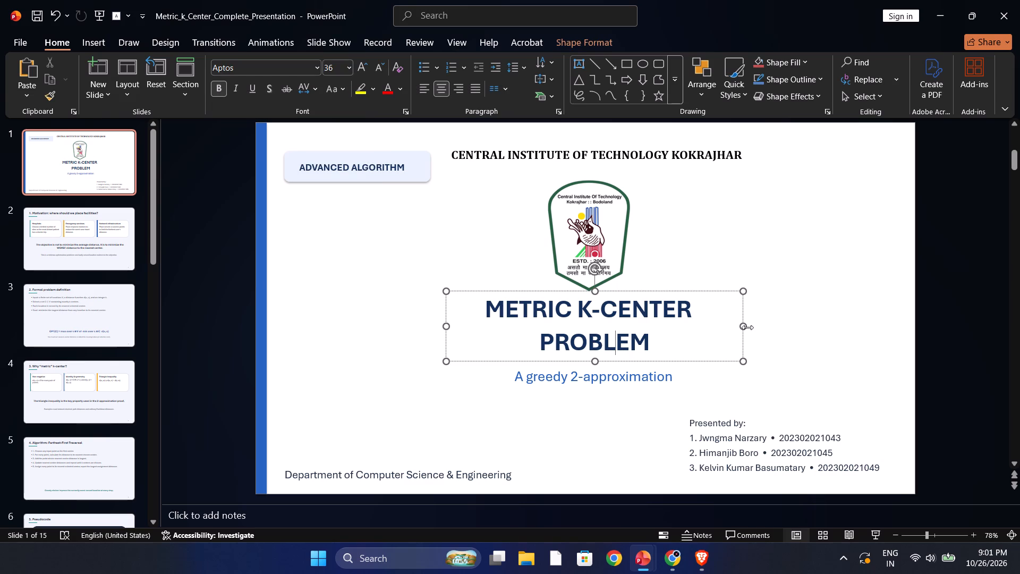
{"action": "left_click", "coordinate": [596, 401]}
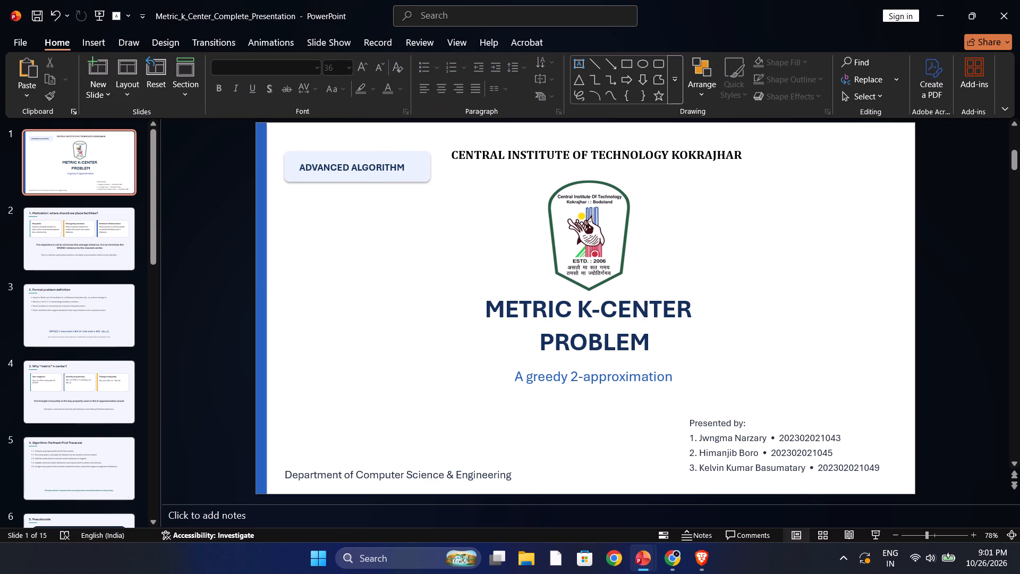
Move the "Presented by" block slightly down and right, closer to the slide's lower-right corner.
{"action": "left_click_drag", "start_coordinate": [667, 409], "coordinate": [879, 482]}
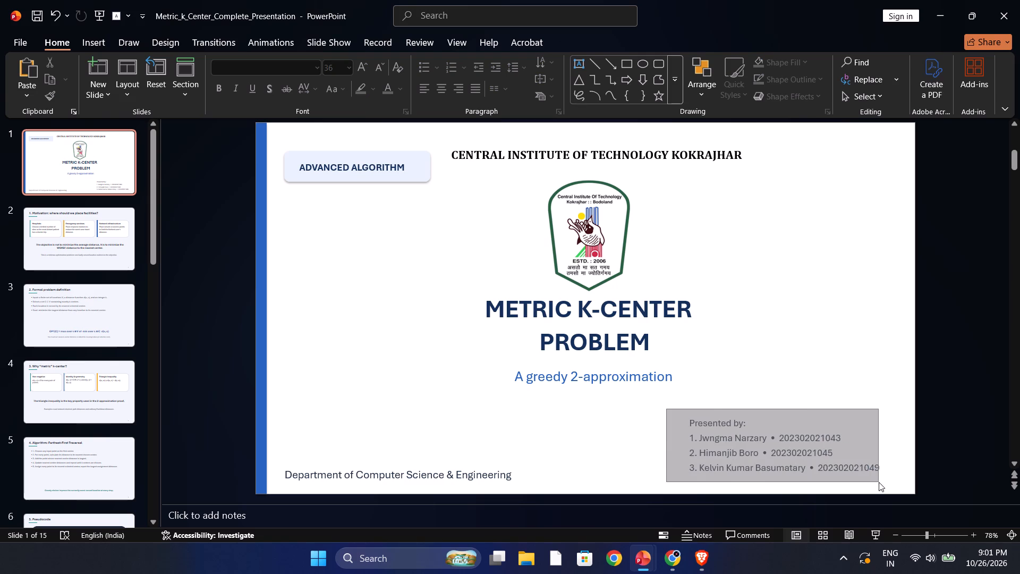
{"action": "left_click_drag", "start_coordinate": [879, 482], "coordinate": [879, 482]}
{"action": "left_click", "coordinate": [804, 443]}
{"action": "left_click_drag", "start_coordinate": [779, 412], "coordinate": [796, 419]}
{"action": "left_click", "coordinate": [809, 319]}
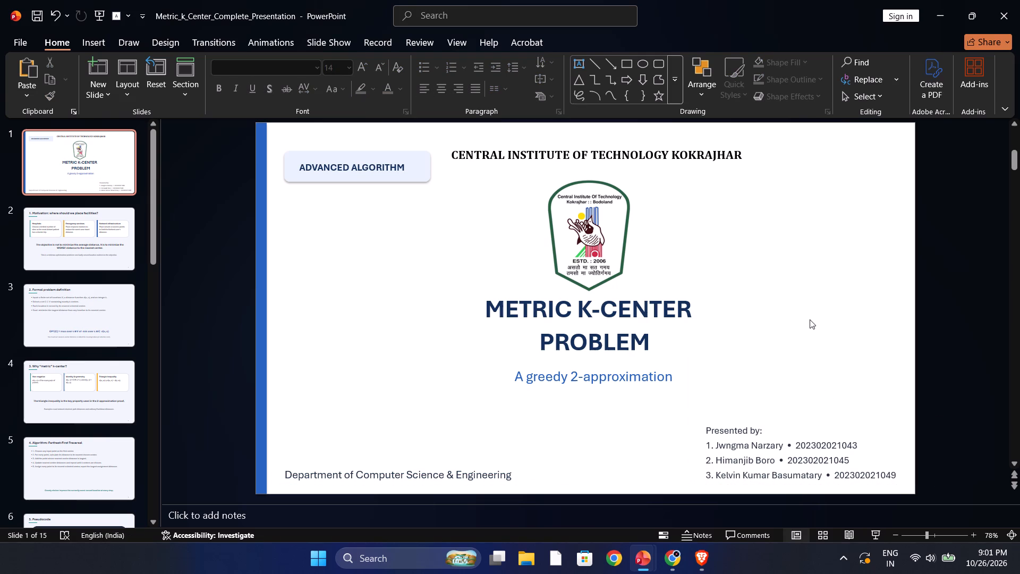
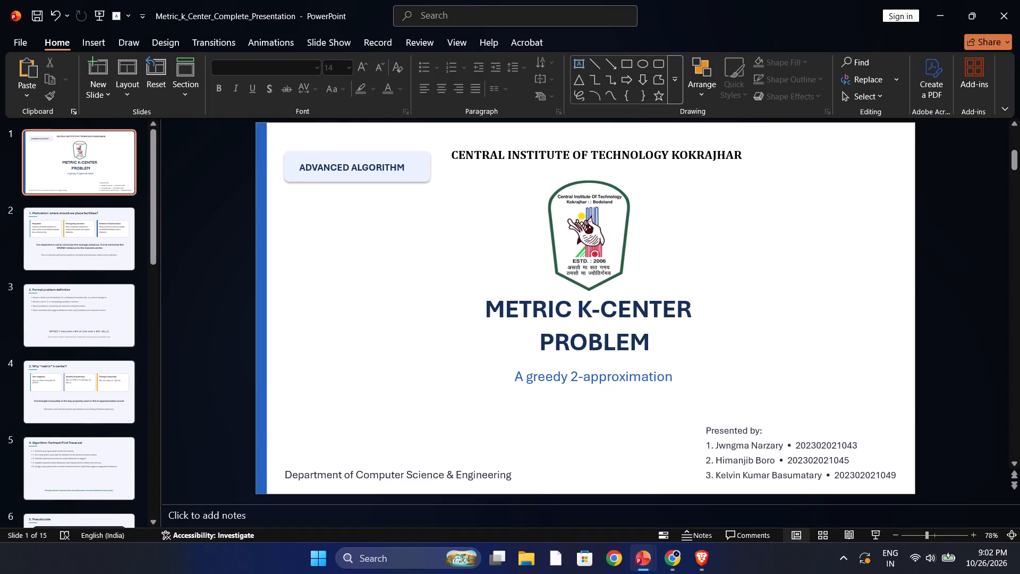
Undo the recent title slide edits back to the version with the hospital-and-villages diagram and the "Presented by" block above the department line.
{"action": "triple_click", "coordinate": [55, 10]}
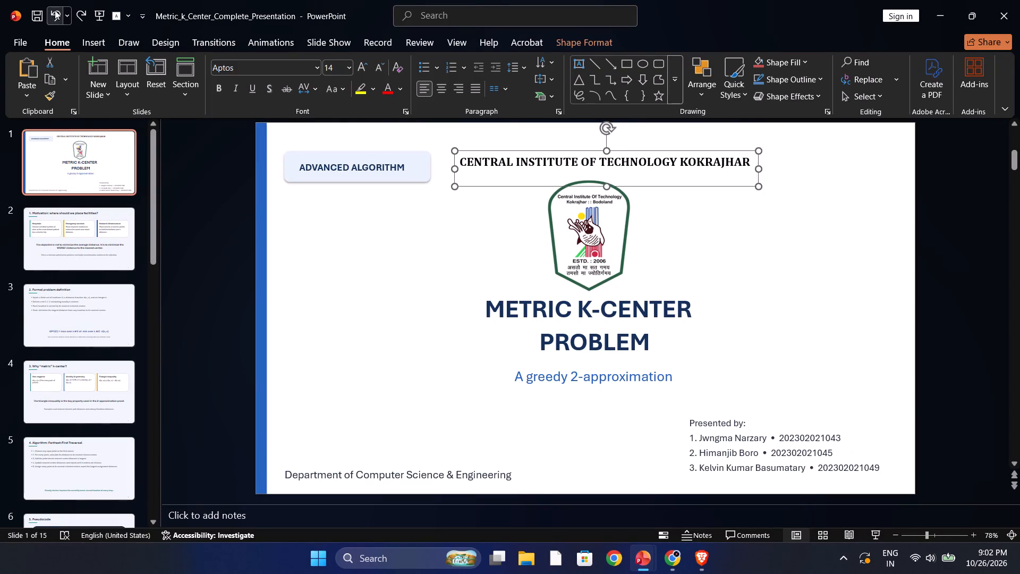
{"action": "triple_click", "coordinate": [55, 10]}
{"action": "triple_click", "coordinate": [55, 10]}
{"action": "triple_click", "coordinate": [54, 10]}
{"action": "triple_click", "coordinate": [54, 10]}
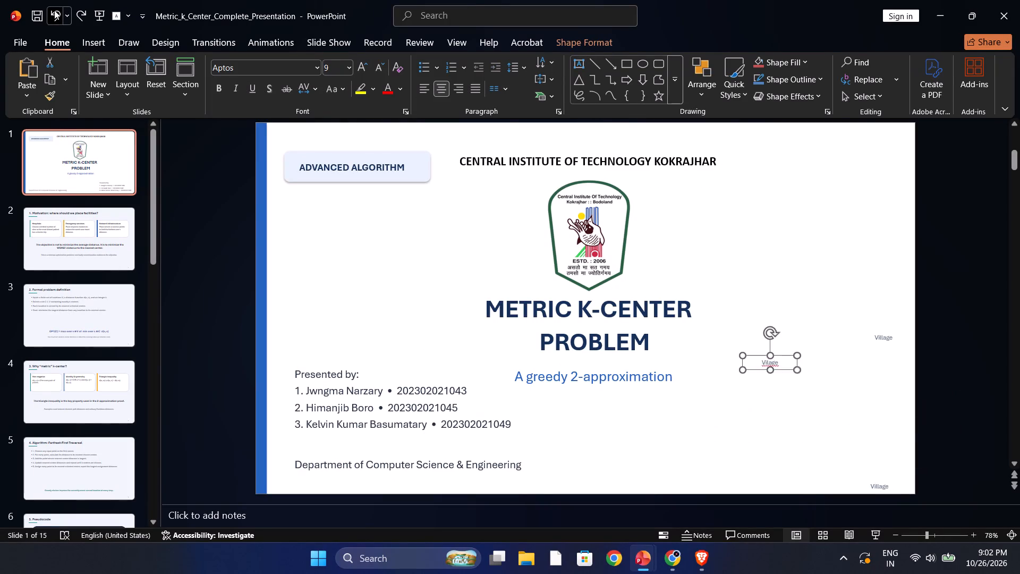
{"action": "triple_click", "coordinate": [54, 10]}
{"action": "triple_click", "coordinate": [54, 10]}
{"action": "triple_click", "coordinate": [54, 10]}
{"action": "left_click", "coordinate": [53, 11]}
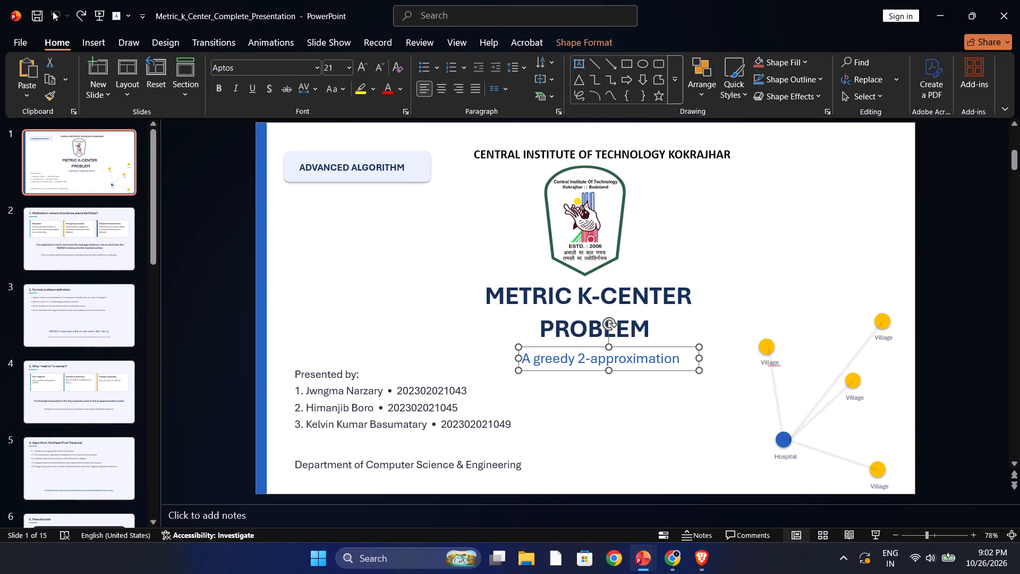
{"action": "triple_click", "coordinate": [53, 11]}
{"action": "triple_click", "coordinate": [53, 11]}
{"action": "double_click", "coordinate": [53, 11]}
Delete the institute logo from the title slide.
{"action": "left_click", "coordinate": [453, 225]}
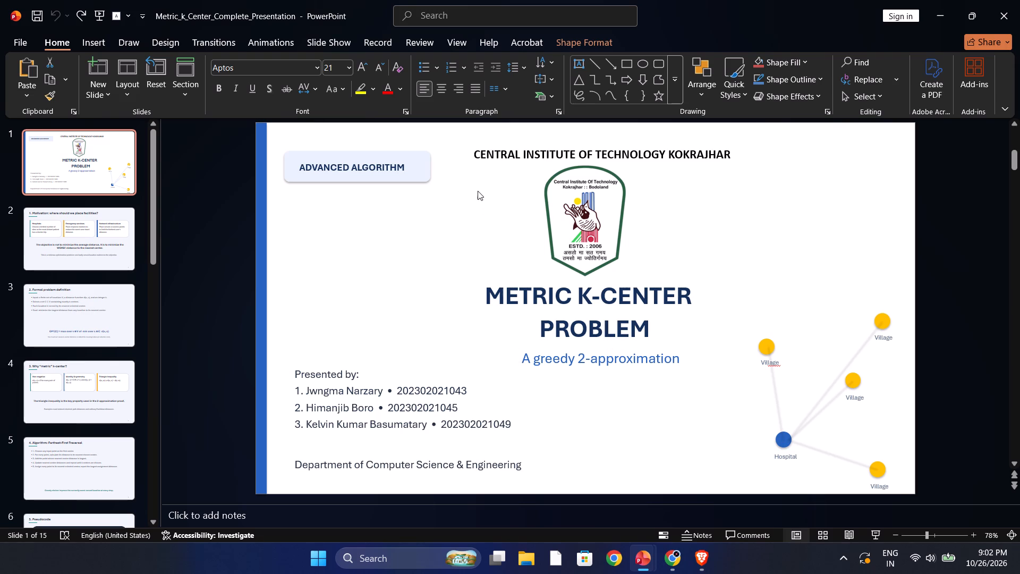
{"action": "left_click_drag", "start_coordinate": [456, 150], "coordinate": [460, 153]}
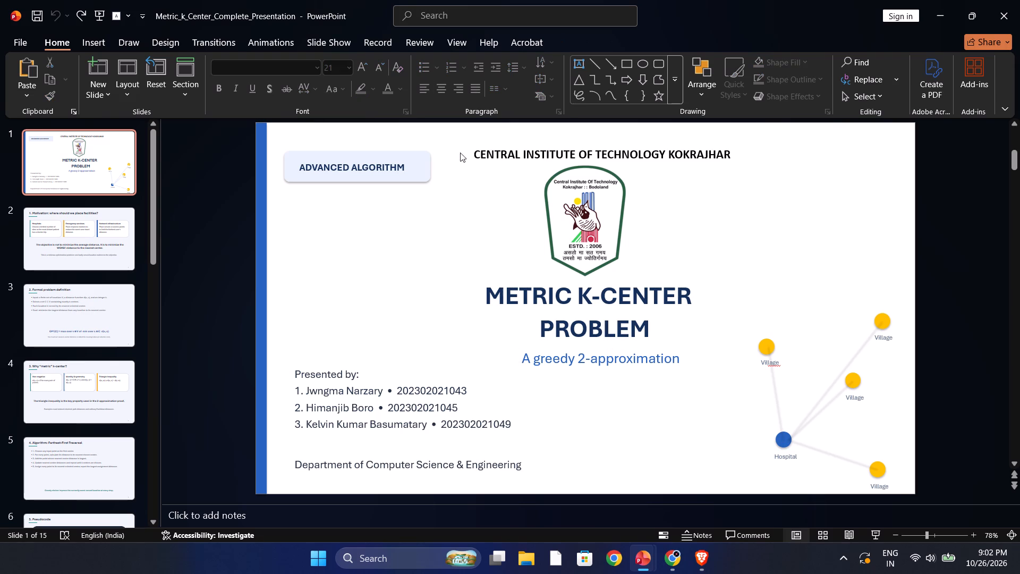
{"action": "left_click_drag", "start_coordinate": [460, 153], "coordinate": [661, 212]}
{"action": "left_click", "coordinate": [610, 214]}
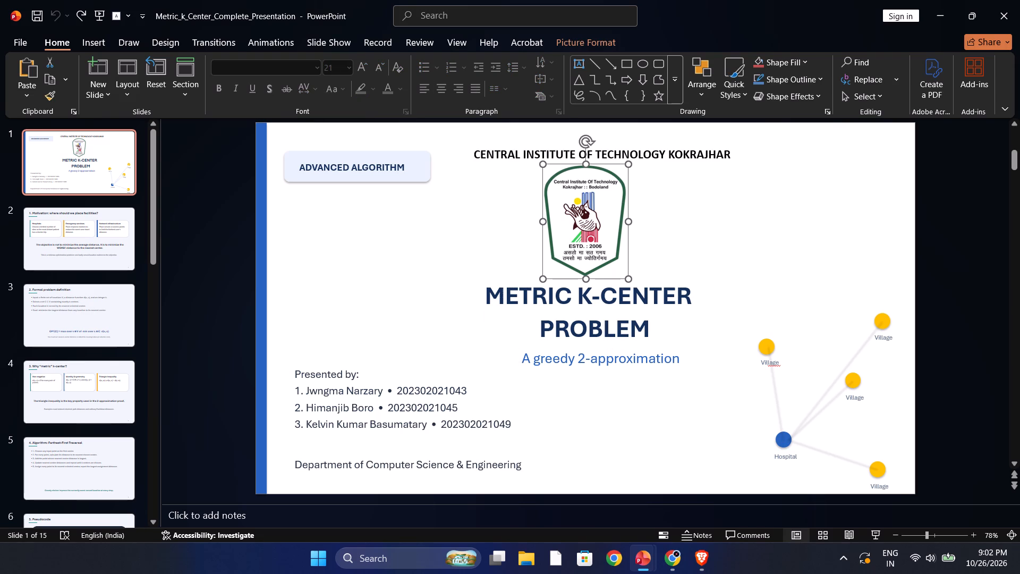
{"action": "key", "text": "Delete"}
Delete the "CENTRAL INSTITUTE OF TECHNOLOGY KOKRAJHAR" heading from the title slide.
{"action": "left_click", "coordinate": [585, 159]}
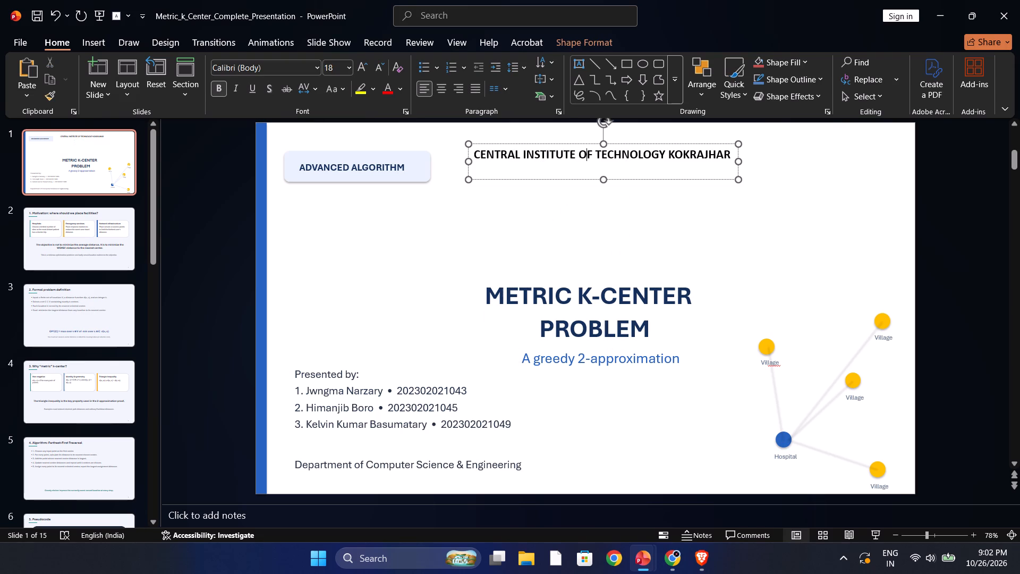
{"action": "left_click", "coordinate": [595, 147]}
{"action": "left_click", "coordinate": [590, 145]}
{"action": "key", "text": "Delete"}
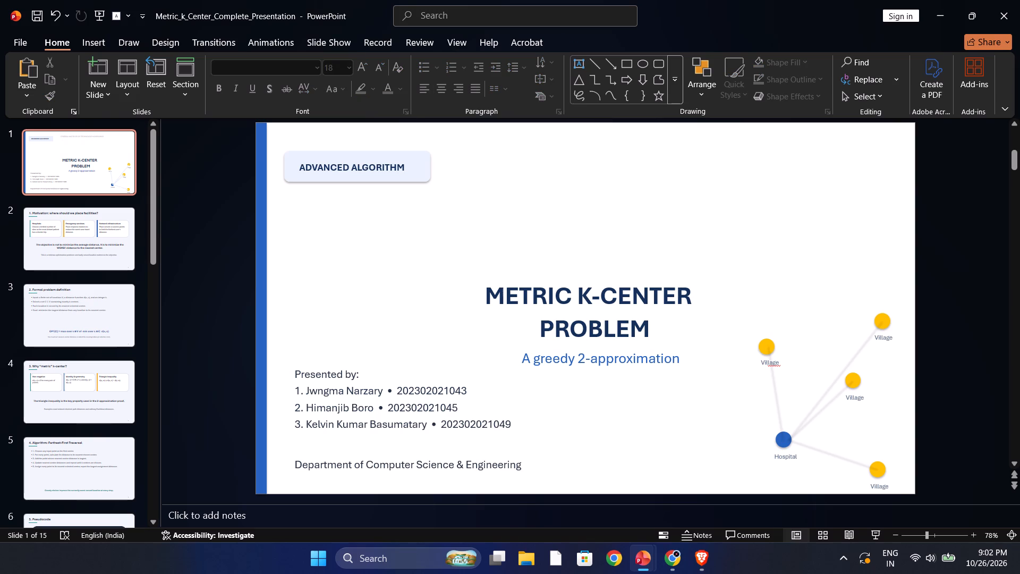
Move the "METRIC K-CENTER PROBLEM" title up and left, directly below the "ADVANCED ALGORITHM" label.
{"action": "left_click", "coordinate": [531, 299]}
{"action": "left_click_drag", "start_coordinate": [525, 280], "coordinate": [447, 255]}
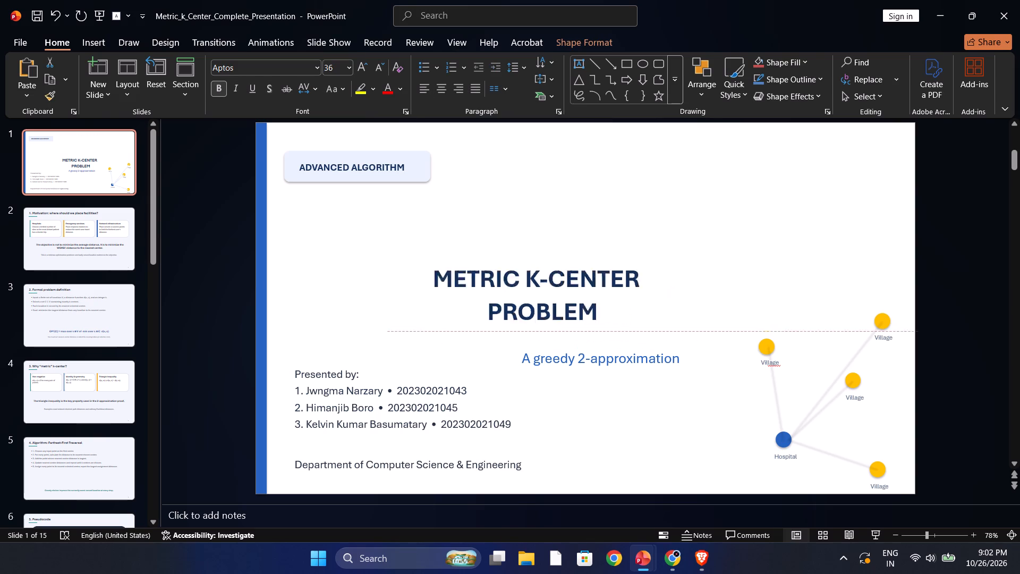
{"action": "left_click_drag", "start_coordinate": [447, 255], "coordinate": [325, 202]}
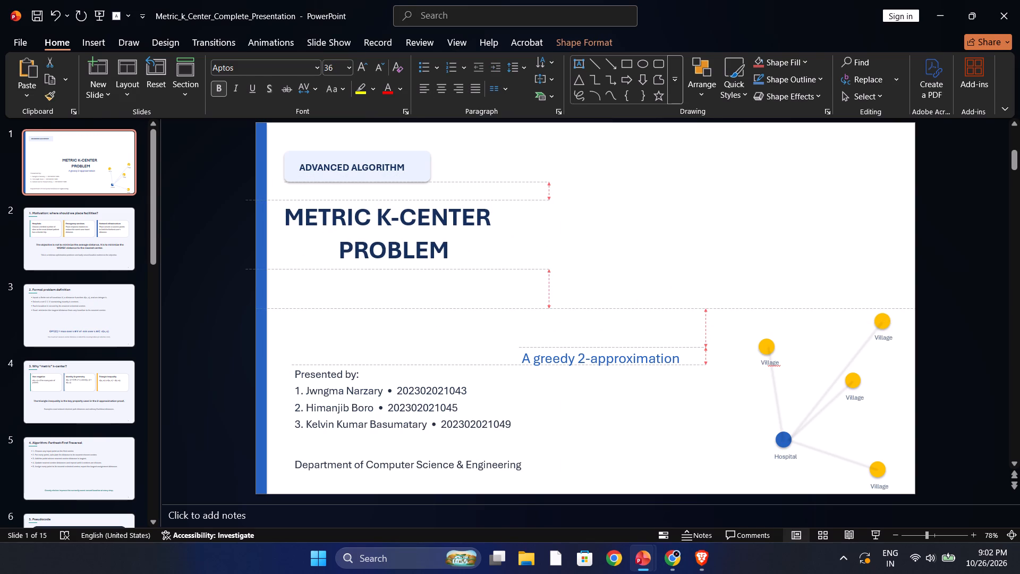
{"action": "left_click_drag", "start_coordinate": [325, 202], "coordinate": [348, 206]}
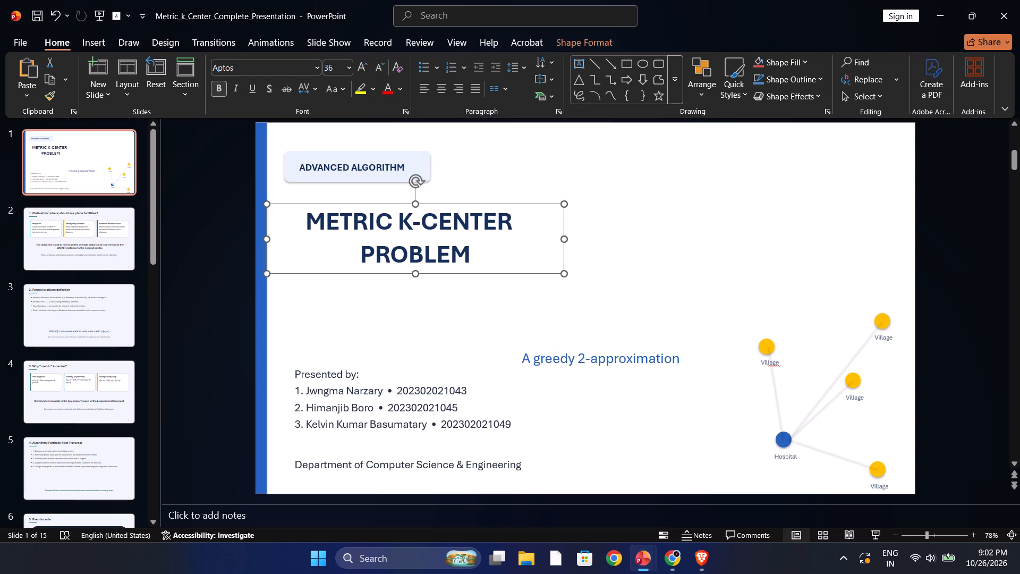
Left-align both lines of the "METRIC K-CENTER PROBLEM" title.
{"action": "left_click", "coordinate": [342, 252]}
{"action": "left_click", "coordinate": [422, 89]}
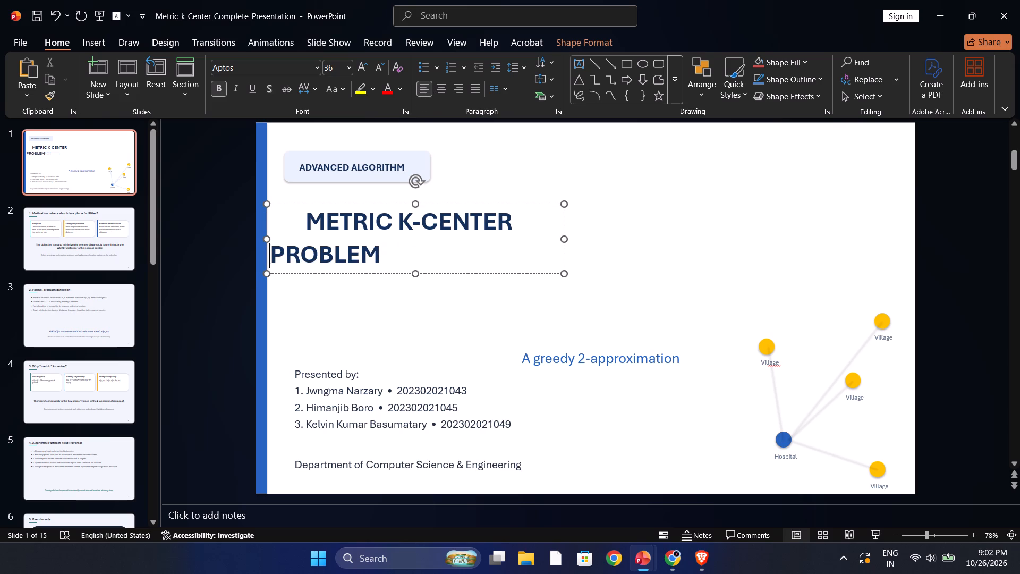
{"action": "left_click", "coordinate": [304, 221]}
{"action": "double_click", "coordinate": [428, 87]}
Indent the title's "PROBLEM" line with three spaces so it lines up beneath "METRIC".
{"action": "left_click", "coordinate": [275, 257]}
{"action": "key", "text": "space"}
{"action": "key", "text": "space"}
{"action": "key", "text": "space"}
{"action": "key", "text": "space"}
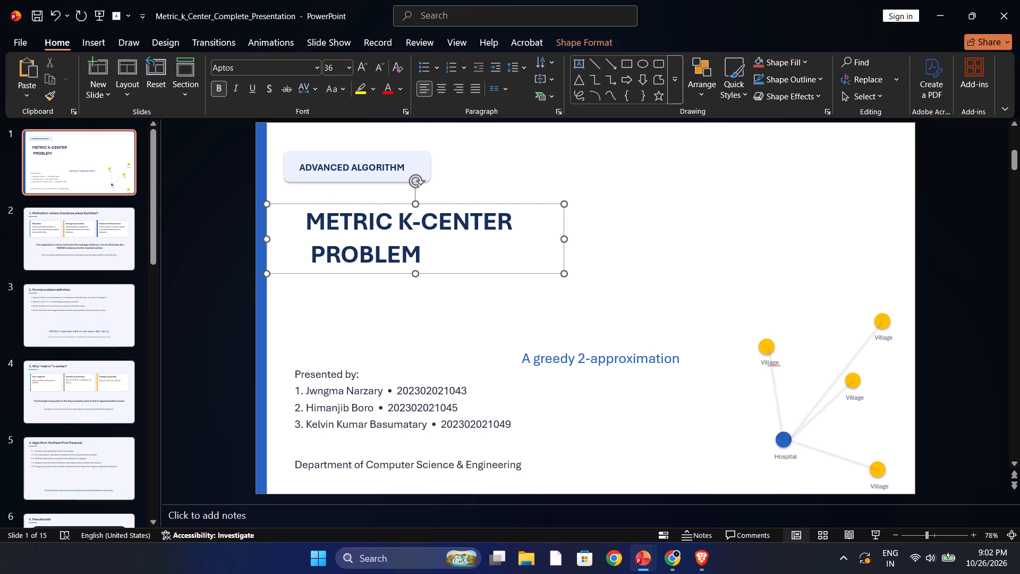
{"action": "key", "text": "BackSpace"}
{"action": "left_click", "coordinate": [322, 342]}
{"action": "left_click_drag", "start_coordinate": [474, 241], "coordinate": [455, 234]}
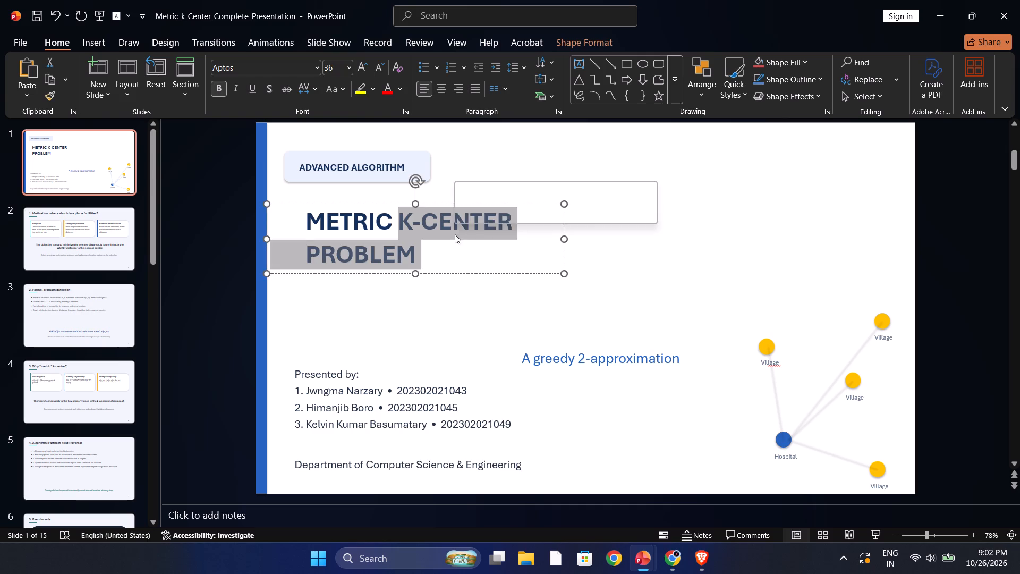
{"action": "left_click", "coordinate": [490, 329]}
Move the "A greedy 2-approximation" subtitle up and left, just beneath the title.
{"action": "left_click", "coordinate": [577, 361]}
{"action": "left_click_drag", "start_coordinate": [571, 346], "coordinate": [552, 341]}
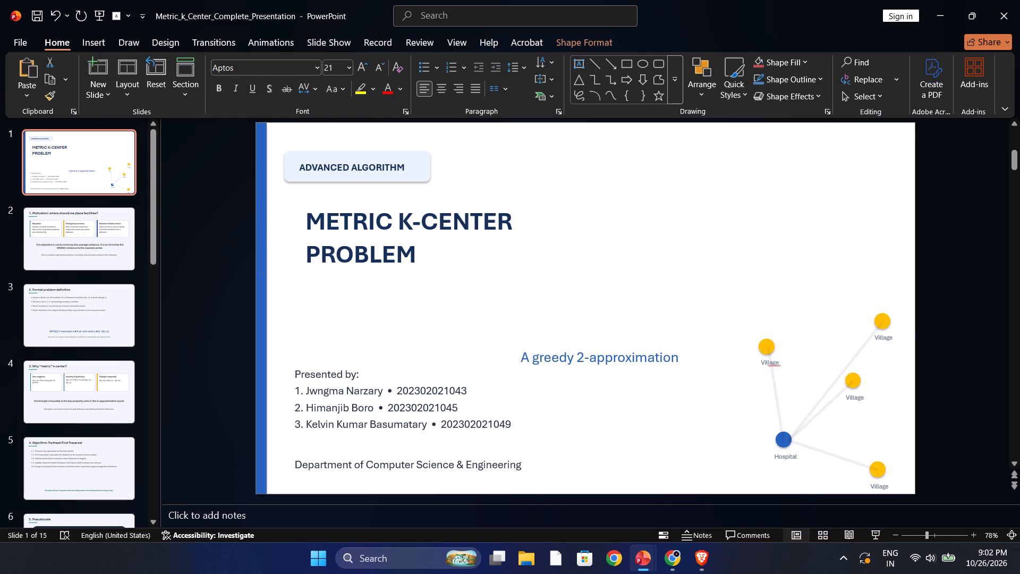
{"action": "left_click_drag", "start_coordinate": [552, 341], "coordinate": [361, 285]}
{"action": "left_click", "coordinate": [755, 288]}
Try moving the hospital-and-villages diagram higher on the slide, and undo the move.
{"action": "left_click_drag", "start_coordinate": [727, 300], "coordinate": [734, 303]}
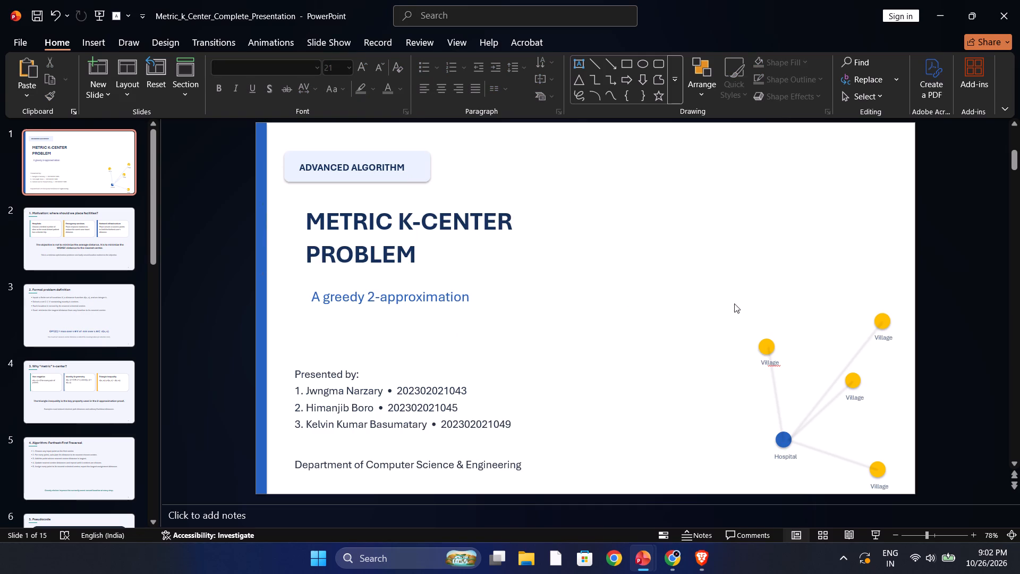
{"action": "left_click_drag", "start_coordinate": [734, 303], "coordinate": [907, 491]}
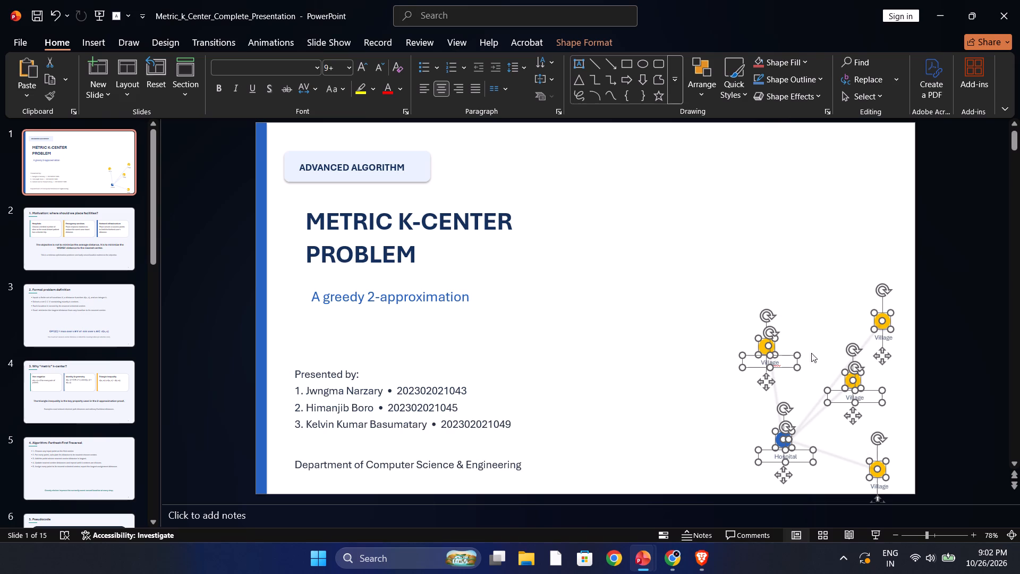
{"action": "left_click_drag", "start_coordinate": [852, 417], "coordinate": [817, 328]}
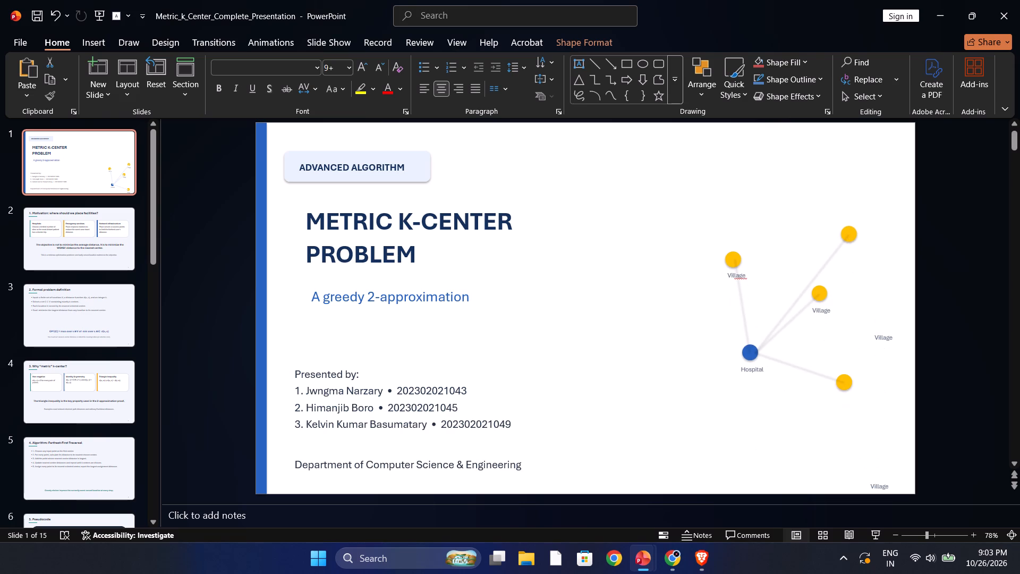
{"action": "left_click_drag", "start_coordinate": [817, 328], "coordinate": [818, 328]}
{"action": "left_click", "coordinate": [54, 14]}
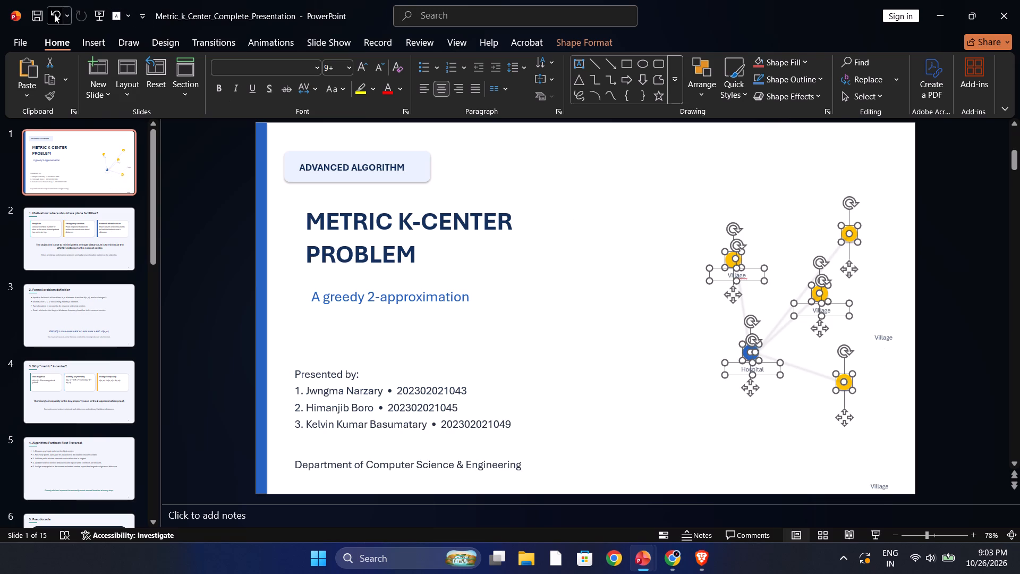
Select the hospital-and-villages diagram and move it up and slightly left, into the slide's upper-right area.
{"action": "left_click", "coordinate": [734, 312]}
{"action": "left_click_drag", "start_coordinate": [726, 232], "coordinate": [894, 501]}
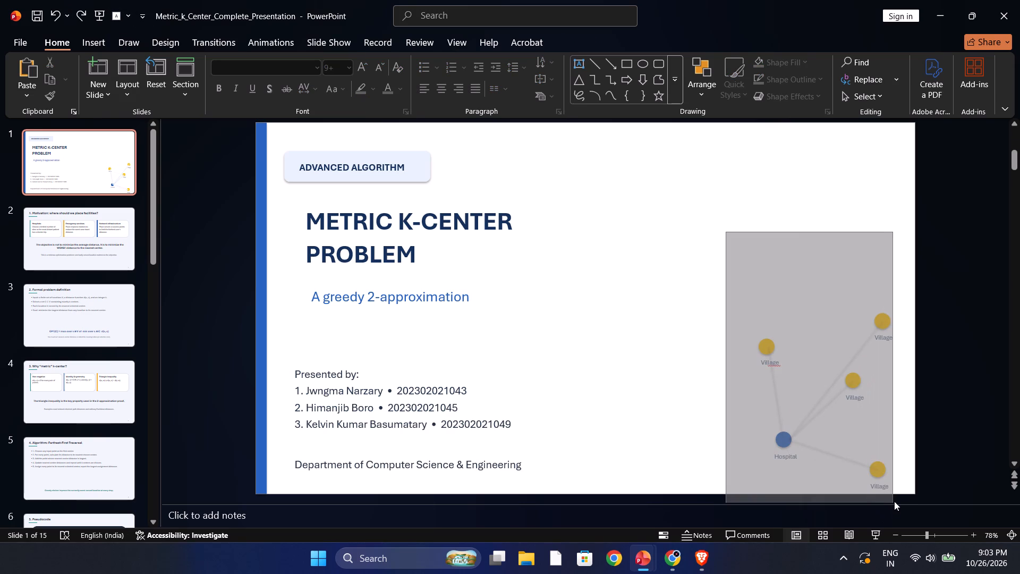
{"action": "left_click_drag", "start_coordinate": [894, 501], "coordinate": [906, 494]}
{"action": "left_click_drag", "start_coordinate": [853, 417], "coordinate": [830, 393]}
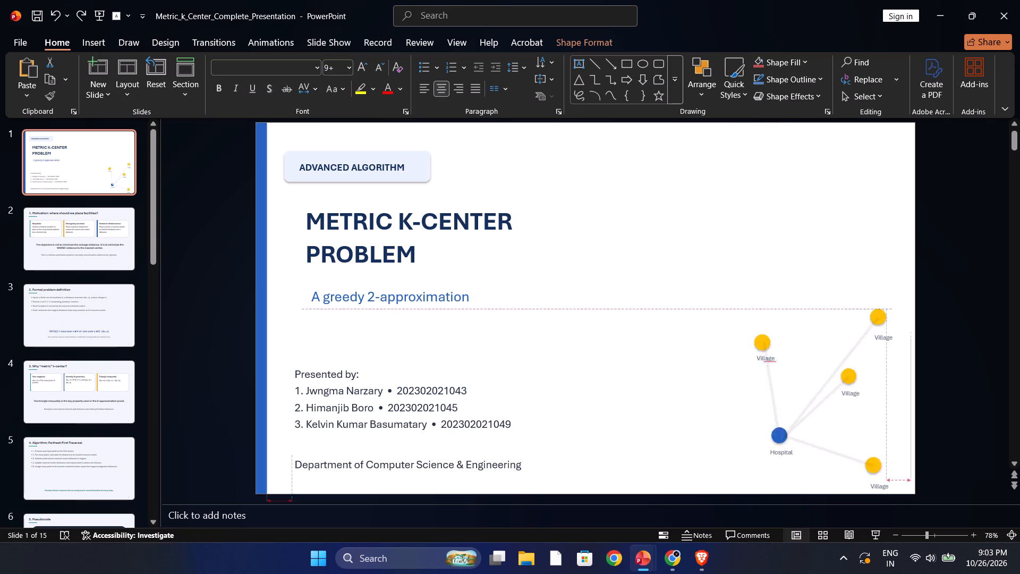
{"action": "left_click_drag", "start_coordinate": [830, 393], "coordinate": [825, 291]}
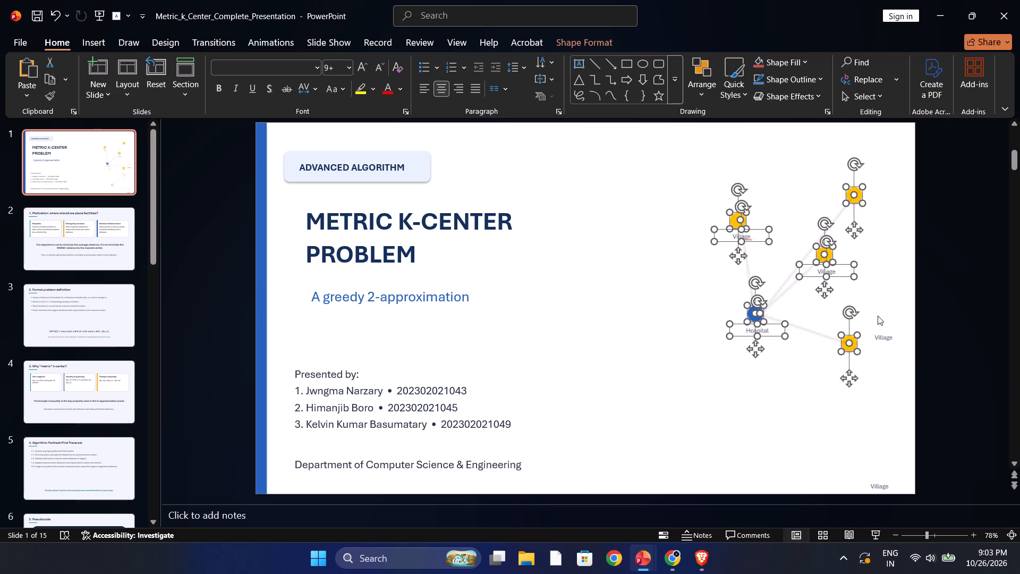
{"action": "left_click", "coordinate": [887, 307]}
Move the stray upper "Village" label directly beneath the diagram's topmost yellow node.
{"action": "left_click", "coordinate": [883, 338]}
{"action": "left_click_drag", "start_coordinate": [867, 330], "coordinate": [838, 293]}
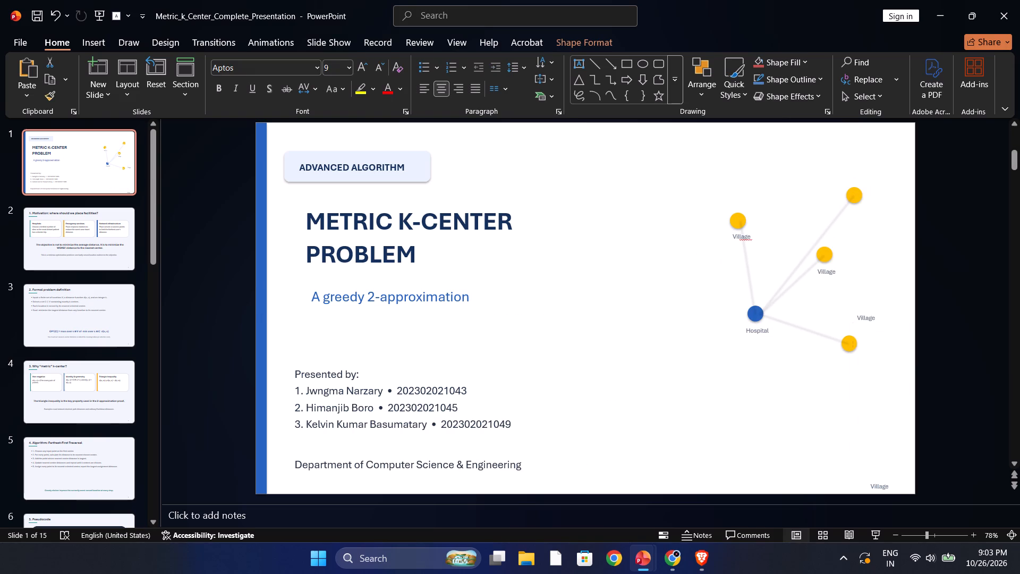
{"action": "left_click_drag", "start_coordinate": [838, 293], "coordinate": [841, 207]}
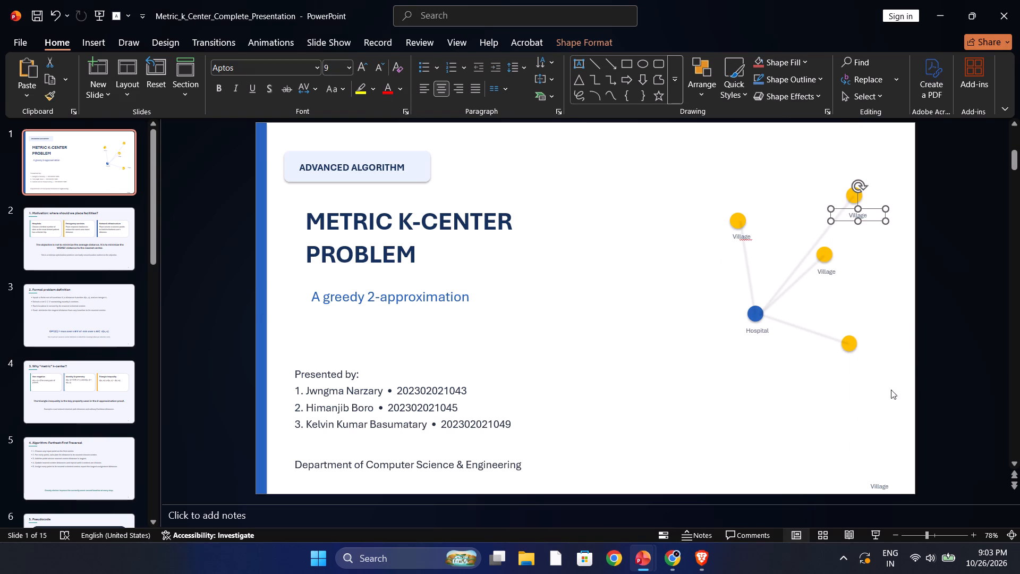
Move the remaining "Village" label near the slide's bottom edge directly beneath the diagram's lowest yellow node.
{"action": "left_click", "coordinate": [884, 488]}
{"action": "left_click_drag", "start_coordinate": [869, 482], "coordinate": [847, 399]}
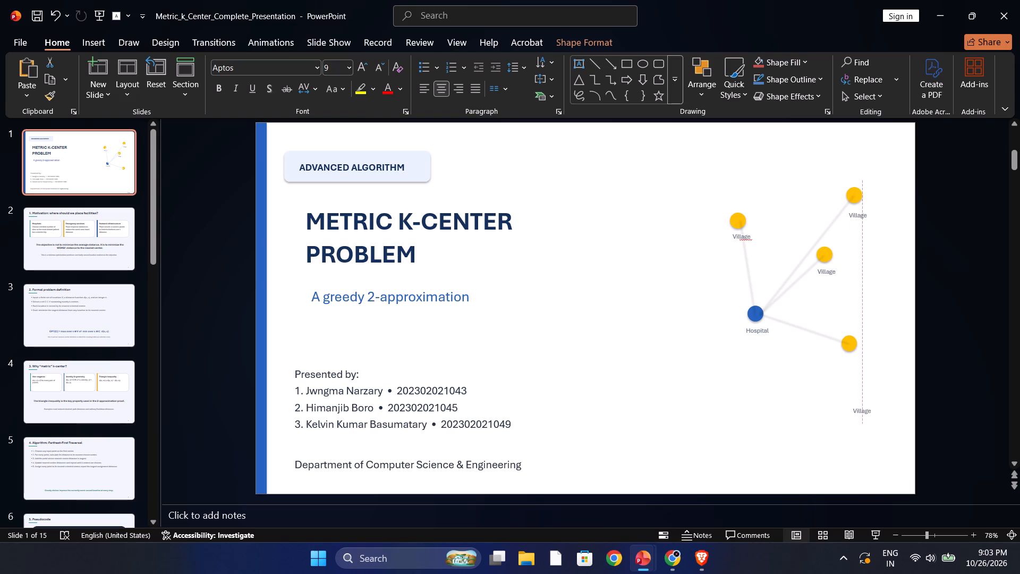
{"action": "left_click_drag", "start_coordinate": [847, 399], "coordinate": [840, 356]}
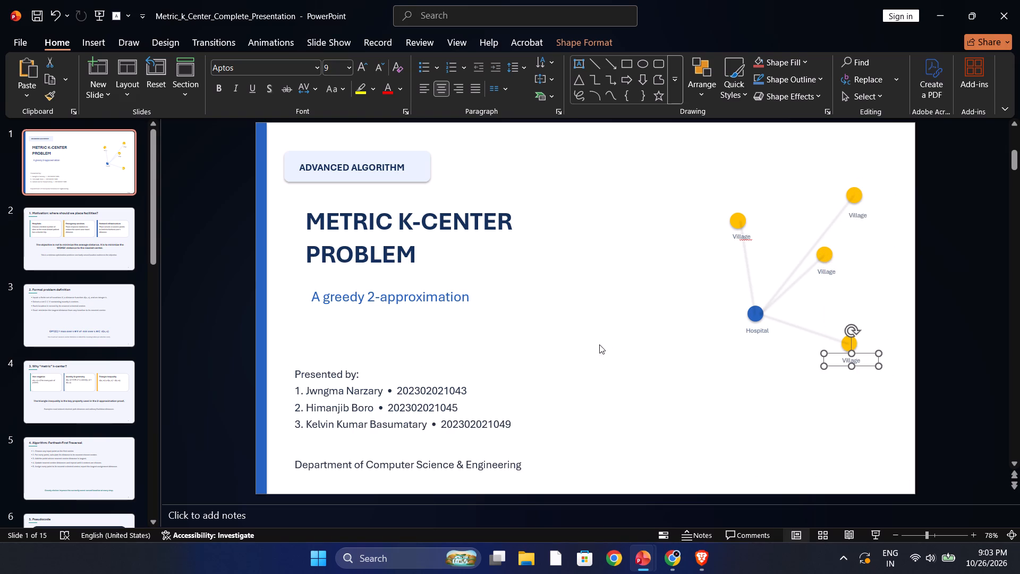
{"action": "left_click", "coordinate": [588, 342]}
Move the "Presented by" block to the slide's lower-right corner, below the diagram.
{"action": "left_click_drag", "start_coordinate": [292, 358], "coordinate": [382, 424]}
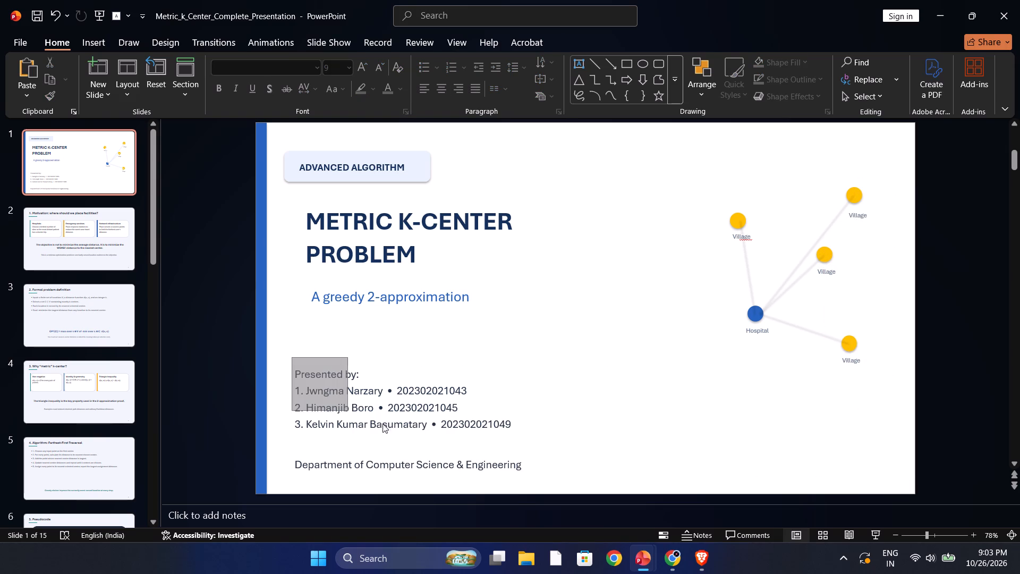
{"action": "left_click_drag", "start_coordinate": [382, 424], "coordinate": [500, 452]}
{"action": "left_click", "coordinate": [394, 395]}
{"action": "left_click_drag", "start_coordinate": [368, 364], "coordinate": [648, 416]}
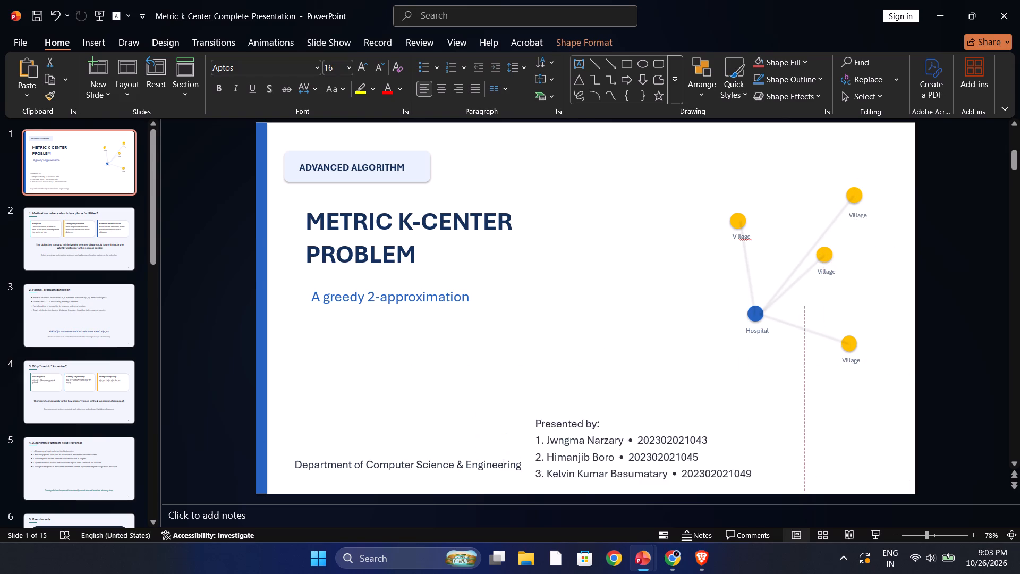
{"action": "left_click_drag", "start_coordinate": [648, 416], "coordinate": [757, 411]}
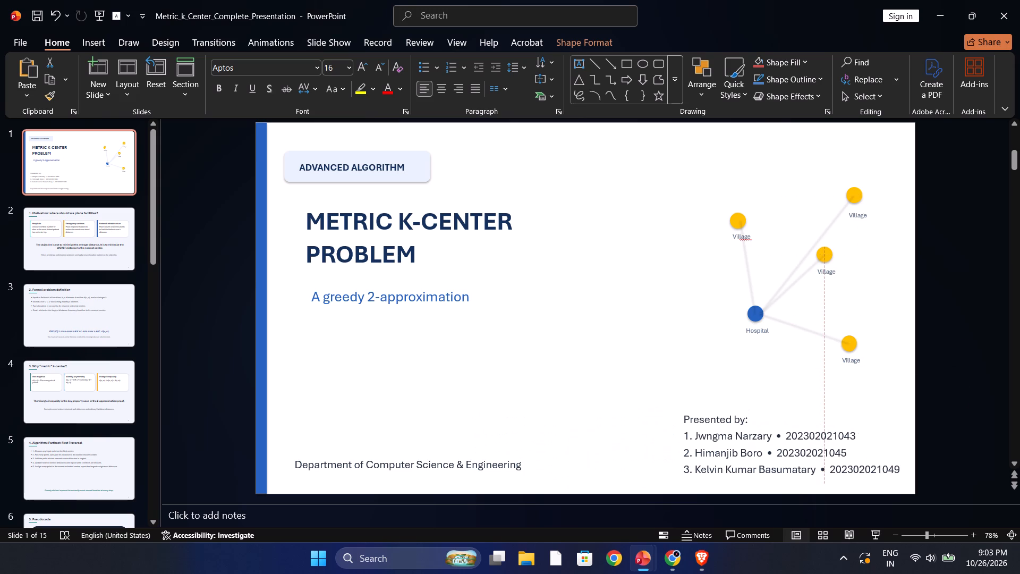
{"action": "left_click_drag", "start_coordinate": [757, 411], "coordinate": [751, 408]}
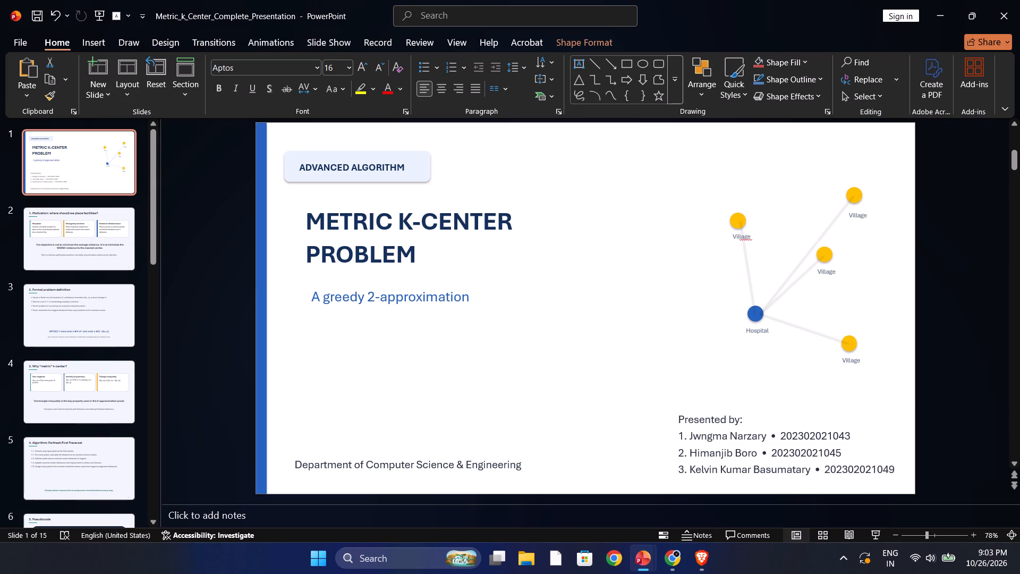
{"action": "left_click_drag", "start_coordinate": [751, 408], "coordinate": [750, 408]}
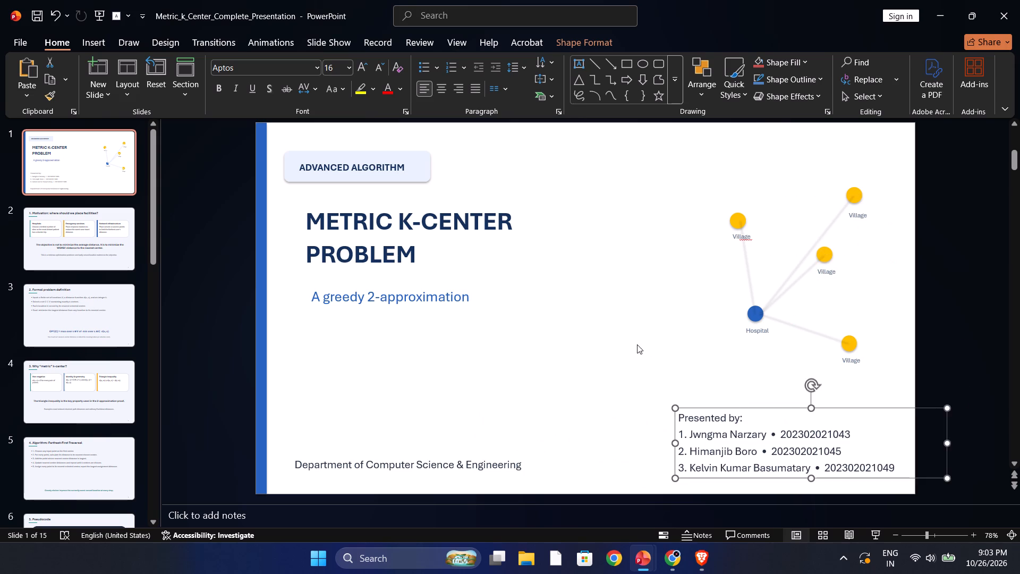
{"action": "left_click", "coordinate": [637, 344]}
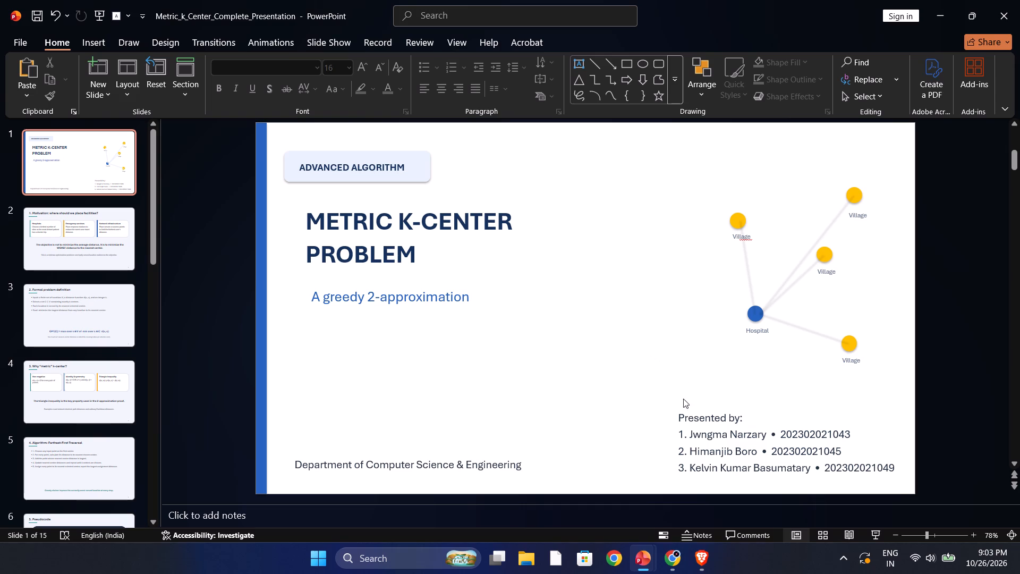
Move the "Presented by" block from the slide's lower-right corner to the left side, below the "A greedy 2-approximation" subtitle.
{"action": "left_click", "coordinate": [704, 433]}
{"action": "left_click_drag", "start_coordinate": [707, 409], "coordinate": [350, 351]}
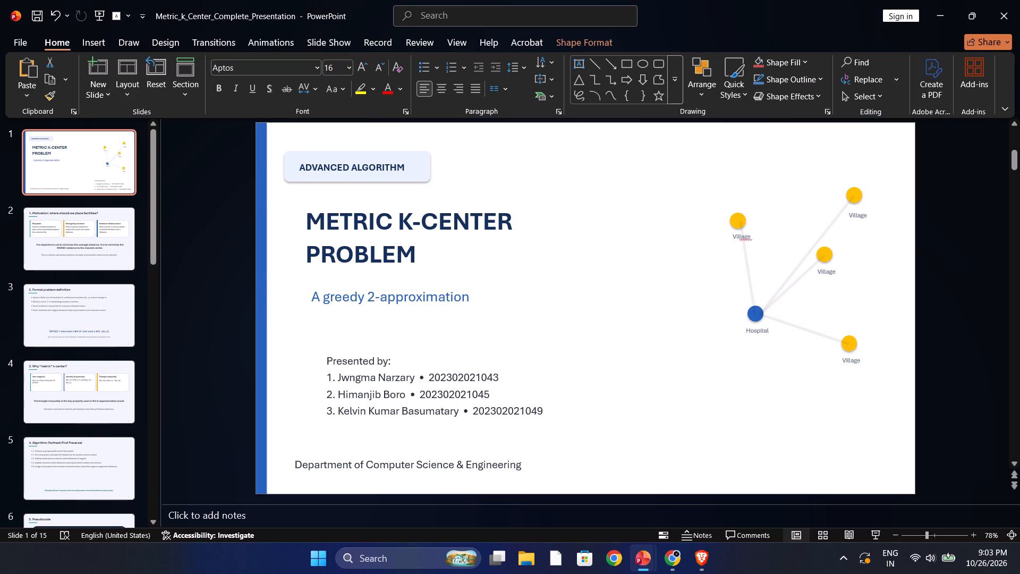
{"action": "left_click_drag", "start_coordinate": [350, 351], "coordinate": [333, 337]}
Move the "Department of Computer Science & Engineering" line to the slide's lower-right corner.
{"action": "left_click", "coordinate": [338, 470]}
{"action": "left_click_drag", "start_coordinate": [346, 457], "coordinate": [347, 458]}
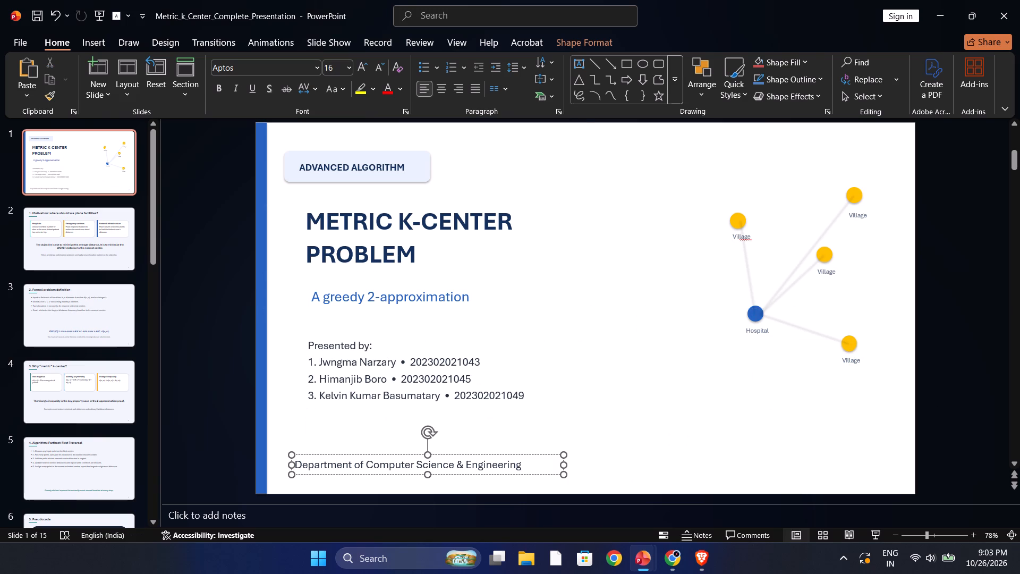
{"action": "left_click_drag", "start_coordinate": [347, 458], "coordinate": [718, 460]}
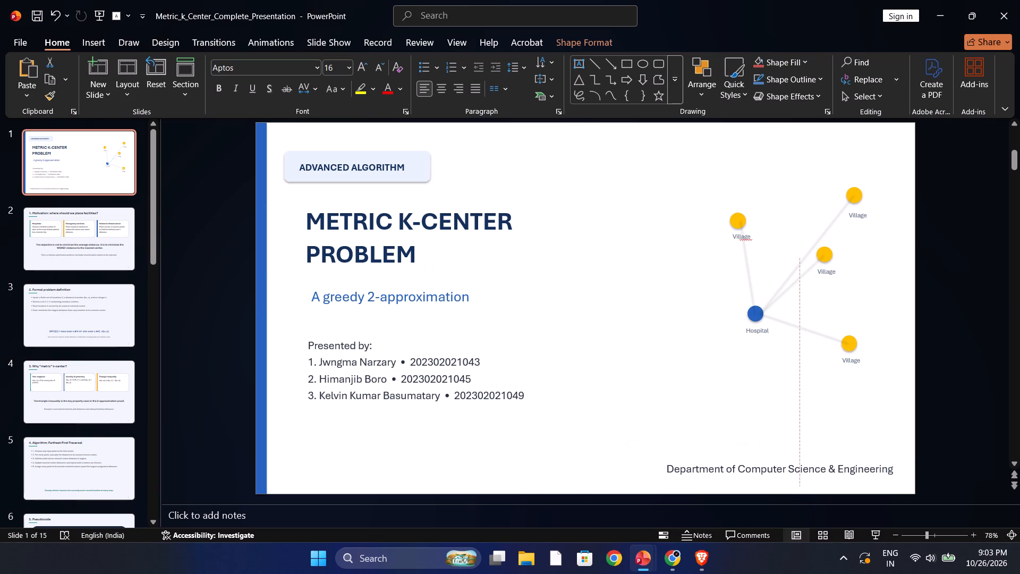
{"action": "left_click_drag", "start_coordinate": [718, 460], "coordinate": [721, 460]}
{"action": "left_click", "coordinate": [666, 353]}
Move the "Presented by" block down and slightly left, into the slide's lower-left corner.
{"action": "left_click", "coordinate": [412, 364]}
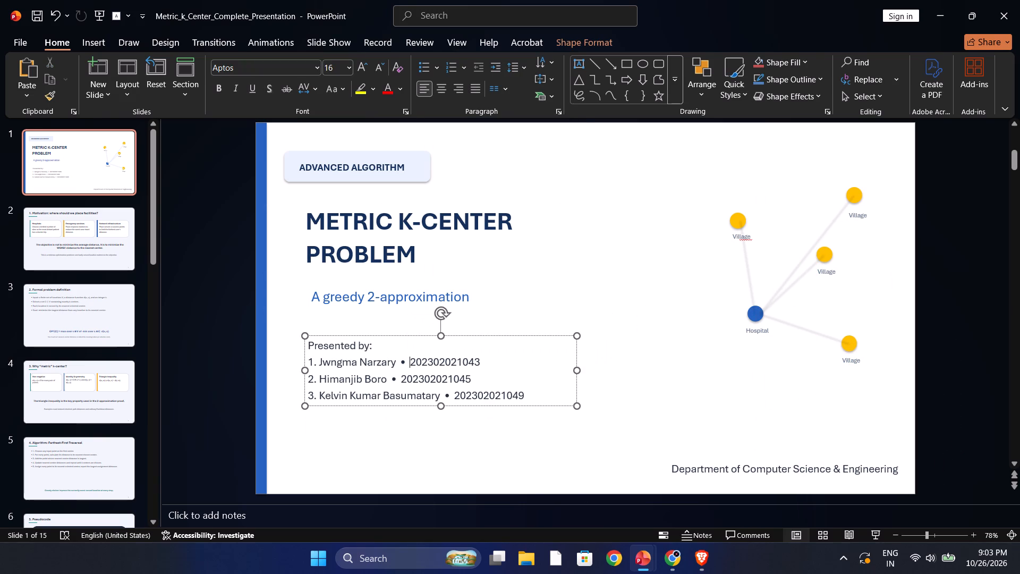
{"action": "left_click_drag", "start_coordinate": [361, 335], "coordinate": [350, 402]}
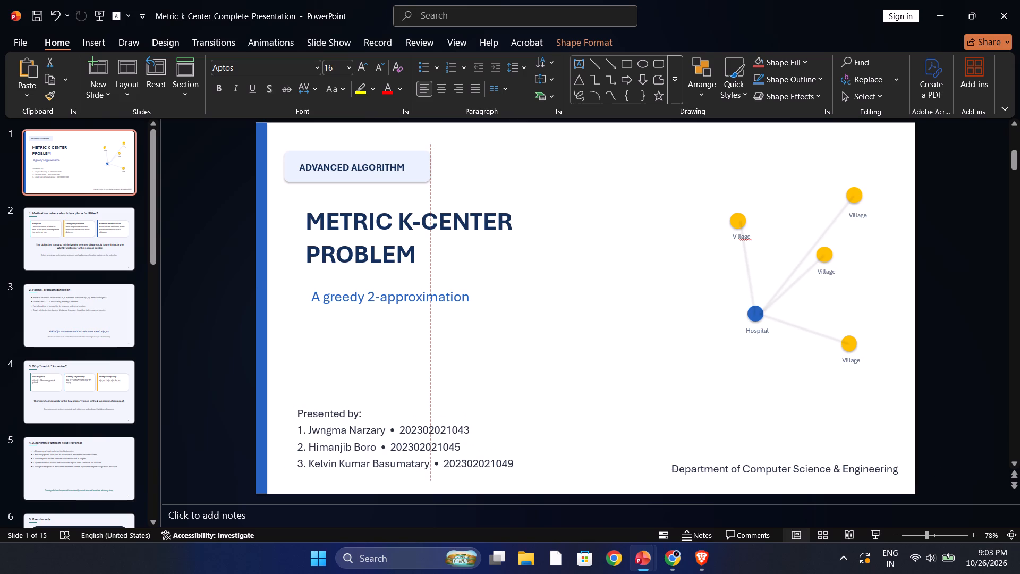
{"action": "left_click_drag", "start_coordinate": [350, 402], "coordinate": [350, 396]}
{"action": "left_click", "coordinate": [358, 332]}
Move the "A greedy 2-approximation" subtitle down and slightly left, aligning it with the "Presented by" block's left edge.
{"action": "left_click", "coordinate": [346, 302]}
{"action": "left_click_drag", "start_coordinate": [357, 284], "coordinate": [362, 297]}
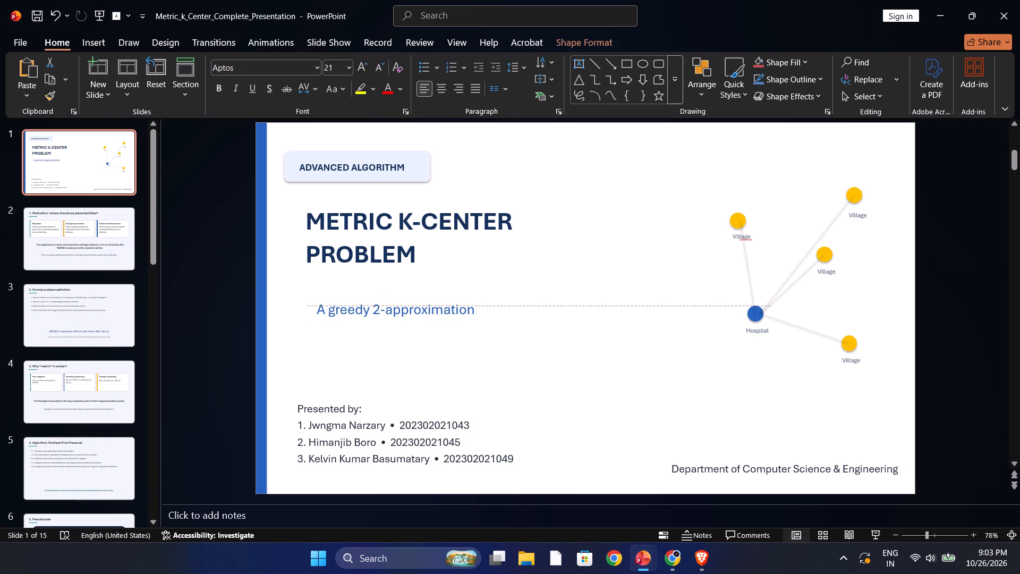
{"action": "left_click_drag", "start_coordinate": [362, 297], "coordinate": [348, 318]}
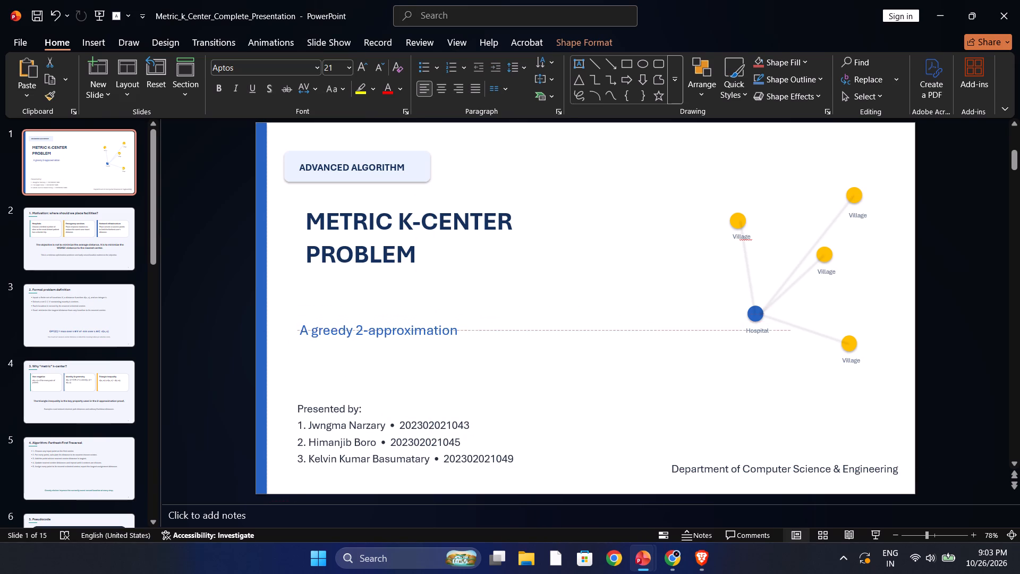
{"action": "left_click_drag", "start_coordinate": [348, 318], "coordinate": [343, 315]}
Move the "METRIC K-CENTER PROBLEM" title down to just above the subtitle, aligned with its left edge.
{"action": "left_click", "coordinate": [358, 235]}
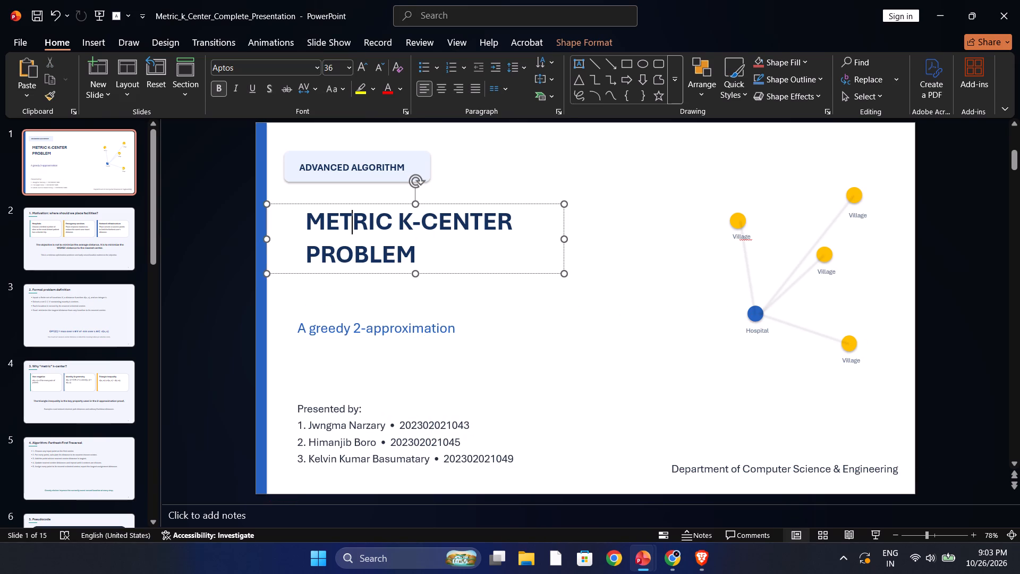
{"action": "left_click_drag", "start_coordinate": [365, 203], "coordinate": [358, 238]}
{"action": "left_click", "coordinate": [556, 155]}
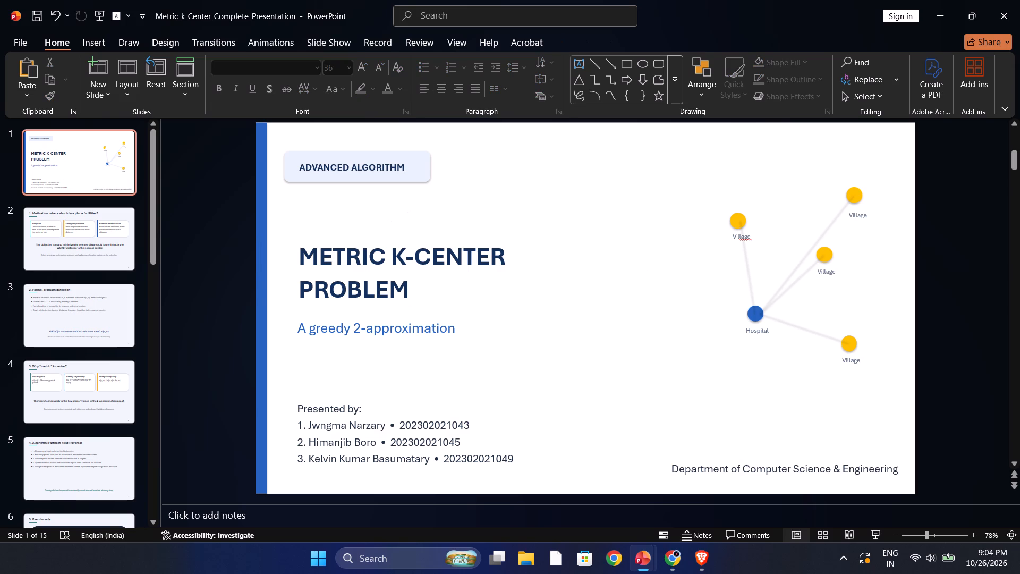
Nudge the "Village" label beneath the diagram's leftmost yellow node slightly down and left.
{"action": "left_click", "coordinate": [742, 239]}
{"action": "left_click", "coordinate": [767, 235]}
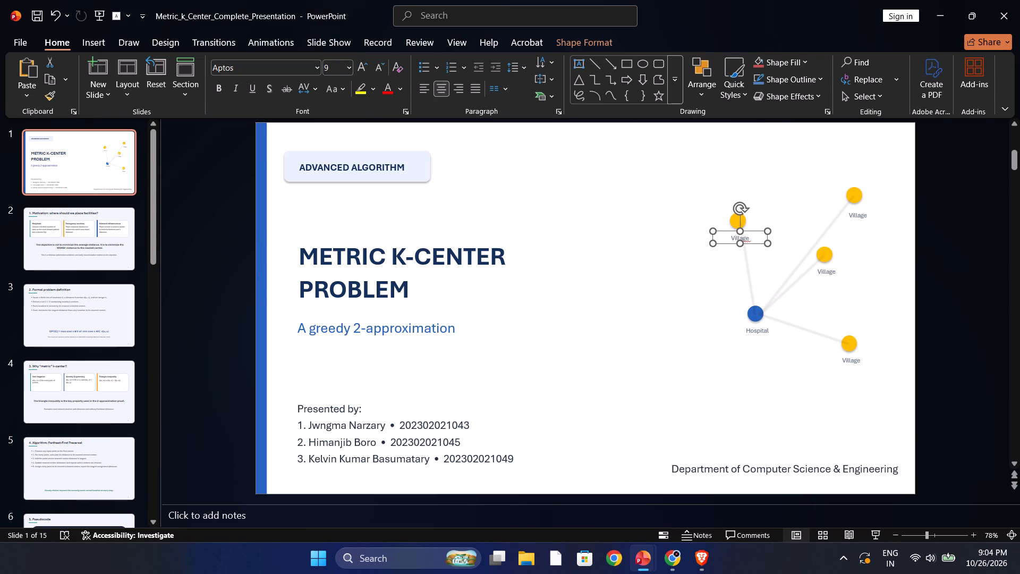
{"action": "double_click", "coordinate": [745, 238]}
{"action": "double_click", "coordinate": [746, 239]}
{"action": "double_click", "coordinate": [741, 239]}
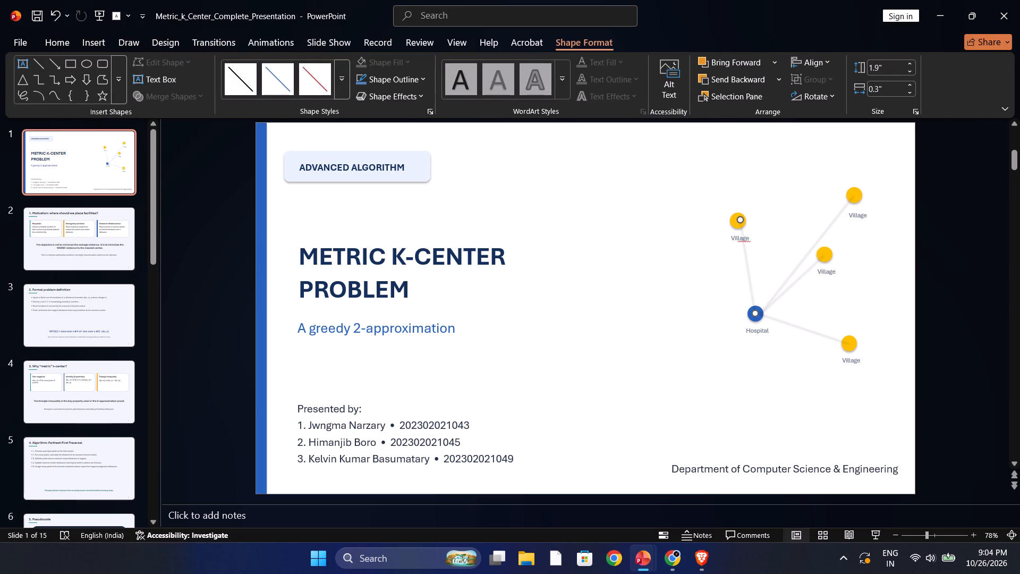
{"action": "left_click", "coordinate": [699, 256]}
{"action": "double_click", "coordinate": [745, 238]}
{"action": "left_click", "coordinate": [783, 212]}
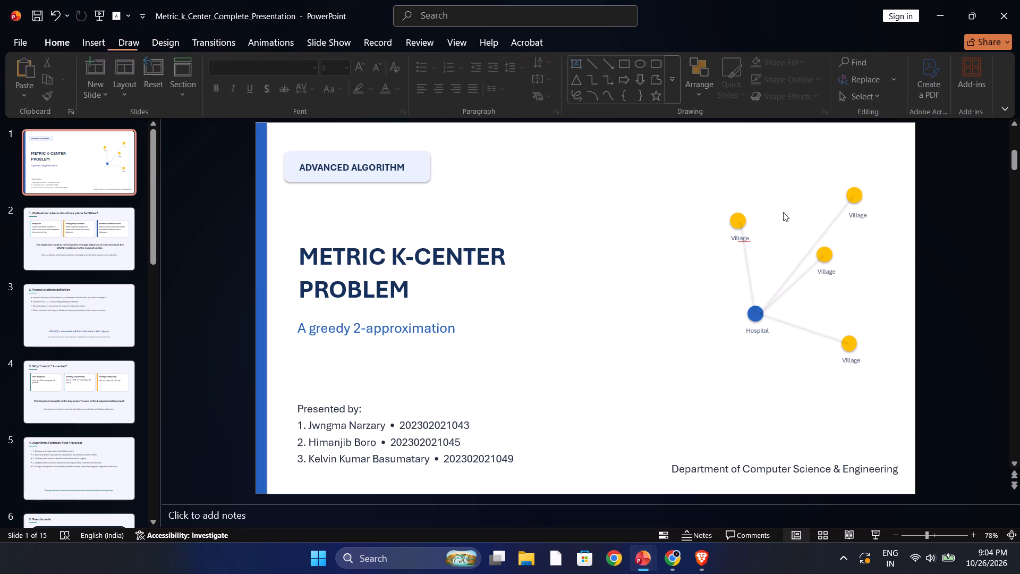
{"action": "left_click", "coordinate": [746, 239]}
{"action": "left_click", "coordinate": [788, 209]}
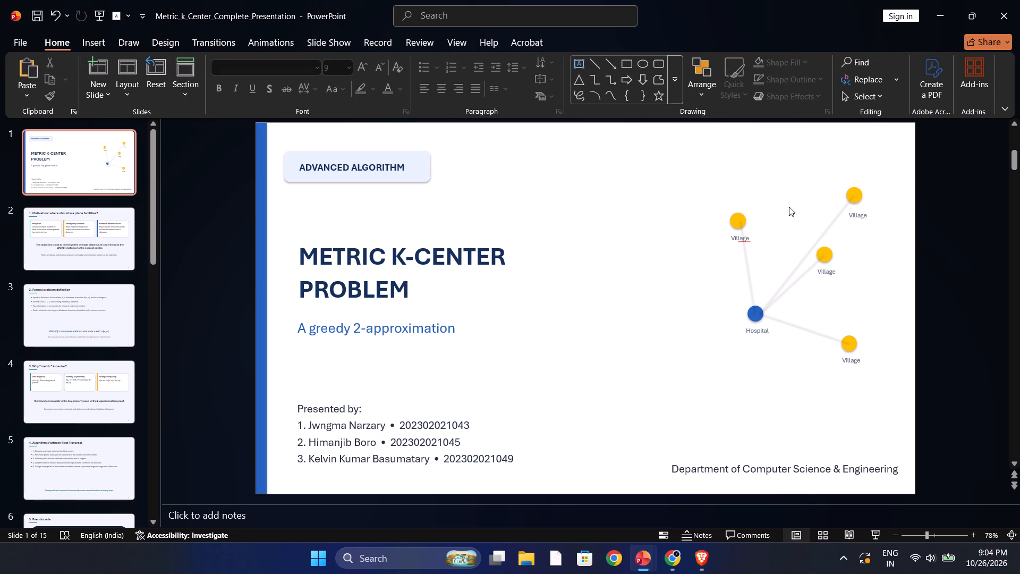
Retype the ending "lage" of the "Village" label beneath the diagram's leftmost yellow node.
{"action": "scroll", "coordinate": [796, 242], "scroll_direction": "up", "scroll_amount": 4, "text": "ctrl"}
{"action": "left_click_drag", "start_coordinate": [851, 241], "coordinate": [707, 354]}
{"action": "scroll", "coordinate": [851, 293], "scroll_direction": "left", "scroll_amount": 2}
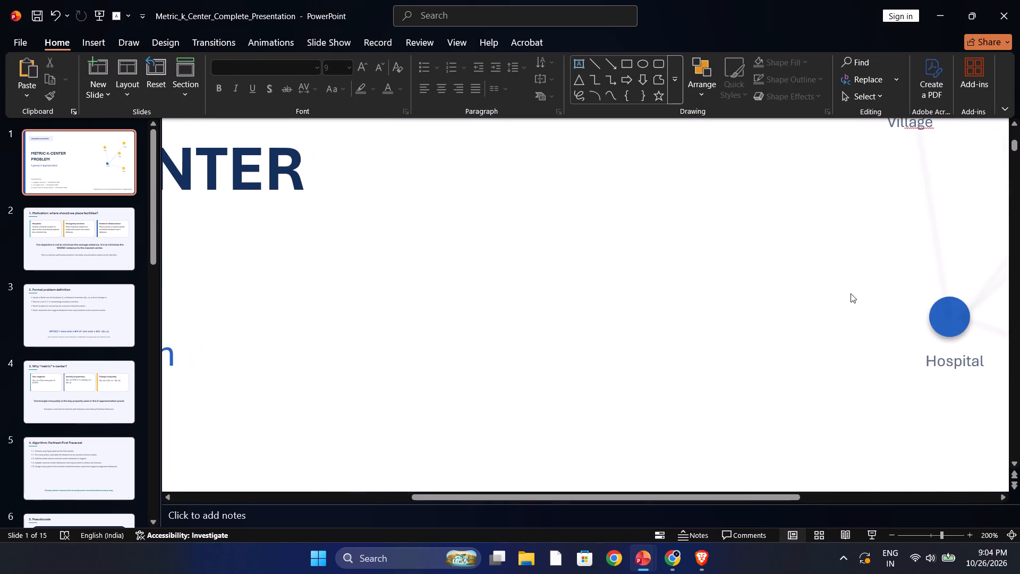
{"action": "scroll", "coordinate": [851, 293], "scroll_direction": "left", "scroll_amount": 3}
{"action": "left_click", "coordinate": [913, 252]}
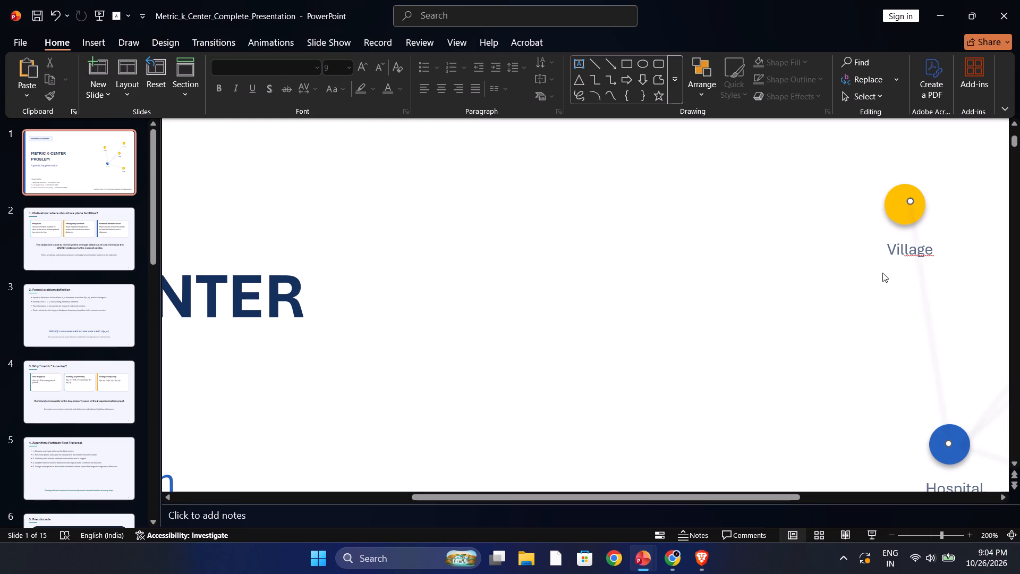
{"action": "left_click", "coordinate": [893, 252]}
{"action": "right_click", "coordinate": [895, 251]}
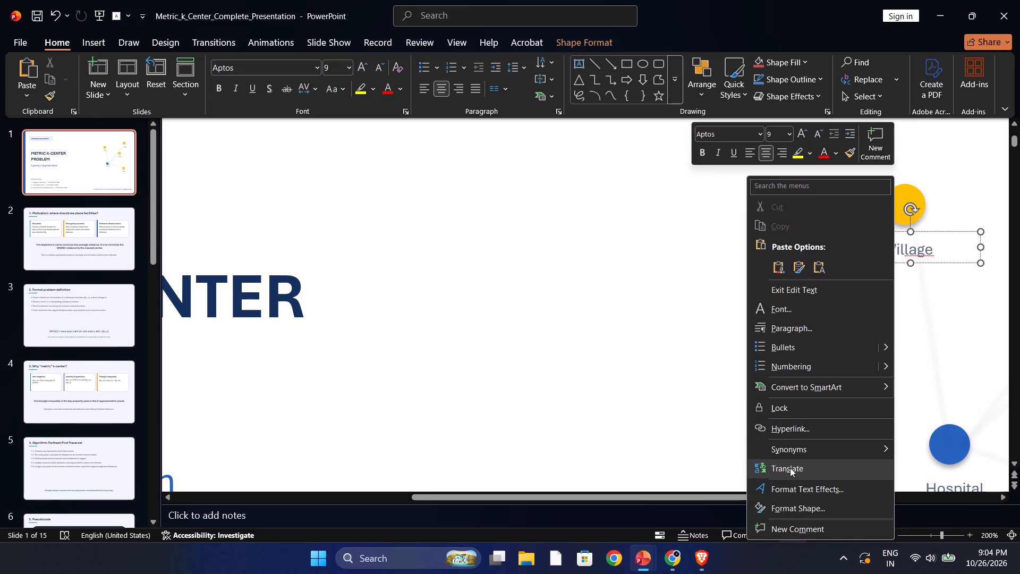
{"action": "left_click", "coordinate": [698, 269]}
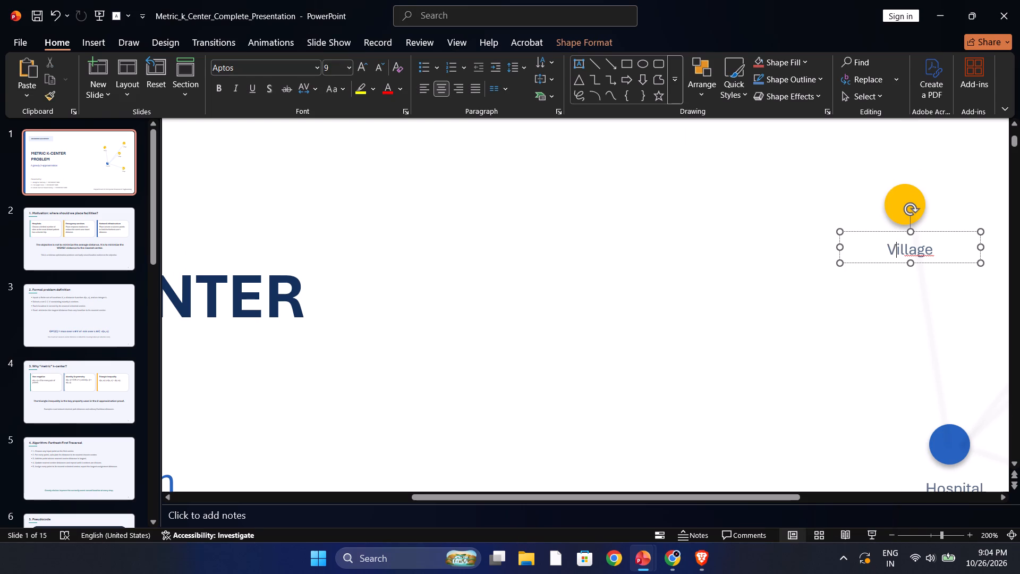
{"action": "left_click", "coordinate": [897, 250]}
{"action": "key", "text": "Right"}
{"action": "key", "text": "Right"}
{"action": "key", "text": "Right"}
{"action": "key", "text": "Right"}
{"action": "key", "text": "Right"}
{"action": "key", "text": "Right"}
{"action": "key", "text": "Right"}
{"action": "key", "text": "Right"}
{"action": "key", "text": "BackSpace"}
{"action": "key", "text": "BackSpace"}
{"action": "key", "text": "BackSpace"}
{"action": "key", "text": "BackSpace"}
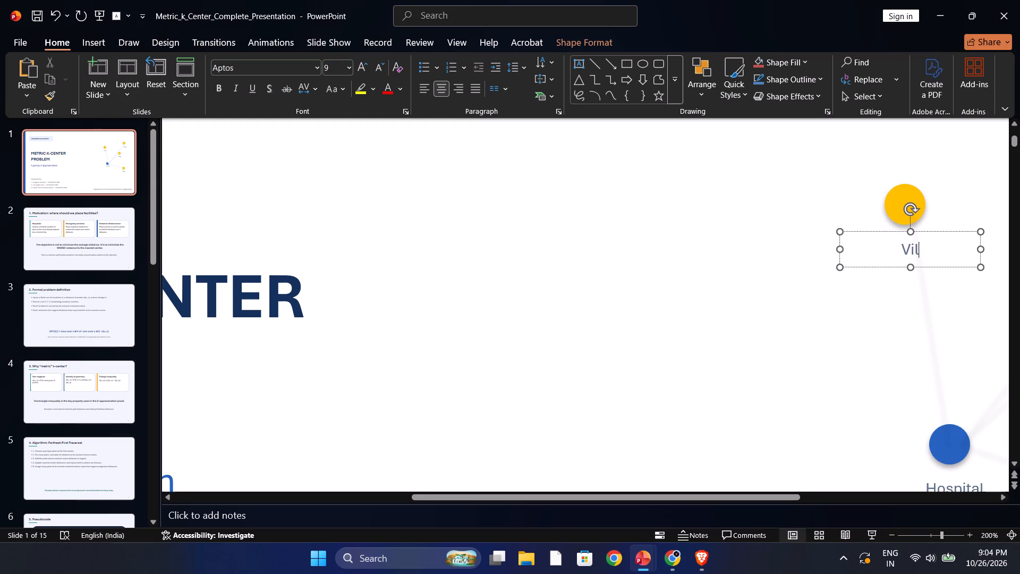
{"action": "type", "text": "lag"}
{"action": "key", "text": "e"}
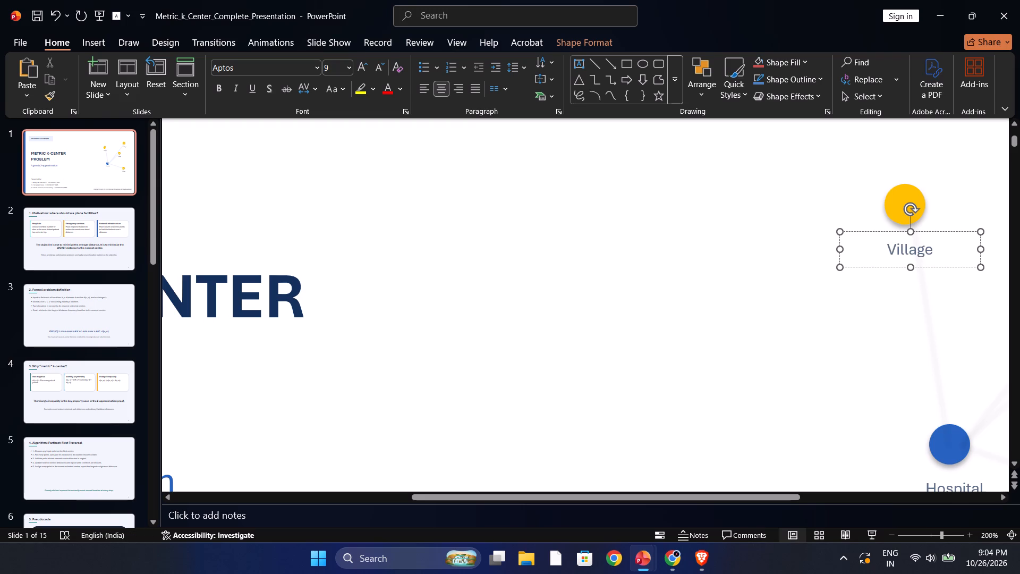
Clear the spelling mark from the "Village" label beneath the leftmost yellow node.
{"action": "left_click", "coordinate": [897, 275]}
{"action": "left_click", "coordinate": [906, 248]}
{"action": "right_click", "coordinate": [906, 248]}
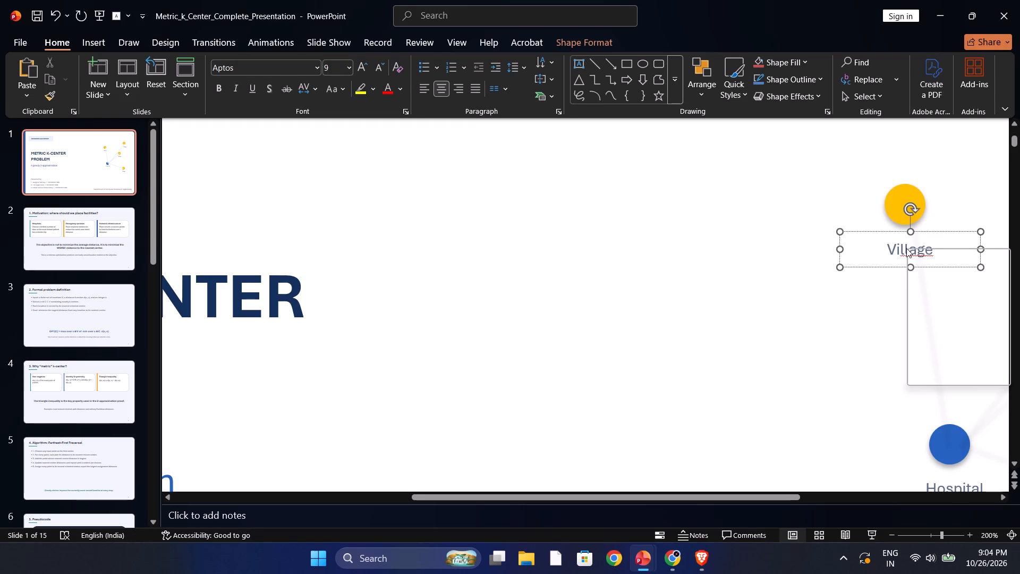
{"action": "left_click", "coordinate": [953, 361]}
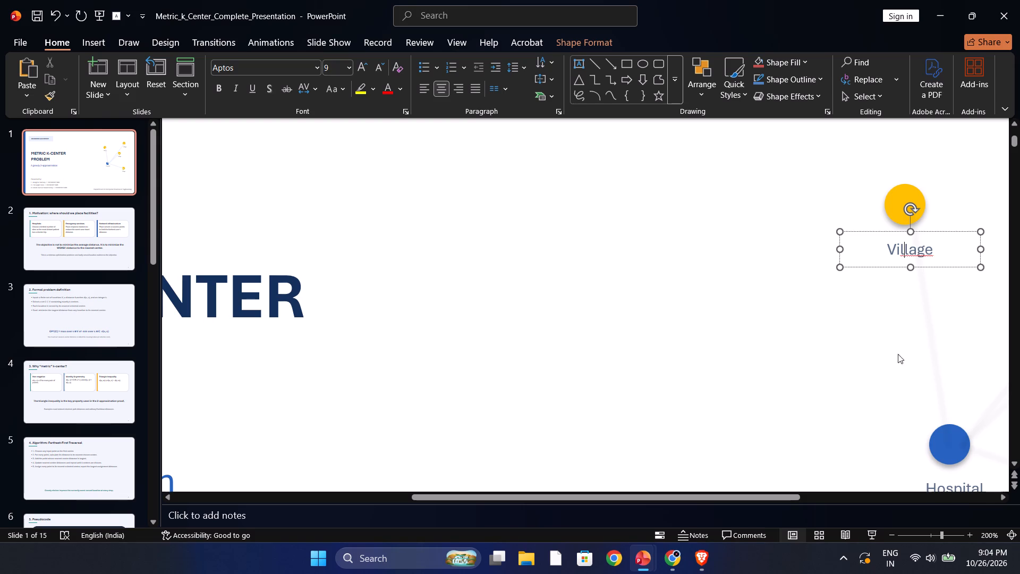
{"action": "left_click", "coordinate": [850, 349]}
{"action": "left_click", "coordinate": [808, 282]}
{"action": "scroll", "coordinate": [810, 289], "scroll_direction": "down", "scroll_amount": 5}
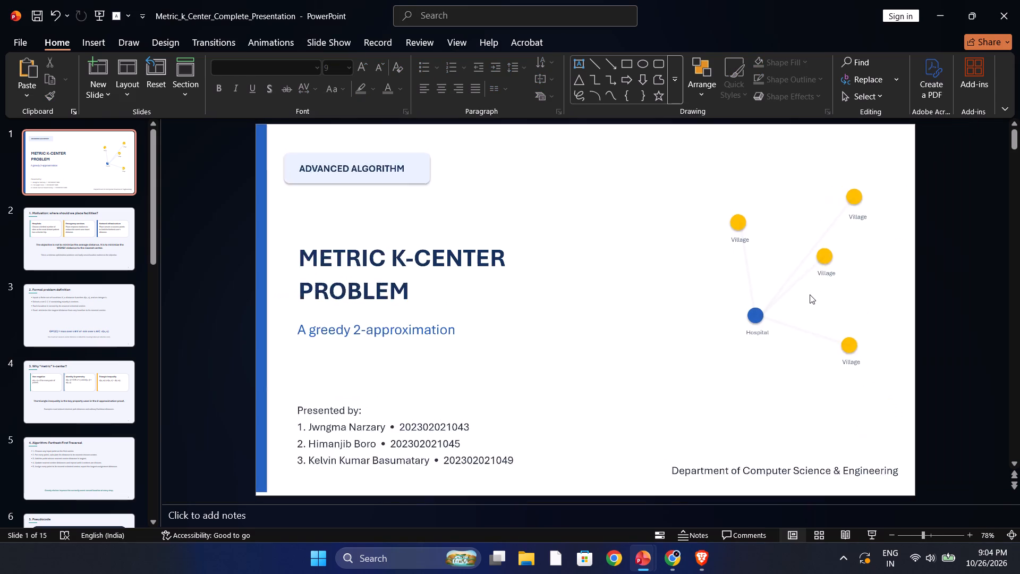
{"action": "scroll", "coordinate": [628, 315], "scroll_direction": "up", "scroll_amount": 1}
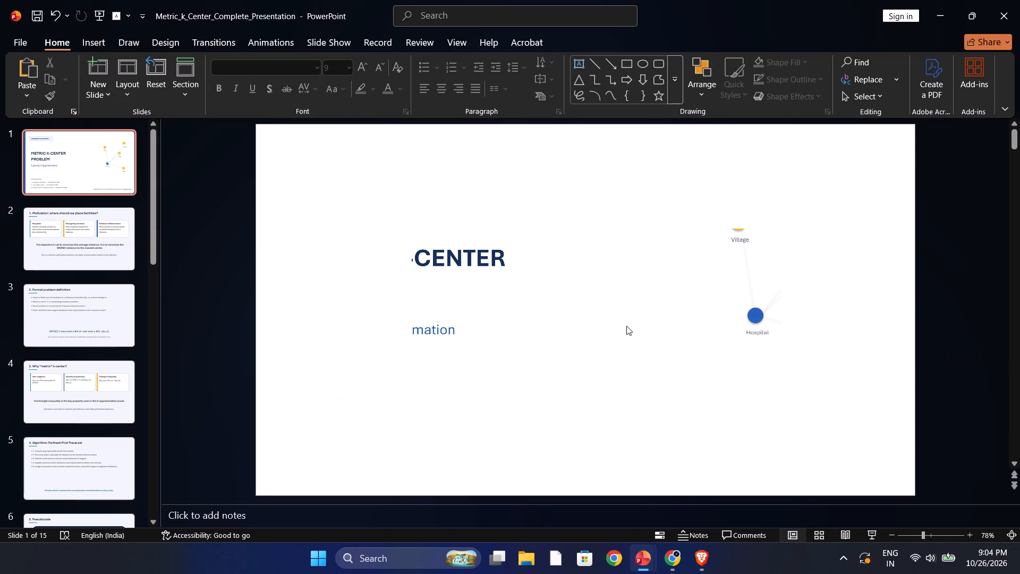
Examine the Motivation slide's layout and compare it with the title slide.
{"action": "left_click", "coordinate": [70, 244]}
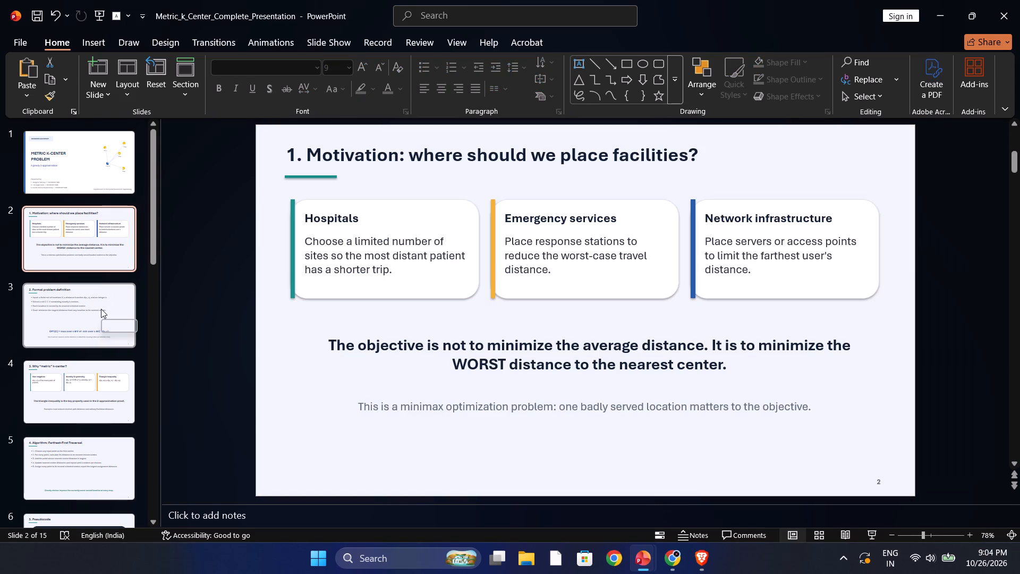
{"action": "left_click", "coordinate": [407, 229]}
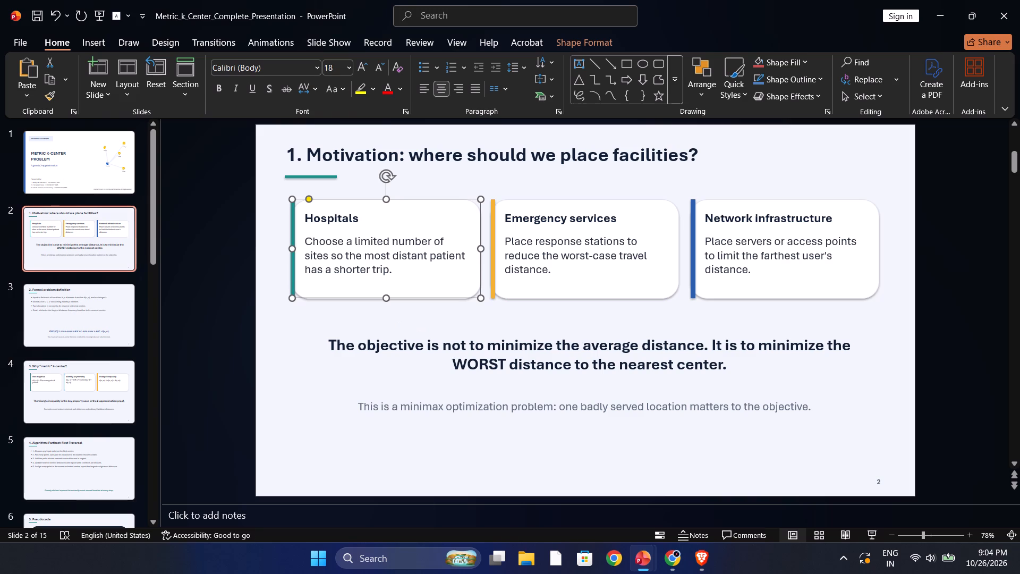
{"action": "left_click", "coordinate": [324, 176]}
{"action": "left_click", "coordinate": [404, 179]}
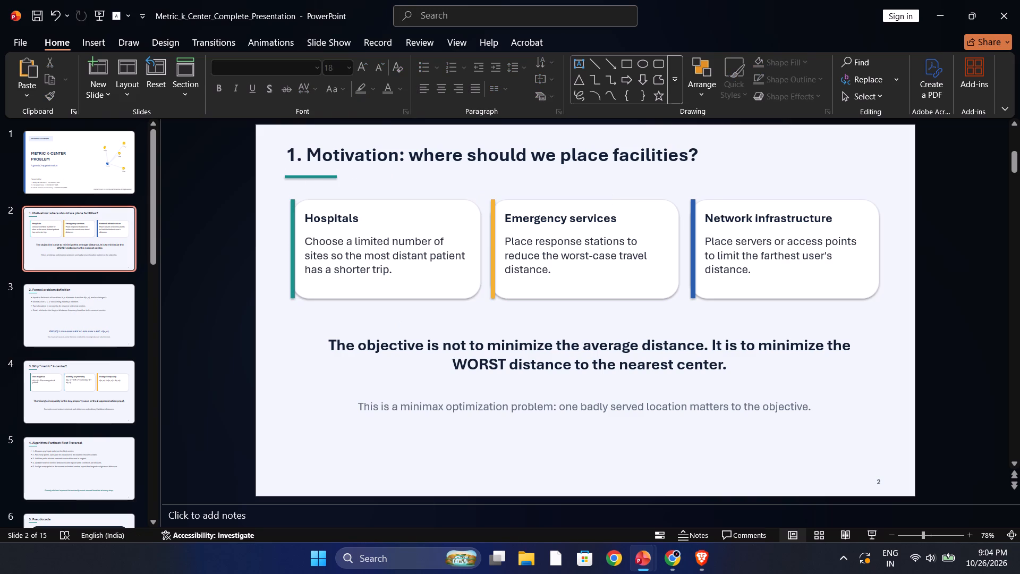
{"action": "left_click", "coordinate": [82, 310]}
{"action": "left_click", "coordinate": [86, 263]}
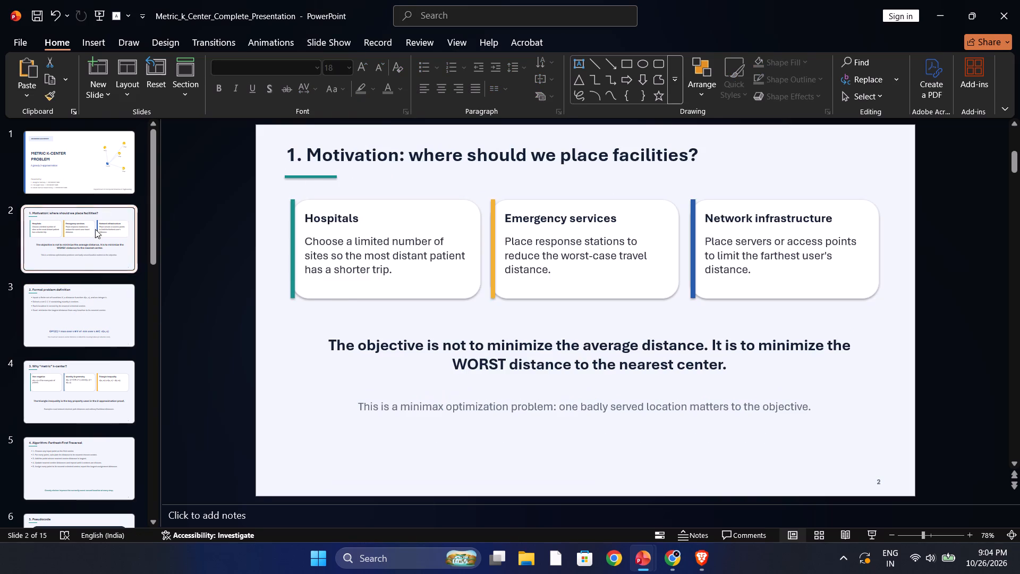
{"action": "left_click", "coordinate": [113, 192]}
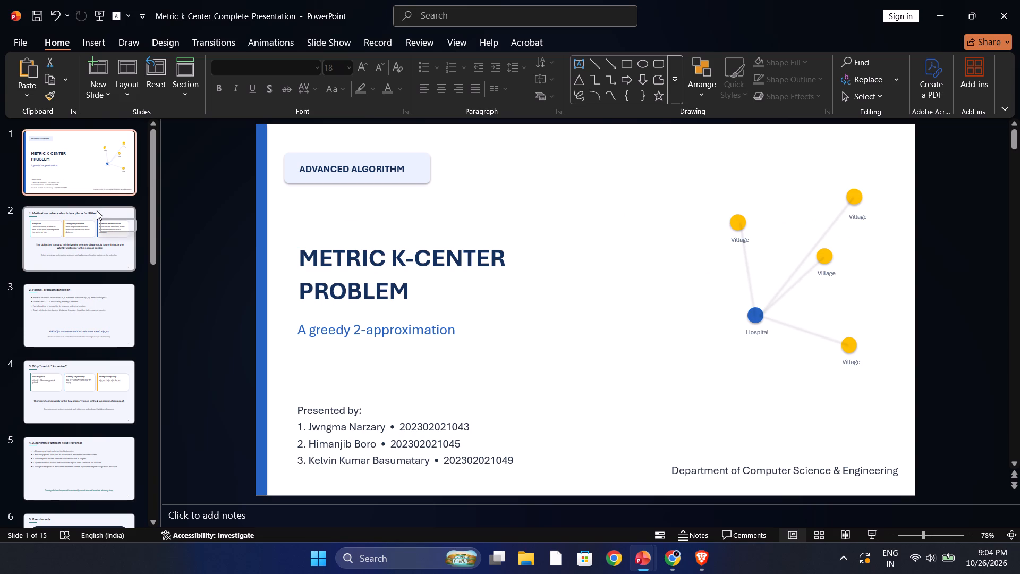
{"action": "left_click", "coordinate": [97, 210]}
{"action": "left_click", "coordinate": [93, 167]}
{"action": "left_click", "coordinate": [90, 215]}
{"action": "left_click", "coordinate": [101, 148]}
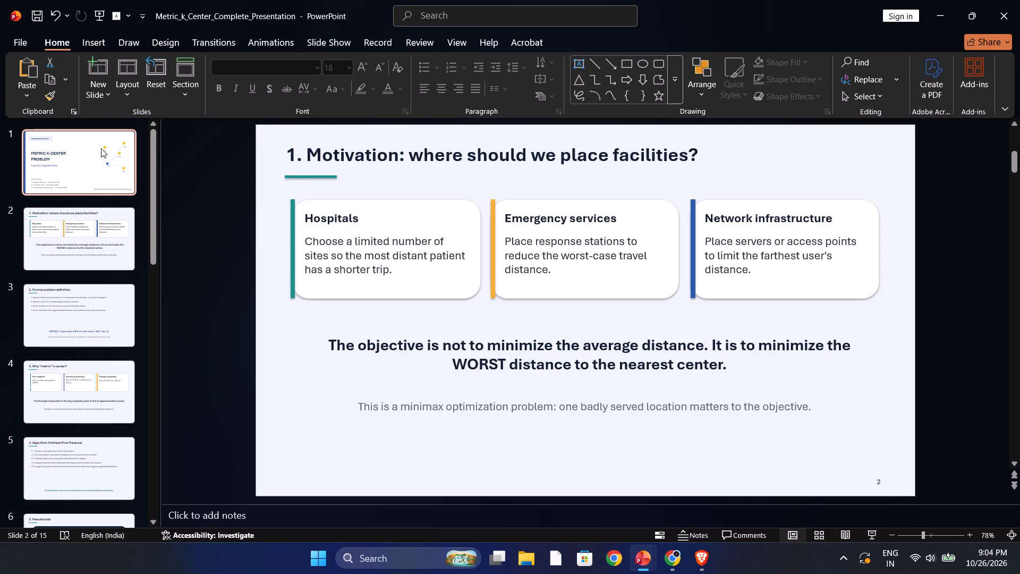
Move the "METRIC K-CENTER PROBLEM" title up and slightly left, closer beneath the "ADVANCED ALGORITHM" badge.
{"action": "left_click", "coordinate": [352, 300]}
{"action": "left_click_drag", "start_coordinate": [324, 239], "coordinate": [314, 206]}
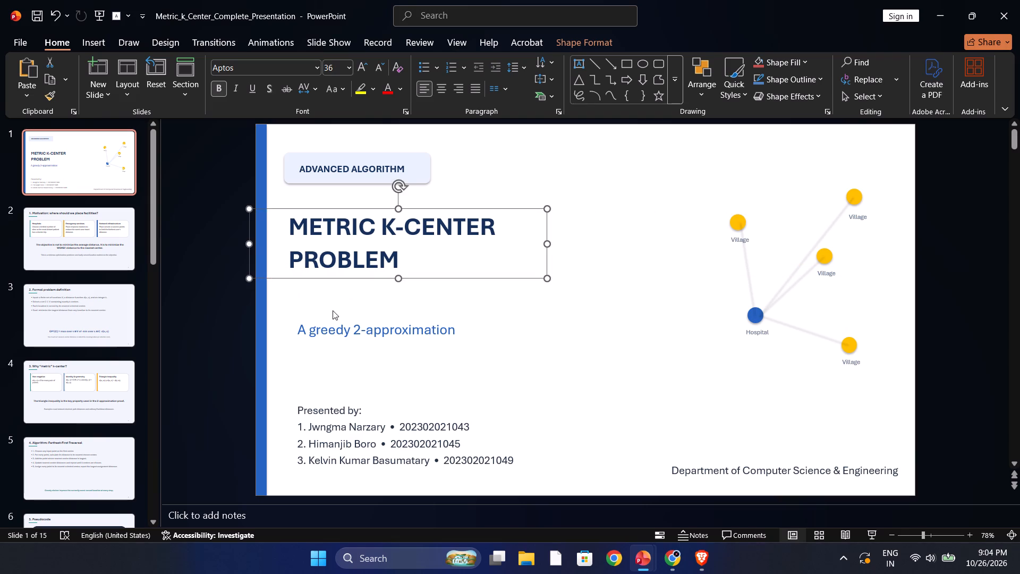
Move the "A greedy 2-approximation" subtitle up to directly beneath the title, aligned with the title's left edge.
{"action": "left_click", "coordinate": [352, 338]}
{"action": "left_click_drag", "start_coordinate": [346, 317], "coordinate": [337, 284]}
Move the "Presented by" block up, closer to the subtitle, and clear the selection.
{"action": "left_click", "coordinate": [378, 401]}
{"action": "left_click_drag", "start_coordinate": [398, 399], "coordinate": [396, 360]}
{"action": "left_click", "coordinate": [546, 268]}
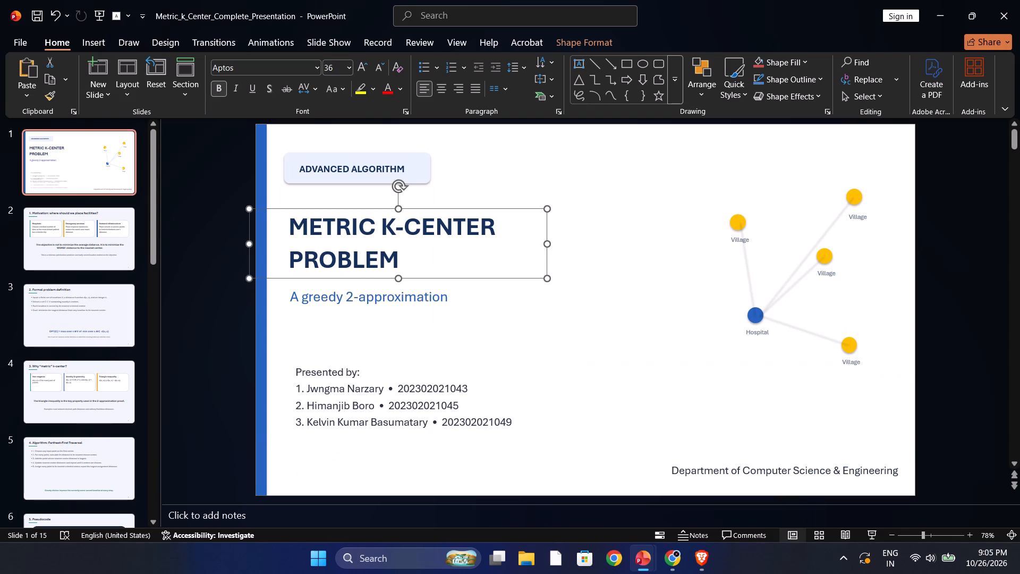
{"action": "left_click", "coordinate": [621, 361]}
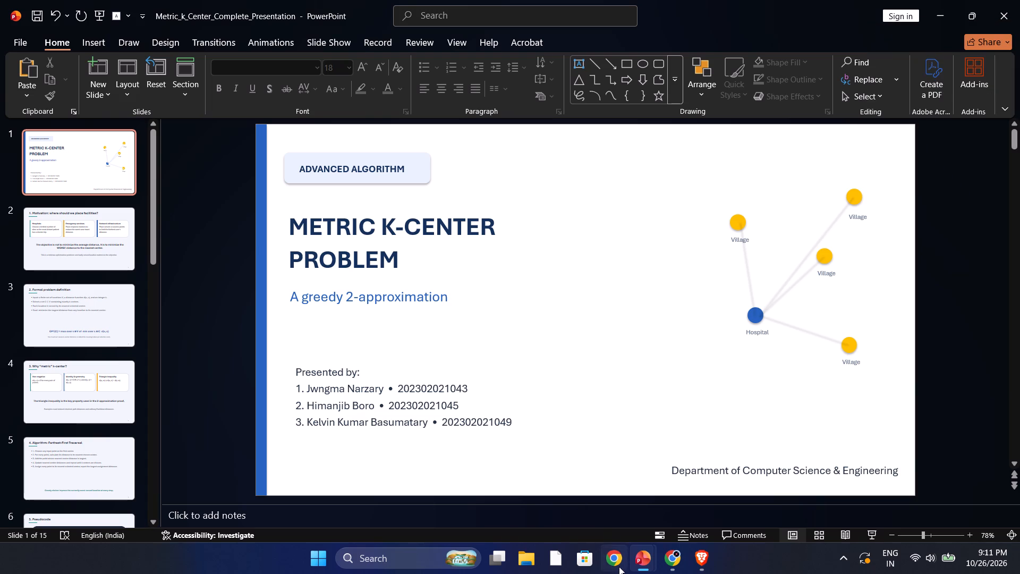
{"action": "left_click", "coordinate": [637, 565]}
{"action": "left_click", "coordinate": [589, 499]}
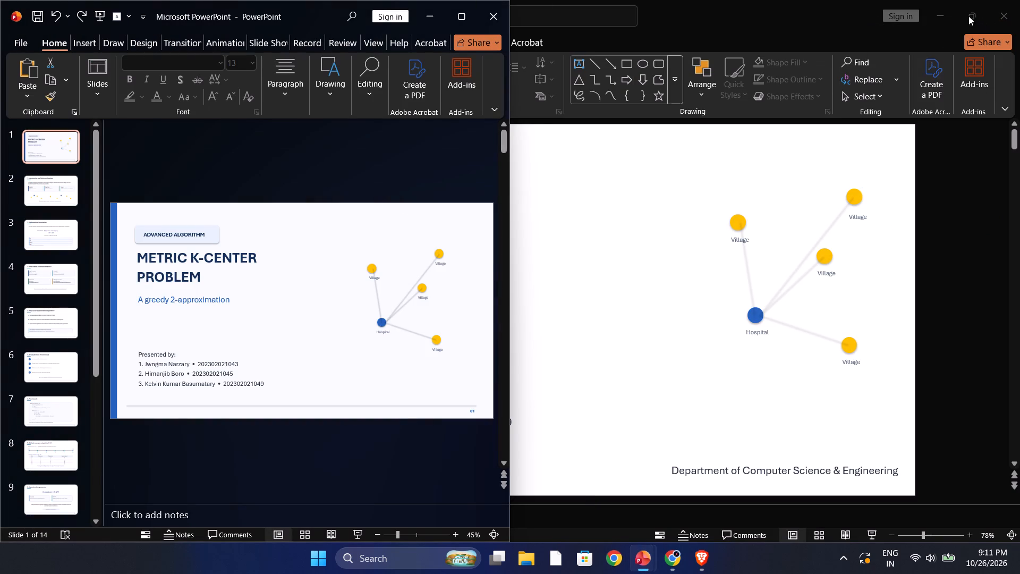
{"action": "left_click", "coordinate": [922, 48]}
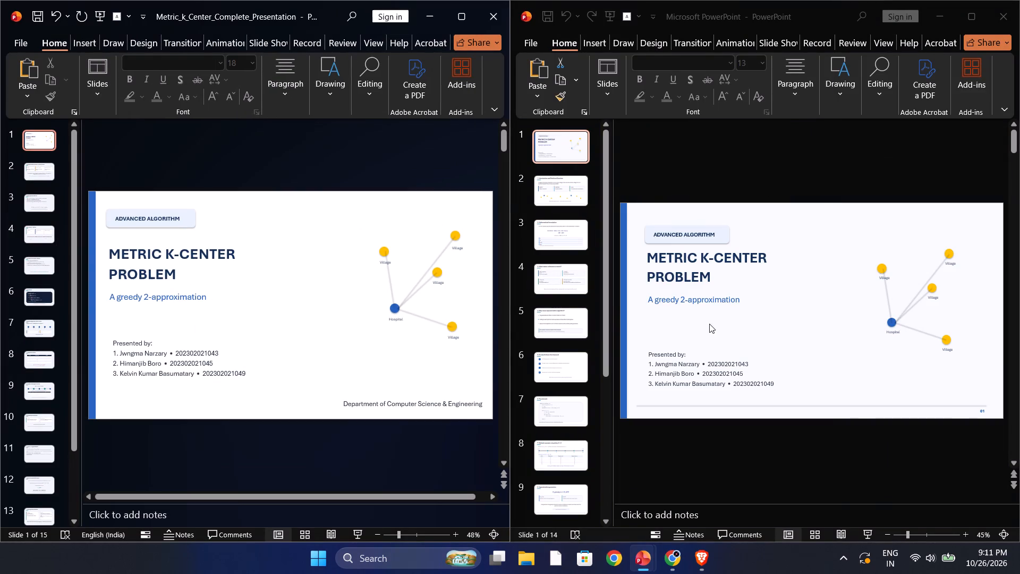
Look over slides 4 to 1 of the 14-slide deck, ending on its title slide.
{"action": "scroll", "coordinate": [313, 310], "scroll_direction": "up", "scroll_amount": 1}
{"action": "left_click", "coordinate": [572, 272]}
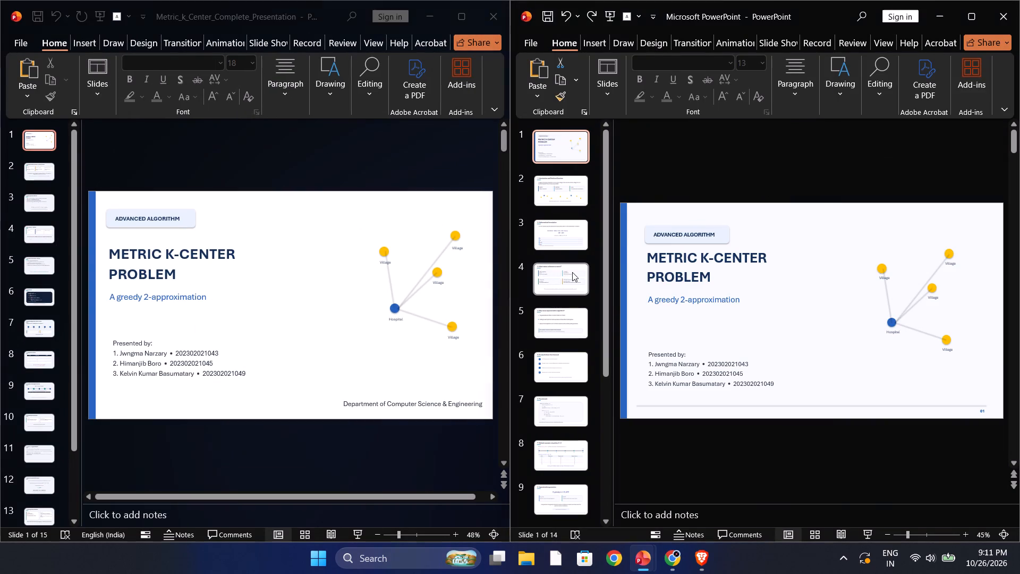
{"action": "left_click", "coordinate": [568, 284]}
{"action": "left_click", "coordinate": [563, 237]}
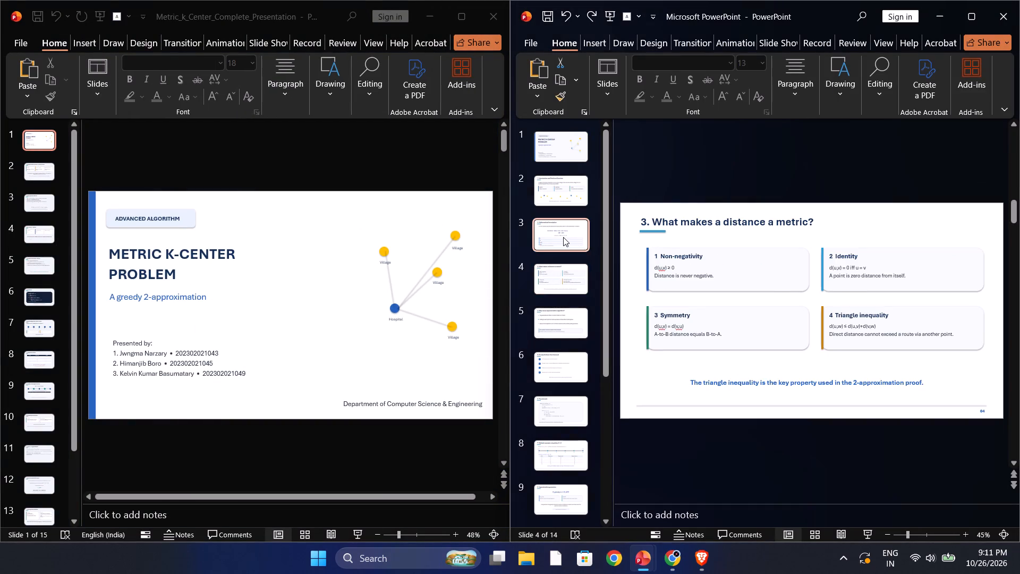
{"action": "left_click", "coordinate": [574, 193]}
{"action": "left_click", "coordinate": [571, 151]}
{"action": "scroll", "coordinate": [706, 254], "scroll_direction": "up", "scroll_amount": 3}
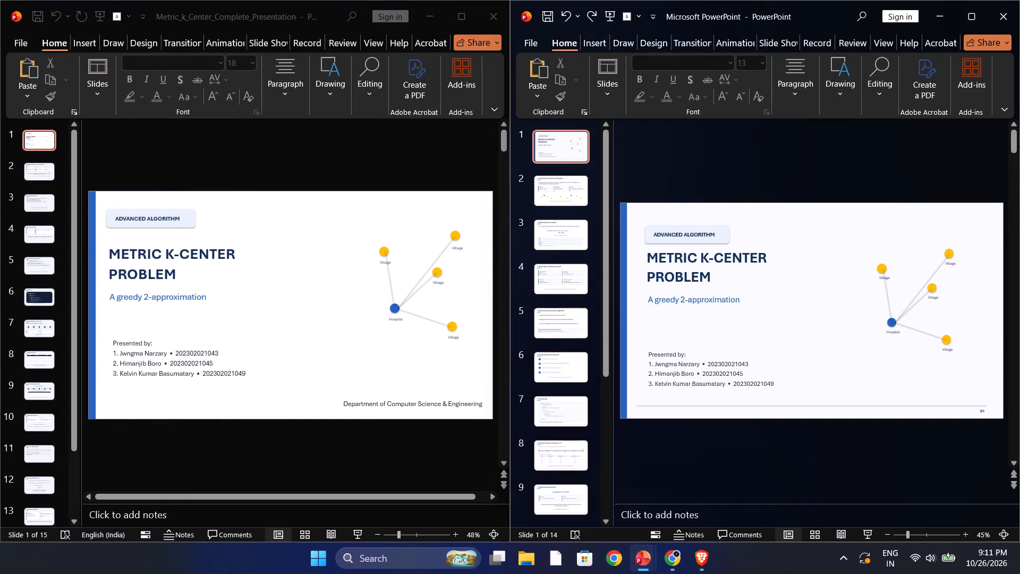
{"action": "left_click", "coordinate": [725, 221]}
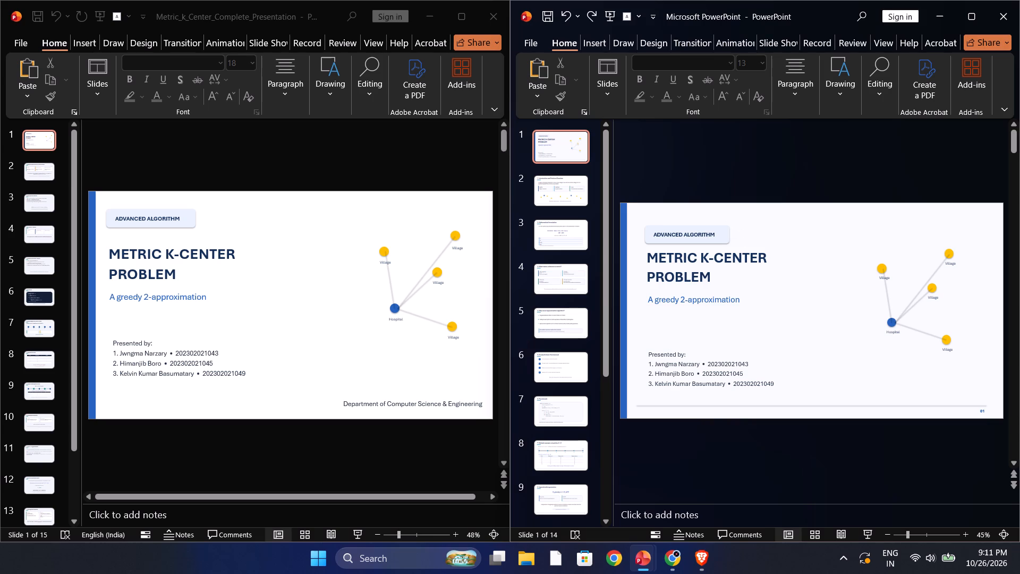
{"action": "left_click", "coordinate": [757, 259]}
{"action": "left_click", "coordinate": [703, 173]}
Add a new blank slide after the 14-slide deck's title slide and cut the old title slide.
{"action": "right_click", "coordinate": [565, 151]}
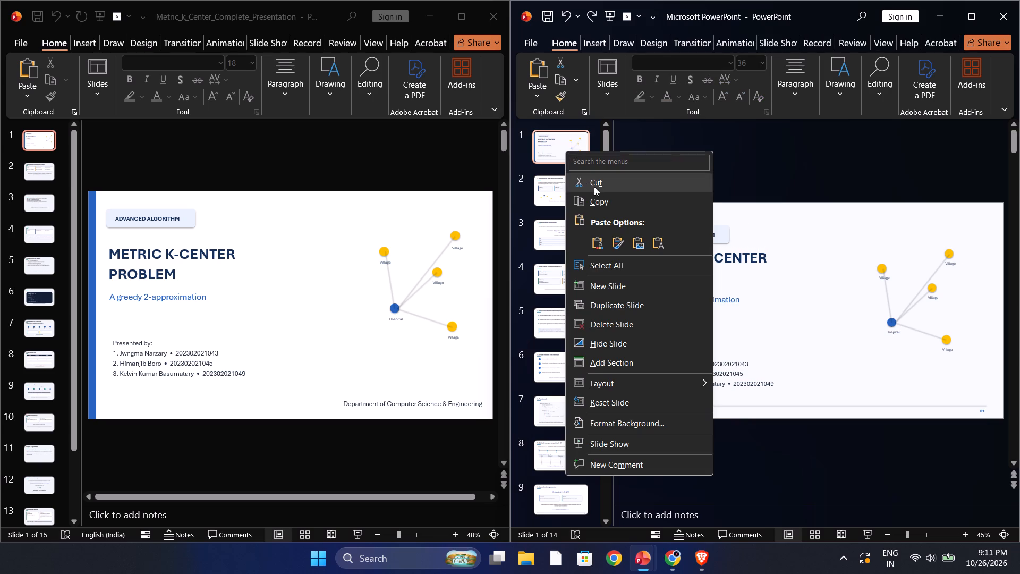
{"action": "left_click", "coordinate": [639, 288]}
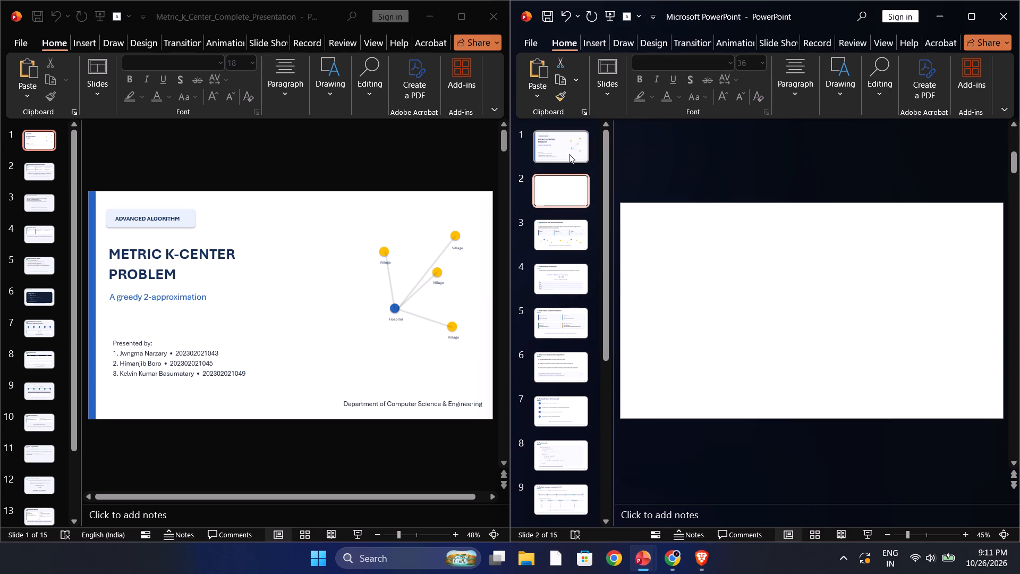
{"action": "left_click", "coordinate": [573, 147]}
{"action": "right_click", "coordinate": [573, 147]}
{"action": "left_click", "coordinate": [590, 179]}
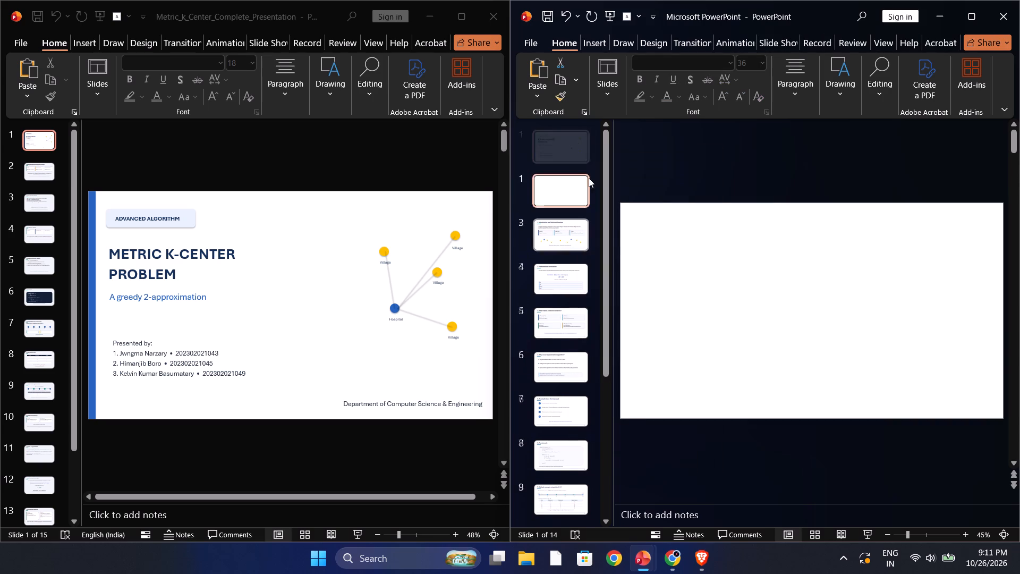
Insert the downloaded front-page image from this device onto the blank first slide.
{"action": "left_click", "coordinate": [570, 153]}
{"action": "left_click", "coordinate": [723, 281]}
{"action": "left_click", "coordinate": [593, 47]}
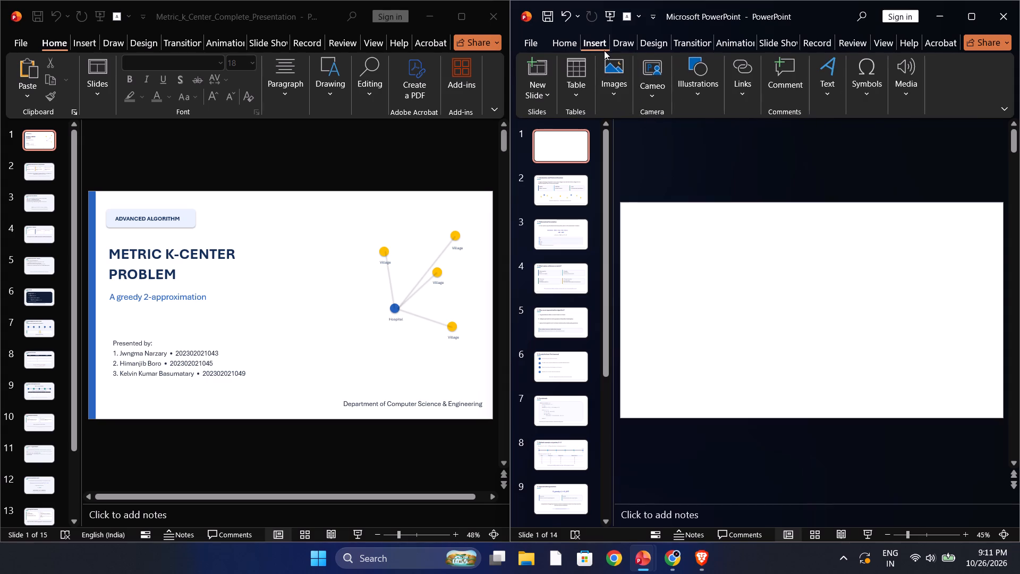
{"action": "left_click", "coordinate": [612, 85]}
{"action": "left_click", "coordinate": [618, 141]}
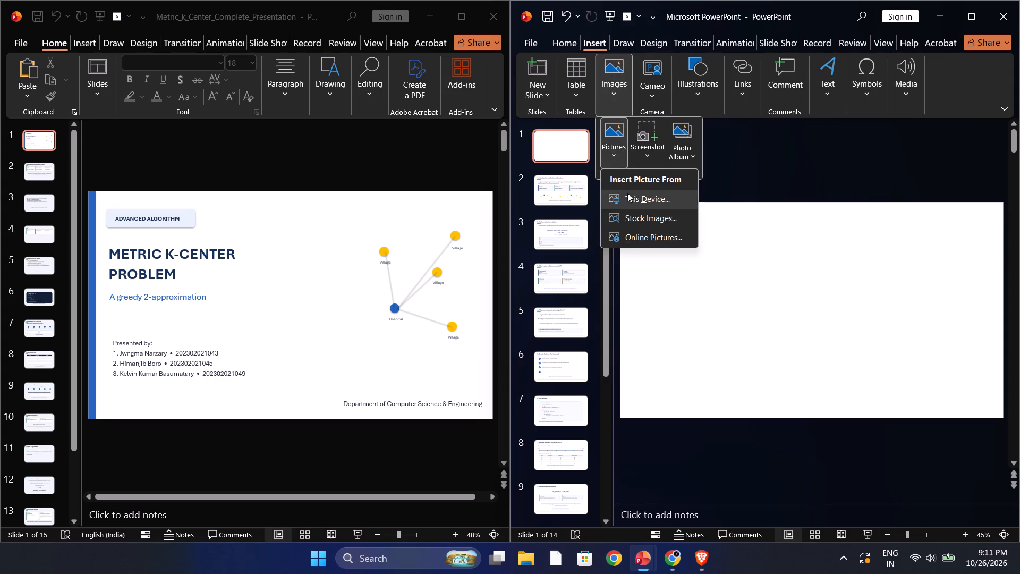
{"action": "left_click", "coordinate": [628, 193]}
{"action": "double_click", "coordinate": [681, 133]}
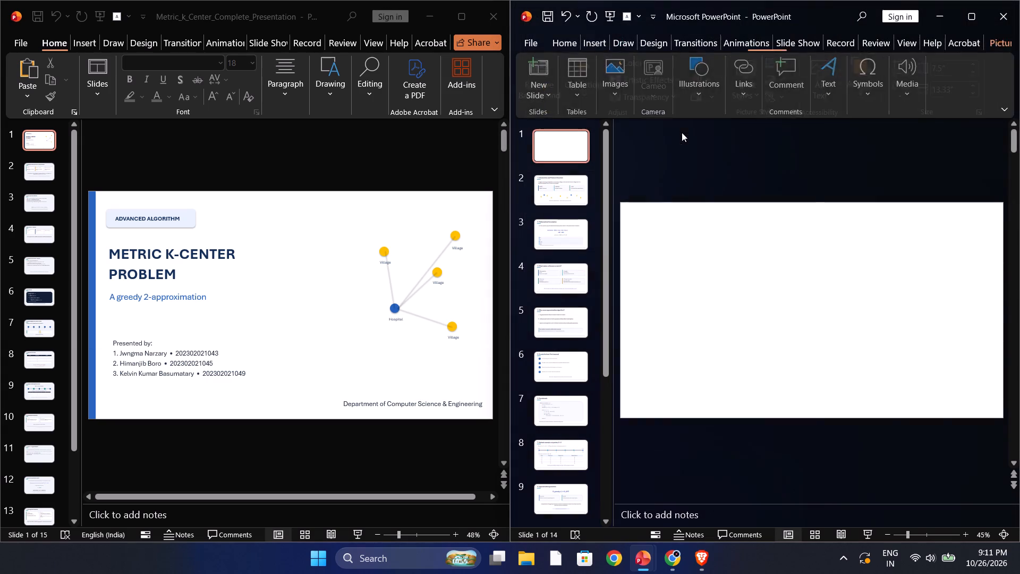
{"action": "left_click", "coordinate": [836, 445]}
{"action": "left_click", "coordinate": [809, 307]}
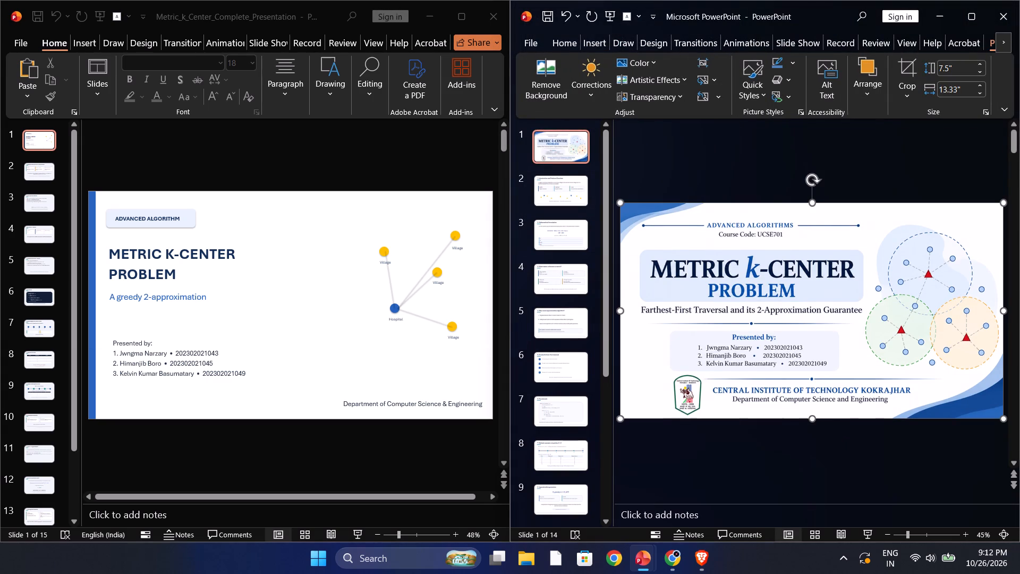
{"action": "left_click", "coordinate": [754, 176]}
{"action": "left_click", "coordinate": [812, 294]}
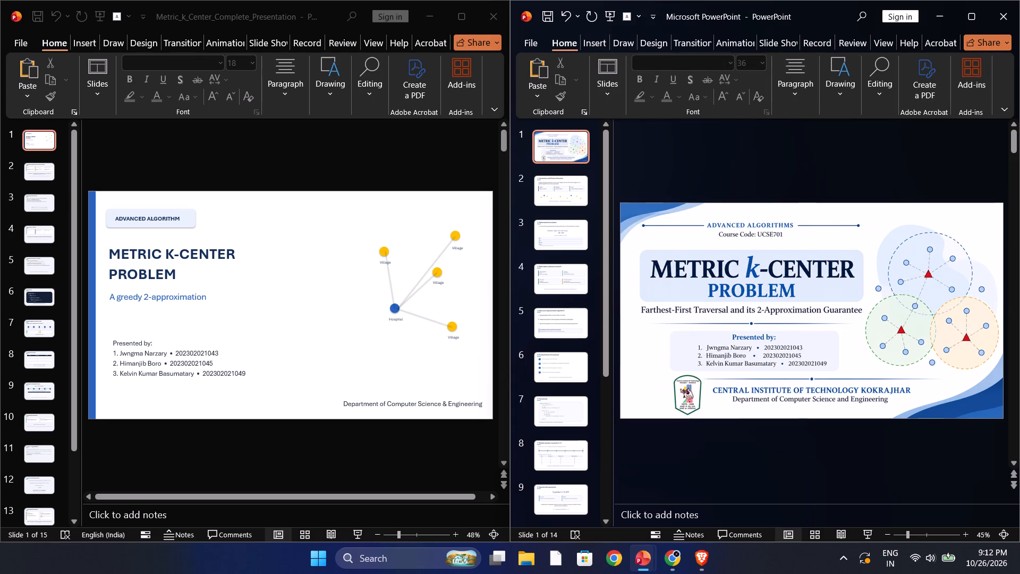
Copy the "1. Motivation" and "2. Formal problem definition" slides from Metric_k_Center_Complete_Presentation into the other deck, directly after its front page.
{"action": "left_click", "coordinate": [570, 183]}
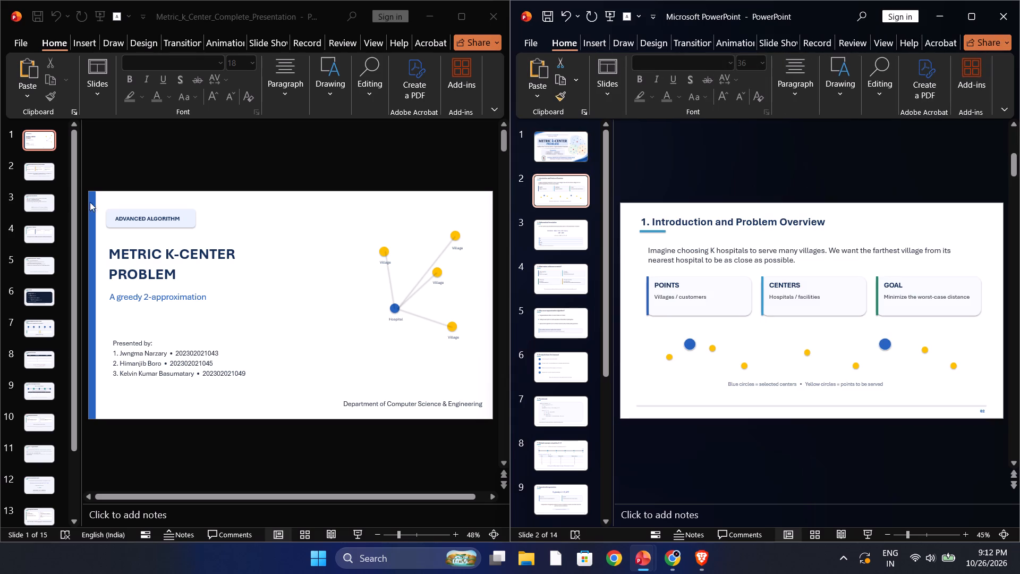
{"action": "scroll", "coordinate": [27, 223], "scroll_direction": "up", "scroll_amount": 3}
{"action": "left_click", "coordinate": [46, 178]}
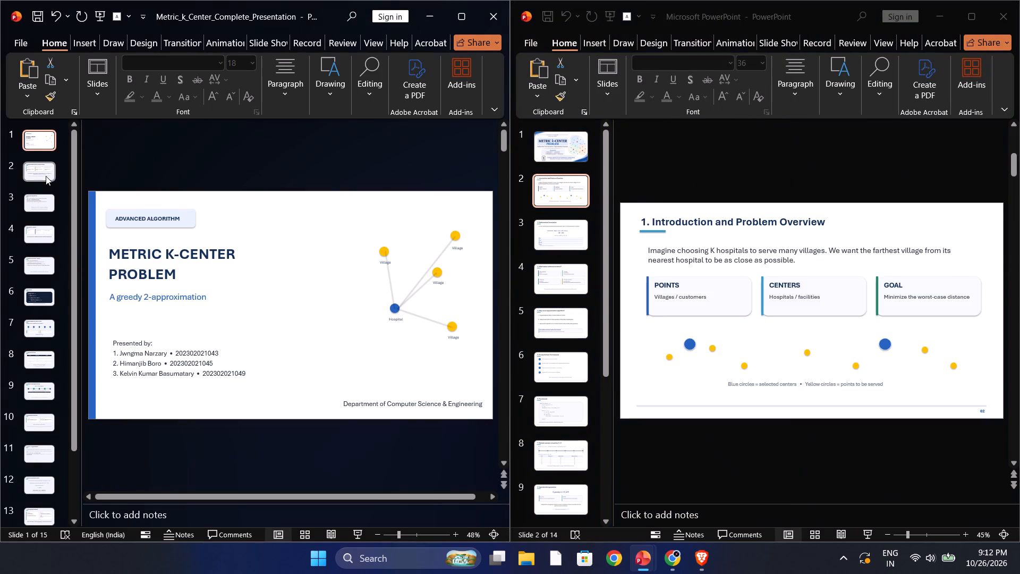
{"action": "left_click", "coordinate": [46, 176]}
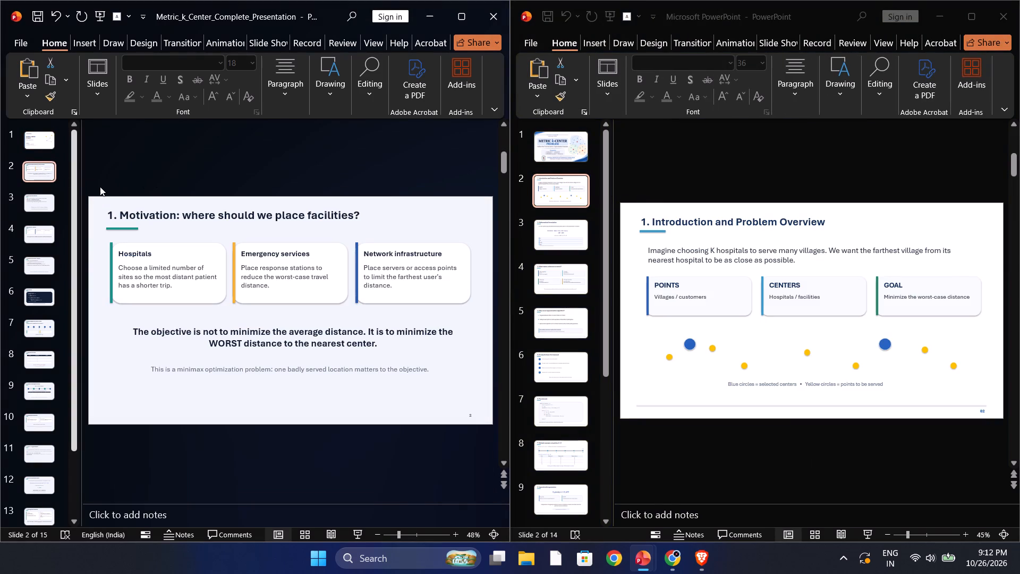
{"action": "left_click_drag", "start_coordinate": [42, 172], "coordinate": [567, 169]}
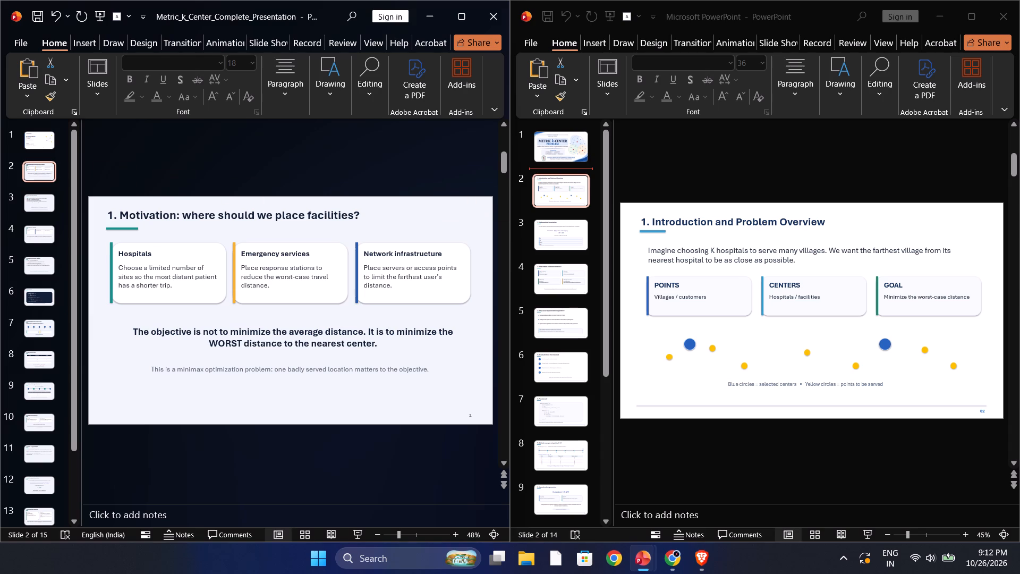
{"action": "left_click_drag", "start_coordinate": [567, 169], "coordinate": [568, 169]}
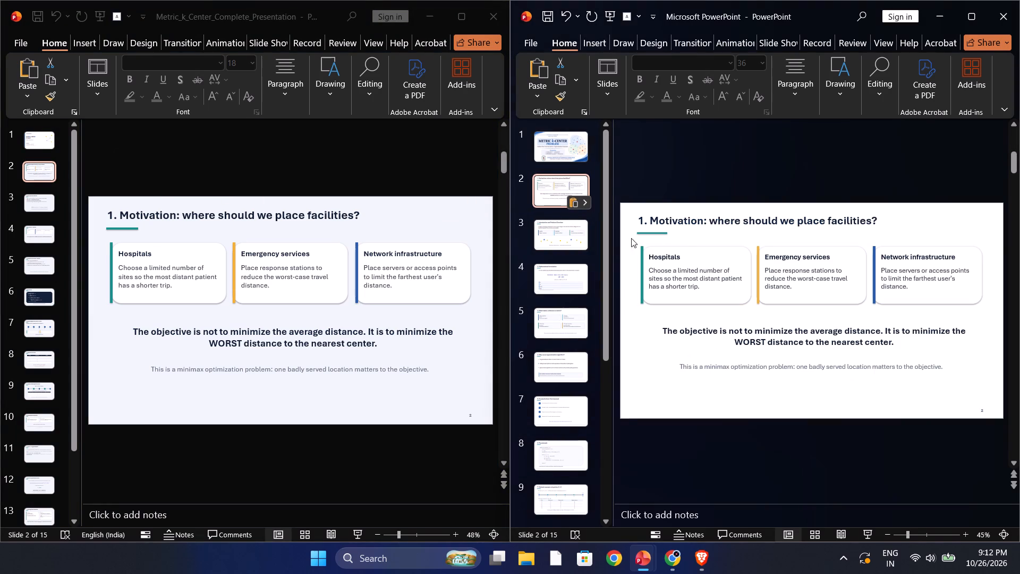
{"action": "left_click_drag", "start_coordinate": [33, 202], "coordinate": [542, 225]}
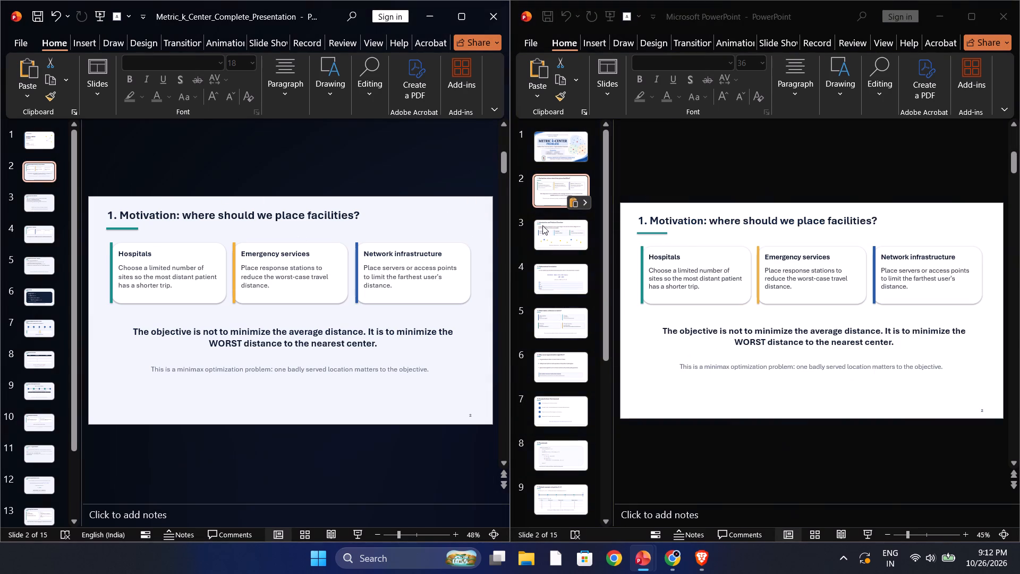
{"action": "left_click_drag", "start_coordinate": [542, 225], "coordinate": [557, 215]}
{"action": "left_click_drag", "start_coordinate": [40, 200], "coordinate": [562, 212]}
Copy the "3. Why metric k-center?" and "4. Algorithm: Farthest-First Traversal" slides into the other deck as slides 4 and 5.
{"action": "left_click", "coordinate": [44, 236]}
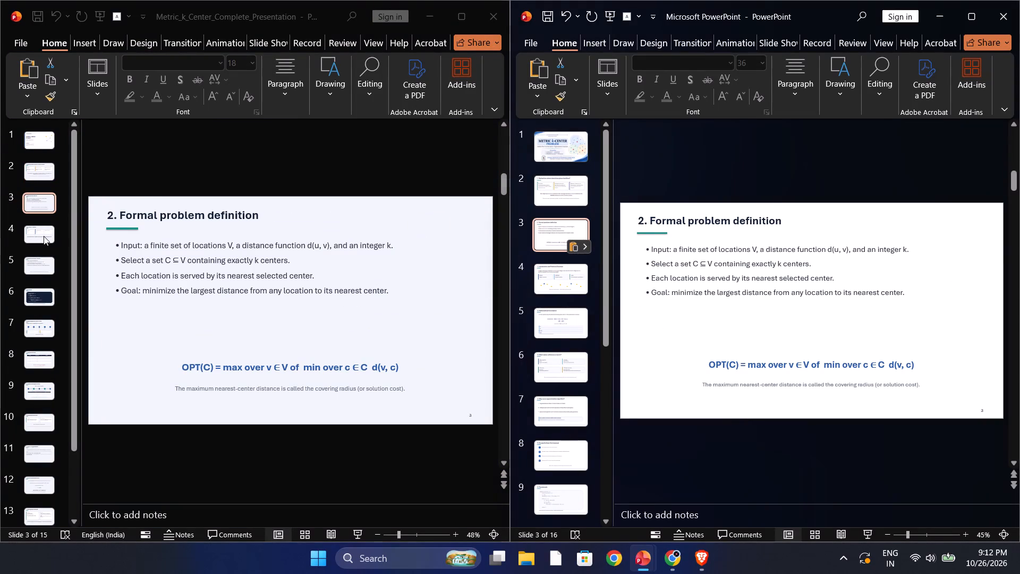
{"action": "left_click_drag", "start_coordinate": [40, 233], "coordinate": [562, 255]}
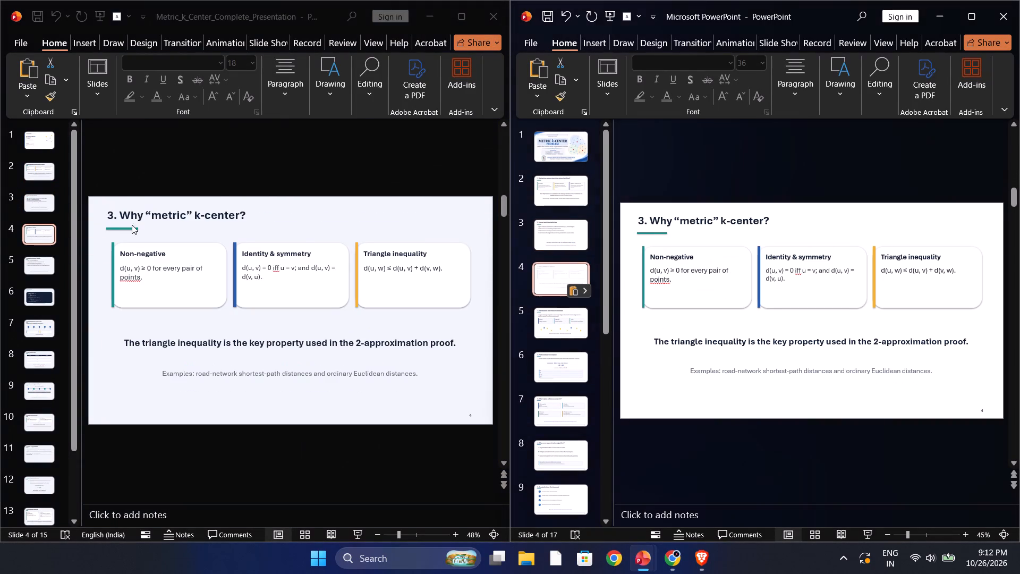
{"action": "left_click", "coordinate": [30, 271]}
{"action": "left_click_drag", "start_coordinate": [30, 267], "coordinate": [556, 308]}
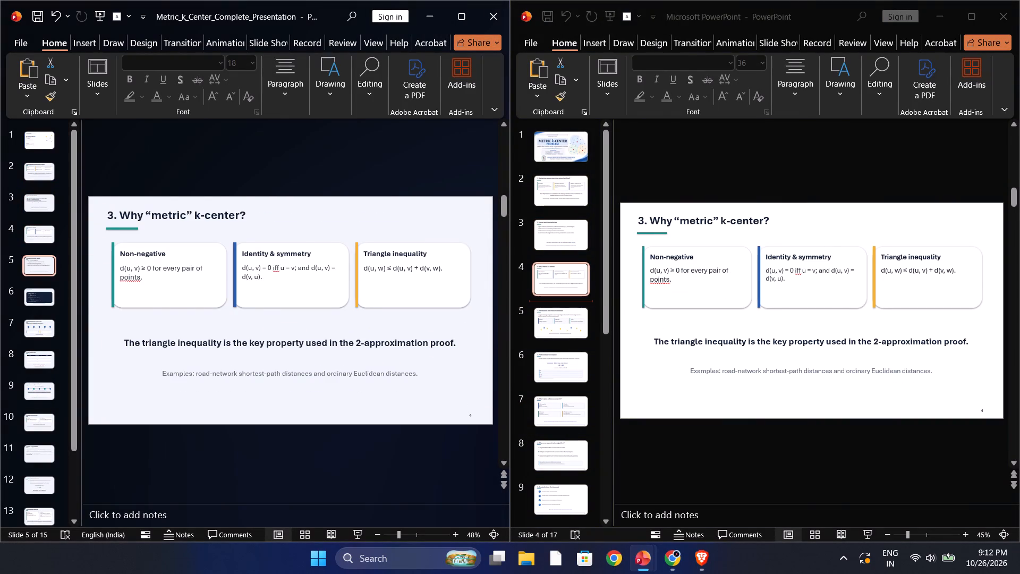
{"action": "left_click_drag", "start_coordinate": [556, 308], "coordinate": [563, 306]}
Move the "6. Worked example: five points on a line" slide ahead of slide 6 in Metric_k_Center_Complete_Presentation.
{"action": "left_click", "coordinate": [31, 329]}
{"action": "left_click_drag", "start_coordinate": [31, 329], "coordinate": [225, 379]}
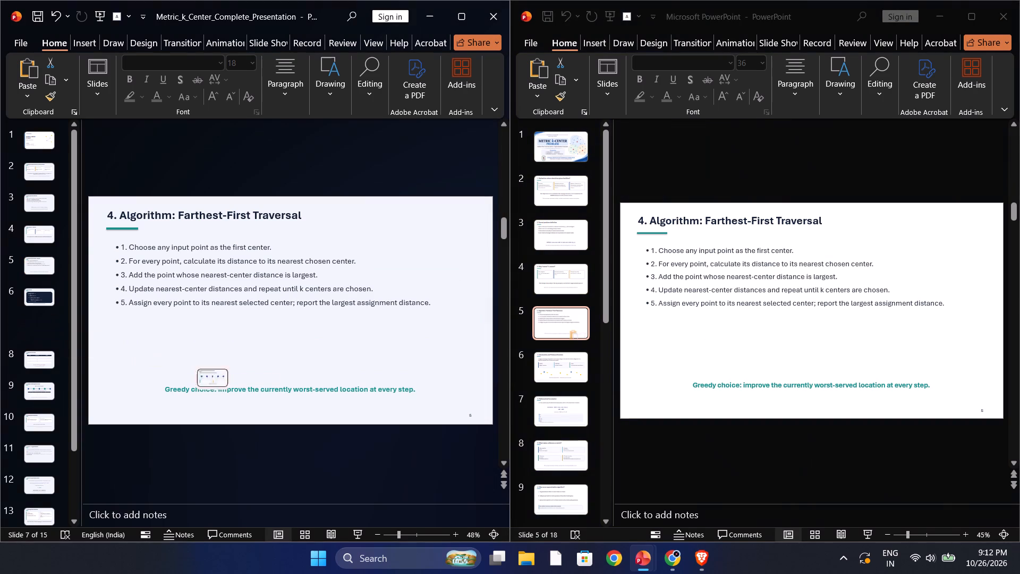
{"action": "left_click_drag", "start_coordinate": [225, 379], "coordinate": [558, 352]}
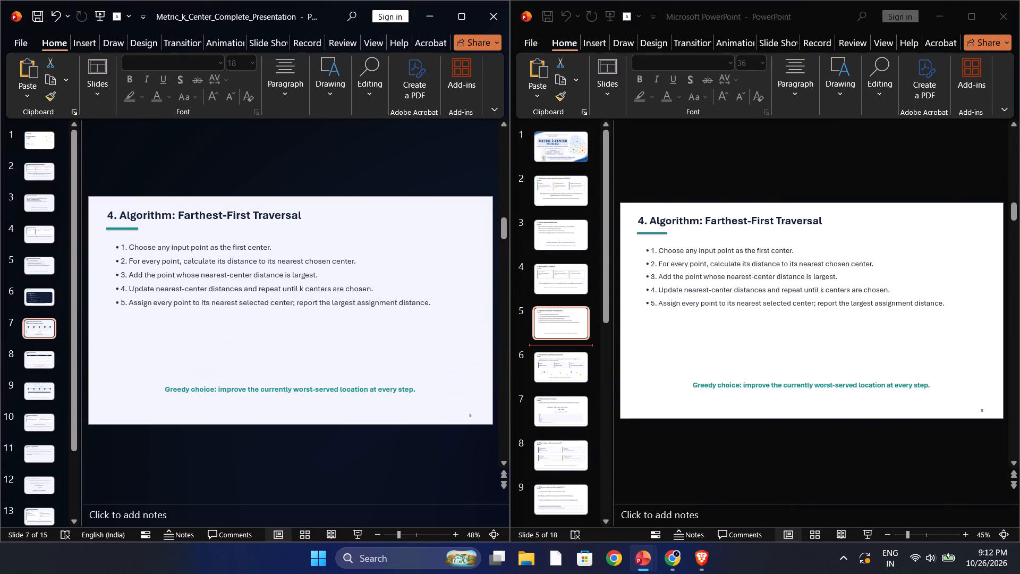
{"action": "left_click_drag", "start_coordinate": [558, 352], "coordinate": [34, 293]}
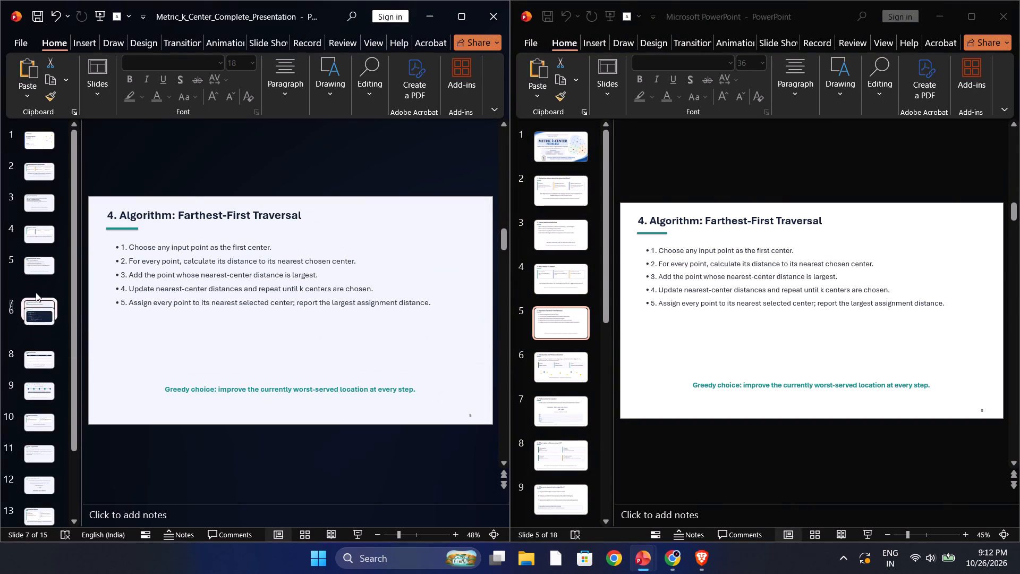
Copy the "6. Worked example: five points on a line" slide into the other deck, after its "4. Algorithm: Farthest-First Traversal" slide.
{"action": "left_click", "coordinate": [564, 325]}
{"action": "left_click", "coordinate": [564, 292]}
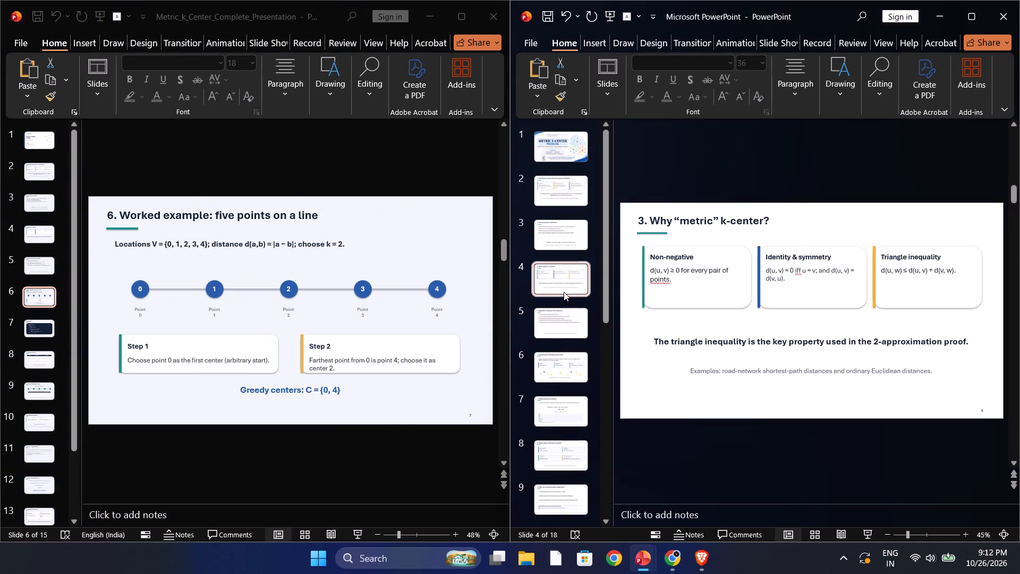
{"action": "left_click", "coordinate": [569, 326]}
{"action": "left_click", "coordinate": [565, 367]}
{"action": "left_click", "coordinate": [569, 330]}
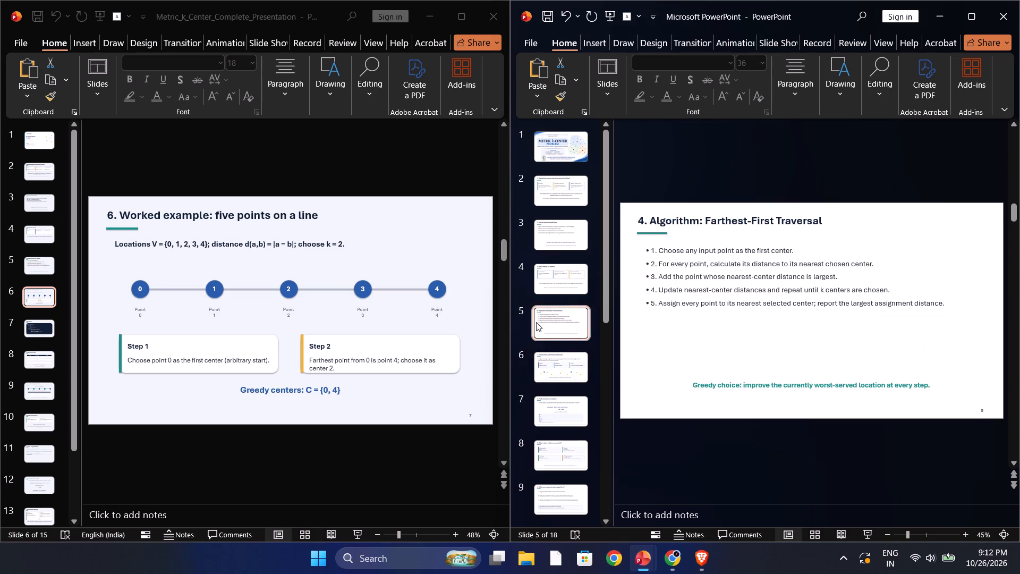
{"action": "left_click", "coordinate": [34, 267]}
{"action": "left_click", "coordinate": [35, 268]}
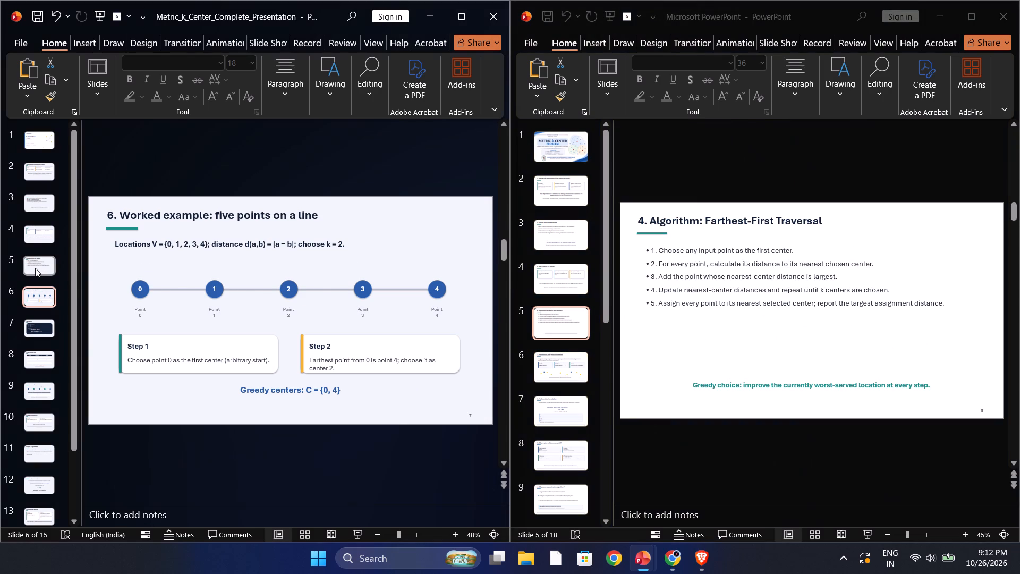
{"action": "left_click", "coordinate": [34, 303]}
{"action": "left_click_drag", "start_coordinate": [29, 296], "coordinate": [31, 296]}
{"action": "left_click_drag", "start_coordinate": [31, 296], "coordinate": [555, 334]}
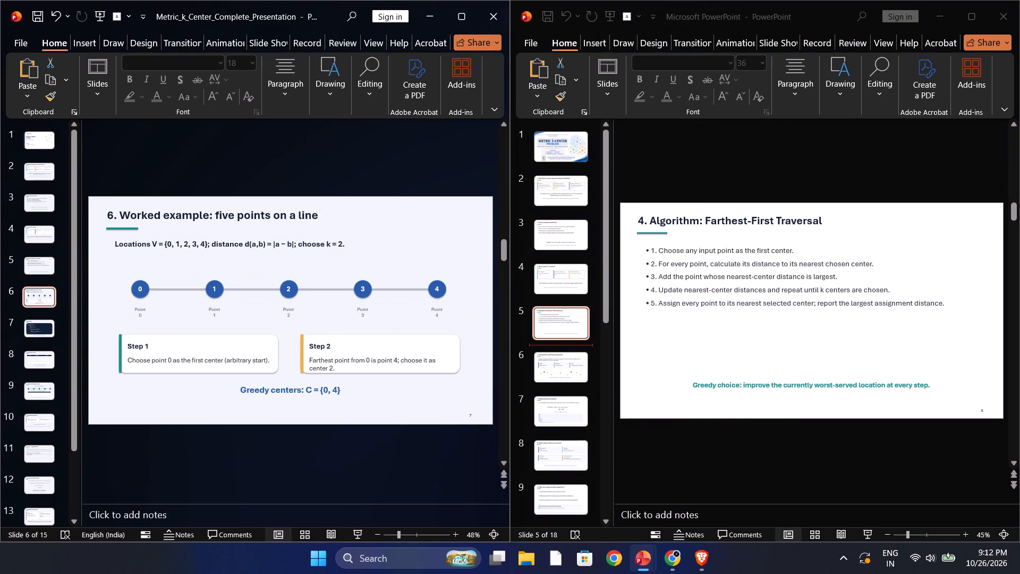
{"action": "left_click_drag", "start_coordinate": [555, 334], "coordinate": [555, 339]}
Place another copy of the "6. Worked example" slide between "3. Why metric k-center?" and "4. Algorithm" in the other deck, and check the surrounding slides.
{"action": "left_click", "coordinate": [560, 319]}
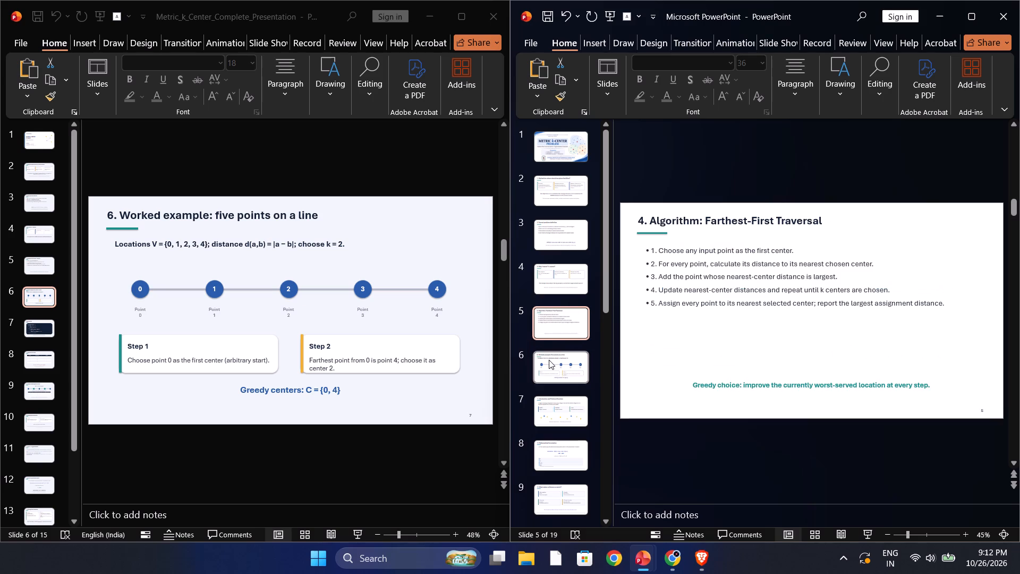
{"action": "left_click", "coordinate": [550, 362]}
{"action": "left_click", "coordinate": [565, 334]}
{"action": "left_click", "coordinate": [550, 288]}
{"action": "left_click", "coordinate": [543, 327]}
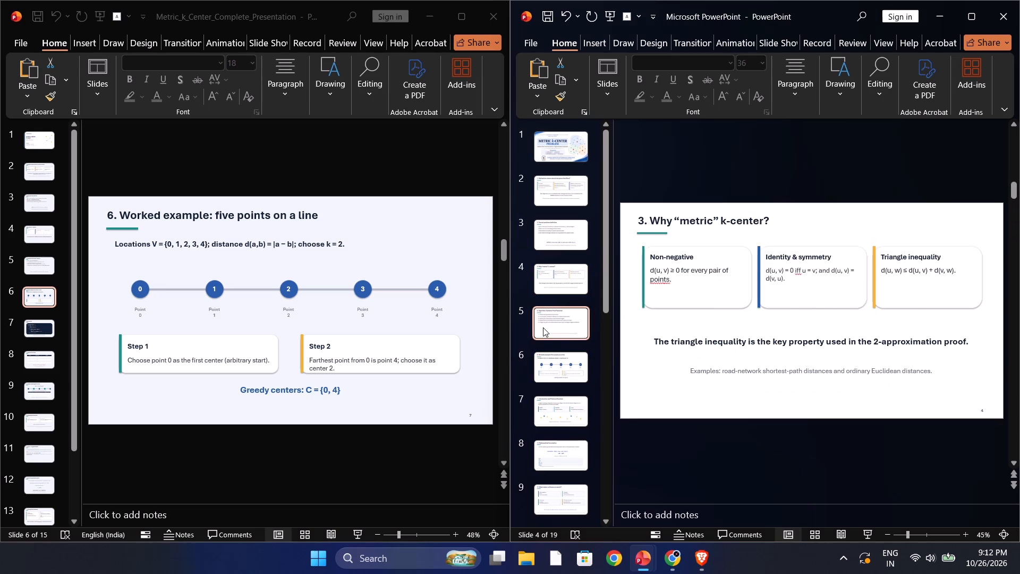
{"action": "left_click_drag", "start_coordinate": [38, 263], "coordinate": [471, 325]}
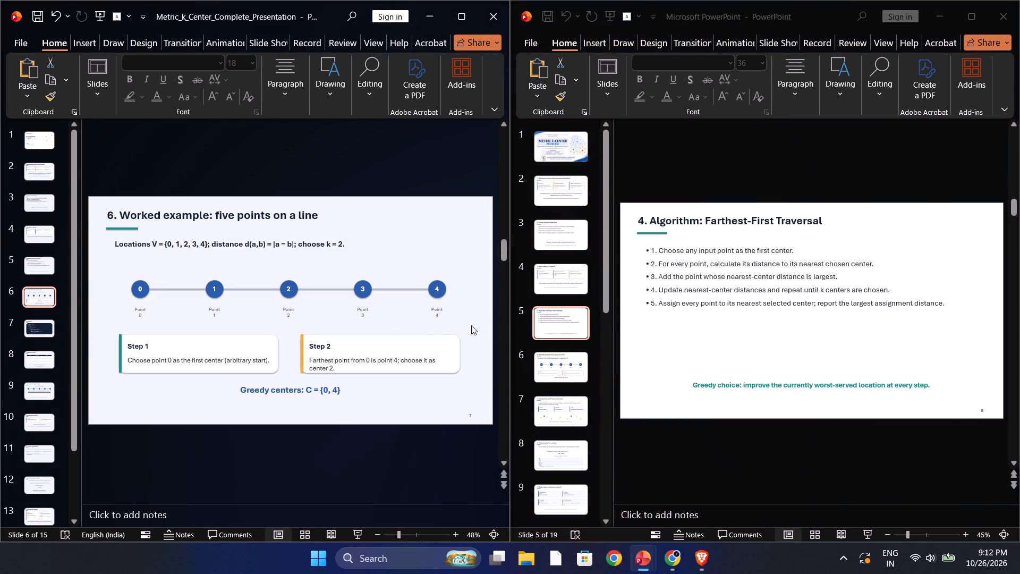
{"action": "left_click_drag", "start_coordinate": [471, 325], "coordinate": [567, 305]}
{"action": "left_click", "coordinate": [567, 305]}
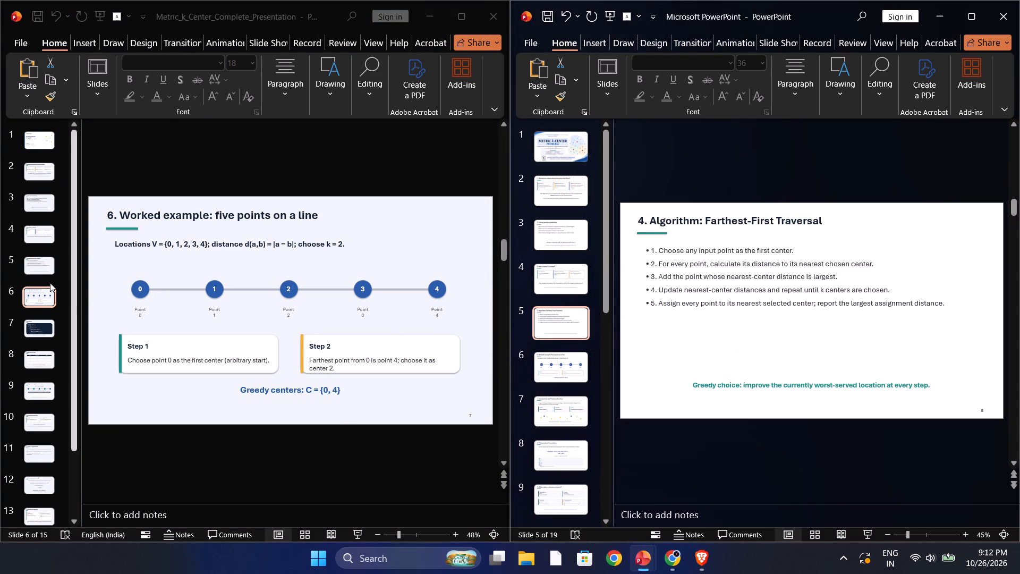
{"action": "left_click", "coordinate": [27, 295]}
{"action": "left_click_drag", "start_coordinate": [40, 296], "coordinate": [574, 297]}
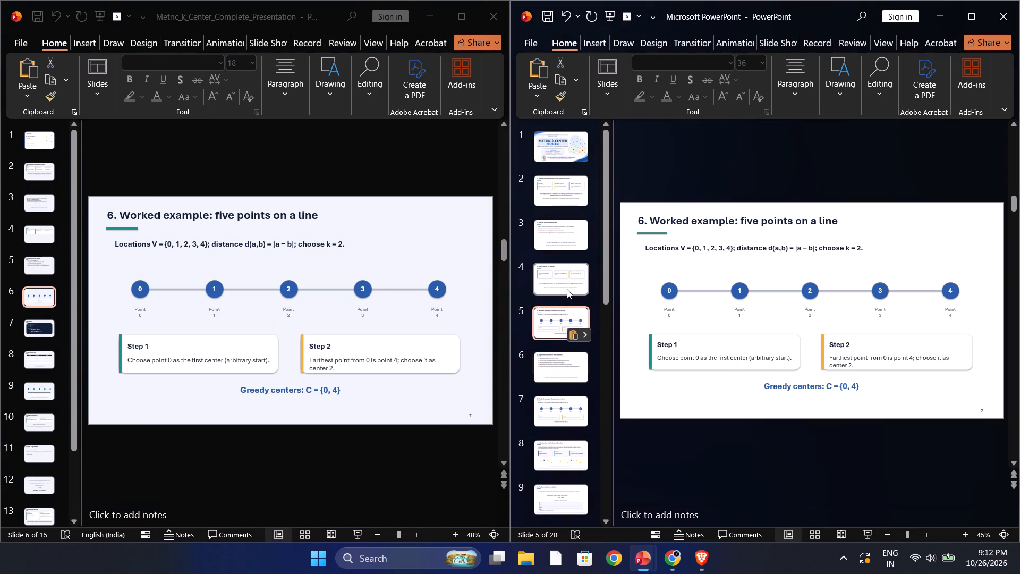
{"action": "left_click", "coordinate": [567, 277]}
{"action": "left_click", "coordinate": [557, 311]}
{"action": "left_click", "coordinate": [550, 355]}
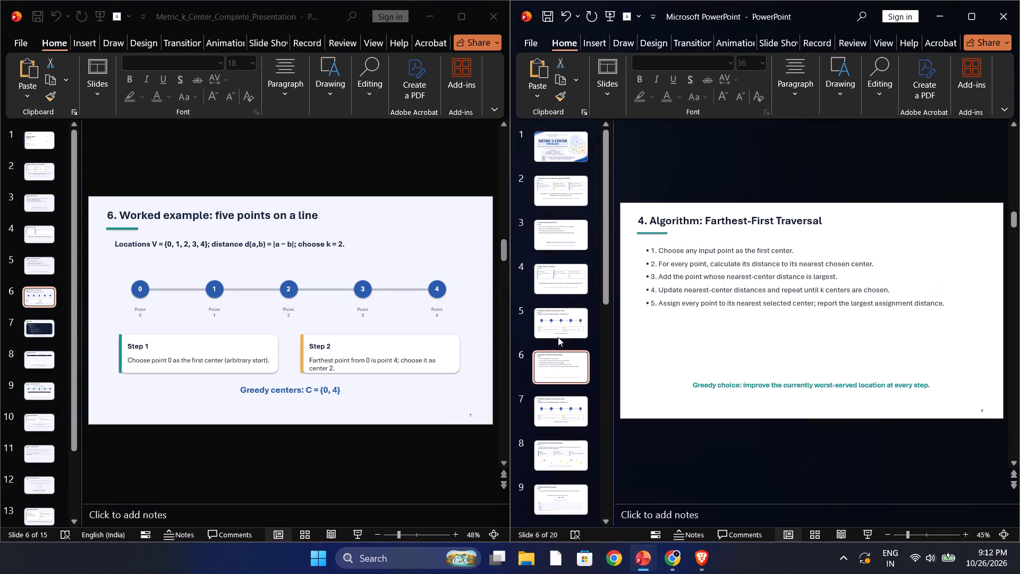
Compare the "6. Worked example" slide and its neighbouring "4. Algorithm" slide across the two decks.
{"action": "left_click", "coordinate": [546, 407]}
{"action": "left_click", "coordinate": [29, 264]}
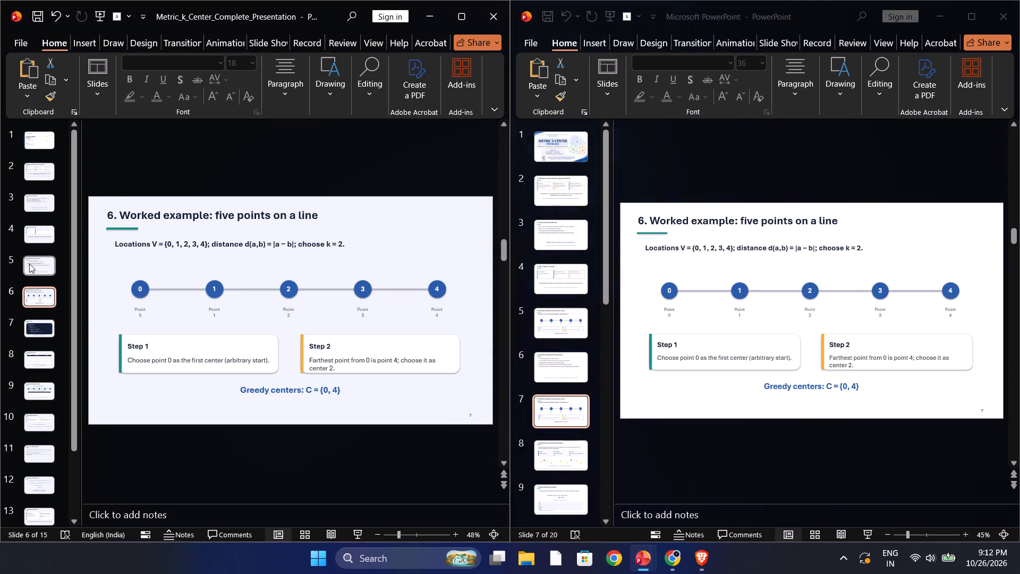
{"action": "left_click", "coordinate": [29, 264]}
{"action": "left_click", "coordinate": [40, 292]}
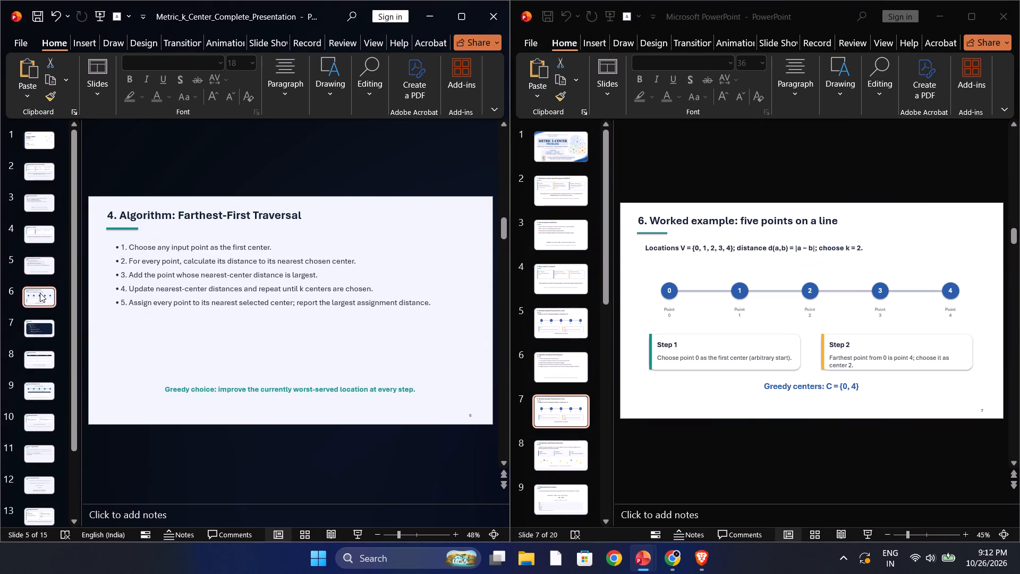
{"action": "left_click", "coordinate": [36, 299]}
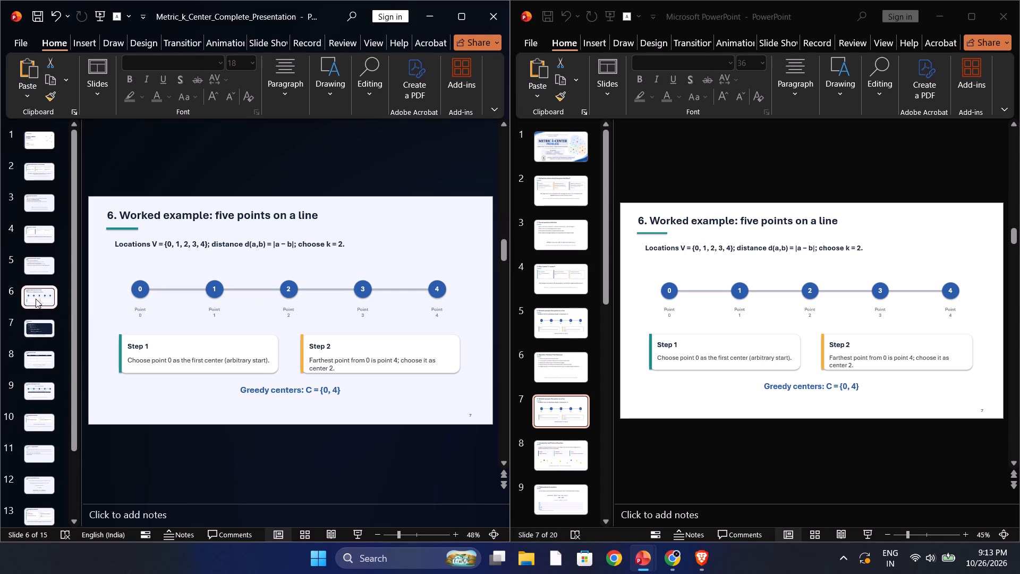
{"action": "left_click", "coordinate": [32, 296]}
{"action": "left_click", "coordinate": [38, 266]}
{"action": "left_click", "coordinate": [33, 296]}
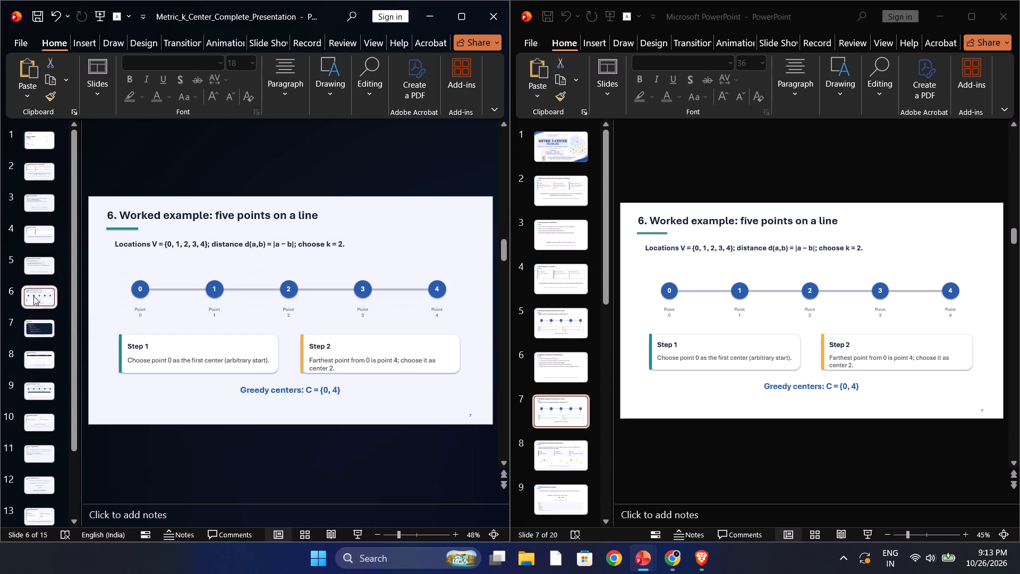
Move the "5. Pseudocode" slide ahead of "6. Worked example: five points on a line" in Metric_k_Center_Complete_Presentation.
{"action": "left_click", "coordinate": [38, 328]}
{"action": "left_click", "coordinate": [40, 294]}
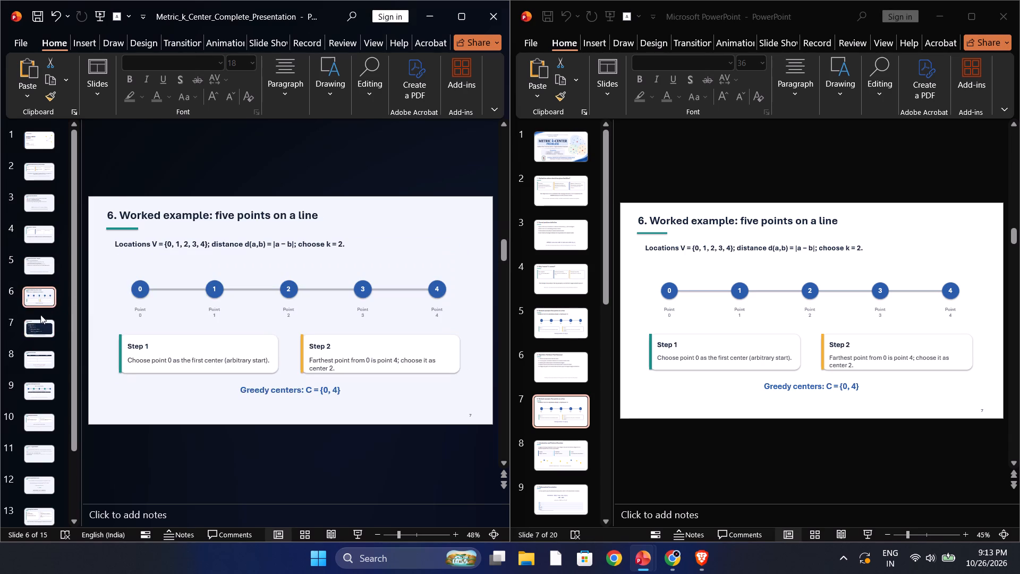
{"action": "left_click", "coordinate": [39, 325]}
{"action": "left_click_drag", "start_coordinate": [39, 328], "coordinate": [49, 288]}
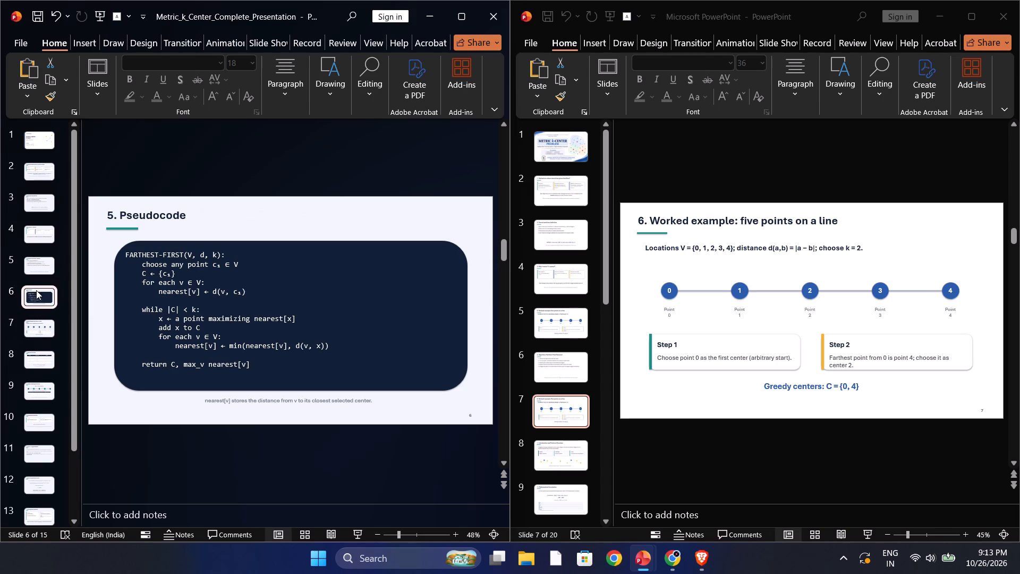
Copy the "5. Pseudocode" slide into the other deck, directly after its slide 5.
{"action": "left_click", "coordinate": [36, 291]}
{"action": "left_click", "coordinate": [44, 272]}
{"action": "left_click", "coordinate": [40, 298]}
{"action": "left_click_drag", "start_coordinate": [35, 300], "coordinate": [385, 321]}
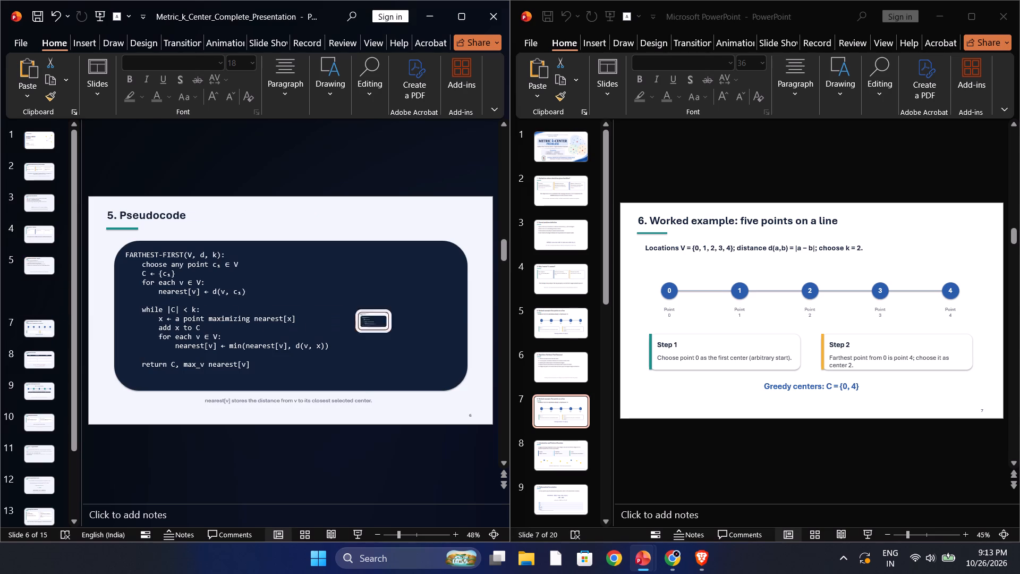
{"action": "left_click_drag", "start_coordinate": [385, 321], "coordinate": [556, 337]}
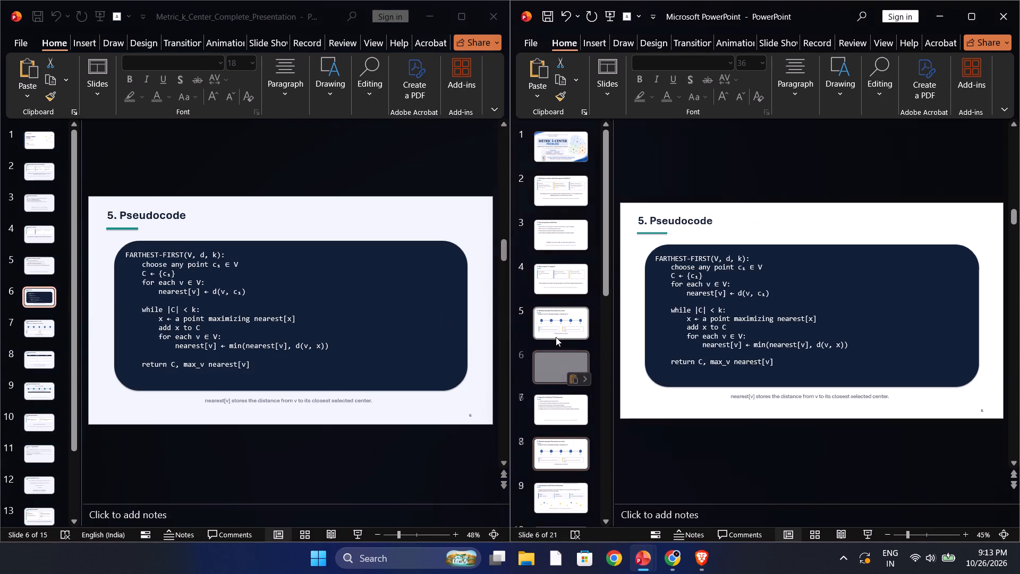
Cut the extra "6. Worked example" slide that sits just before "5. Pseudocode" in the other deck.
{"action": "left_click", "coordinate": [566, 292]}
{"action": "left_click", "coordinate": [562, 322]}
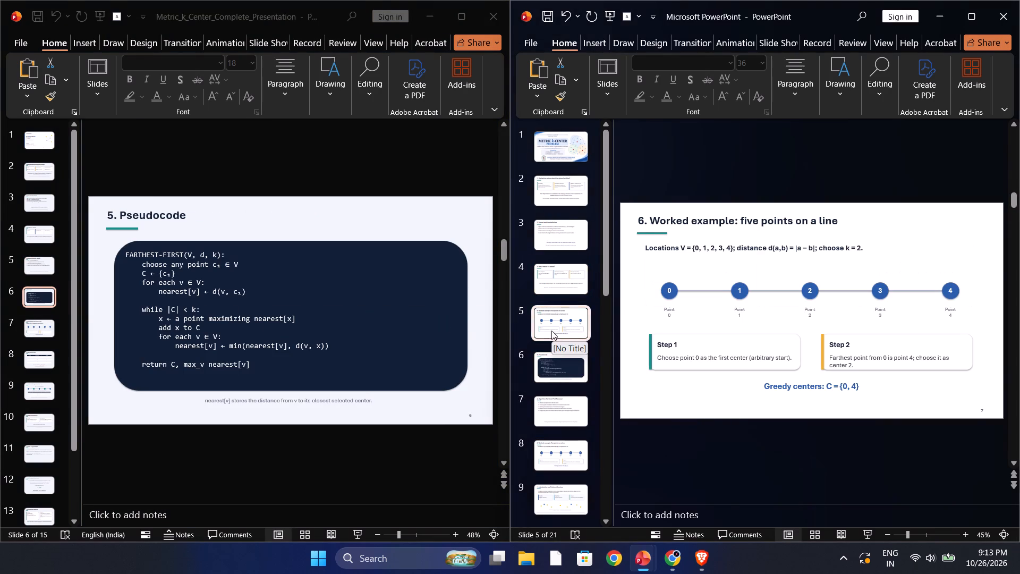
{"action": "left_click", "coordinate": [547, 361]}
{"action": "left_click", "coordinate": [560, 325]}
{"action": "right_click", "coordinate": [560, 325]}
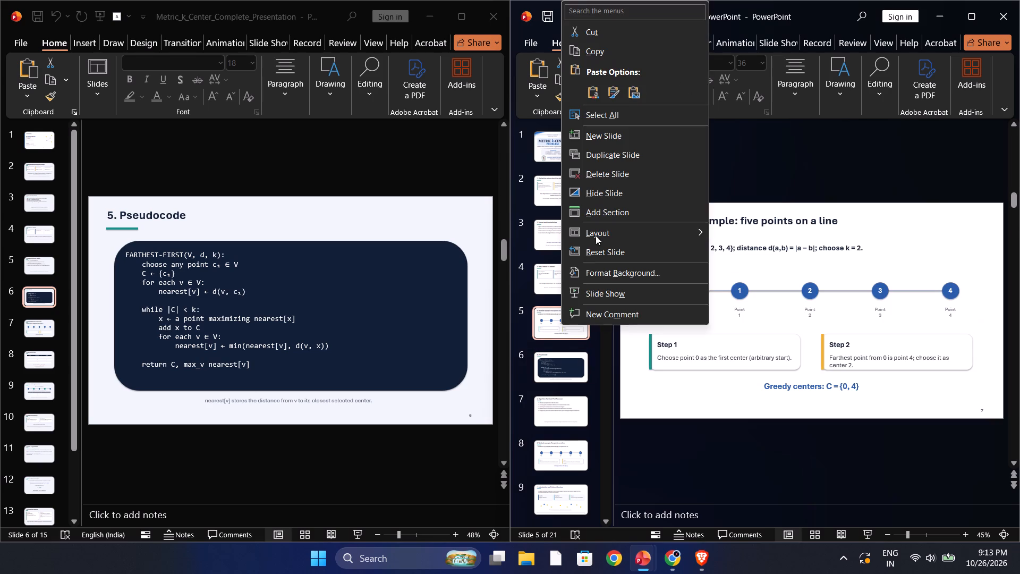
{"action": "left_click", "coordinate": [605, 32]}
Move the "4. Algorithm: Farthest-First Traversal" slide ahead of "5. Pseudocode" in the other deck.
{"action": "left_click", "coordinate": [552, 281]}
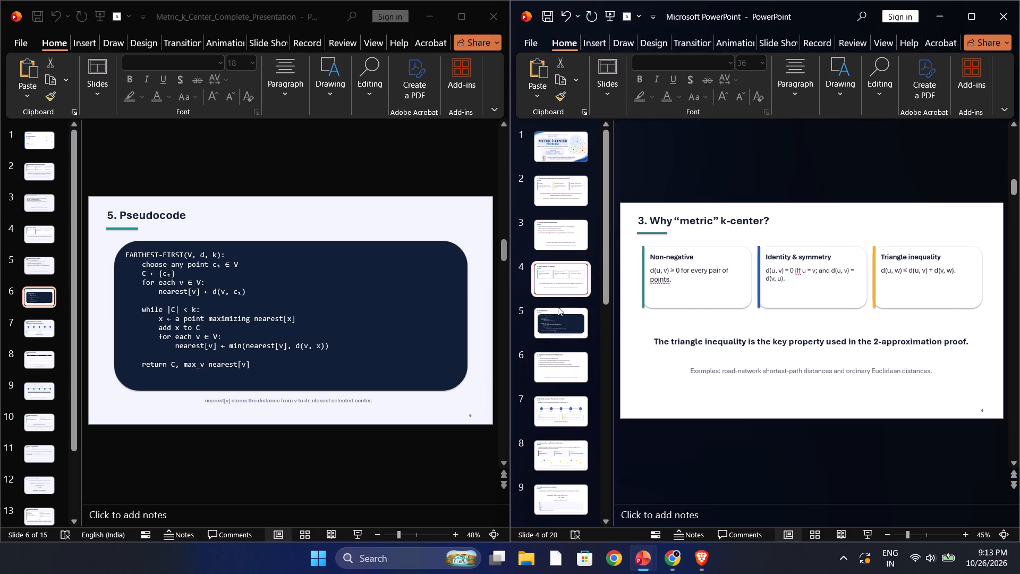
{"action": "left_click", "coordinate": [563, 322]}
{"action": "left_click", "coordinate": [550, 373]}
{"action": "left_click_drag", "start_coordinate": [549, 374], "coordinate": [565, 297]}
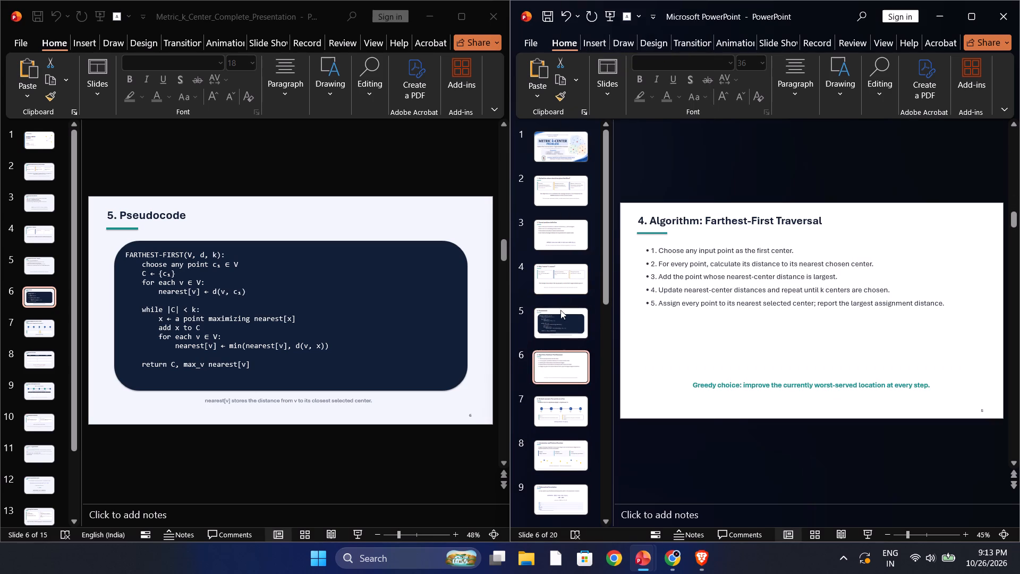
{"action": "left_click", "coordinate": [554, 359]}
{"action": "left_click_drag", "start_coordinate": [554, 363], "coordinate": [559, 311]}
Check the slide order from "5. Pseudocode" through "1. Introduction and Problem Overview" in the other deck.
{"action": "left_click", "coordinate": [548, 360]}
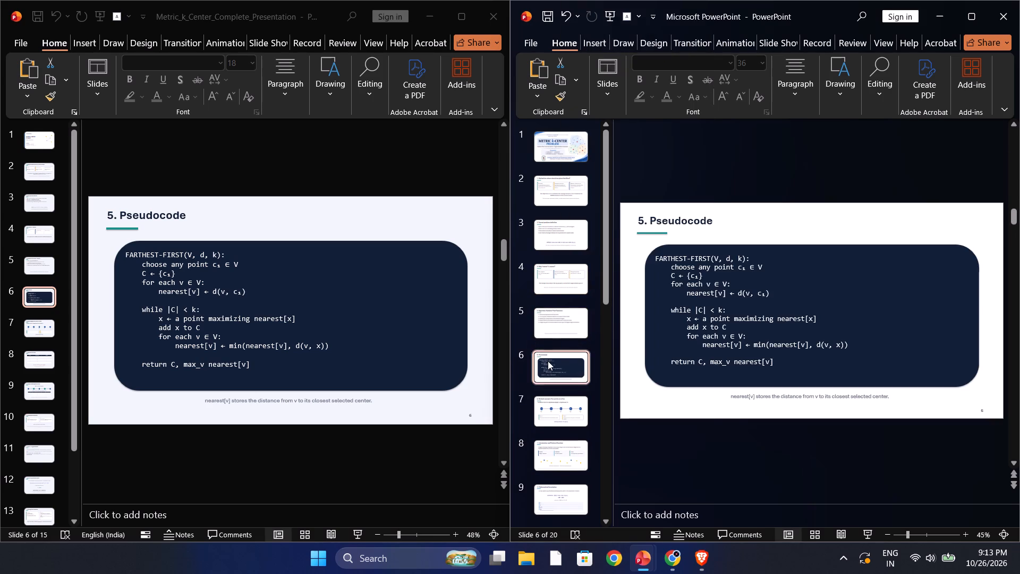
{"action": "left_click", "coordinate": [554, 404]}
{"action": "scroll", "coordinate": [554, 404], "scroll_direction": "down", "scroll_amount": 1}
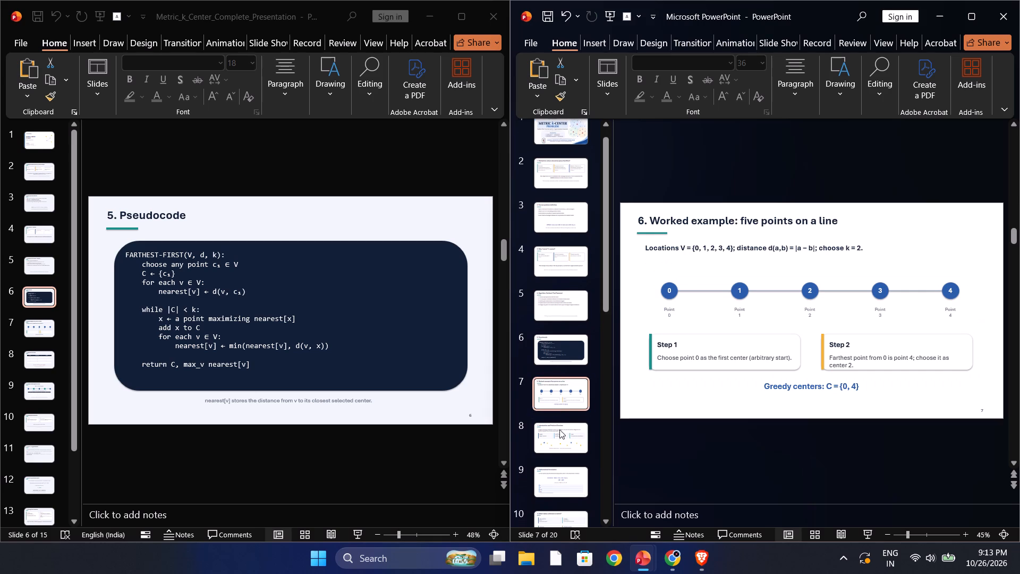
{"action": "left_click", "coordinate": [561, 430]}
{"action": "scroll", "coordinate": [560, 423], "scroll_direction": "down", "scroll_amount": 2}
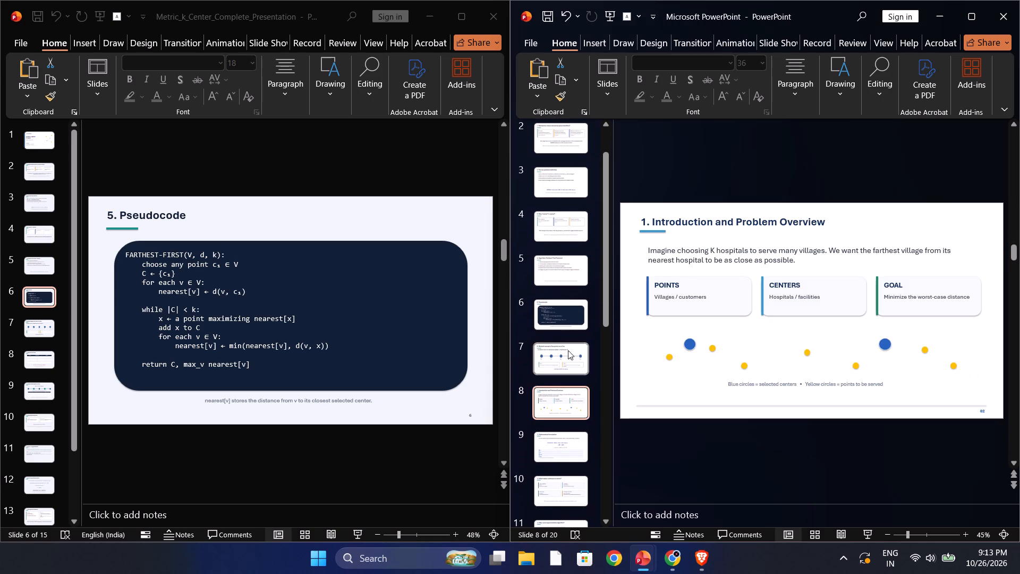
{"action": "left_click", "coordinate": [568, 316]}
Copy the "6. Worked example" and "7. Greedy result and cost" slides into the other deck, in order after "5. Pseudocode".
{"action": "left_click", "coordinate": [35, 333]}
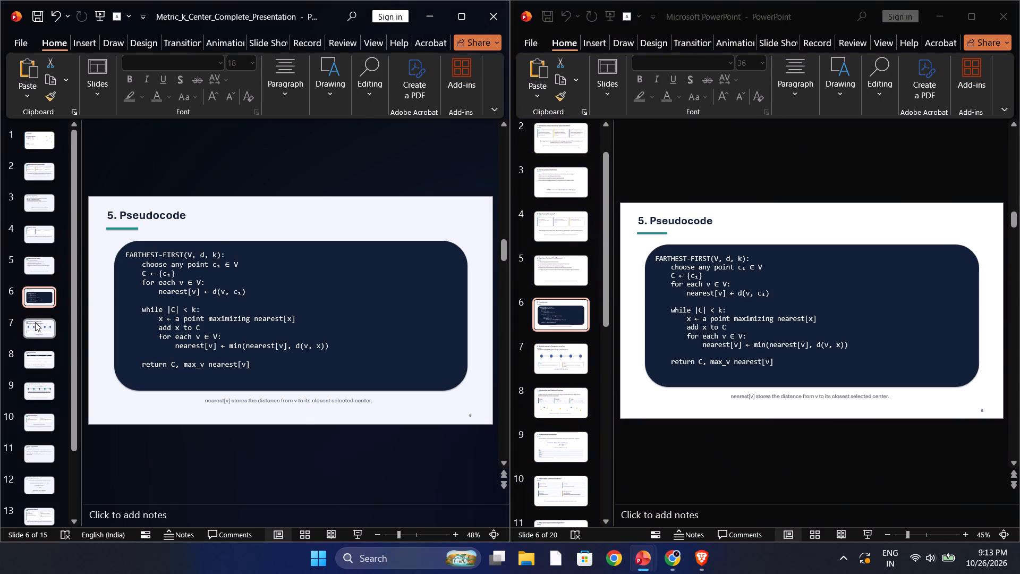
{"action": "left_click_drag", "start_coordinate": [36, 322], "coordinate": [555, 336]}
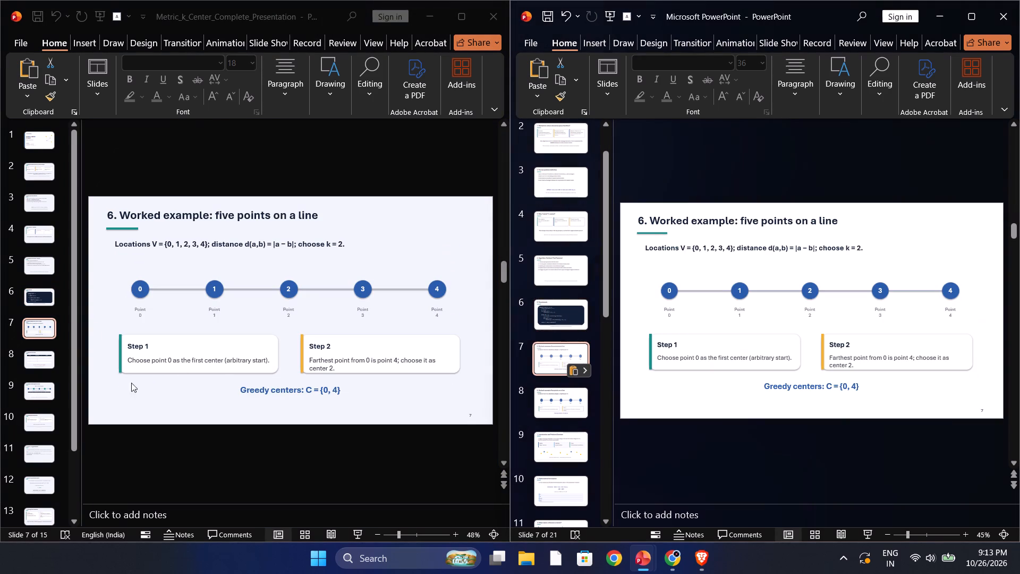
{"action": "left_click", "coordinate": [37, 362]}
{"action": "left_click_drag", "start_coordinate": [37, 359], "coordinate": [522, 398]}
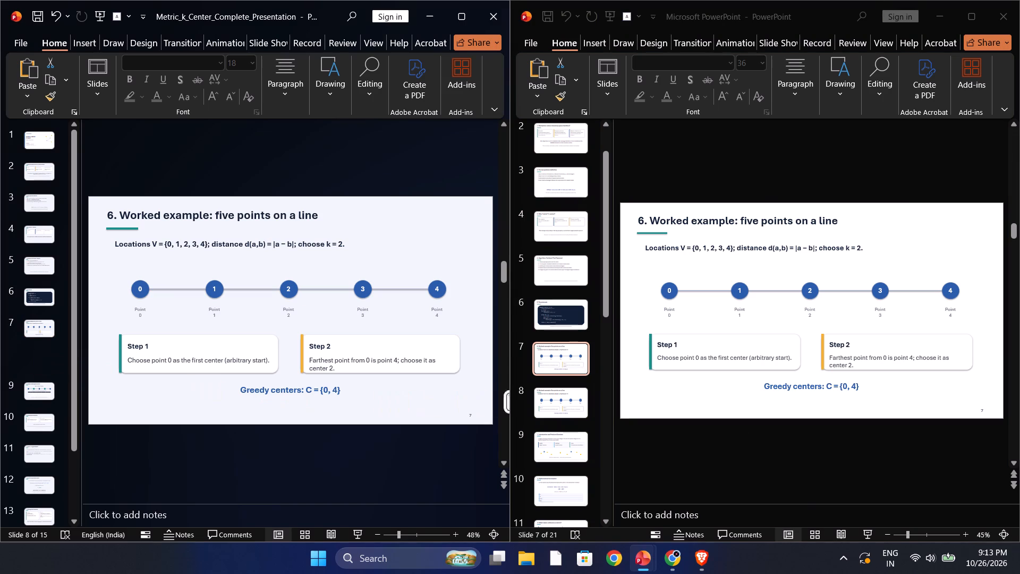
{"action": "left_click_drag", "start_coordinate": [522, 398], "coordinate": [563, 387]}
Copy the "8. Compare with an optimal solution" slide into the other deck after "7. Greedy result and cost", and check both slides.
{"action": "left_click", "coordinate": [38, 396]}
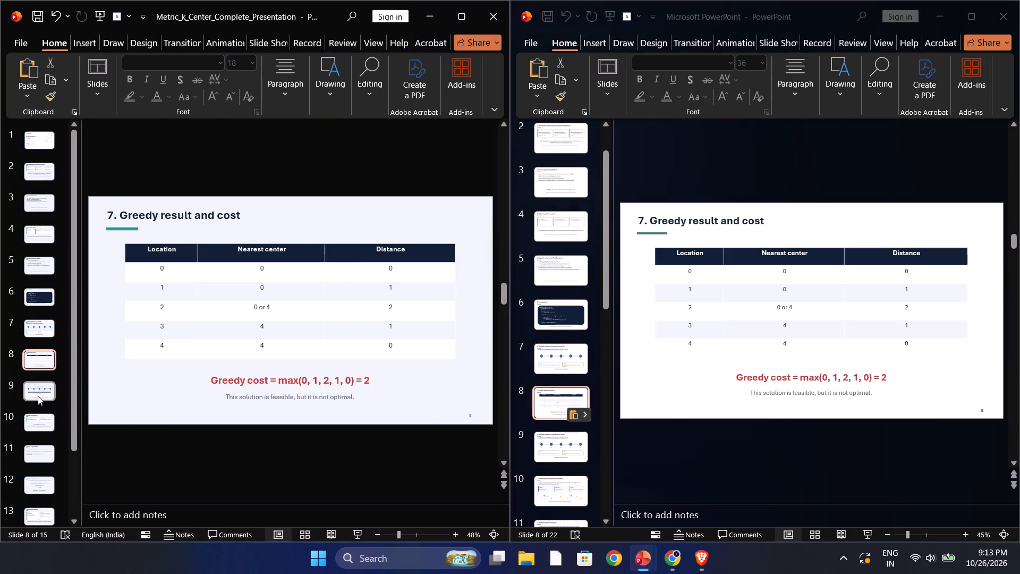
{"action": "left_click_drag", "start_coordinate": [38, 390], "coordinate": [559, 418]}
{"action": "left_click", "coordinate": [566, 408]}
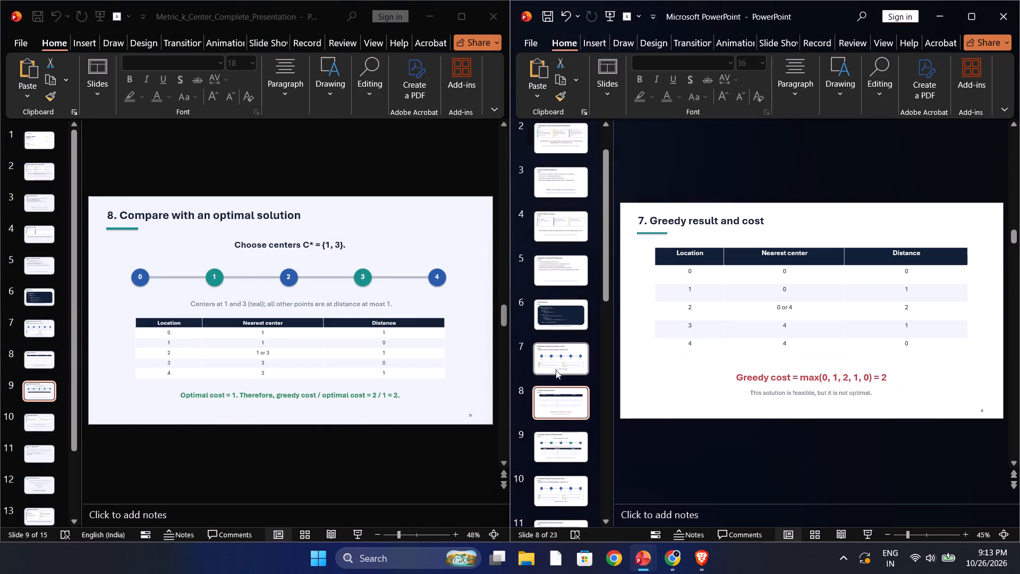
{"action": "left_click", "coordinate": [562, 442]}
Copy the "9. Time and space complexity" and "10. Why is it a 2-approximation?" slides into the other deck, in order after slide 9.
{"action": "scroll", "coordinate": [562, 442], "scroll_direction": "down", "scroll_amount": 2}
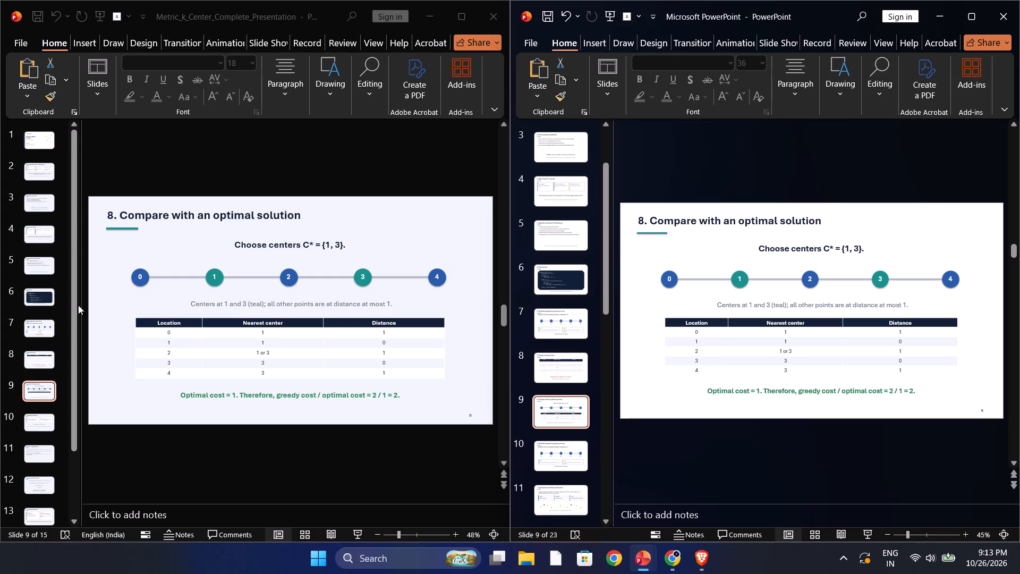
{"action": "left_click", "coordinate": [29, 421]}
{"action": "left_click_drag", "start_coordinate": [28, 416], "coordinate": [498, 436]}
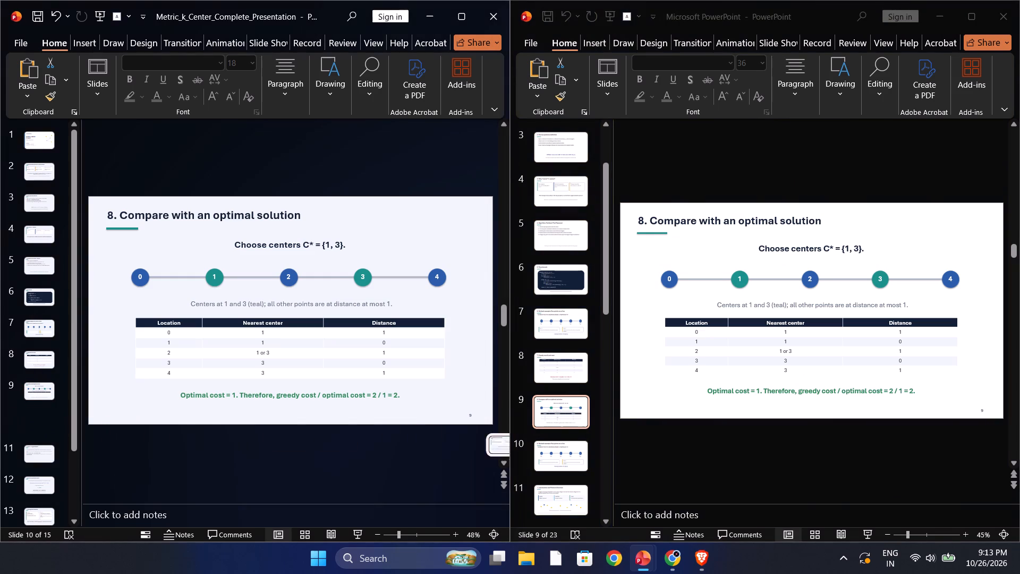
{"action": "left_click_drag", "start_coordinate": [498, 436], "coordinate": [551, 440]}
{"action": "scroll", "coordinate": [29, 447], "scroll_direction": "down", "scroll_amount": 2}
{"action": "left_click", "coordinate": [35, 435]}
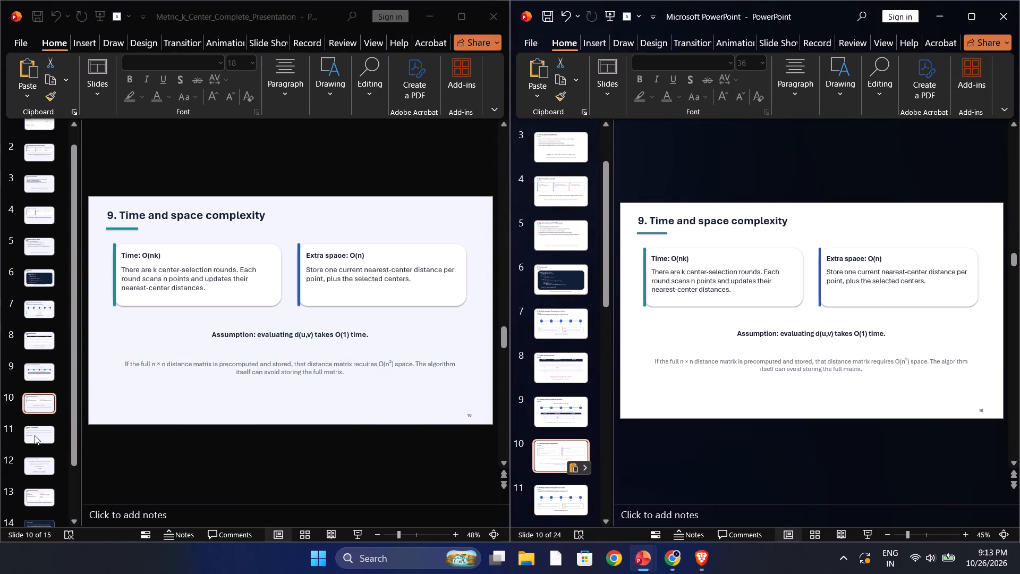
{"action": "left_click_drag", "start_coordinate": [35, 434], "coordinate": [560, 483]}
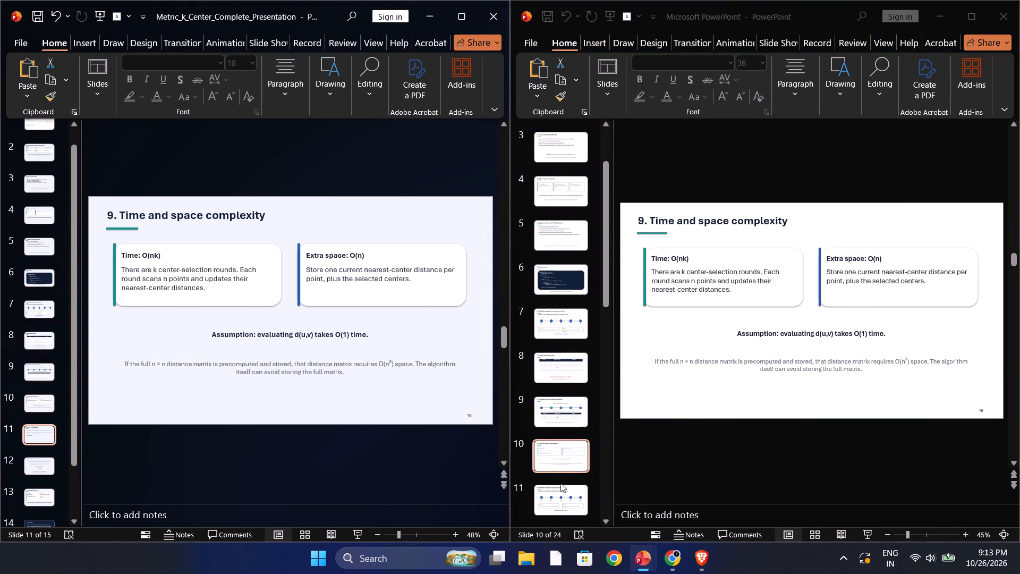
{"action": "left_click", "coordinate": [563, 413]}
{"action": "left_click", "coordinate": [556, 446]}
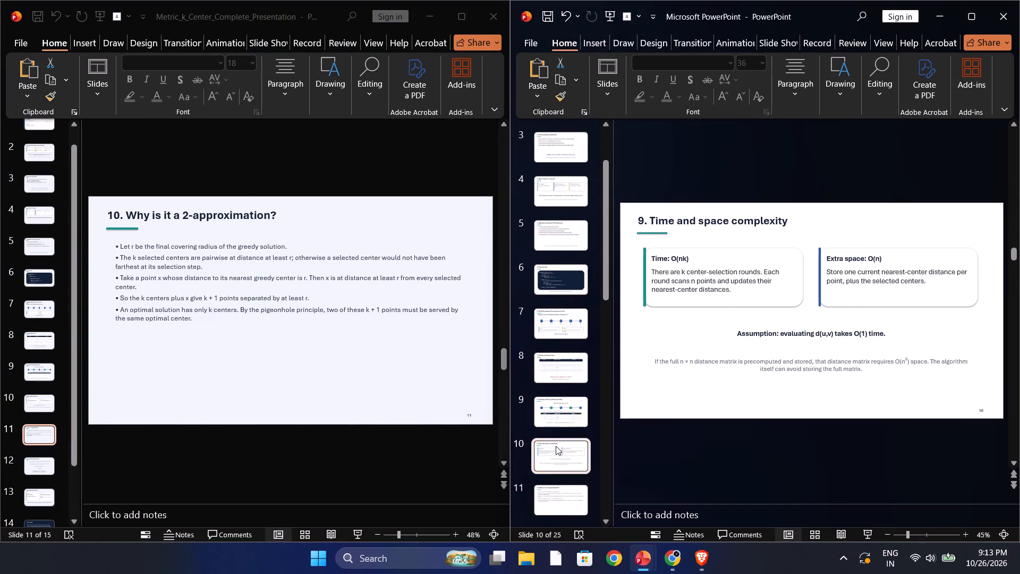
Compare the slides in both decks up to "10. Why is it a 2-approximation?" to find where copying should continue.
{"action": "scroll", "coordinate": [556, 446], "scroll_direction": "down", "scroll_amount": 3}
{"action": "left_click", "coordinate": [558, 440]}
{"action": "scroll", "coordinate": [558, 440], "scroll_direction": "down", "scroll_amount": 8}
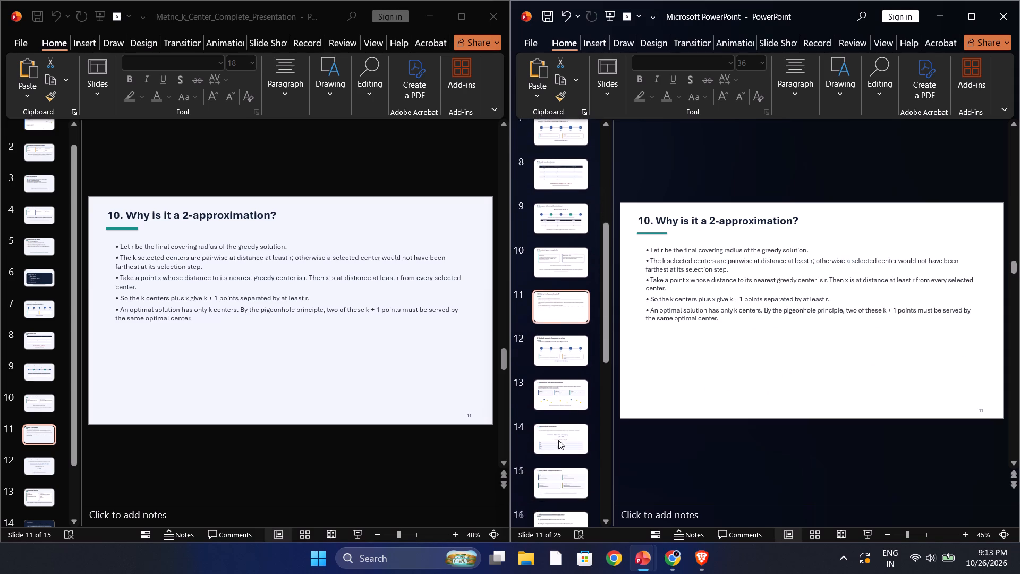
{"action": "scroll", "coordinate": [558, 440], "scroll_direction": "down", "scroll_amount": 10}
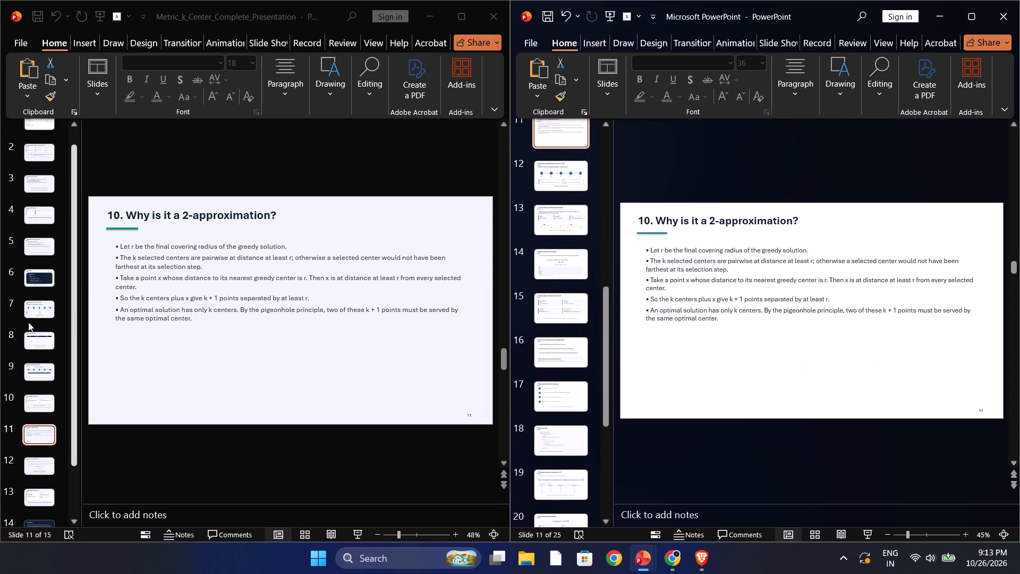
{"action": "left_click", "coordinate": [31, 303]}
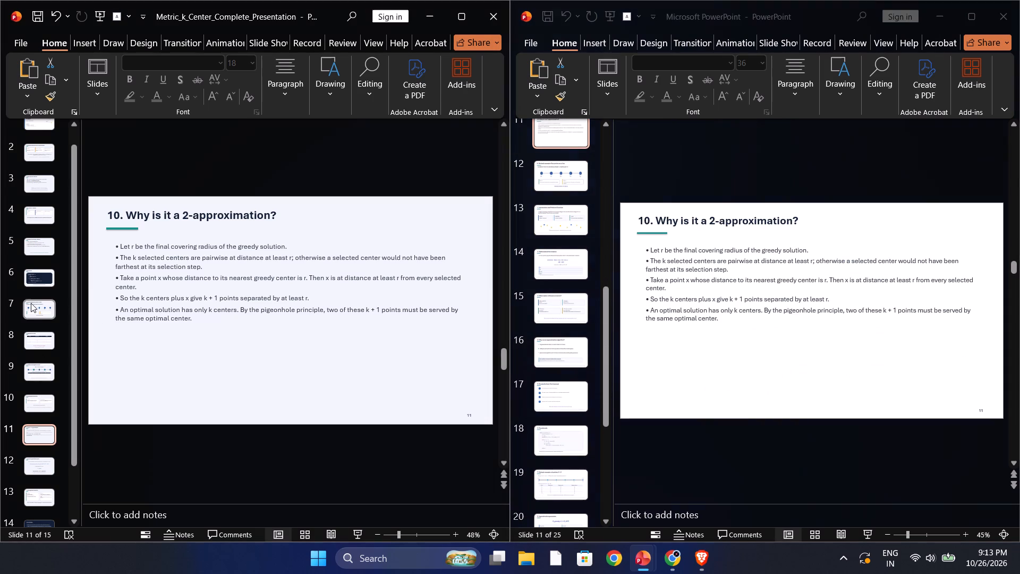
{"action": "left_click", "coordinate": [40, 322]}
{"action": "left_click", "coordinate": [39, 377]}
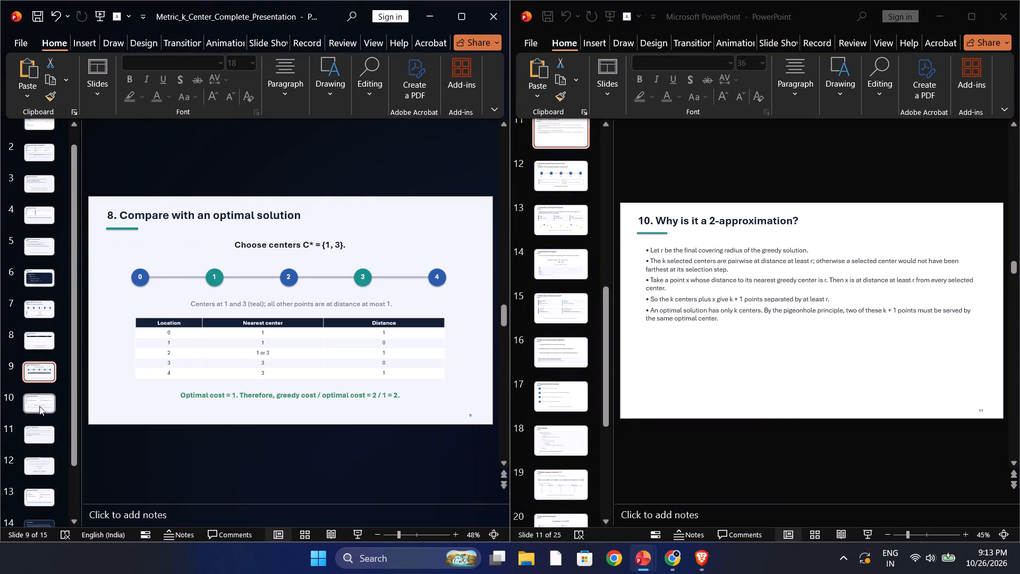
{"action": "left_click", "coordinate": [37, 411]}
{"action": "left_click", "coordinate": [39, 438]}
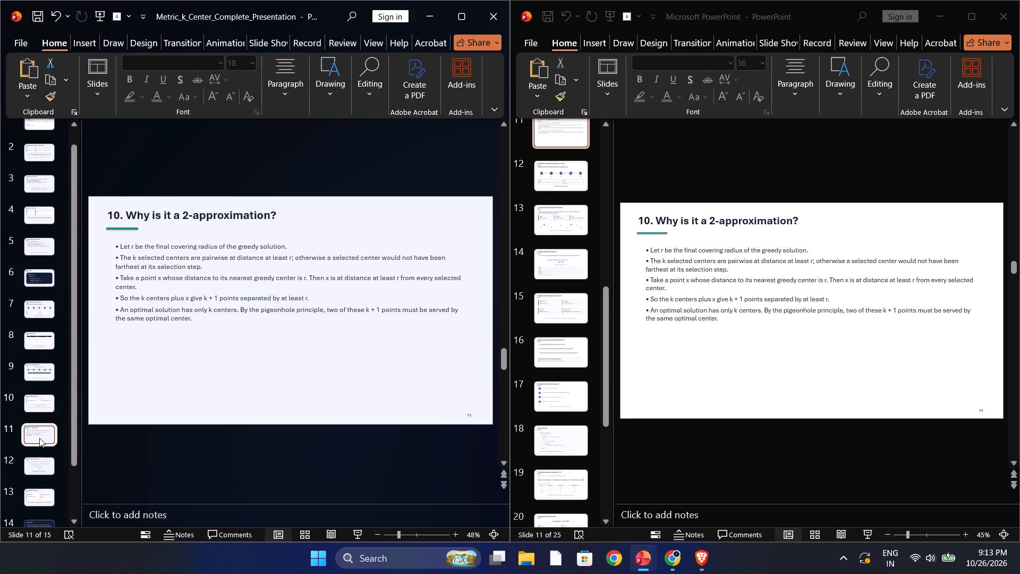
Copy the "11. Finish the approximation proof" slide into the other deck, just before "1. Introduction and Problem Overview".
{"action": "left_click", "coordinate": [46, 465]}
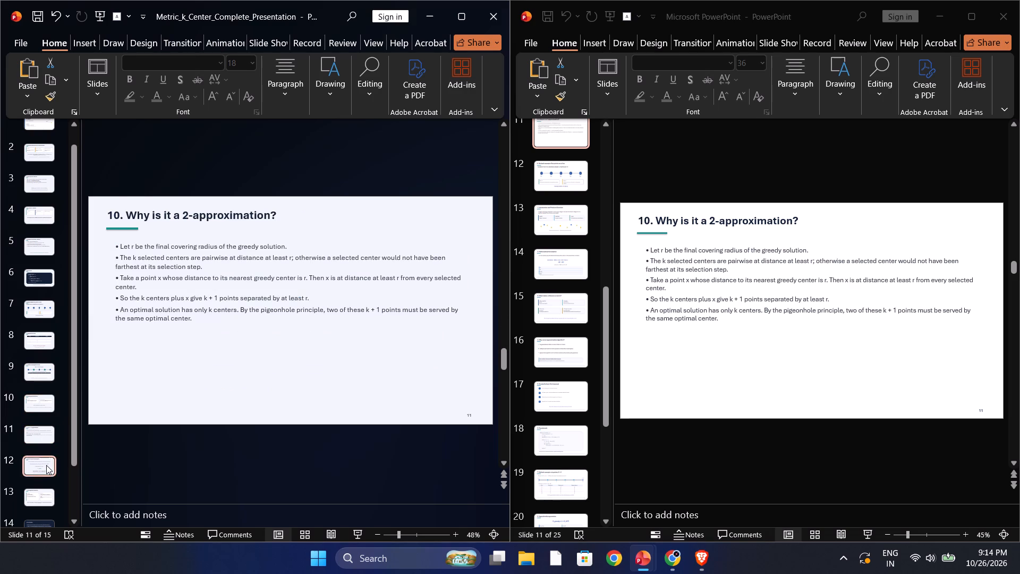
{"action": "scroll", "coordinate": [46, 462], "scroll_direction": "down", "scroll_amount": 5}
{"action": "left_click", "coordinate": [45, 417]}
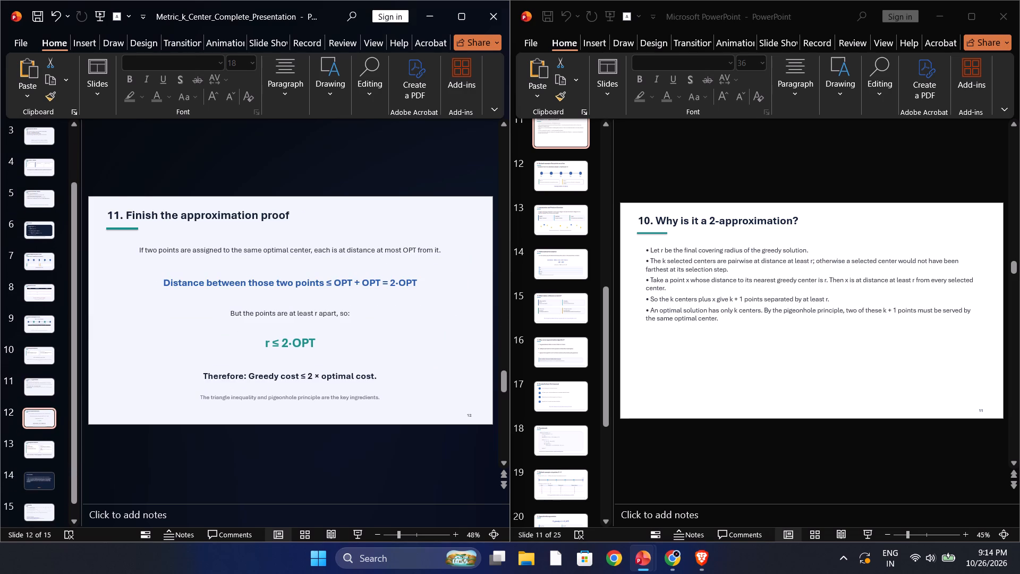
{"action": "left_click", "coordinate": [570, 315]}
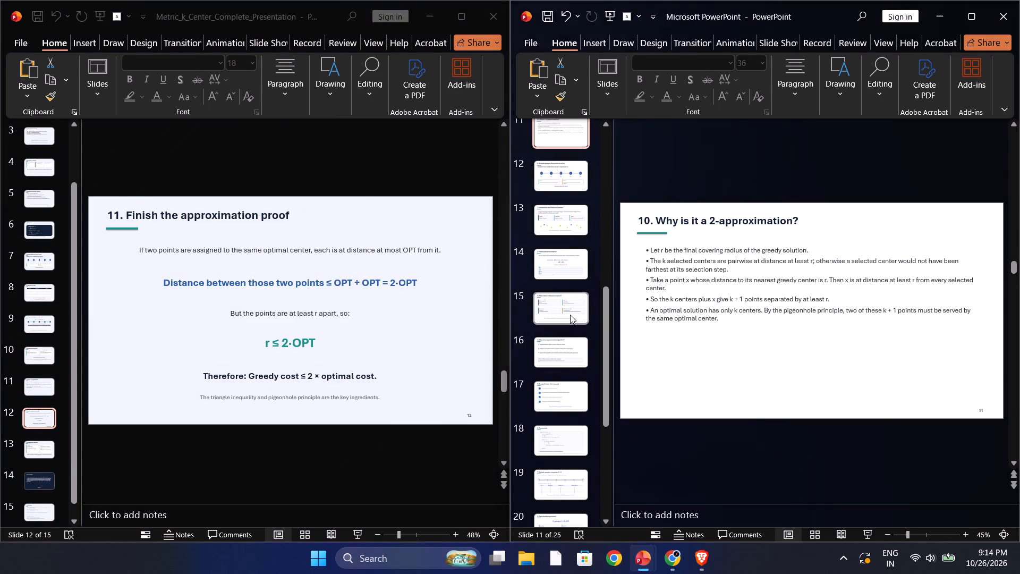
{"action": "left_click", "coordinate": [566, 343]}
{"action": "left_click", "coordinate": [565, 306]}
{"action": "left_click", "coordinate": [572, 256]}
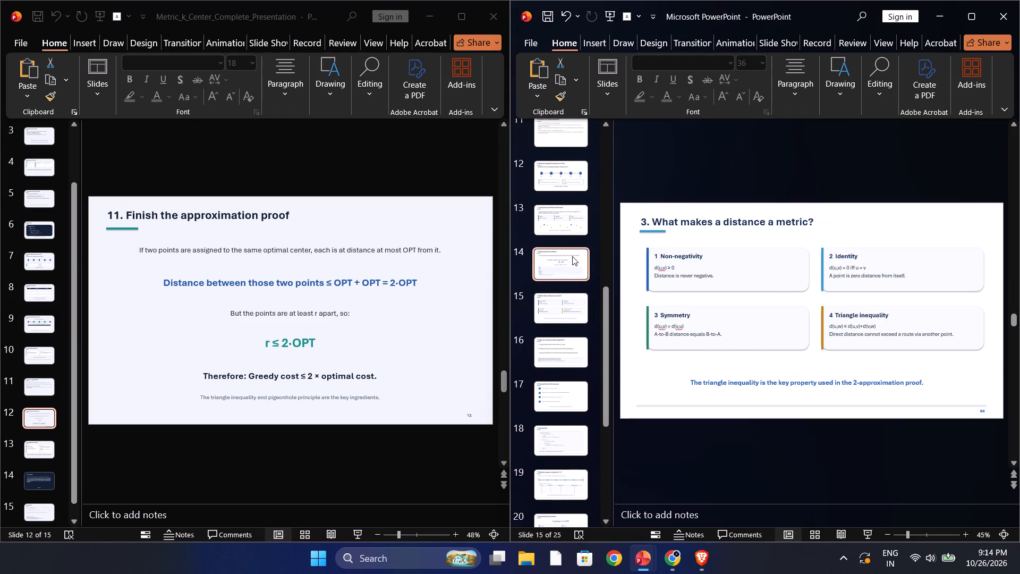
{"action": "left_click", "coordinate": [559, 221]}
{"action": "scroll", "coordinate": [560, 246], "scroll_direction": "up", "scroll_amount": 1}
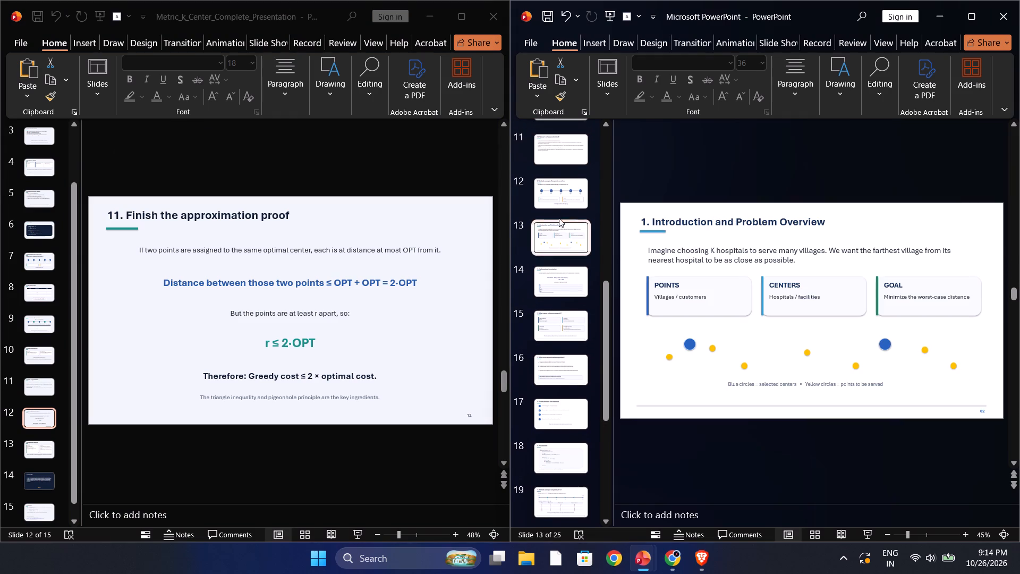
{"action": "left_click", "coordinate": [557, 196]}
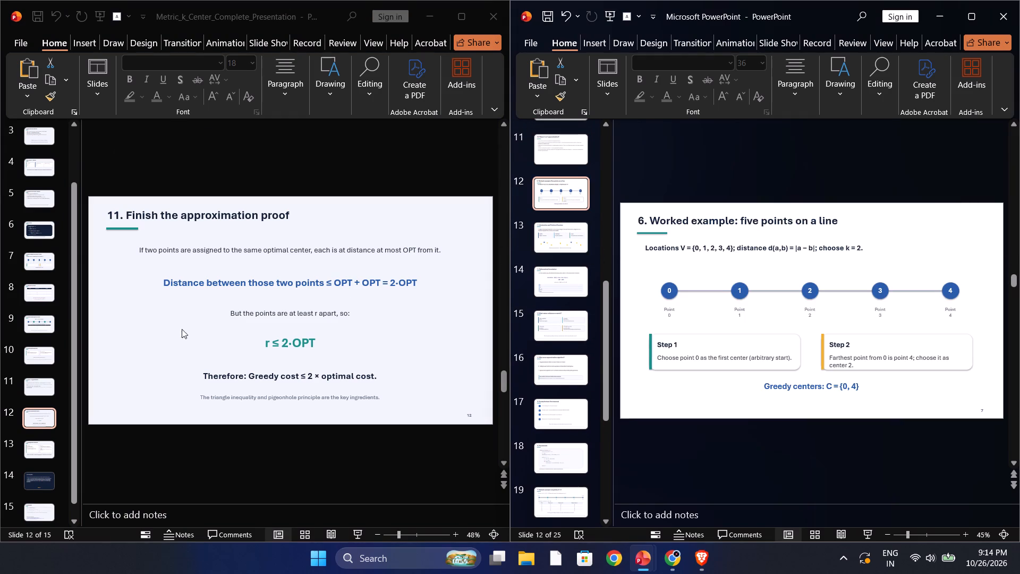
{"action": "left_click", "coordinate": [25, 416]}
{"action": "left_click_drag", "start_coordinate": [36, 413], "coordinate": [95, 411]}
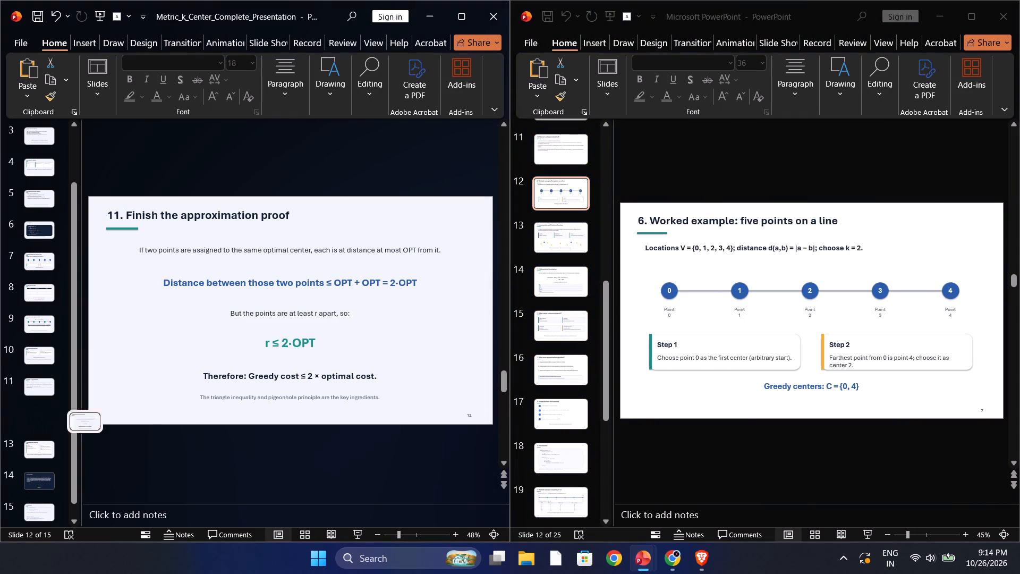
{"action": "left_click_drag", "start_coordinate": [95, 411], "coordinate": [569, 222]}
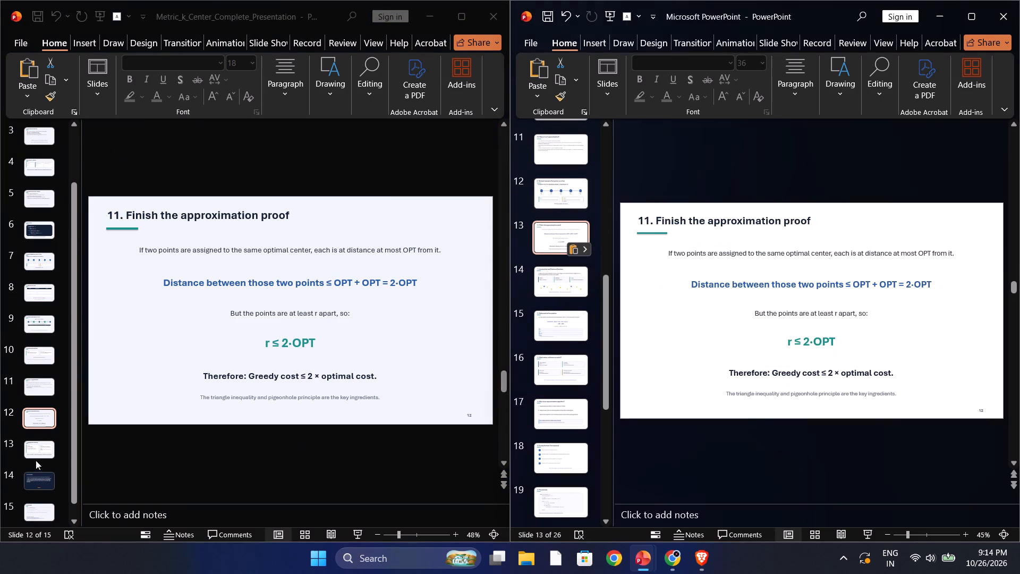
Copy the "12. Advantages and limitations" slide into the other deck after "11. Finish the approximation proof".
{"action": "left_click", "coordinate": [36, 449]}
{"action": "left_click_drag", "start_coordinate": [36, 449], "coordinate": [562, 267]}
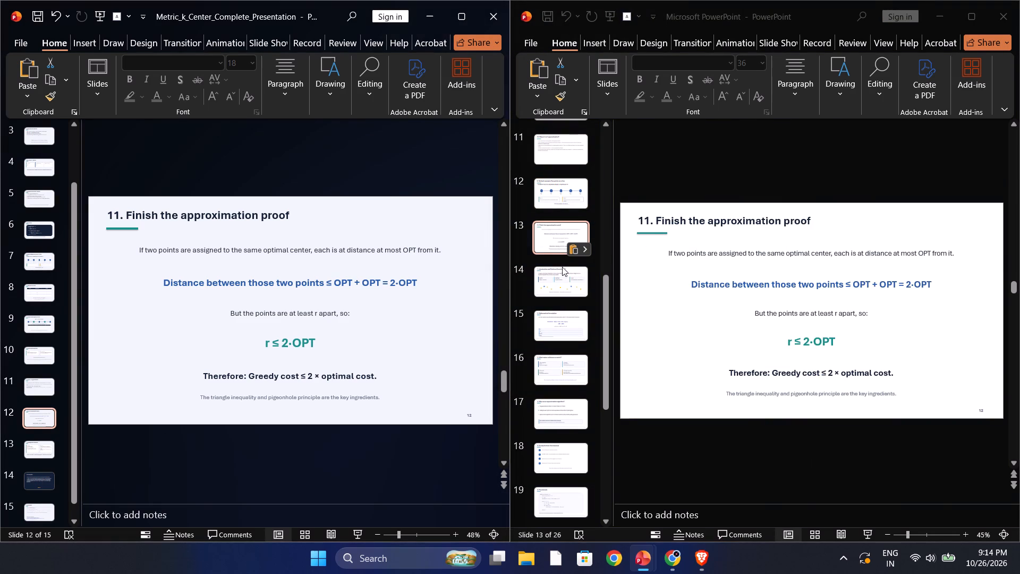
{"action": "left_click_drag", "start_coordinate": [562, 267], "coordinate": [564, 263]}
{"action": "left_click", "coordinate": [41, 445]}
{"action": "left_click_drag", "start_coordinate": [38, 444], "coordinate": [564, 258]}
Copy the "13. Conclusion" slide into the other deck after "12. Advantages and limitations".
{"action": "scroll", "coordinate": [13, 460], "scroll_direction": "down", "scroll_amount": 1}
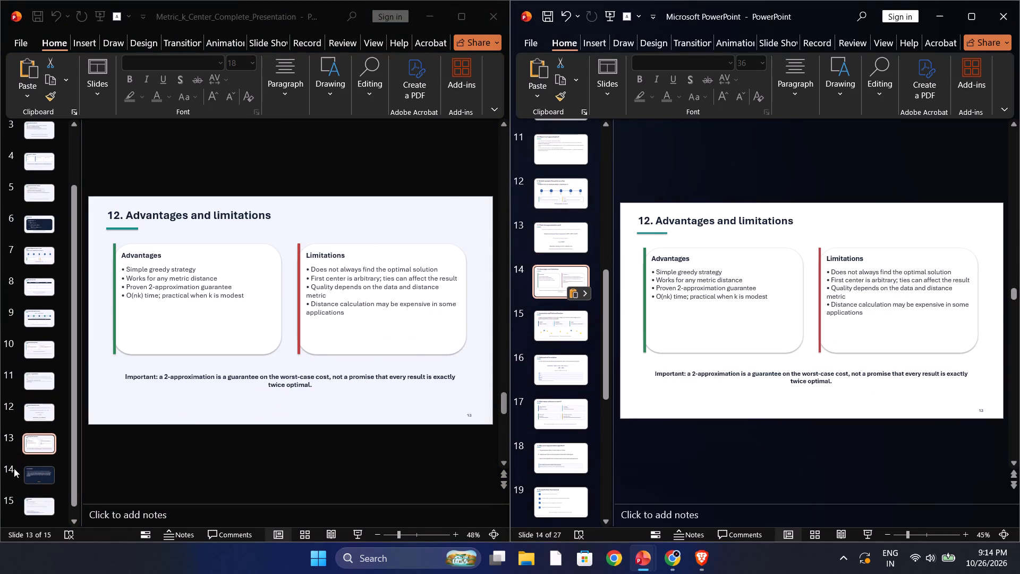
{"action": "scroll", "coordinate": [14, 468], "scroll_direction": "down", "scroll_amount": 1}
{"action": "left_click", "coordinate": [59, 466]}
{"action": "left_click", "coordinate": [49, 465]}
{"action": "left_click_drag", "start_coordinate": [41, 456], "coordinate": [423, 377]}
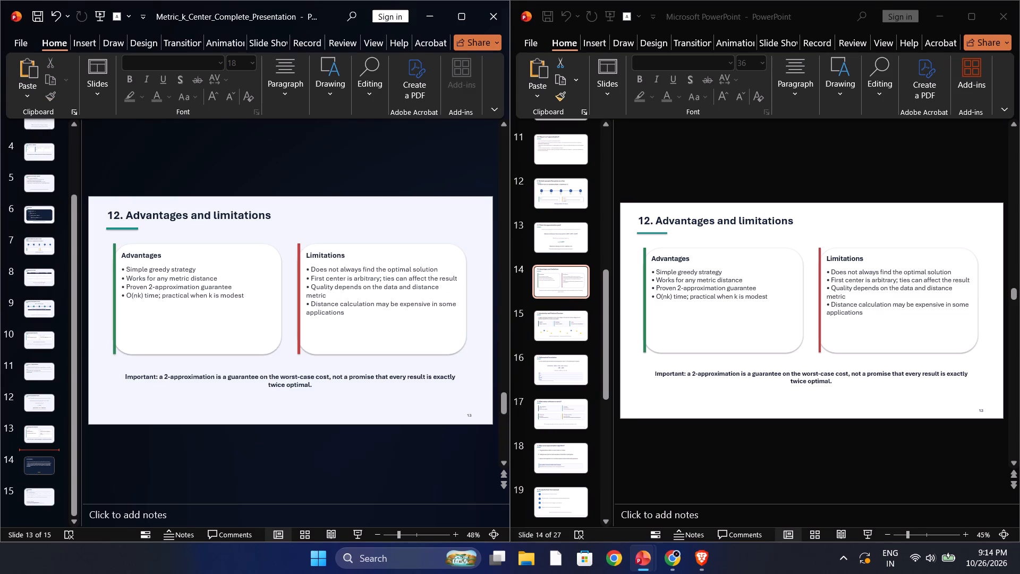
{"action": "left_click_drag", "start_coordinate": [423, 377], "coordinate": [559, 308]}
{"action": "left_click", "coordinate": [43, 462]}
{"action": "left_click_drag", "start_coordinate": [41, 462], "coordinate": [555, 302]}
Copy the "14. References" slide into the other deck after the copied Conclusion slide.
{"action": "left_click", "coordinate": [50, 489]}
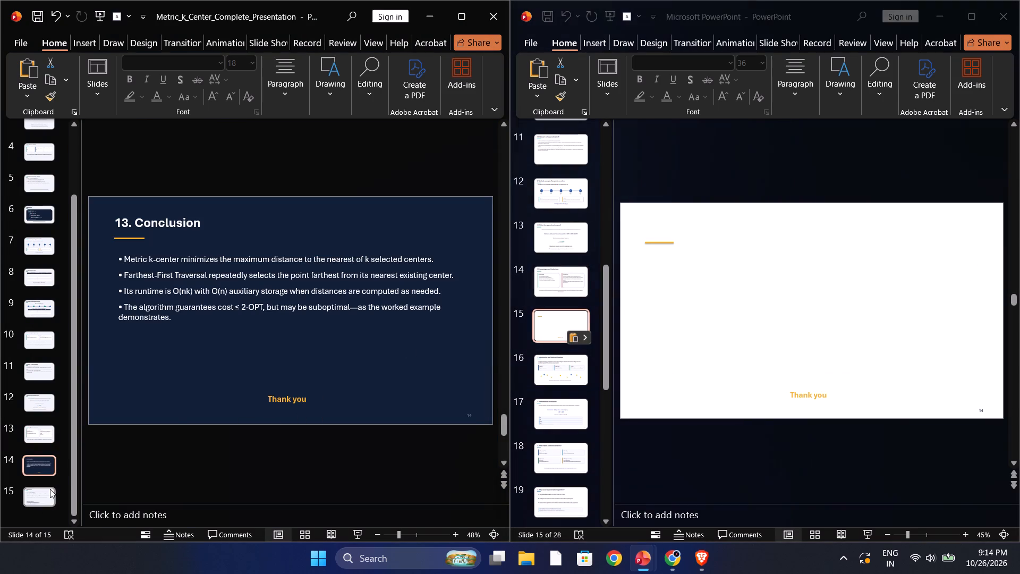
{"action": "left_click", "coordinate": [41, 488]}
{"action": "left_click", "coordinate": [40, 494]}
{"action": "left_click_drag", "start_coordinate": [39, 492], "coordinate": [515, 343]}
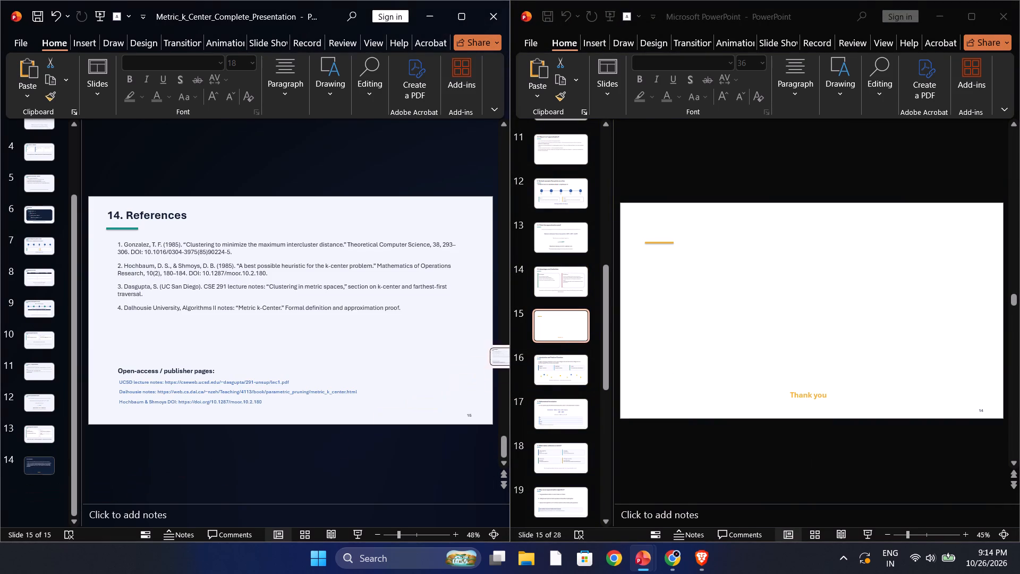
{"action": "left_click_drag", "start_coordinate": [515, 343], "coordinate": [560, 345]}
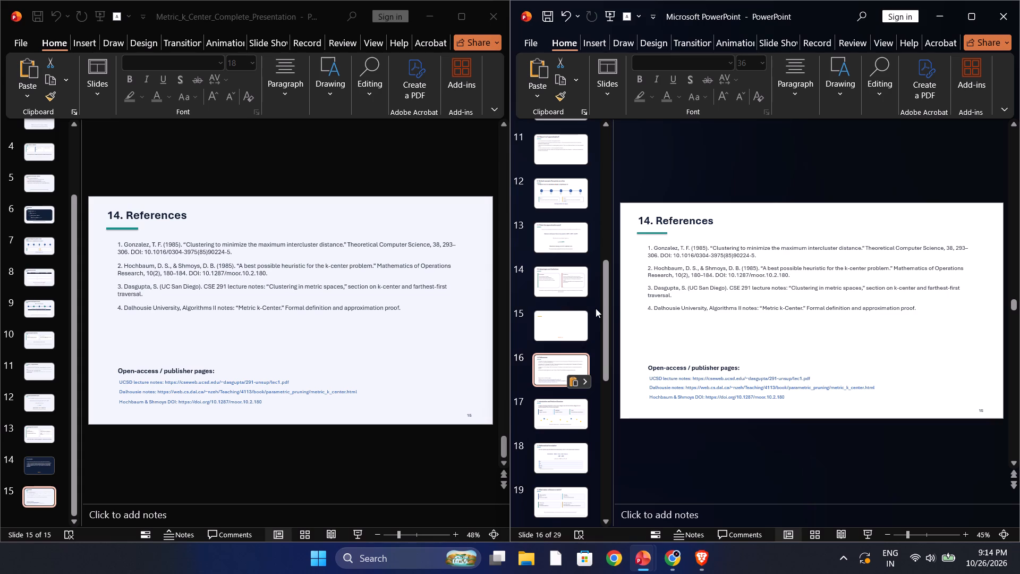
Examine the copied Conclusion slide and its main text box in the other deck.
{"action": "left_click", "coordinate": [549, 326]}
{"action": "left_click", "coordinate": [573, 274]}
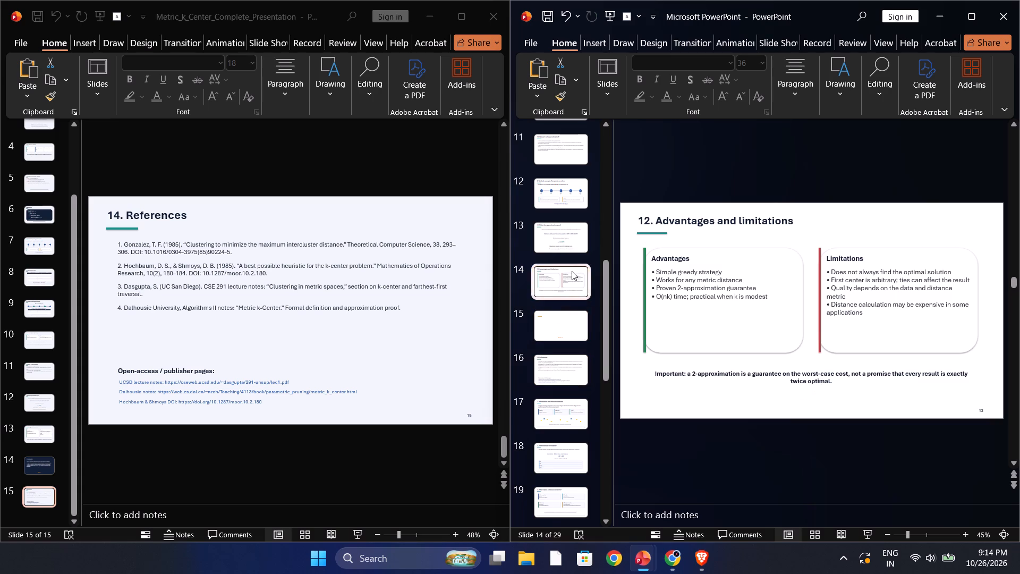
{"action": "left_click", "coordinate": [566, 323]}
{"action": "left_click", "coordinate": [881, 303]}
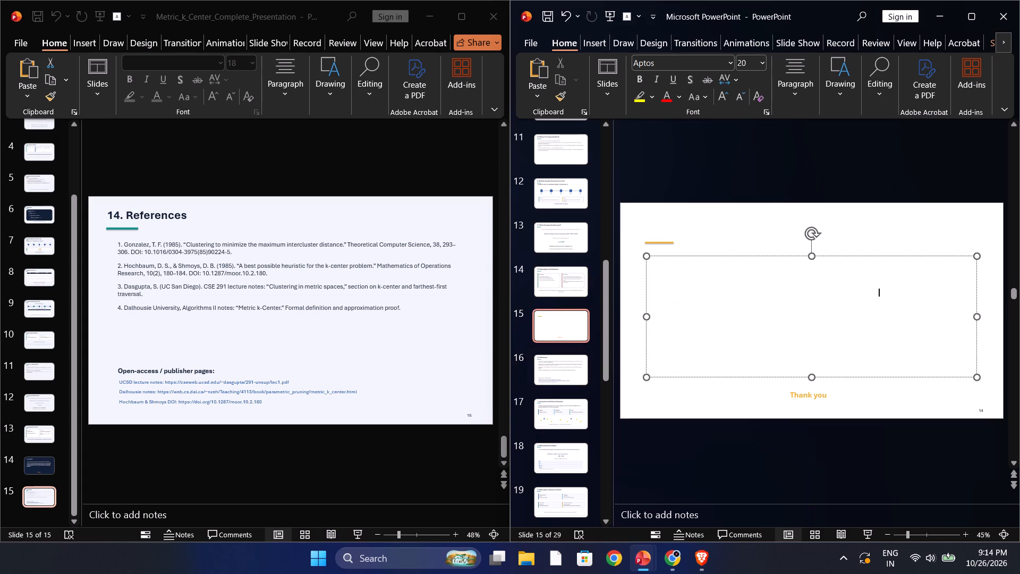
{"action": "left_click", "coordinate": [731, 464]}
{"action": "left_click", "coordinate": [37, 466]}
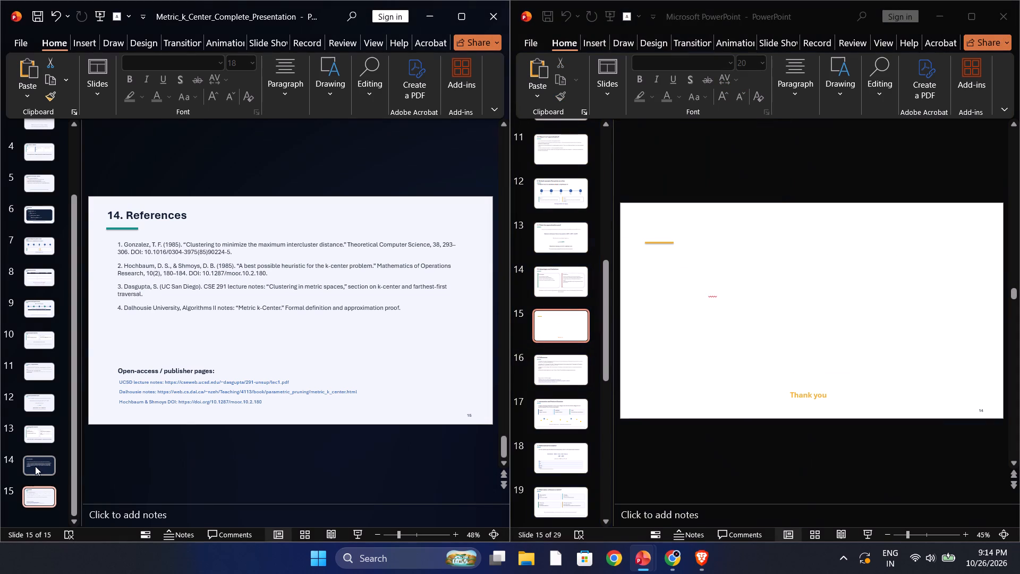
{"action": "left_click", "coordinate": [808, 262]}
{"action": "left_click", "coordinate": [710, 316]}
{"action": "left_click", "coordinate": [566, 272]}
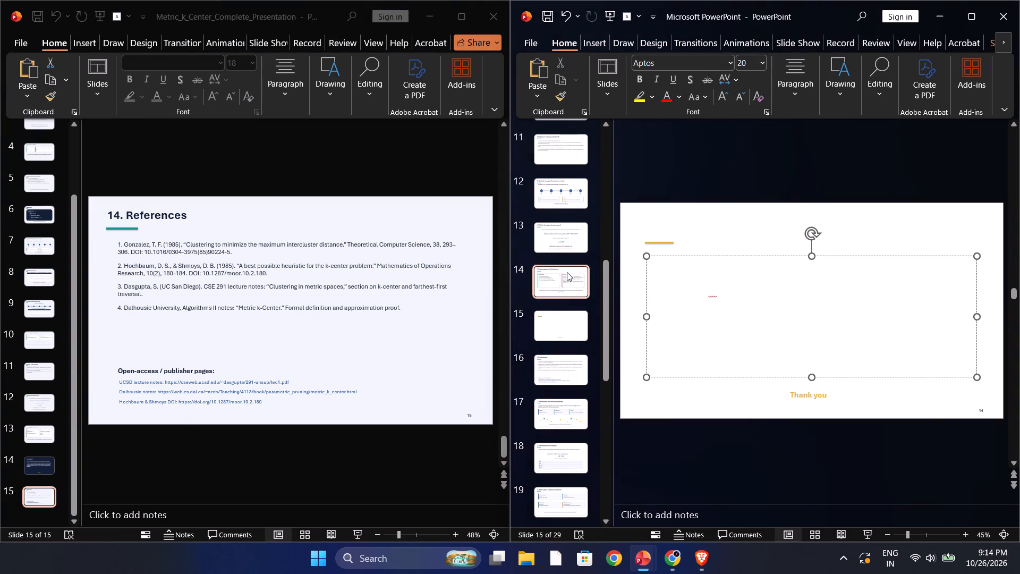
Review the merged deck backwards from "11. Finish the approximation proof" to its opening slides.
{"action": "left_click", "coordinate": [571, 238]}
{"action": "left_click", "coordinate": [560, 189]}
{"action": "scroll", "coordinate": [556, 296], "scroll_direction": "up", "scroll_amount": 3}
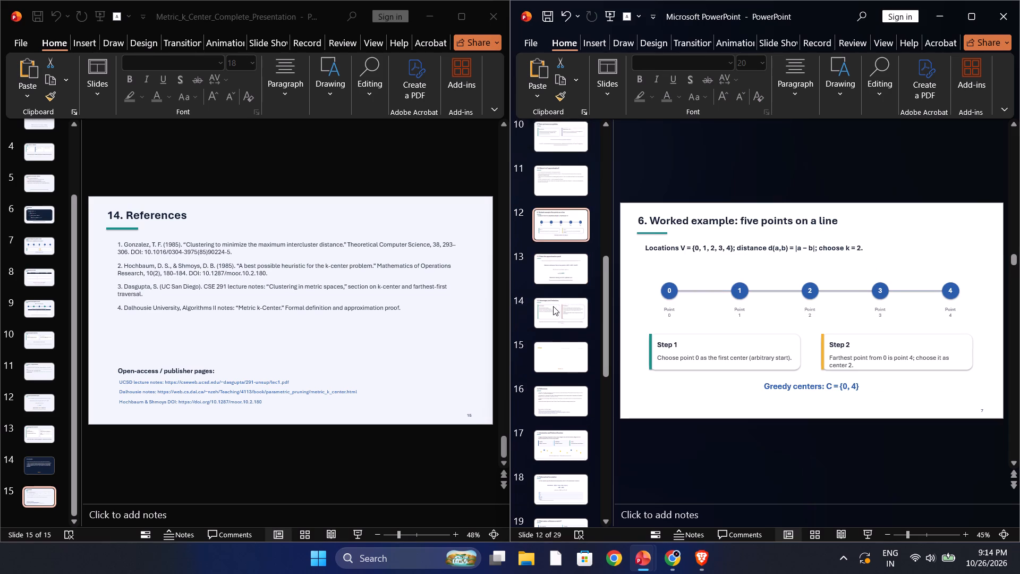
{"action": "scroll", "coordinate": [553, 306], "scroll_direction": "up", "scroll_amount": 3}
{"action": "left_click", "coordinate": [650, 272]}
{"action": "left_click", "coordinate": [647, 272]}
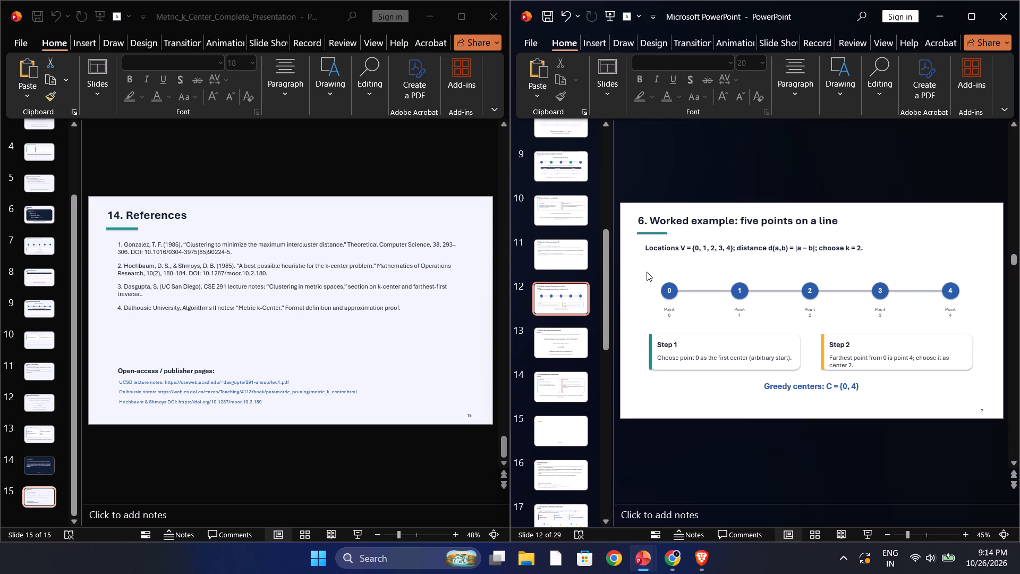
{"action": "scroll", "coordinate": [564, 286], "scroll_direction": "up", "scroll_amount": 10}
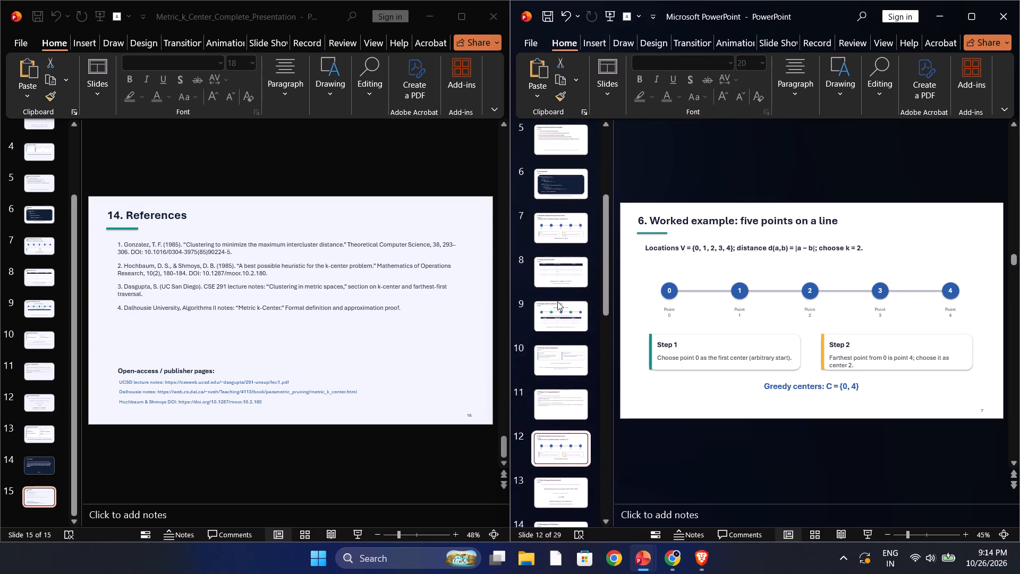
{"action": "scroll", "coordinate": [557, 301], "scroll_direction": "up", "scroll_amount": 10}
{"action": "left_click", "coordinate": [568, 251]}
{"action": "left_click", "coordinate": [568, 183]}
{"action": "left_click", "coordinate": [567, 140]}
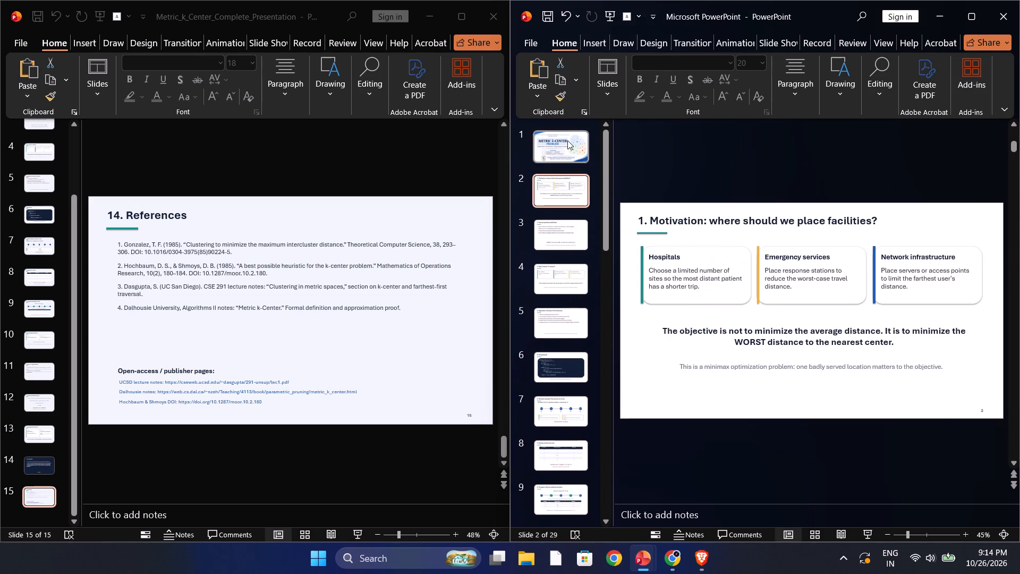
Check the merged deck's slide order from "1. Motivation: where should we place facilities?" through "8. Compare with an optimal solution".
{"action": "scroll", "coordinate": [546, 280], "scroll_direction": "up", "scroll_amount": 6}
{"action": "left_click", "coordinate": [541, 188]}
{"action": "left_click", "coordinate": [562, 232]}
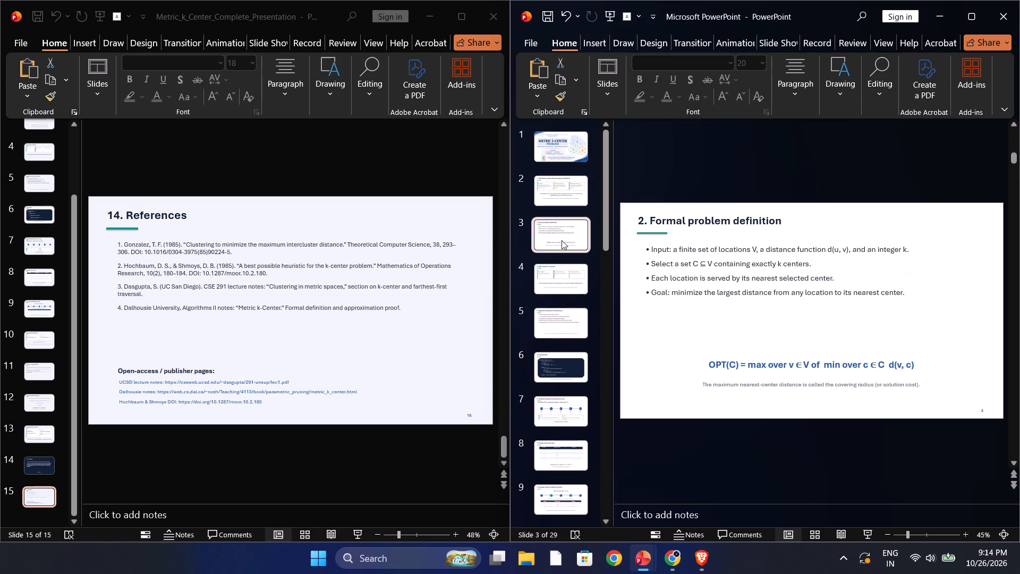
{"action": "left_click", "coordinate": [559, 270]}
{"action": "left_click", "coordinate": [554, 325]}
{"action": "scroll", "coordinate": [555, 327], "scroll_direction": "down", "scroll_amount": 2}
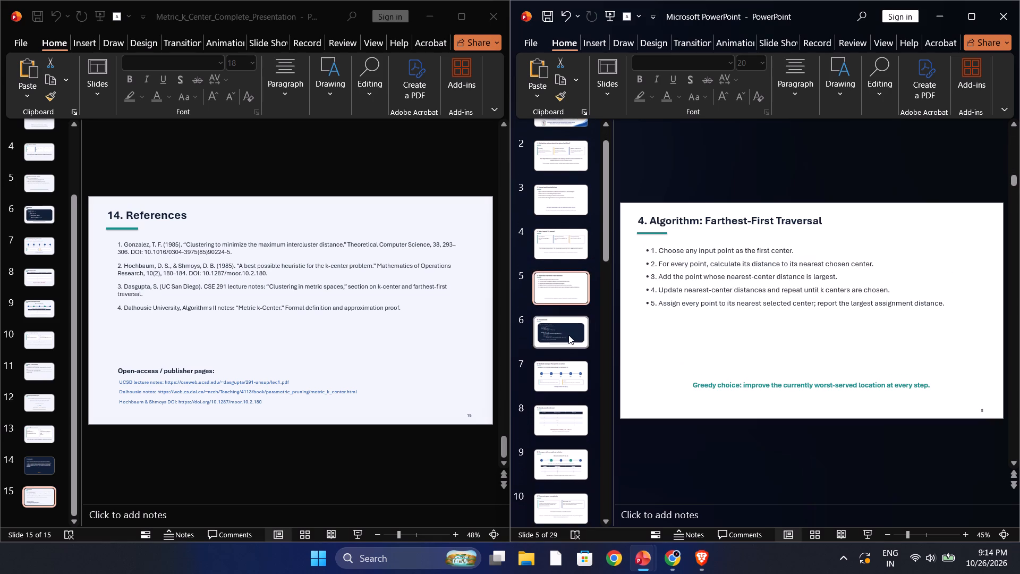
{"action": "left_click", "coordinate": [568, 335]}
{"action": "scroll", "coordinate": [568, 340], "scroll_direction": "down", "scroll_amount": 2}
{"action": "left_click", "coordinate": [558, 354]}
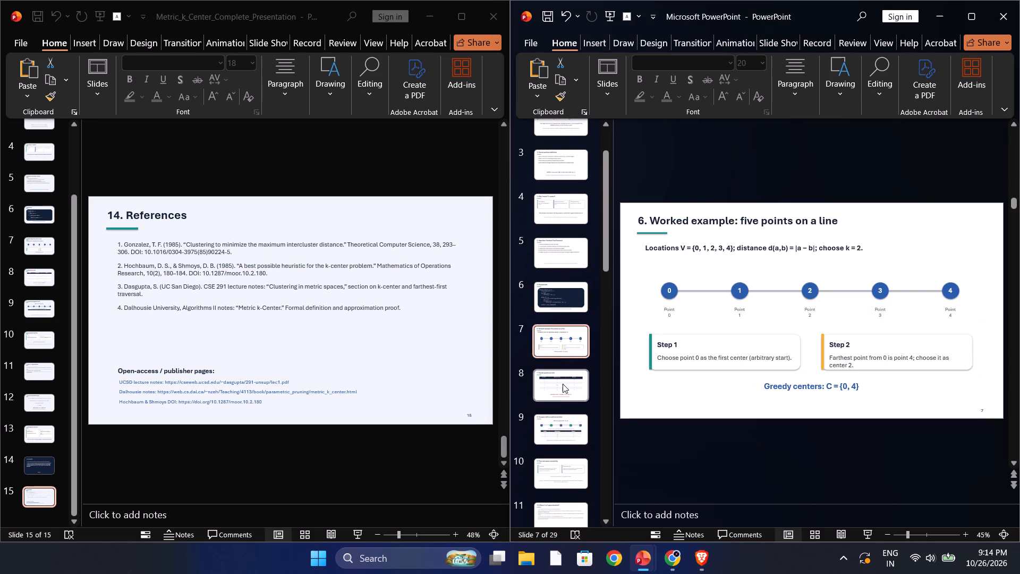
{"action": "left_click", "coordinate": [564, 389]}
{"action": "scroll", "coordinate": [564, 389], "scroll_direction": "down", "scroll_amount": 2}
{"action": "left_click", "coordinate": [566, 391]}
{"action": "left_click", "coordinate": [792, 378]}
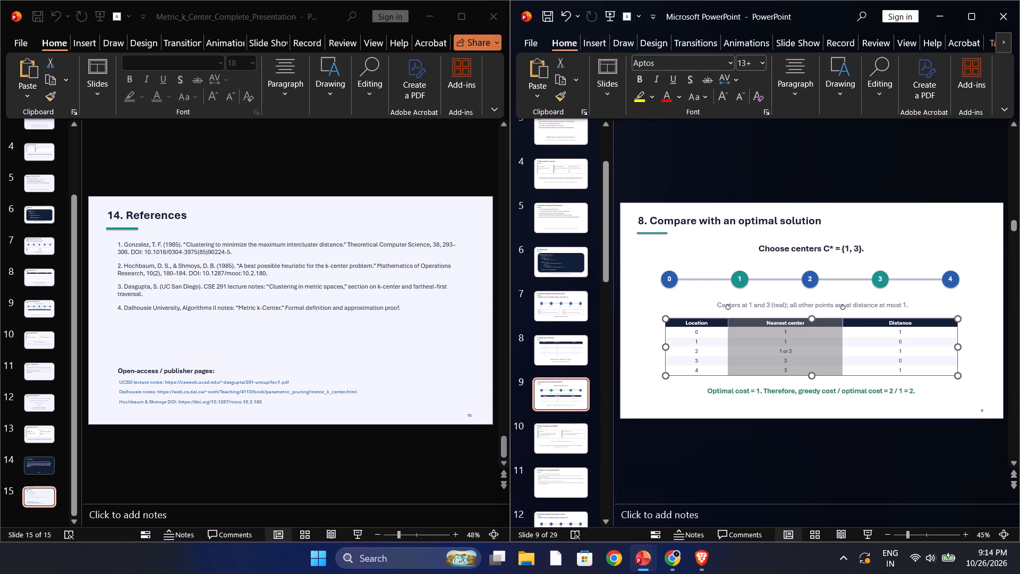
{"action": "left_click", "coordinate": [776, 223]}
{"action": "left_click", "coordinate": [549, 366]}
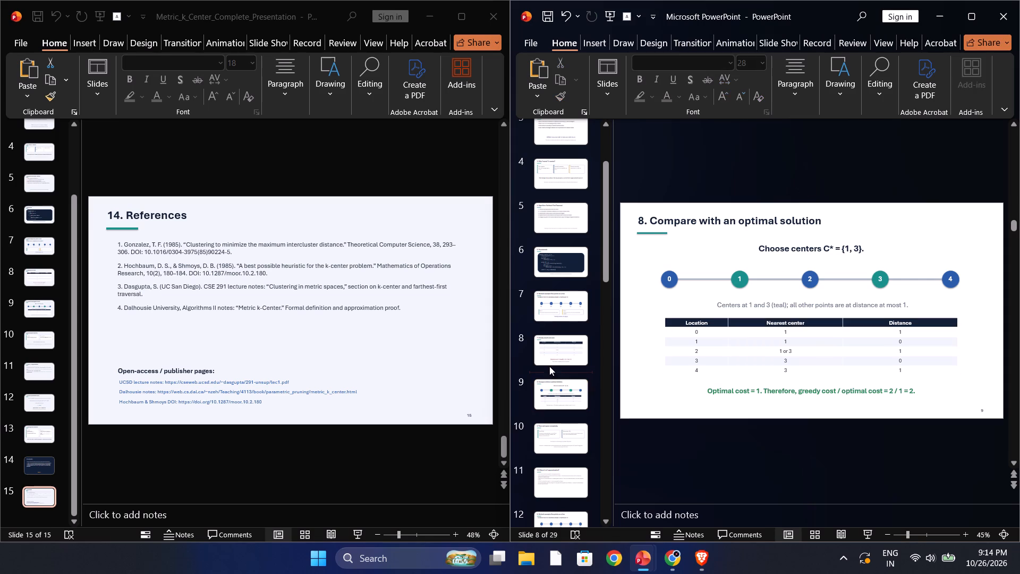
Review the merged deck's slides beyond "8. Compare with an optimal solution", including the old slides that follow "14. References".
{"action": "scroll", "coordinate": [561, 407], "scroll_direction": "down", "scroll_amount": 20}
{"action": "scroll", "coordinate": [561, 407], "scroll_direction": "down", "scroll_amount": 1}
{"action": "scroll", "coordinate": [559, 427], "scroll_direction": "up", "scroll_amount": 1}
{"action": "scroll", "coordinate": [559, 427], "scroll_direction": "down", "scroll_amount": 1}
{"action": "scroll", "coordinate": [559, 427], "scroll_direction": "up", "scroll_amount": 1}
{"action": "scroll", "coordinate": [559, 427], "scroll_direction": "down", "scroll_amount": 1}
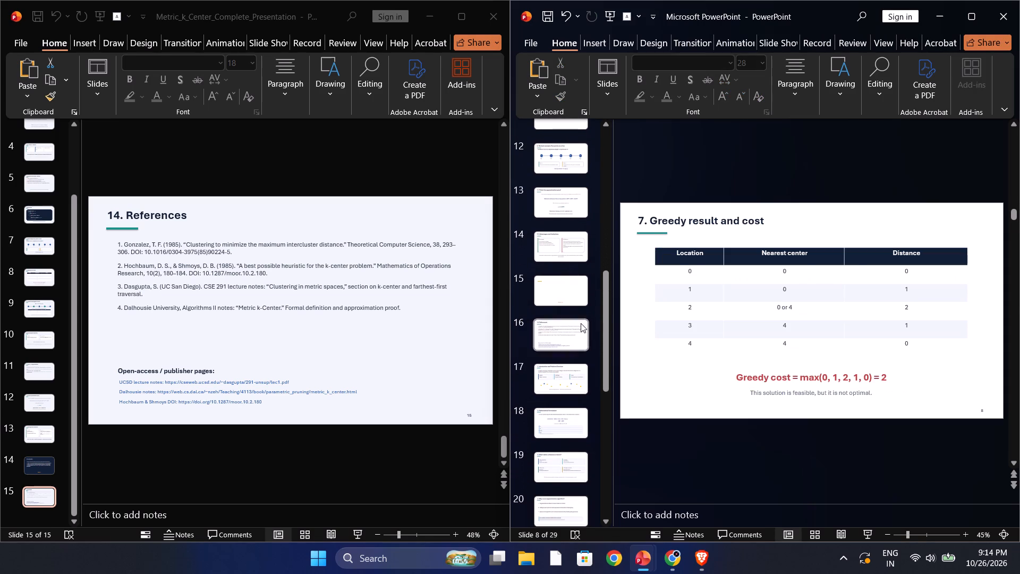
{"action": "left_click", "coordinate": [581, 323]}
{"action": "left_click", "coordinate": [557, 376]}
{"action": "scroll", "coordinate": [560, 382], "scroll_direction": "down", "scroll_amount": 6}
{"action": "left_click", "coordinate": [563, 382]}
{"action": "left_click", "coordinate": [569, 358]}
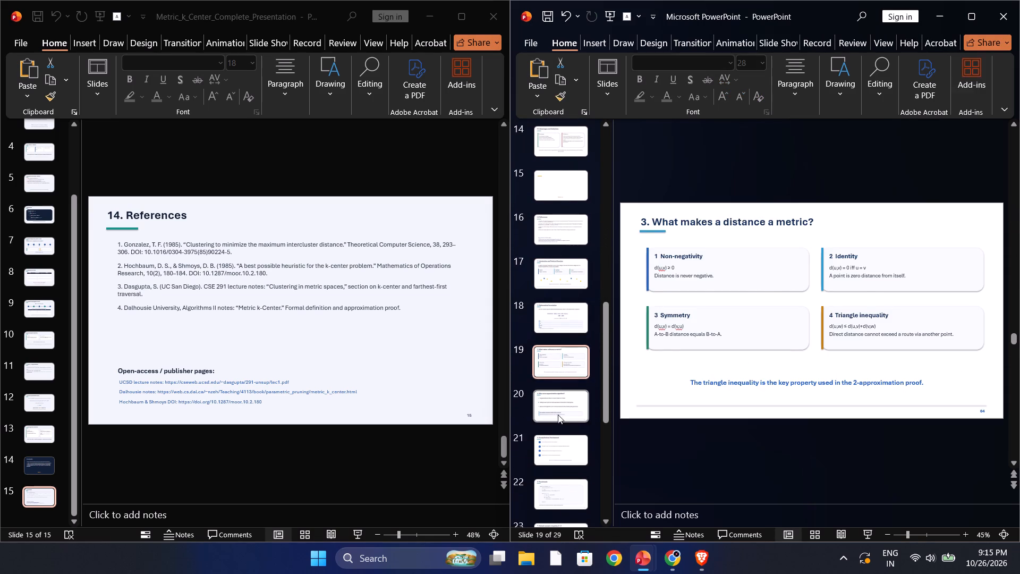
{"action": "left_click", "coordinate": [556, 424]}
{"action": "left_click", "coordinate": [563, 441]}
{"action": "scroll", "coordinate": [567, 443], "scroll_direction": "down", "scroll_amount": 6}
{"action": "left_click", "coordinate": [567, 424]}
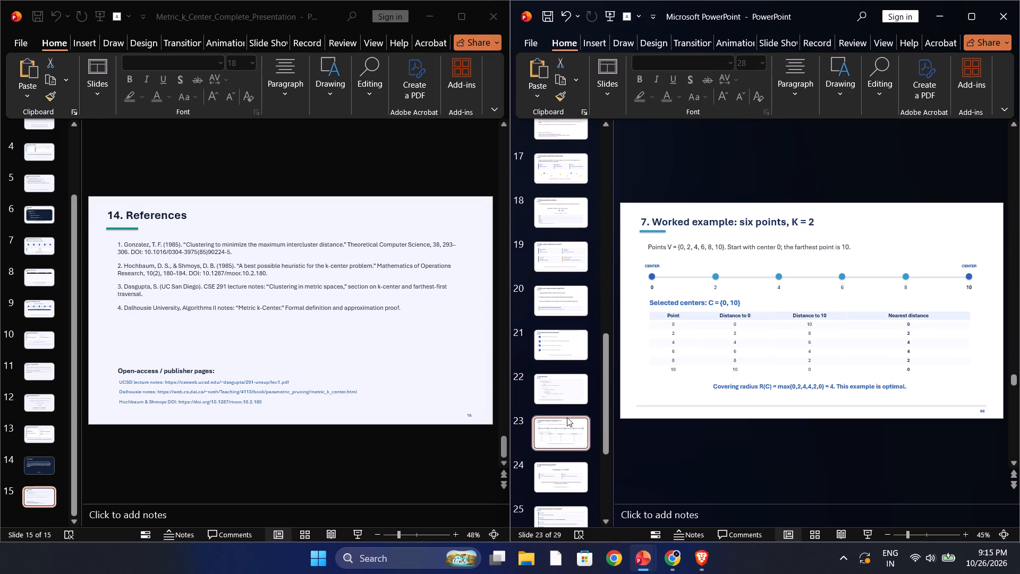
{"action": "left_click", "coordinate": [563, 390]}
{"action": "scroll", "coordinate": [562, 394], "scroll_direction": "up", "scroll_amount": 5}
{"action": "left_click", "coordinate": [556, 379]}
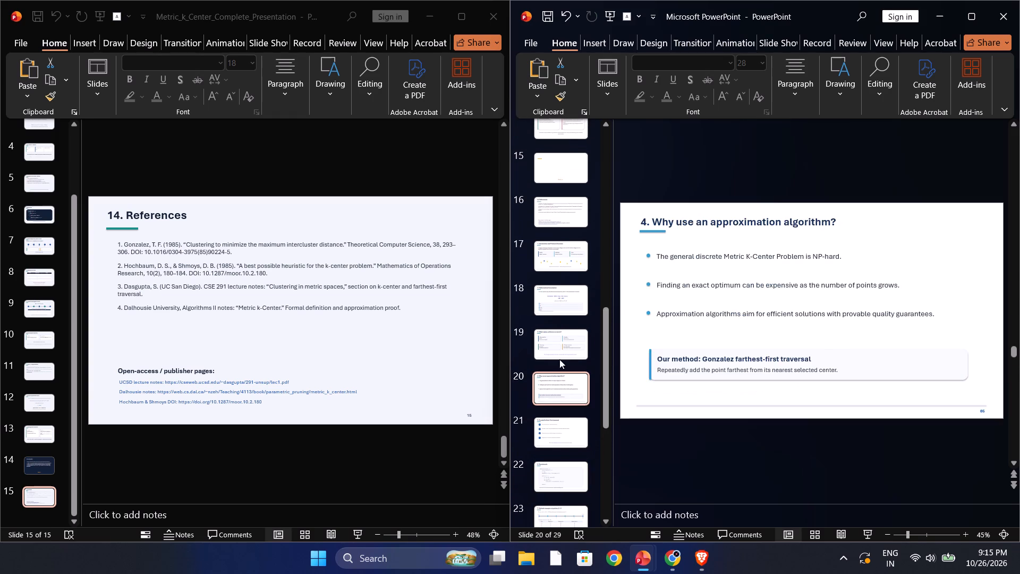
{"action": "left_click", "coordinate": [561, 349]}
{"action": "left_click", "coordinate": [557, 286]}
Delete the old slides after "14. References", from "1. Introduction and Problem Overview" through "11. Applications, limitations & conclusion" and the remaining trailing slides.
{"action": "left_click", "coordinate": [551, 260]}
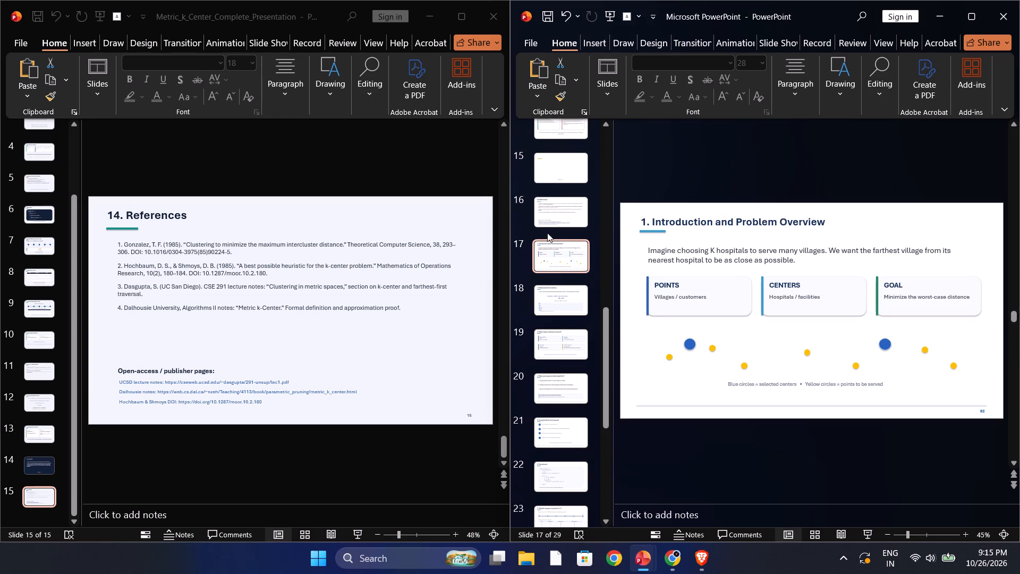
{"action": "right_click", "coordinate": [558, 245]}
{"action": "left_click", "coordinate": [582, 241]}
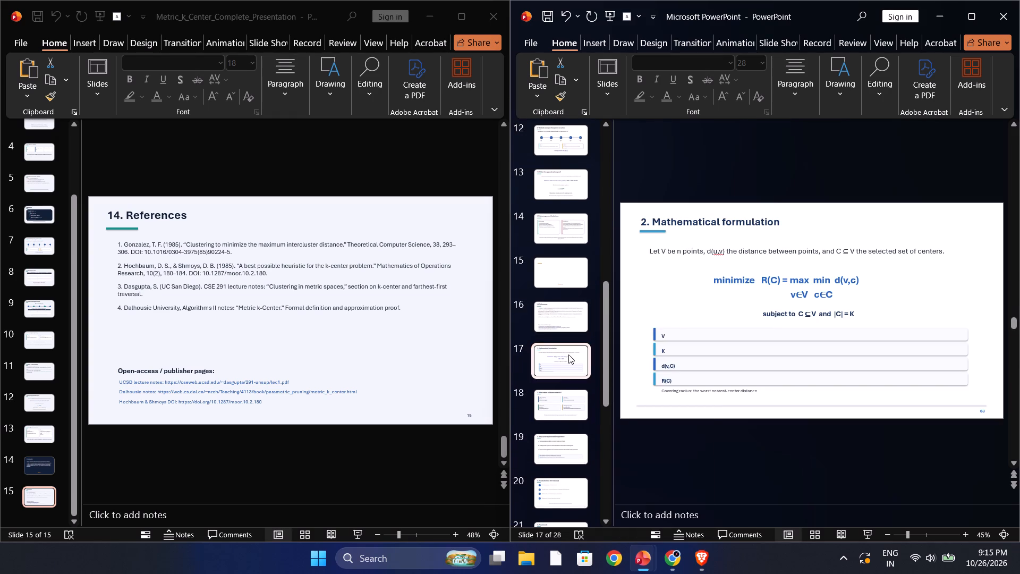
{"action": "right_click", "coordinate": [566, 366]}
{"action": "left_click", "coordinate": [559, 365]}
{"action": "key", "text": "Delete"}
{"action": "key", "text": "Delete"}
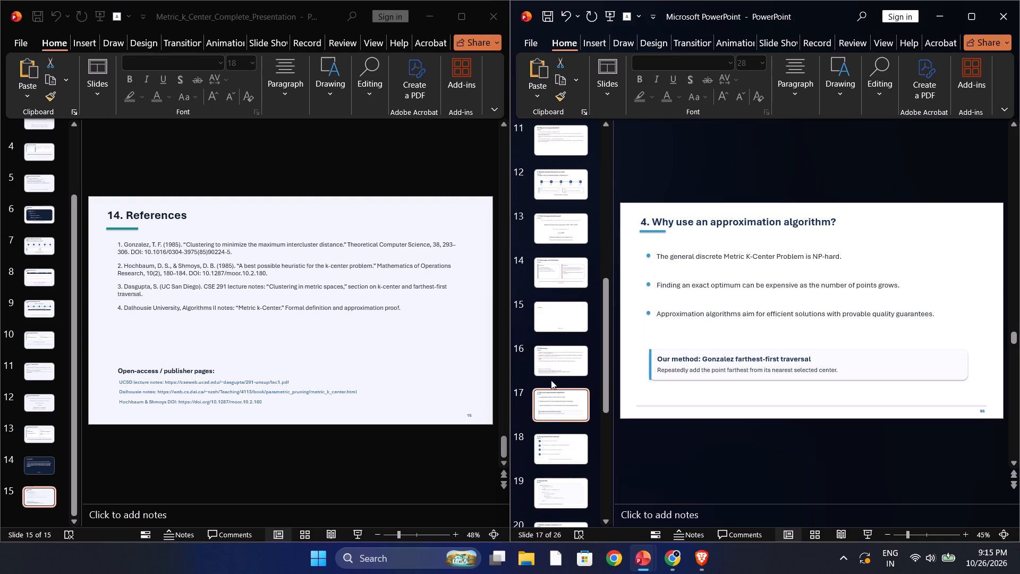
{"action": "key", "text": "Delete"}
{"action": "key", "text": "Delete"}
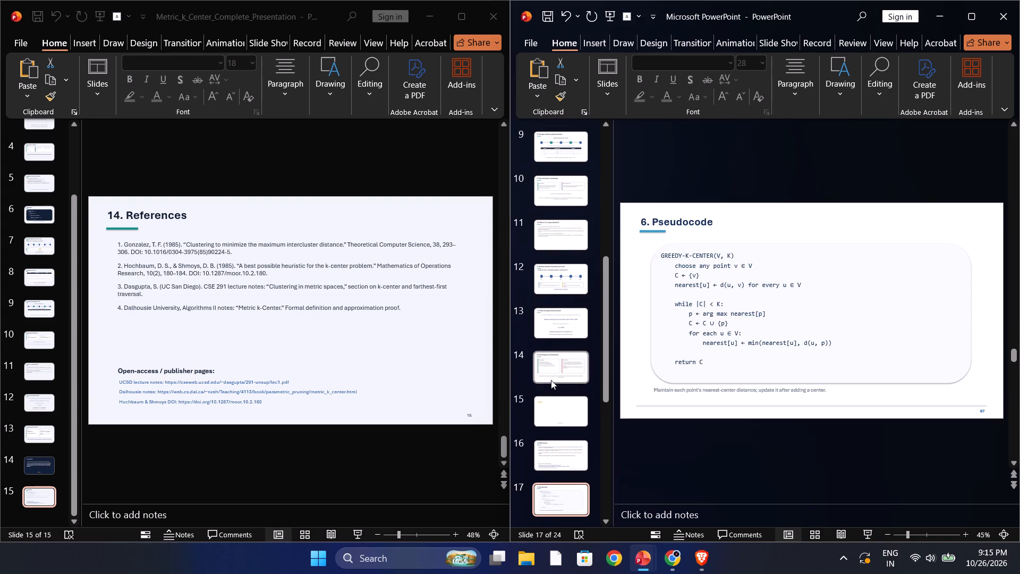
{"action": "key", "text": "Delete"}
{"action": "key", "text": "Delete"}
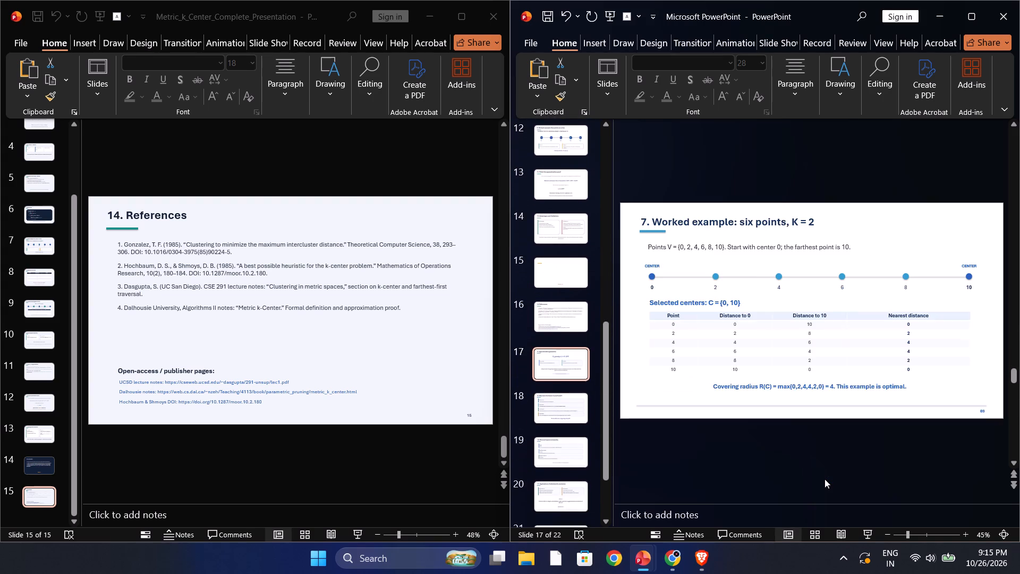
{"action": "key", "text": "Delete"}
{"action": "key", "text": "Delete"}
{"action": "key", "text": "Delete"}
{"action": "key", "text": "Delete"}
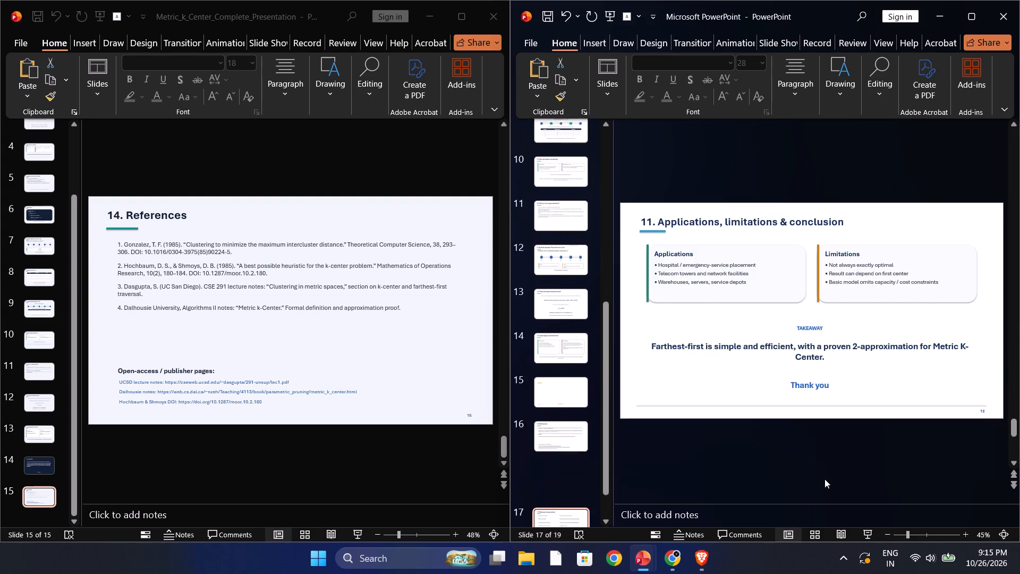
{"action": "key", "text": "Delete"}
{"action": "key", "text": "Delete"}
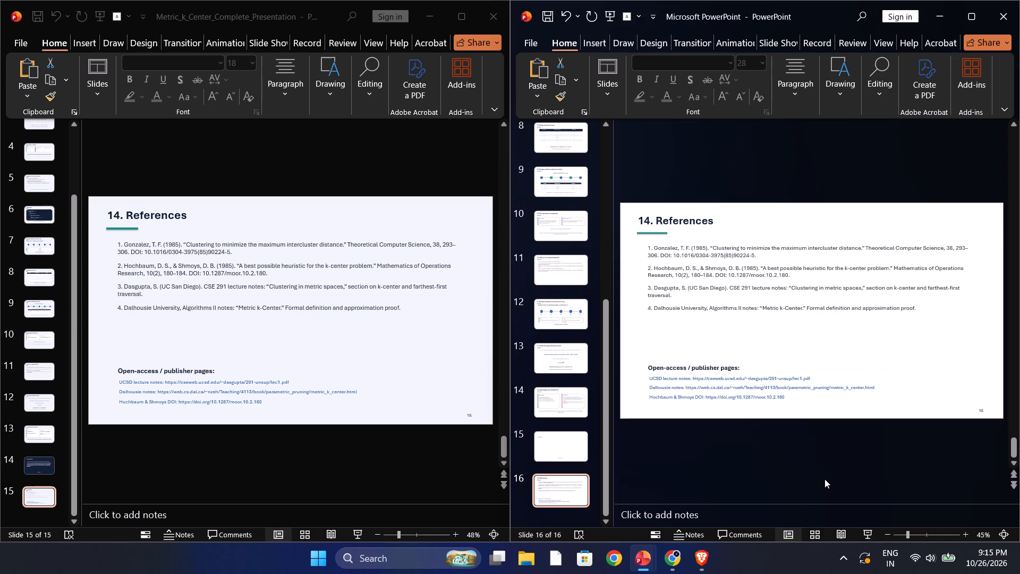
Delete the "14. References" slide from the end of the merged deck.
{"action": "key", "text": "Delete"}
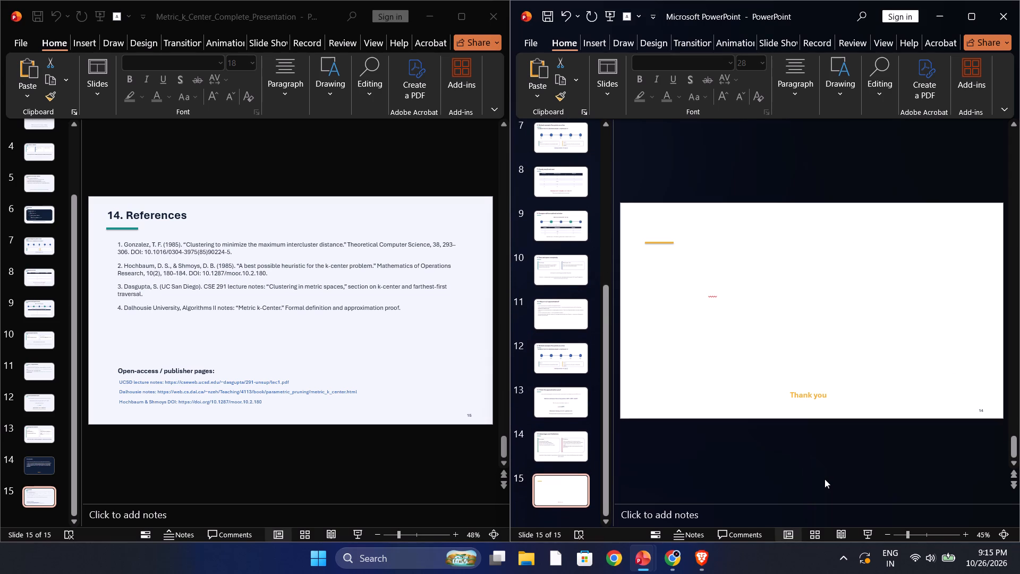
Compare the merged deck's closing slides and copied Conclusion text with the original "13. Conclusion" slide in Metric_k_Center_Complete_Presentation.
{"action": "left_click", "coordinate": [558, 448]}
{"action": "left_click", "coordinate": [548, 495]}
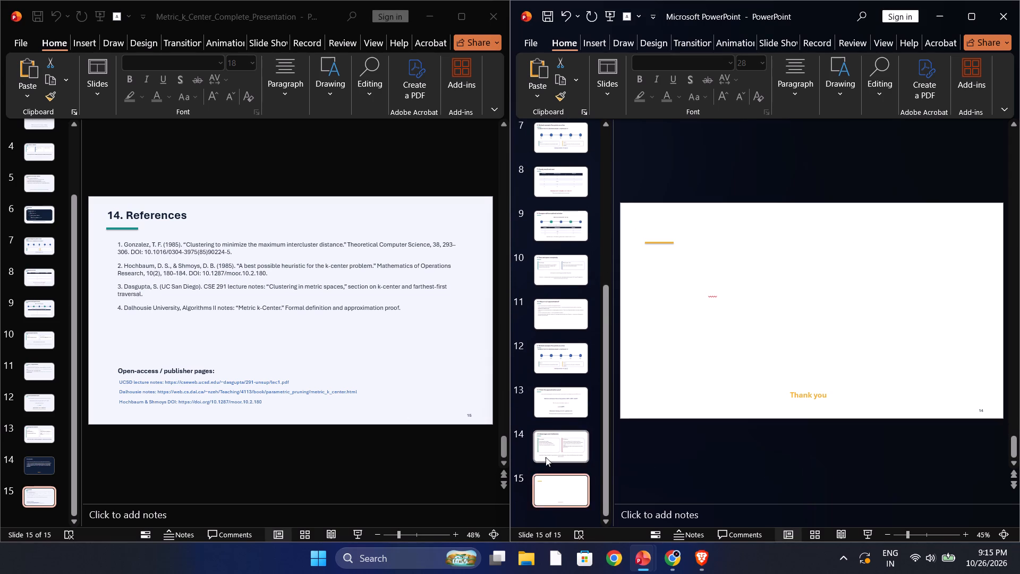
{"action": "left_click", "coordinate": [546, 457]}
{"action": "left_click", "coordinate": [542, 397]}
{"action": "left_click", "coordinate": [556, 449]}
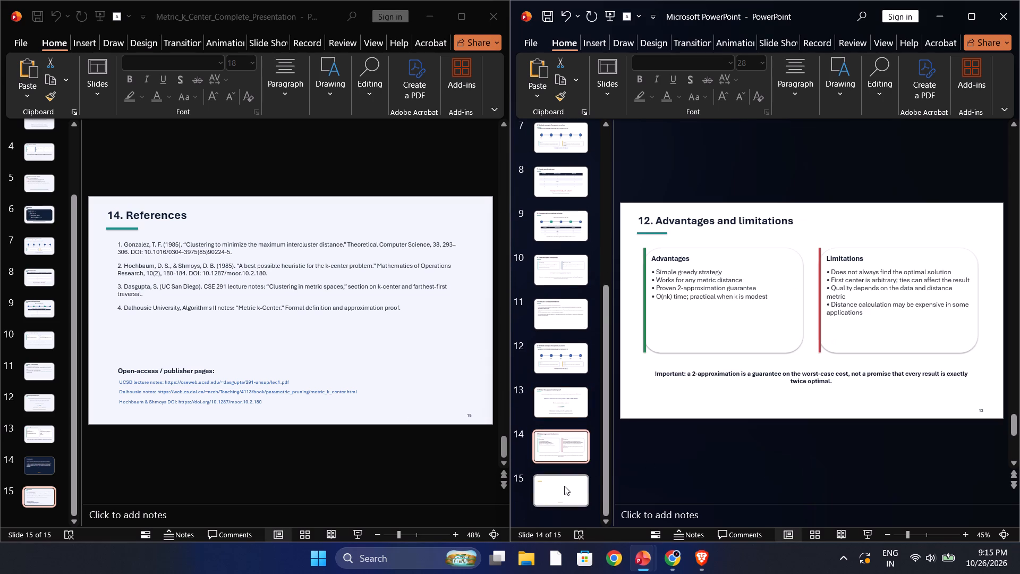
{"action": "left_click", "coordinate": [564, 486]}
{"action": "left_click", "coordinate": [44, 455]}
{"action": "left_click", "coordinate": [41, 465]}
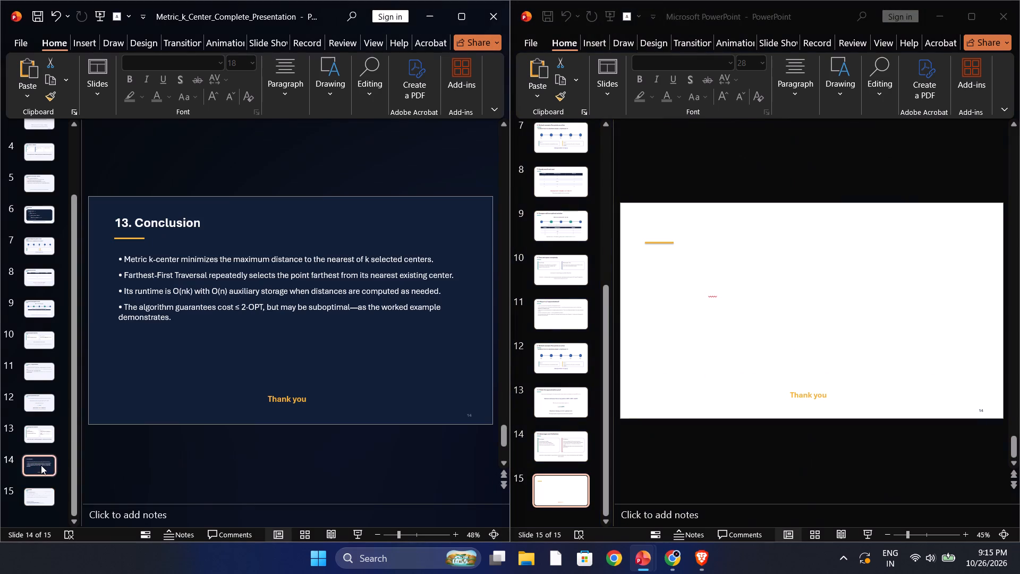
{"action": "double_click", "coordinate": [168, 287]}
{"action": "left_click", "coordinate": [225, 313]}
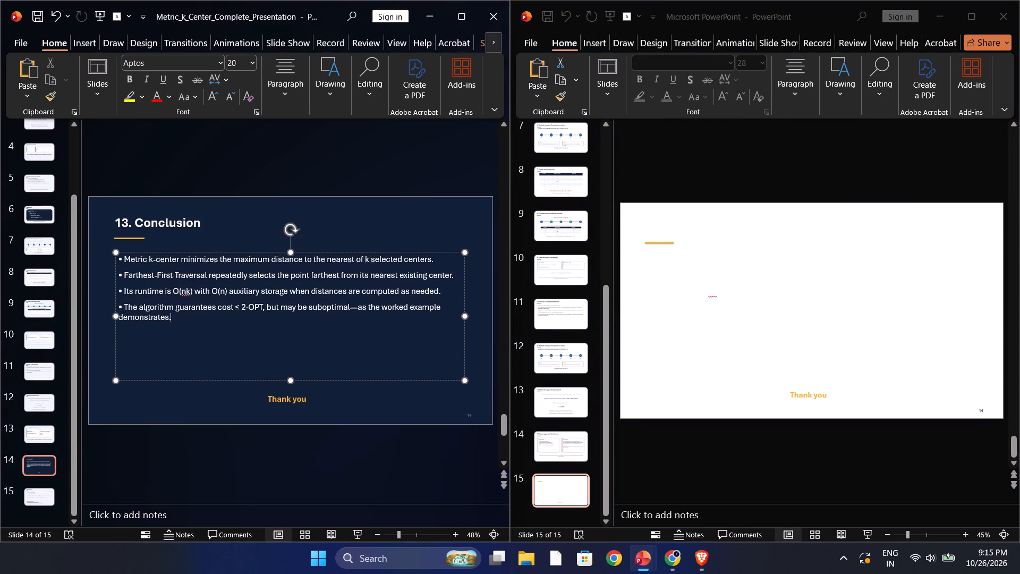
{"action": "double_click", "coordinate": [176, 221]}
{"action": "left_click", "coordinate": [223, 226]}
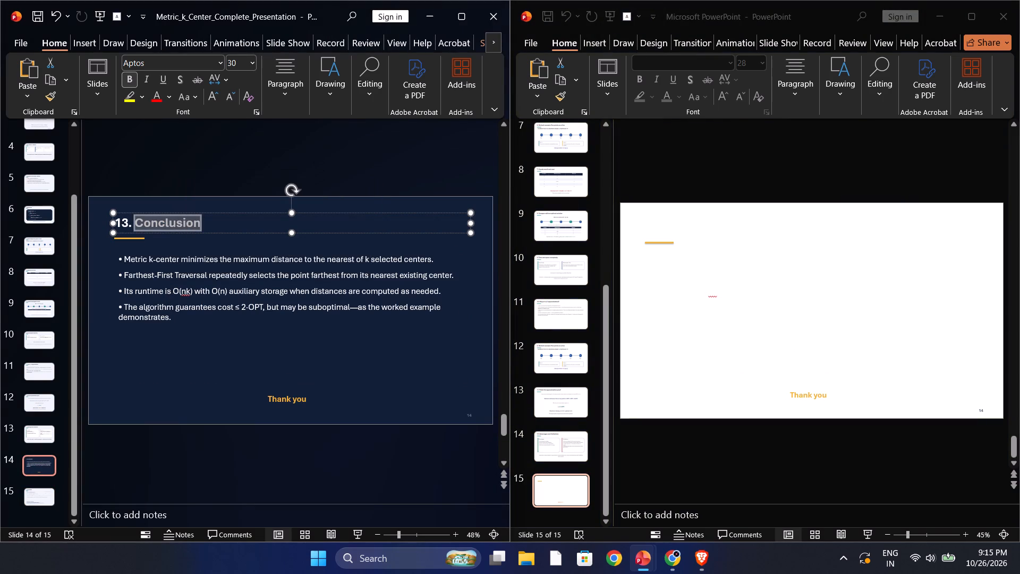
{"action": "double_click", "coordinate": [195, 223]}
{"action": "left_click", "coordinate": [651, 230]}
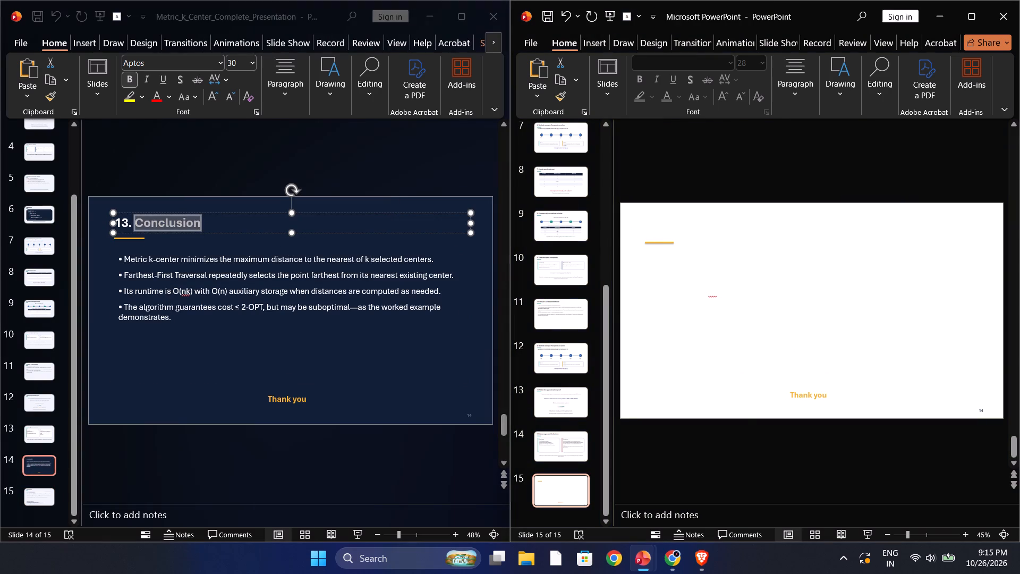
{"action": "double_click", "coordinate": [671, 230]}
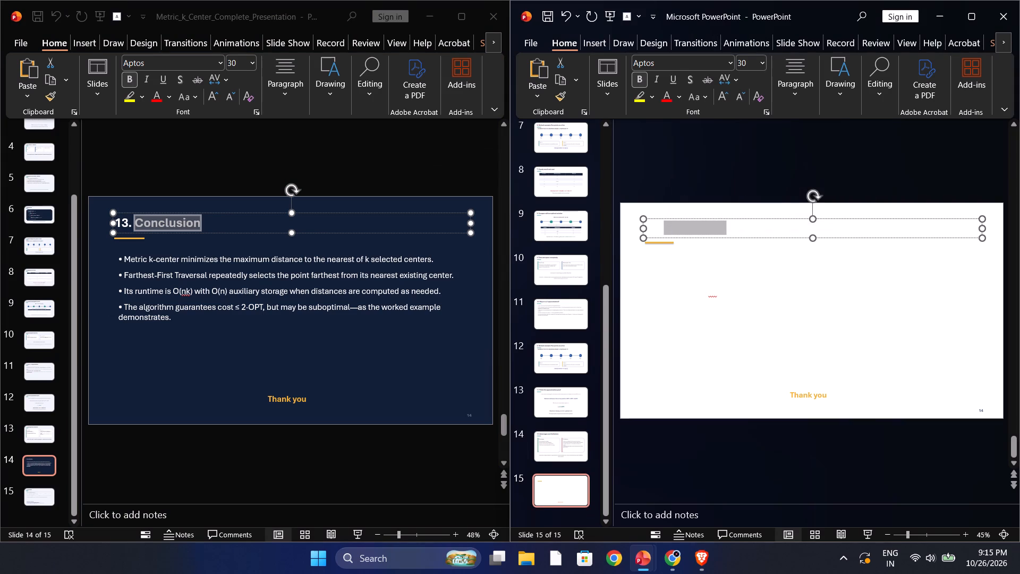
{"action": "left_click", "coordinate": [552, 360]}
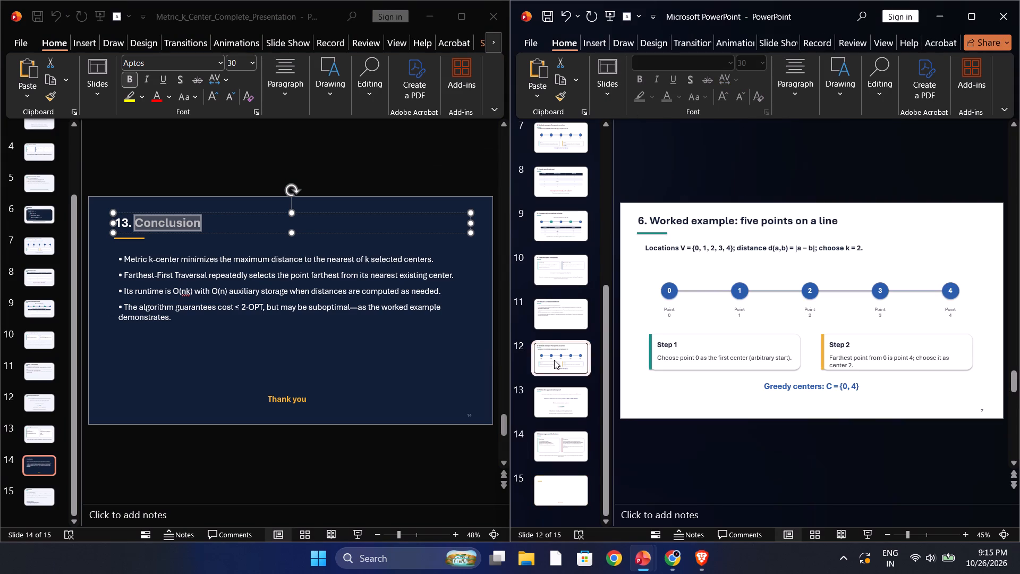
Set the font colour of the copied slide's entire "13. Conclusion" title to black.
{"action": "left_click", "coordinate": [578, 491]}
{"action": "double_click", "coordinate": [700, 233]}
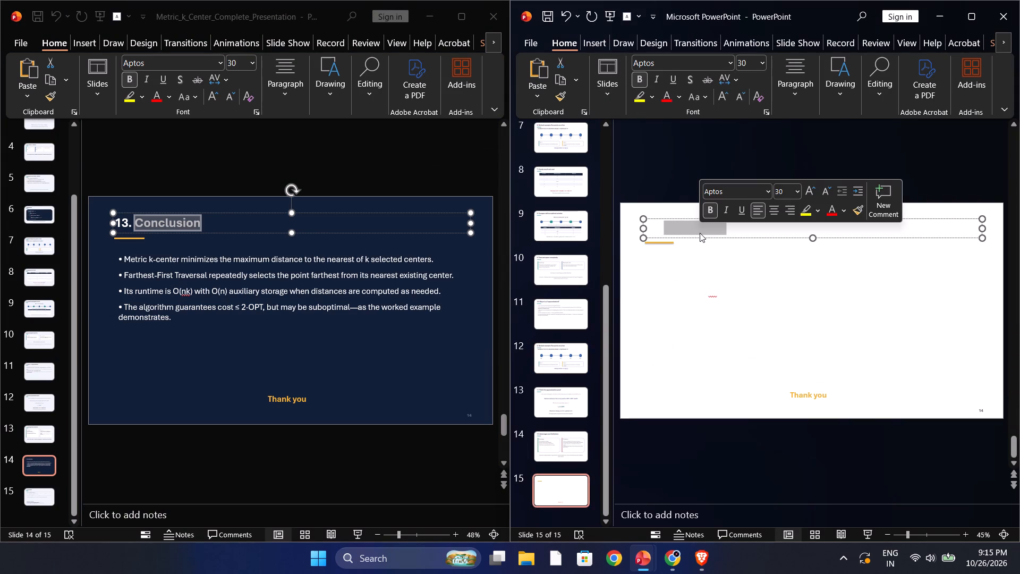
{"action": "key", "text": "ctrl+a"}
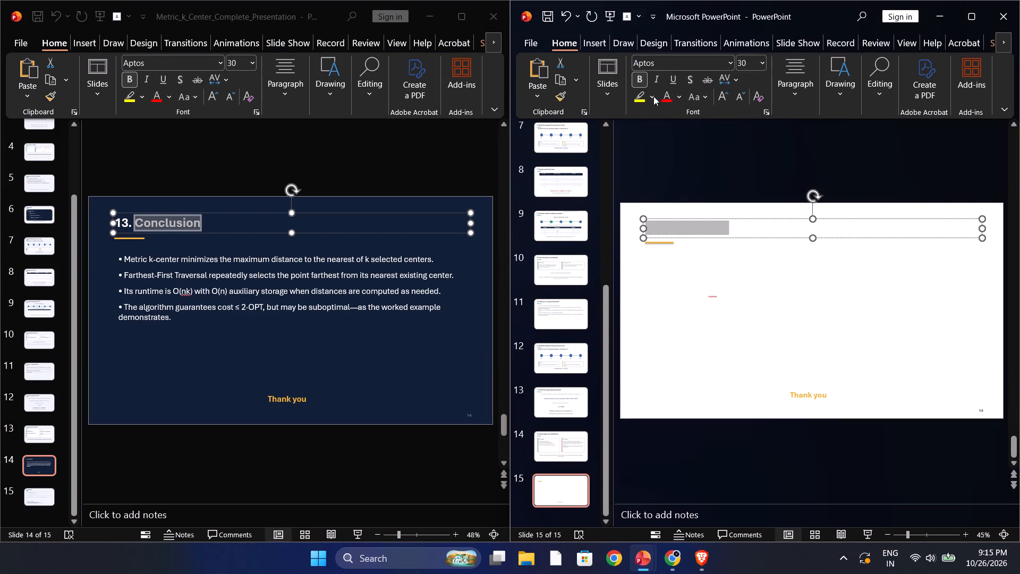
{"action": "left_click", "coordinate": [678, 98]}
{"action": "left_click", "coordinate": [687, 160]}
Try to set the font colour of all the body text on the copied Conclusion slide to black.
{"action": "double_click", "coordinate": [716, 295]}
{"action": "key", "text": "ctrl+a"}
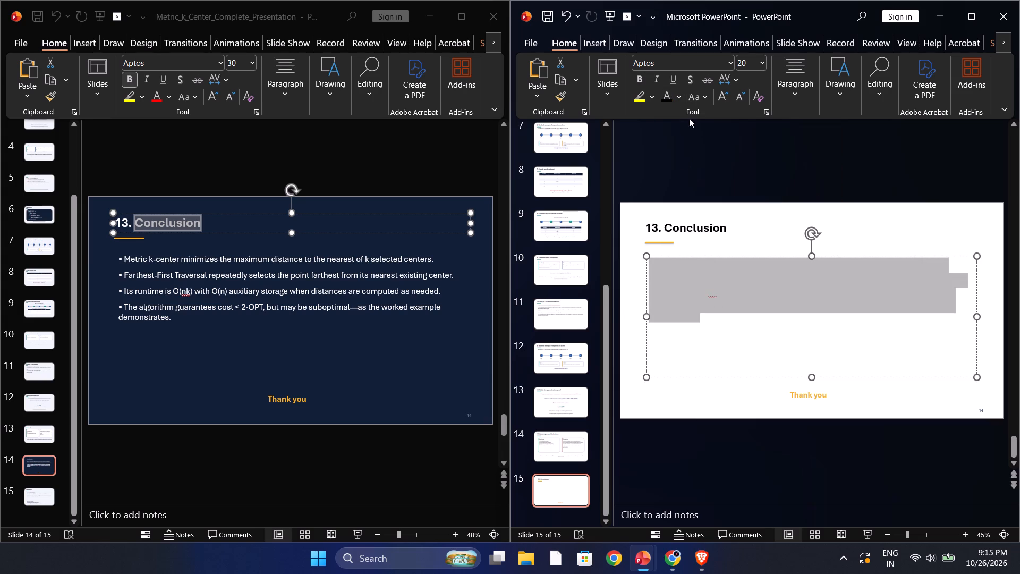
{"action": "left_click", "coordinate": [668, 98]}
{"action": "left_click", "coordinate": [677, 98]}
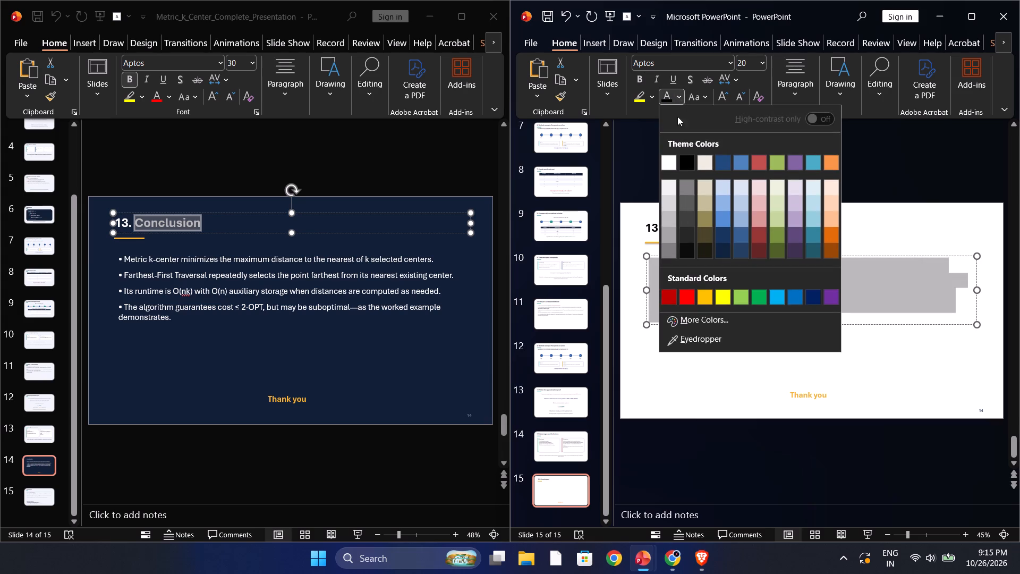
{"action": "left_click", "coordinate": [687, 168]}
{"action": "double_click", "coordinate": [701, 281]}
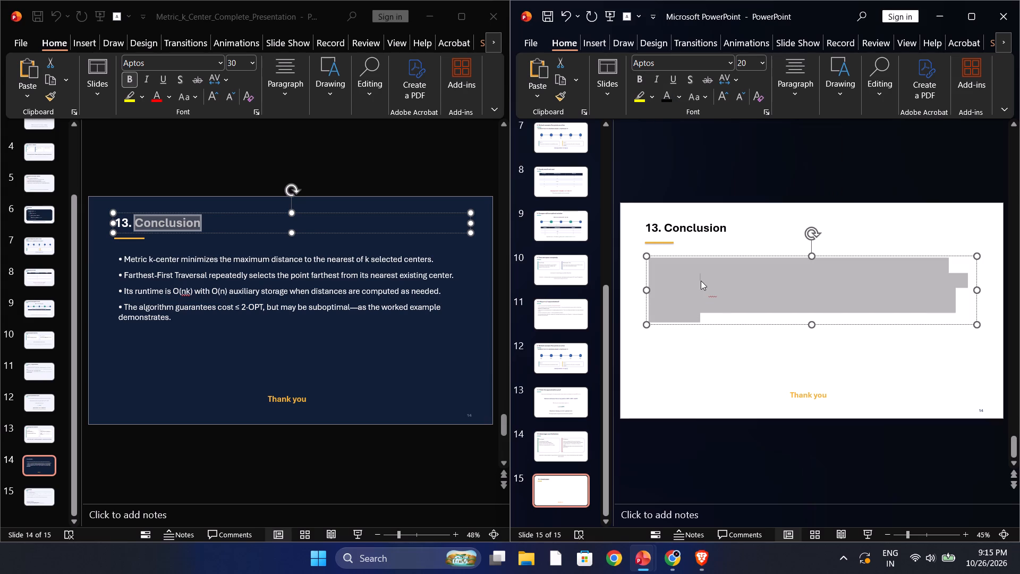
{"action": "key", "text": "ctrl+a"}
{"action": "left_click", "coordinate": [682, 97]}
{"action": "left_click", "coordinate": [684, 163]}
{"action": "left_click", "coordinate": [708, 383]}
Replace the copied Conclusion slide's body text with the bullet text copied from the original "13. Conclusion" slide.
{"action": "double_click", "coordinate": [744, 276]}
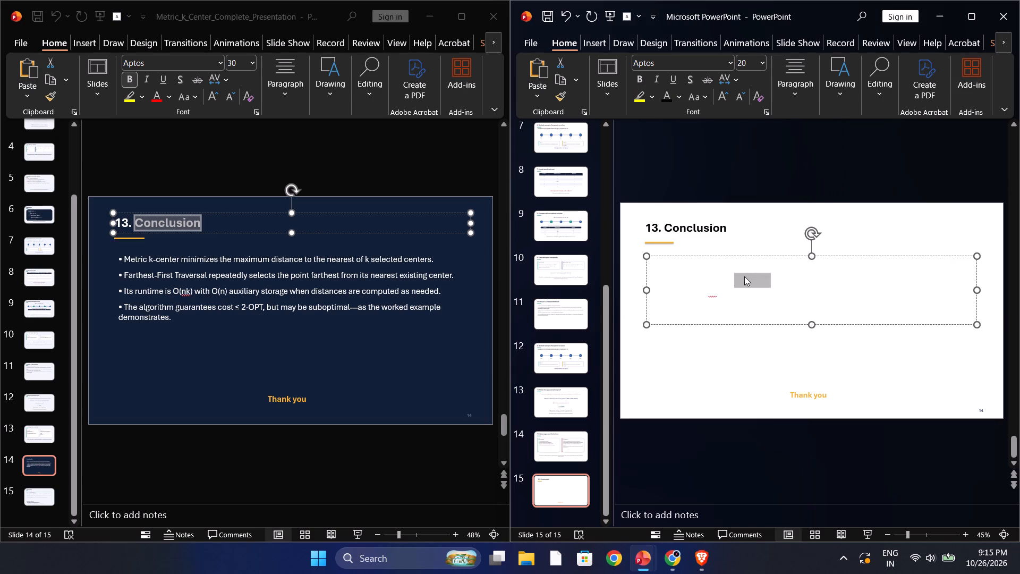
{"action": "key", "text": "ctrl+a"}
{"action": "key", "text": "BackSpace"}
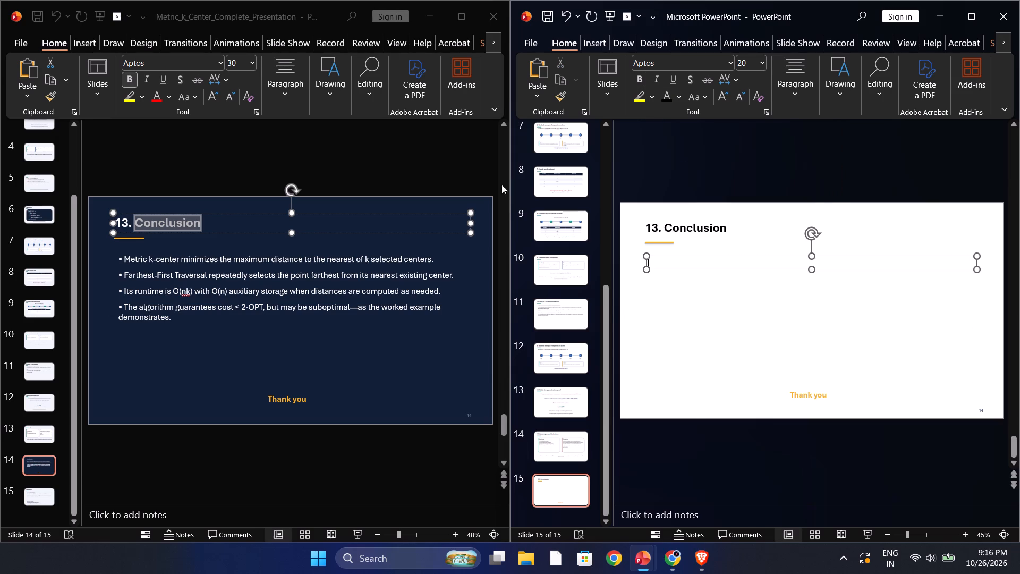
{"action": "double_click", "coordinate": [310, 292]}
{"action": "key", "text": "ctrl+a"}
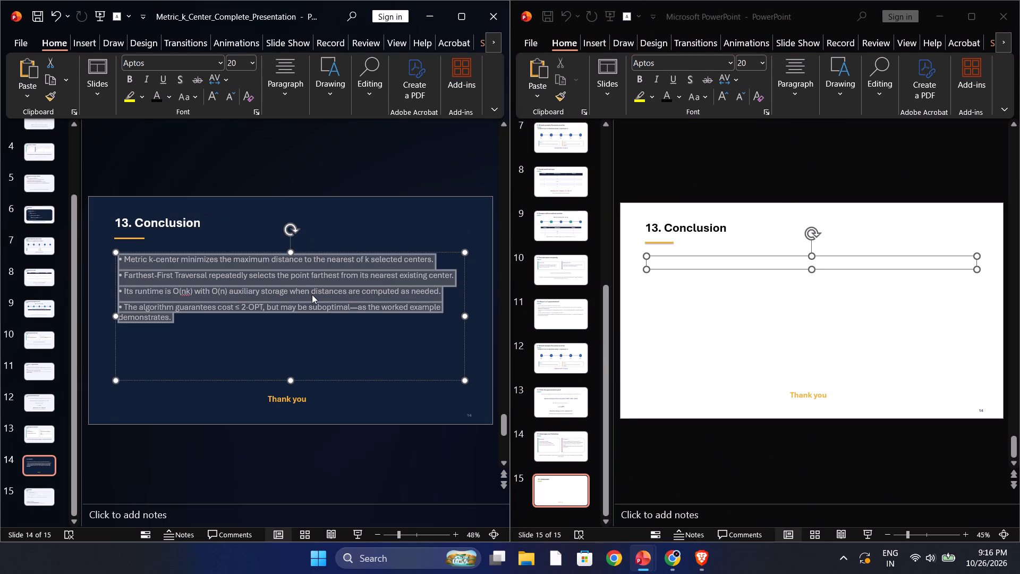
{"action": "key", "text": "ctrl+c"}
{"action": "double_click", "coordinate": [678, 264]}
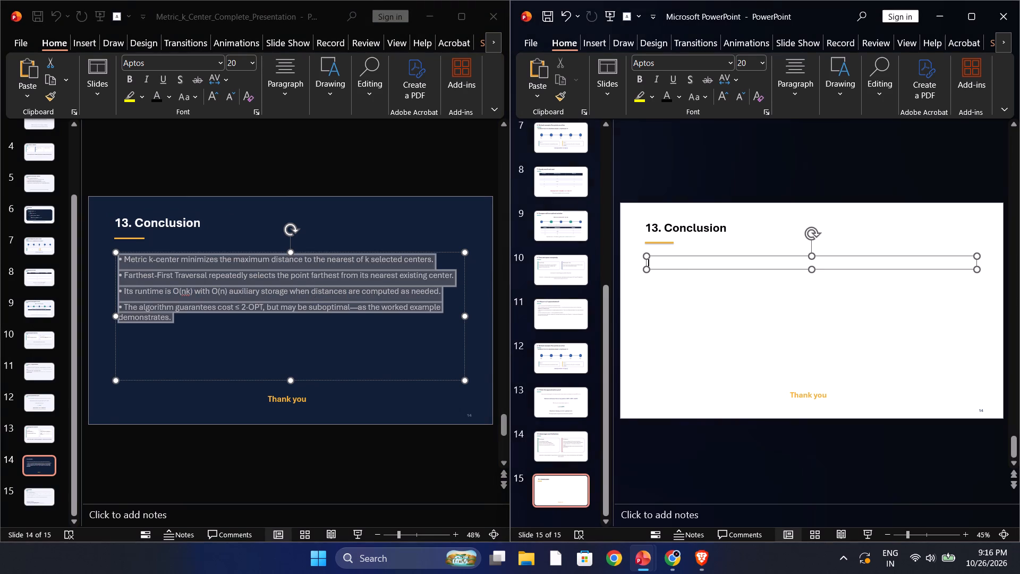
{"action": "key", "text": "ctrl+v"}
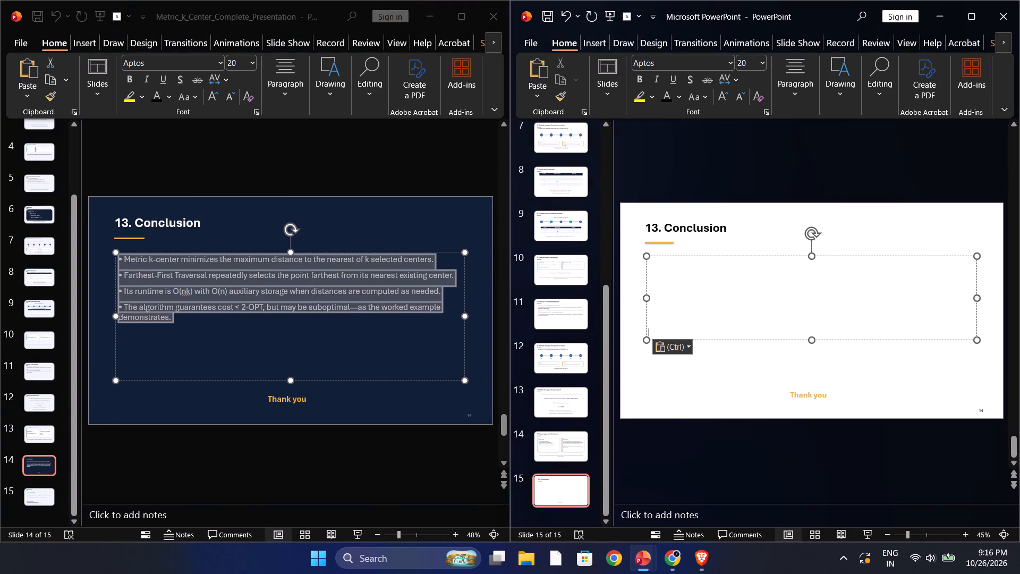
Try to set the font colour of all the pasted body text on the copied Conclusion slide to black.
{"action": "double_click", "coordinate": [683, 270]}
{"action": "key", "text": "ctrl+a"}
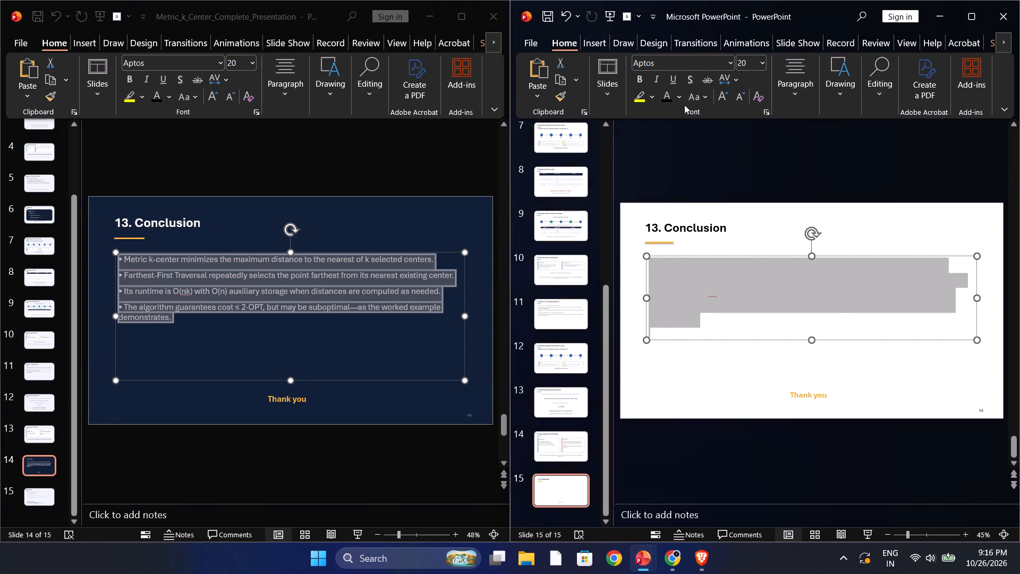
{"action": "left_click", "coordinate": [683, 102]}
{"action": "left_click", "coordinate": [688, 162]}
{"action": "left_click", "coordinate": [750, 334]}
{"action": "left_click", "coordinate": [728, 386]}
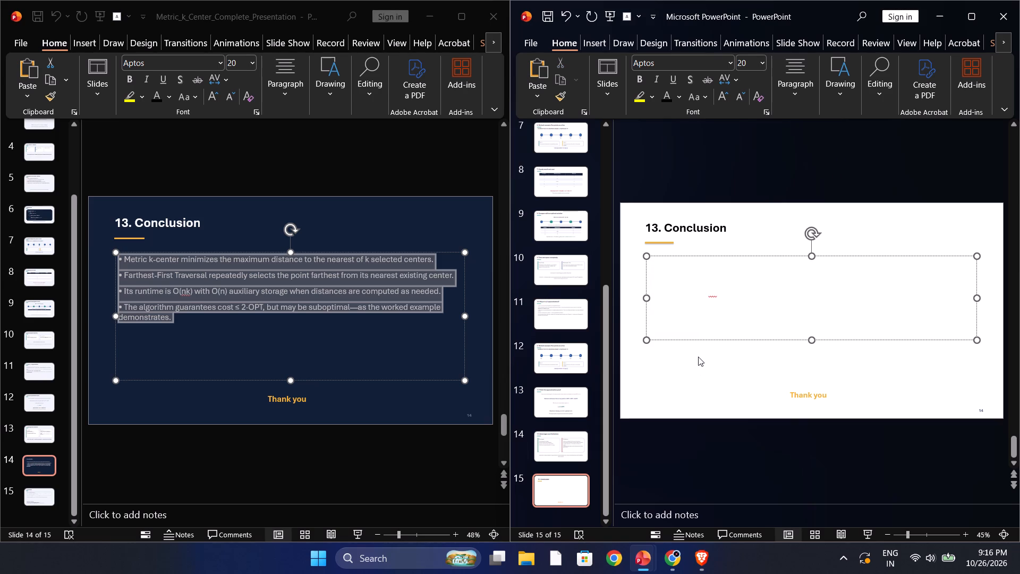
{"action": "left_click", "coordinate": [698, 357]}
Set the font colour of the "Thank you" text on the copied Conclusion slide to black.
{"action": "left_click", "coordinate": [797, 388]}
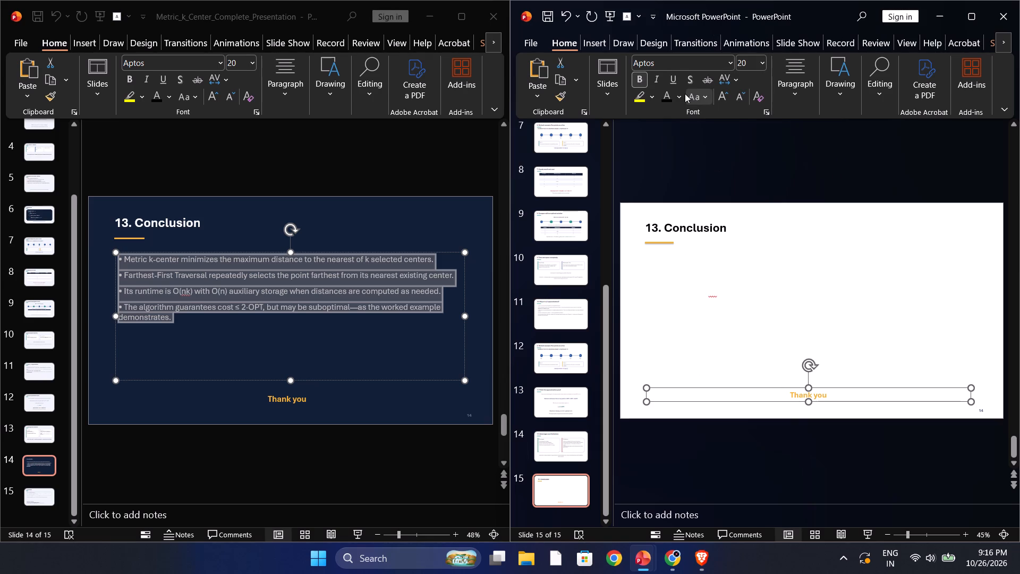
{"action": "left_click", "coordinate": [660, 94]}
Check the copied Conclusion slide's body text and title against the original "13. Conclusion" slide.
{"action": "left_click", "coordinate": [738, 306]}
{"action": "left_click", "coordinate": [728, 273]}
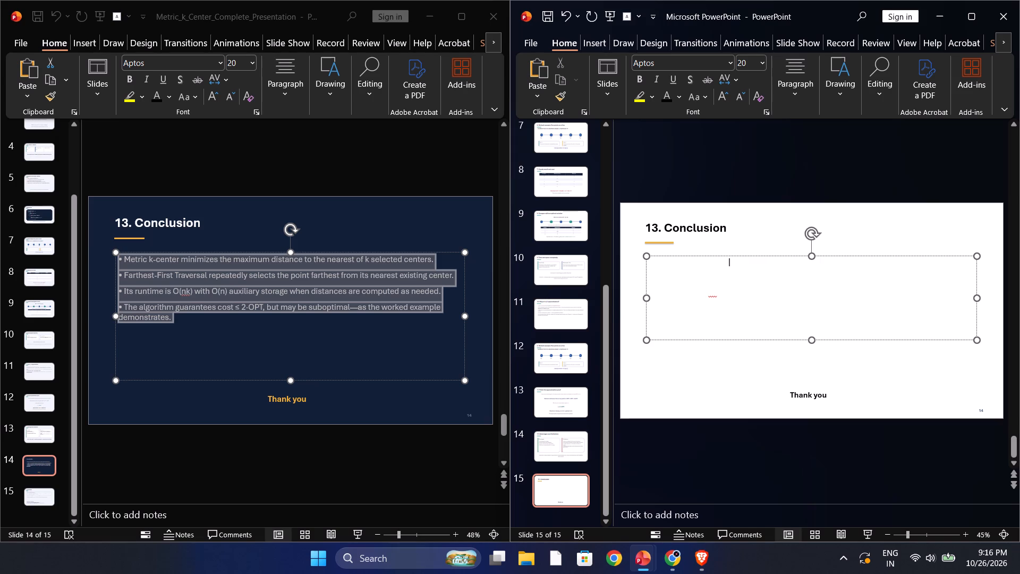
{"action": "left_click", "coordinate": [245, 334]}
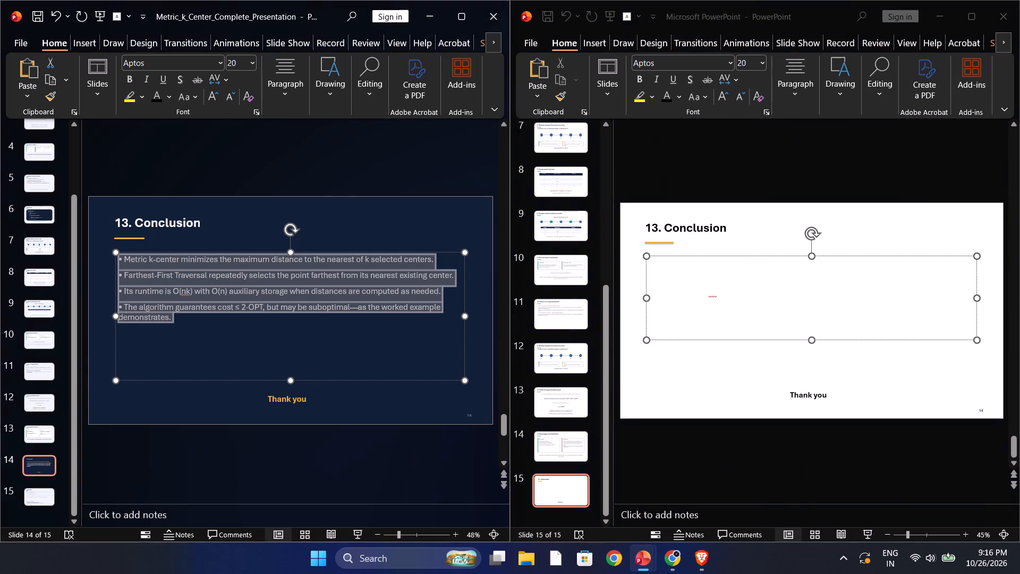
{"action": "left_click", "coordinate": [294, 293]}
{"action": "double_click", "coordinate": [689, 293]}
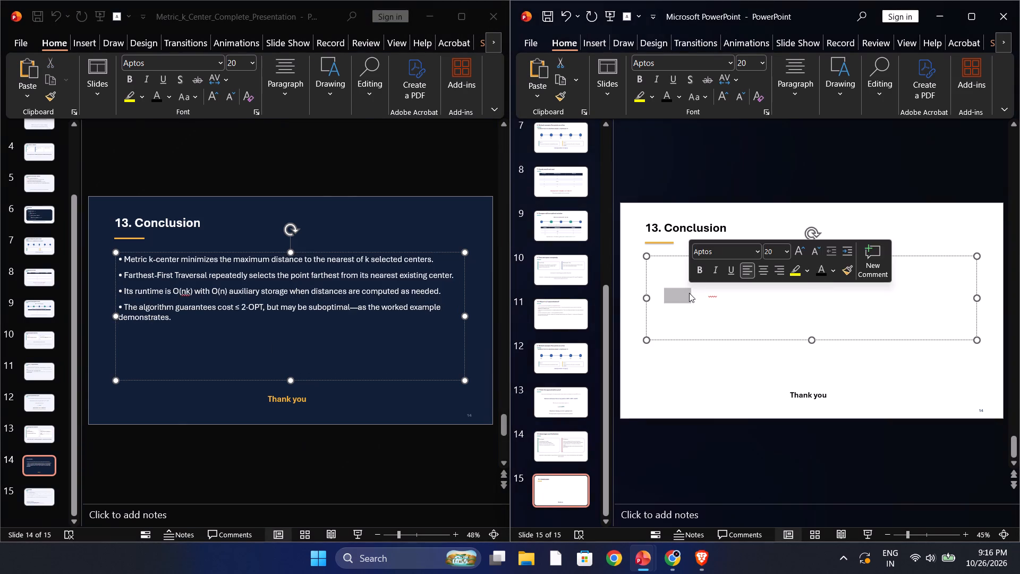
{"action": "left_click", "coordinate": [711, 339]}
{"action": "double_click", "coordinate": [689, 227]}
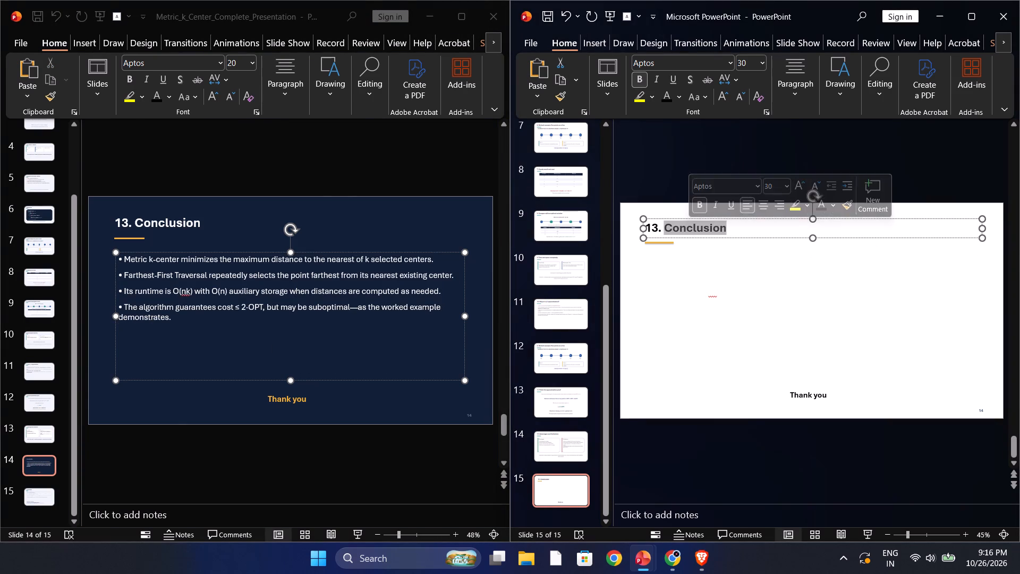
{"action": "left_click", "coordinate": [716, 323]}
Compare the "12. Advantages and limitations" and "11. Finish the approximation proof" slides of Metric_k_Center_Complete_Presentation with the merged deck's slides.
{"action": "left_click", "coordinate": [44, 427]}
{"action": "left_click", "coordinate": [48, 437]}
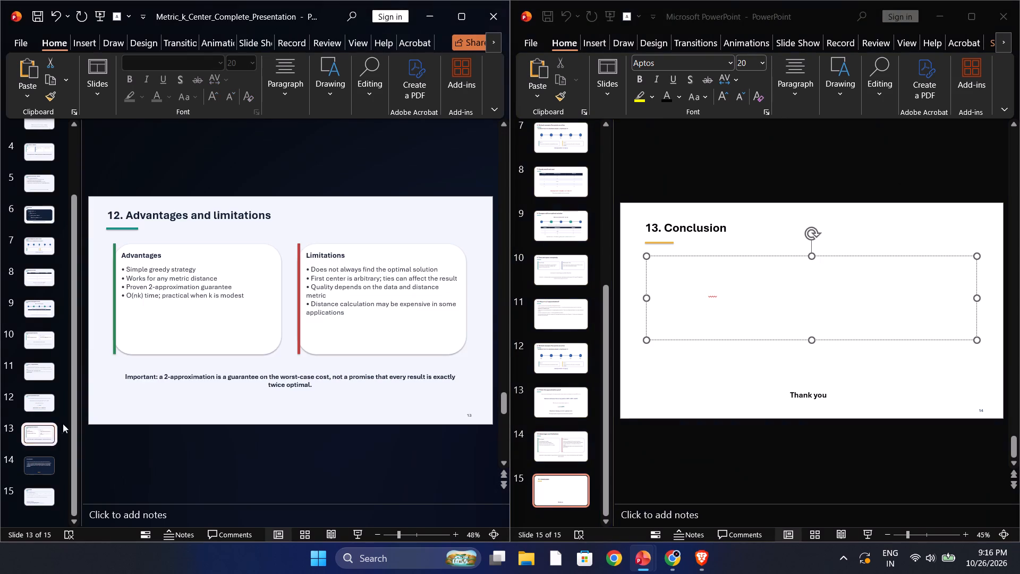
{"action": "left_click", "coordinate": [47, 398]}
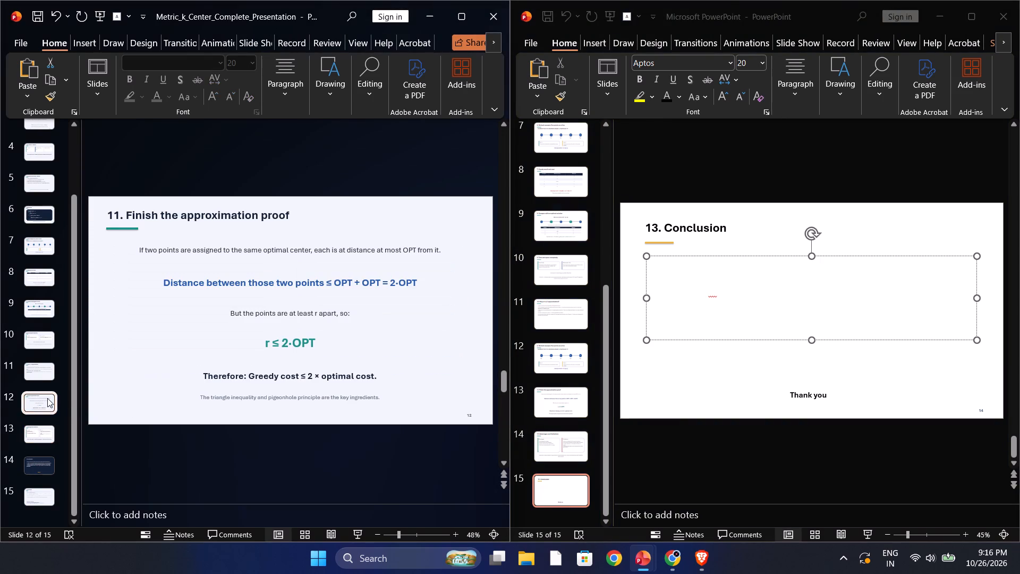
{"action": "left_click", "coordinate": [109, 352]}
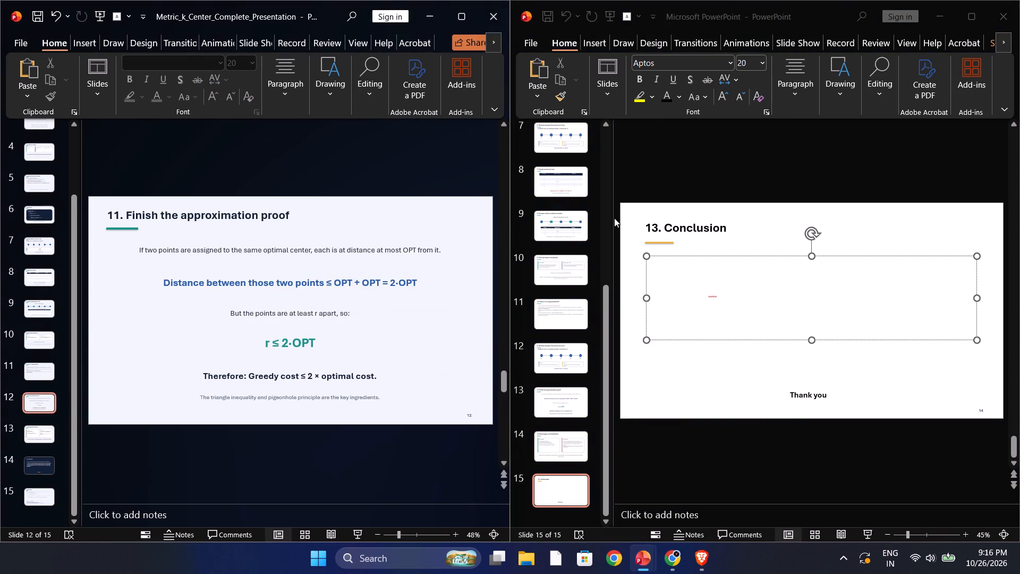
{"action": "left_click", "coordinate": [583, 220]}
{"action": "left_click", "coordinate": [583, 187]}
{"action": "scroll", "coordinate": [575, 206], "scroll_direction": "up", "scroll_amount": 20}
{"action": "scroll", "coordinate": [575, 206], "scroll_direction": "up", "scroll_amount": 5}
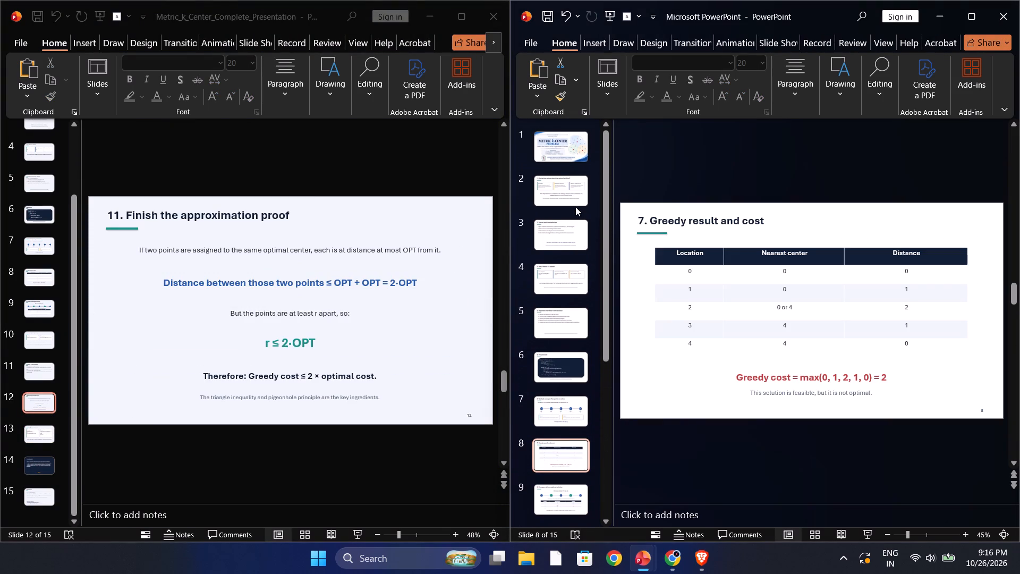
{"action": "scroll", "coordinate": [575, 207], "scroll_direction": "up", "scroll_amount": 4}
{"action": "scroll", "coordinate": [31, 194], "scroll_direction": "up", "scroll_amount": 18}
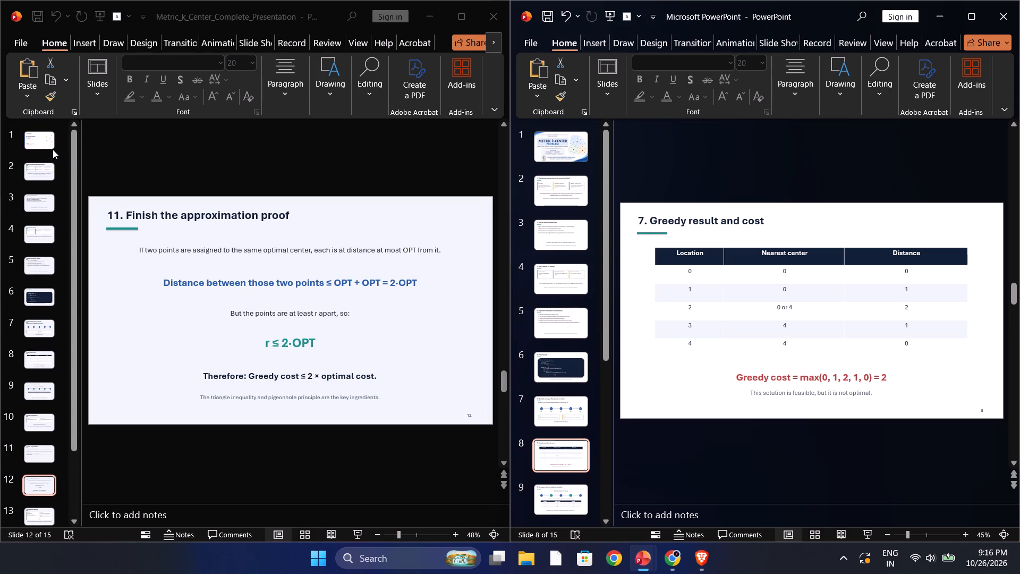
Compare the title slides and opening content slides of Metric_k_Center_Complete_Presentation and the merged deck.
{"action": "left_click", "coordinate": [53, 149]}
{"action": "left_click", "coordinate": [41, 145]}
{"action": "left_click", "coordinate": [41, 179]}
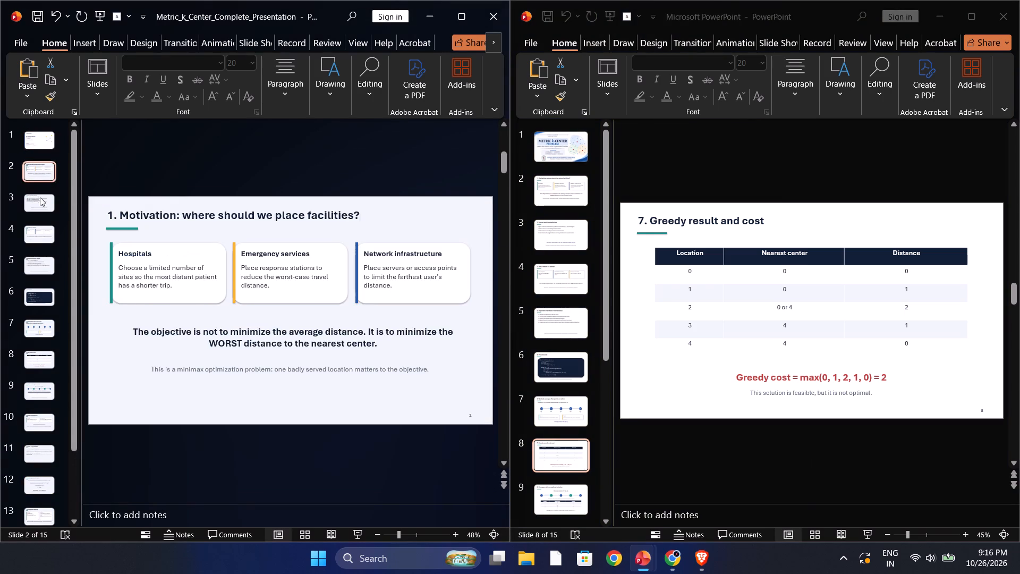
{"action": "left_click", "coordinate": [40, 200]}
{"action": "left_click", "coordinate": [44, 171]}
{"action": "left_click", "coordinate": [42, 149]}
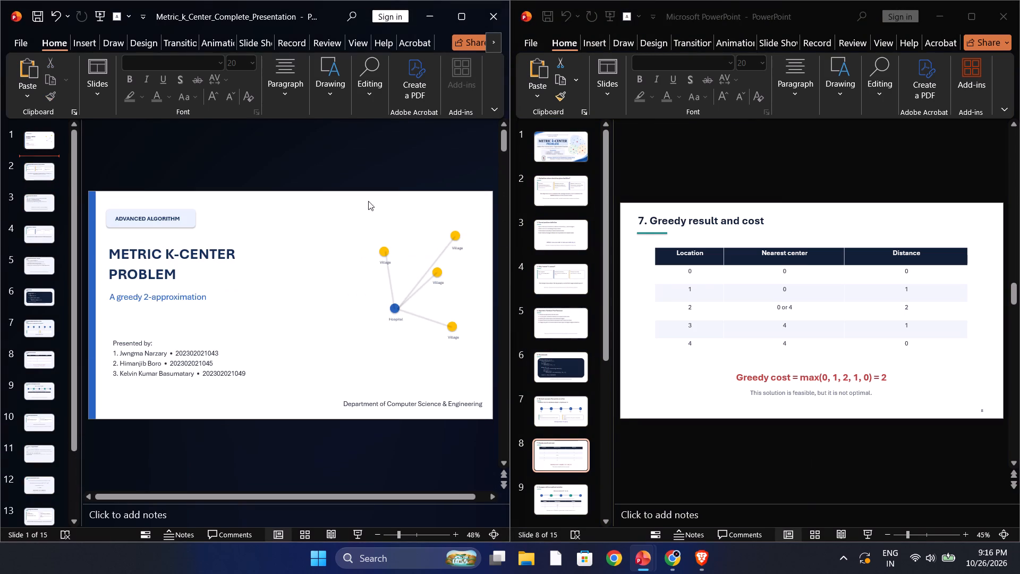
{"action": "scroll", "coordinate": [736, 274], "scroll_direction": "up", "scroll_amount": 7}
{"action": "scroll", "coordinate": [623, 251], "scroll_direction": "up", "scroll_amount": 6}
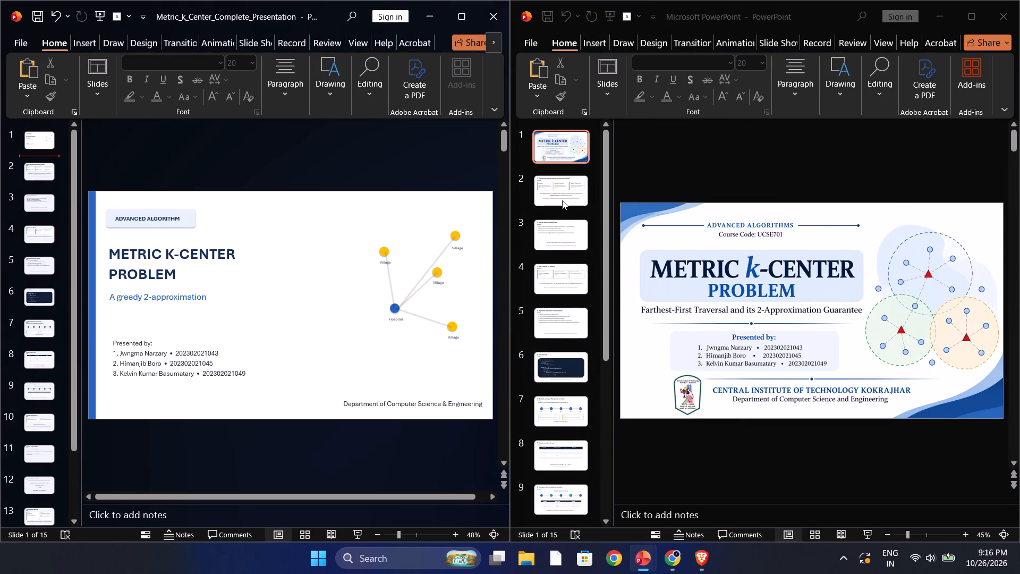
{"action": "left_click", "coordinate": [562, 200]}
{"action": "left_click", "coordinate": [565, 227]}
{"action": "left_click", "coordinate": [568, 165]}
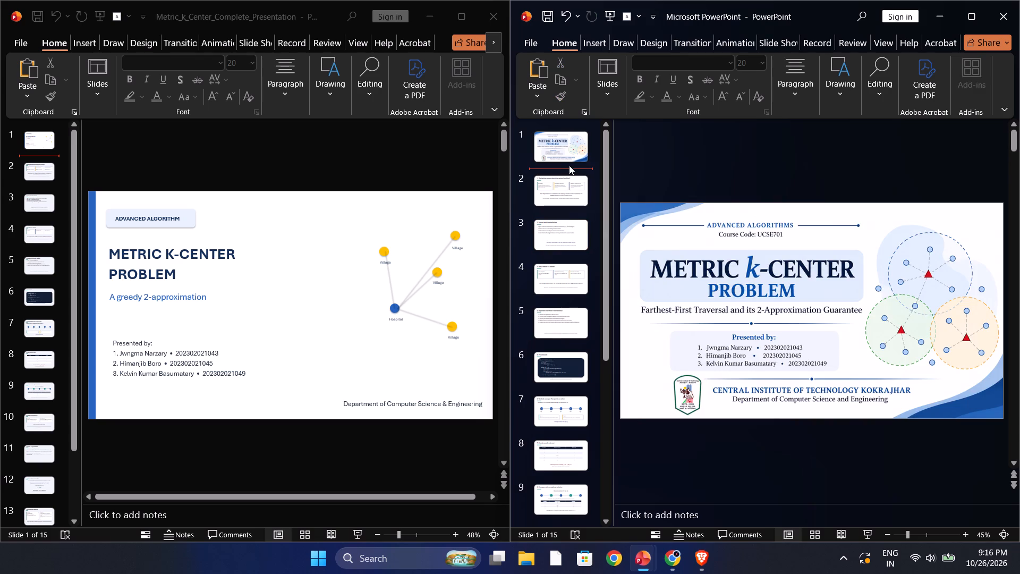
{"action": "left_click", "coordinate": [570, 183]}
{"action": "left_click", "coordinate": [562, 155]}
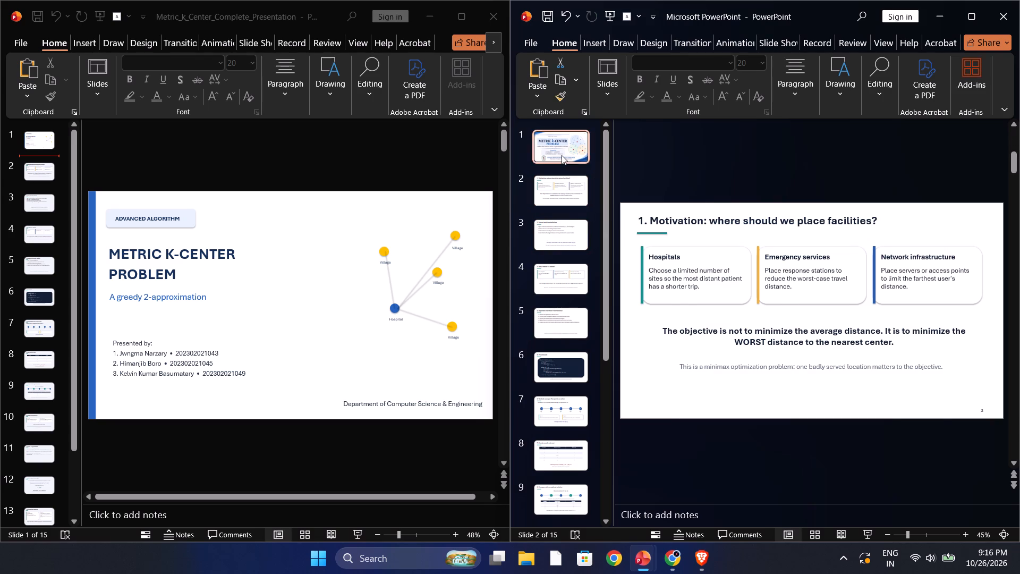
Copy the merged deck's illustrated Metric k-Center cover slide into Metric_k_Center_Complete_Presentation, directly after its first slide.
{"action": "right_click", "coordinate": [562, 145]}
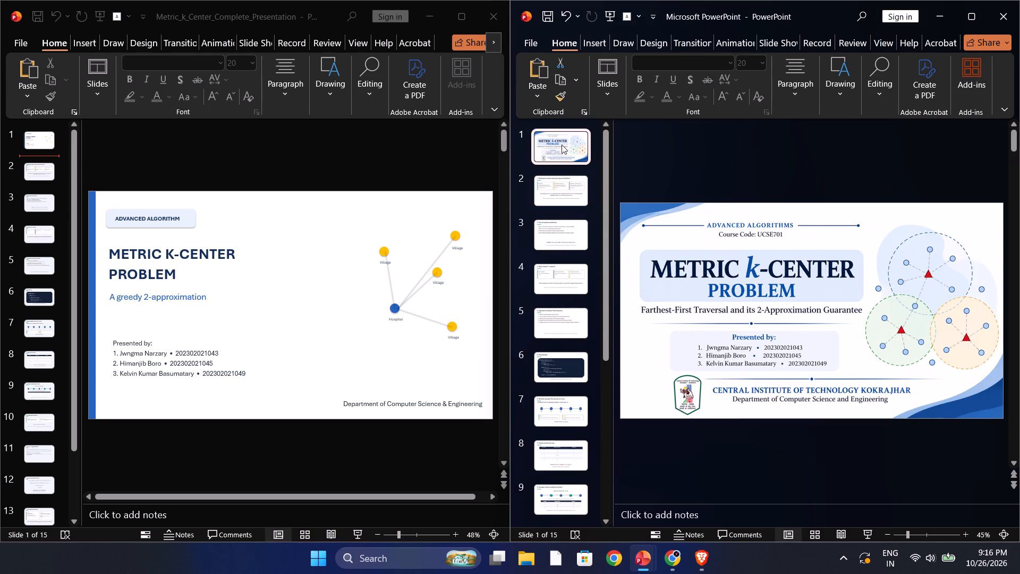
{"action": "left_click", "coordinate": [602, 190]}
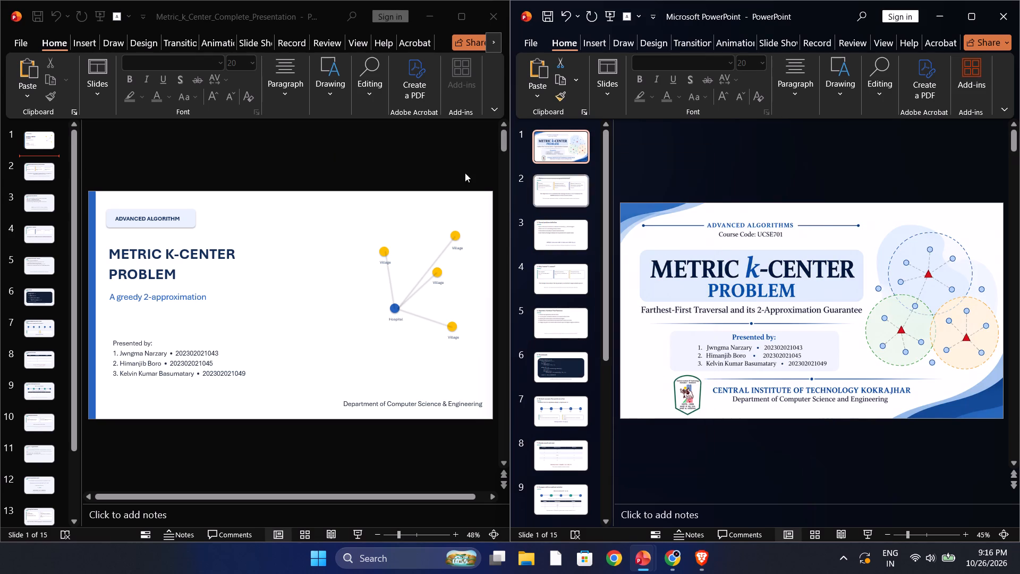
{"action": "left_click", "coordinate": [552, 142]}
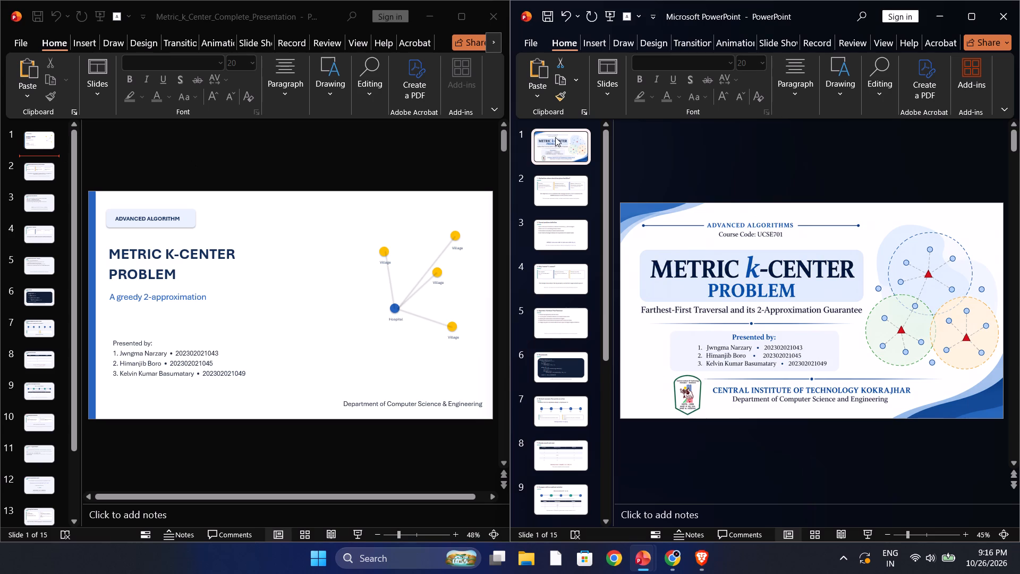
{"action": "left_click_drag", "start_coordinate": [555, 137], "coordinate": [31, 144]}
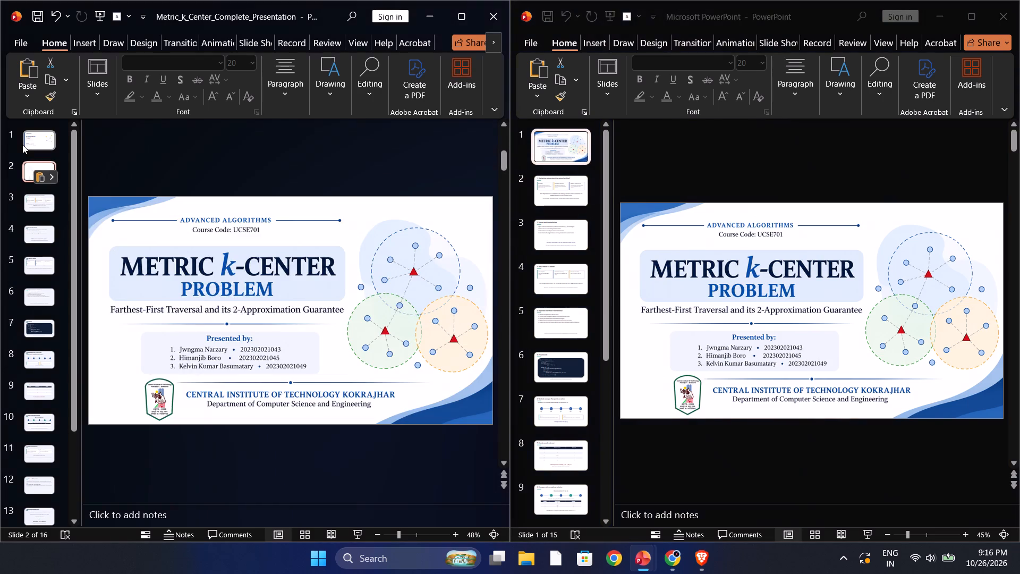
Copy the plain "A greedy 2-approximation" title slide from Metric_k_Center_Complete_Presentation into the merged deck as its first slide.
{"action": "left_click", "coordinate": [39, 134]}
{"action": "left_click_drag", "start_coordinate": [40, 134], "coordinate": [105, 164]}
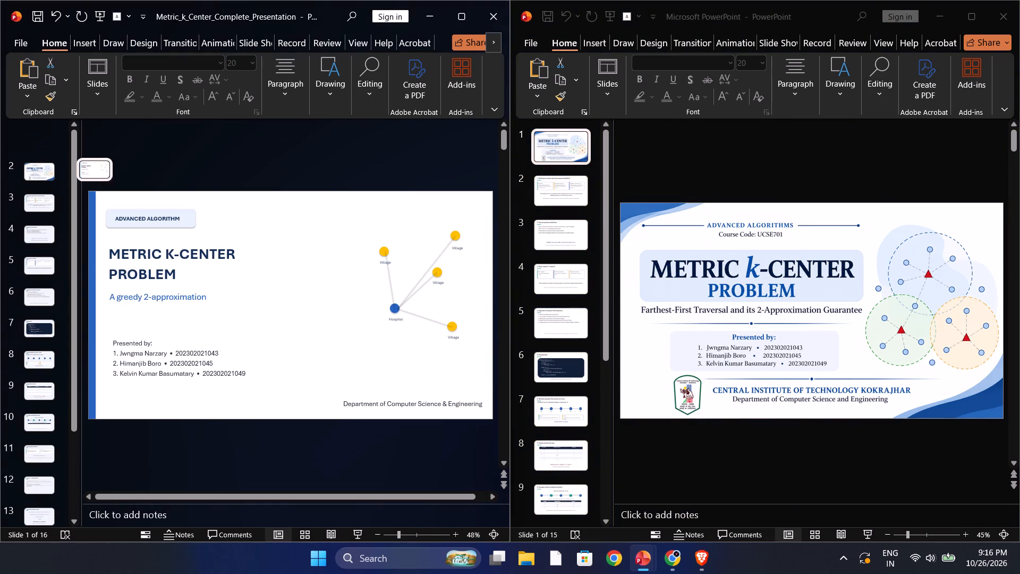
{"action": "left_click_drag", "start_coordinate": [105, 164], "coordinate": [559, 127]}
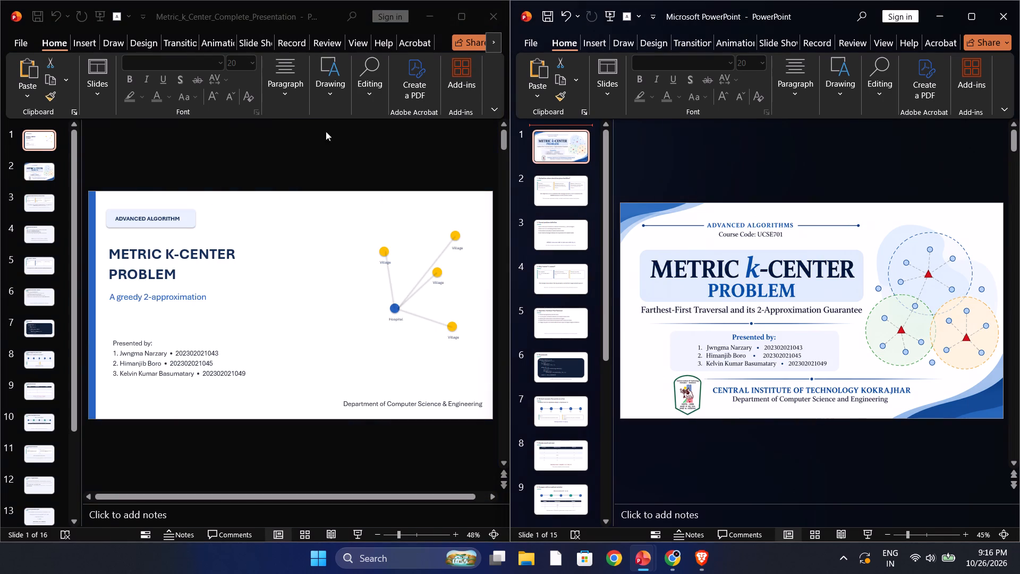
{"action": "scroll", "coordinate": [550, 200], "scroll_direction": "up", "scroll_amount": 8}
{"action": "left_click", "coordinate": [562, 195]}
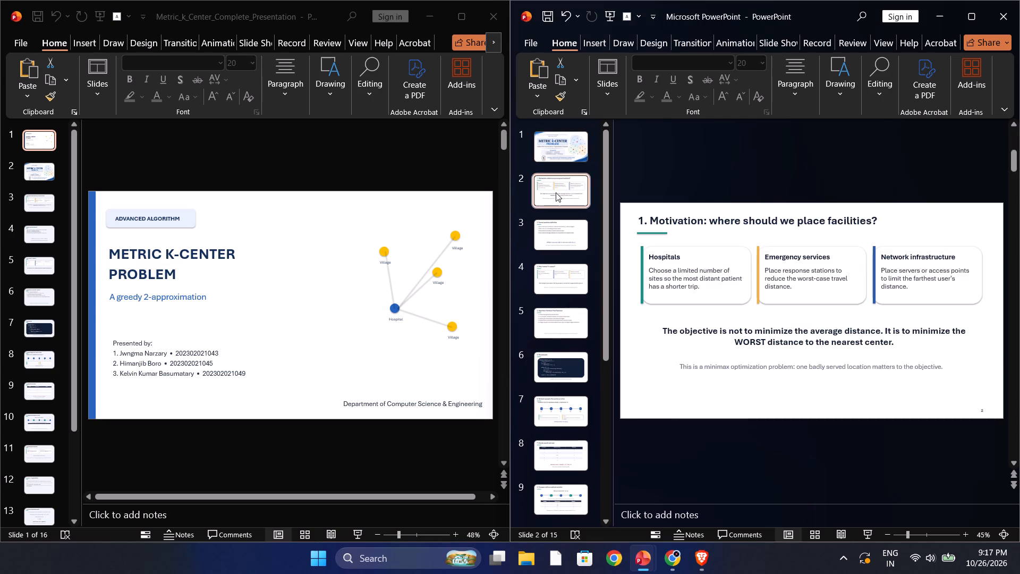
{"action": "left_click", "coordinate": [563, 145]}
{"action": "left_click", "coordinate": [44, 136]}
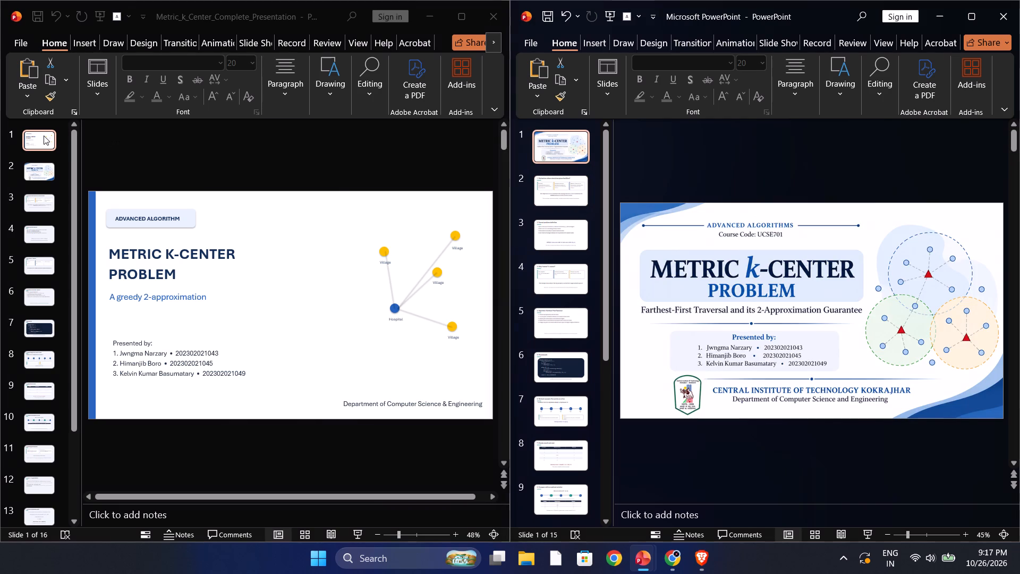
{"action": "left_click_drag", "start_coordinate": [36, 141], "coordinate": [83, 141]}
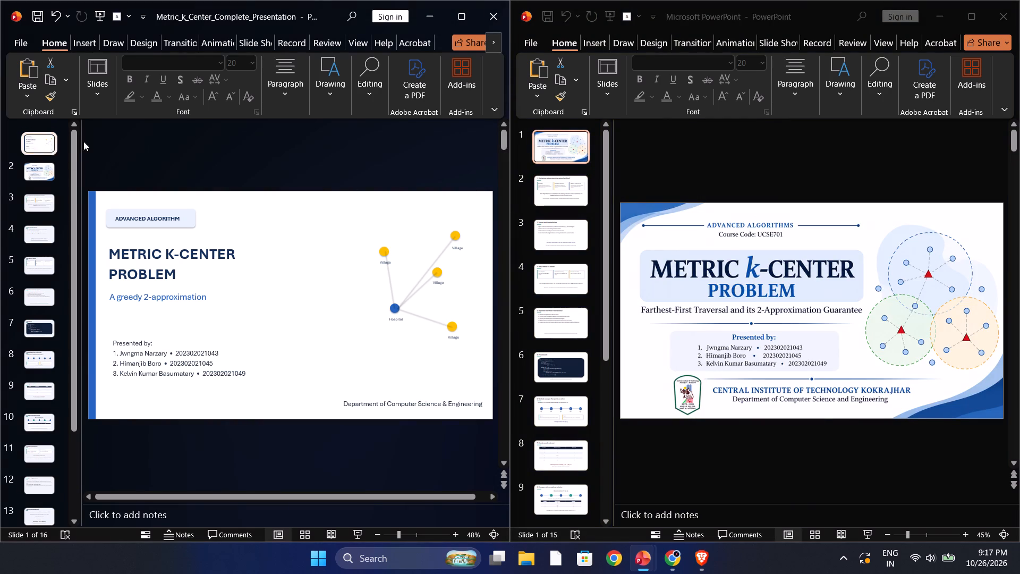
{"action": "left_click_drag", "start_coordinate": [83, 141], "coordinate": [564, 170]}
{"action": "left_click_drag", "start_coordinate": [571, 190], "coordinate": [568, 139]}
{"action": "left_click", "coordinate": [562, 192]}
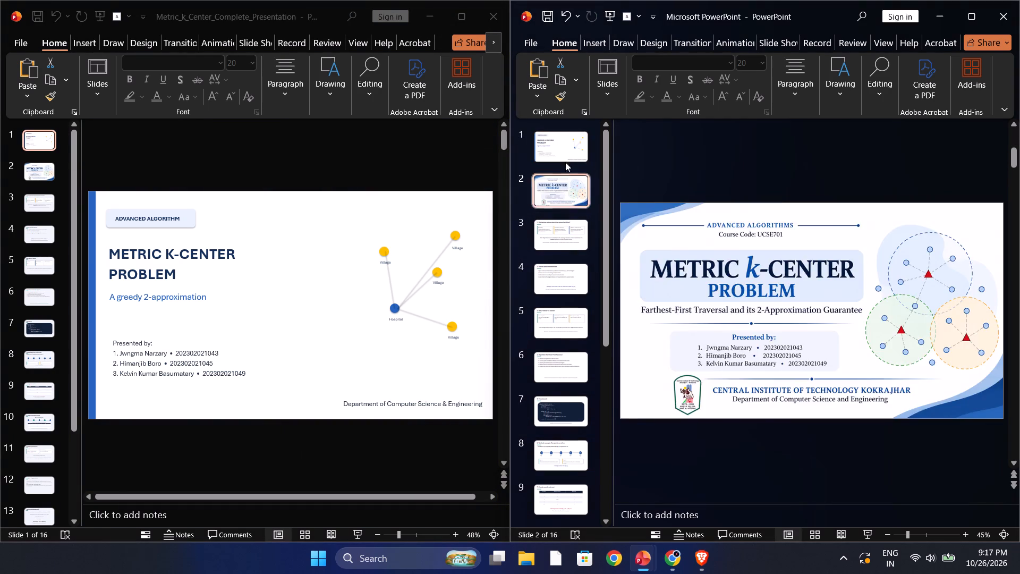
{"action": "left_click", "coordinate": [561, 147]}
Cut the plain "A greedy 2-approximation" title slide from Metric_k_Center_Complete_Presentation, leaving the illustrated cover slide first.
{"action": "left_click", "coordinate": [45, 170]}
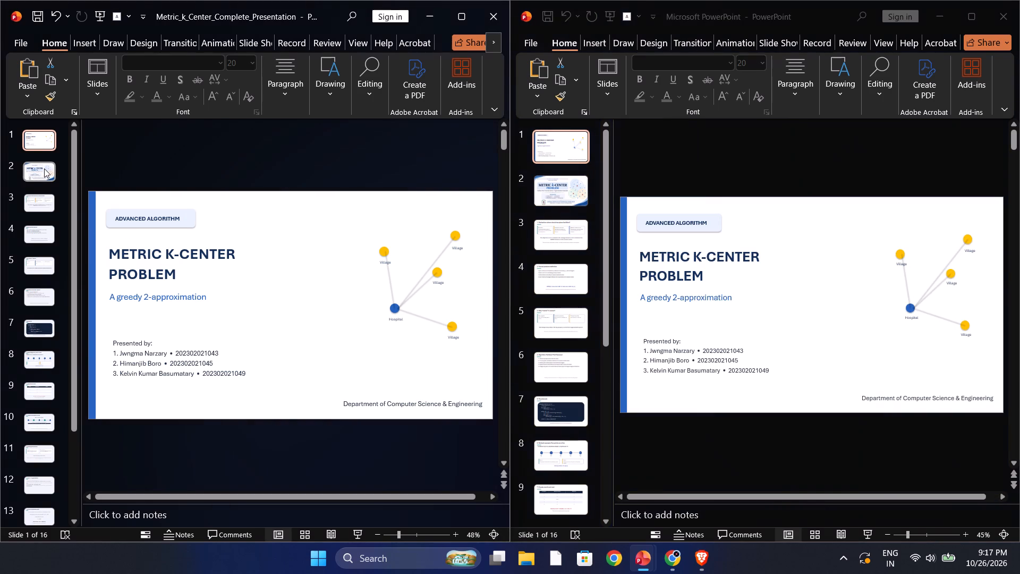
{"action": "left_click", "coordinate": [35, 149]}
{"action": "right_click", "coordinate": [37, 139]}
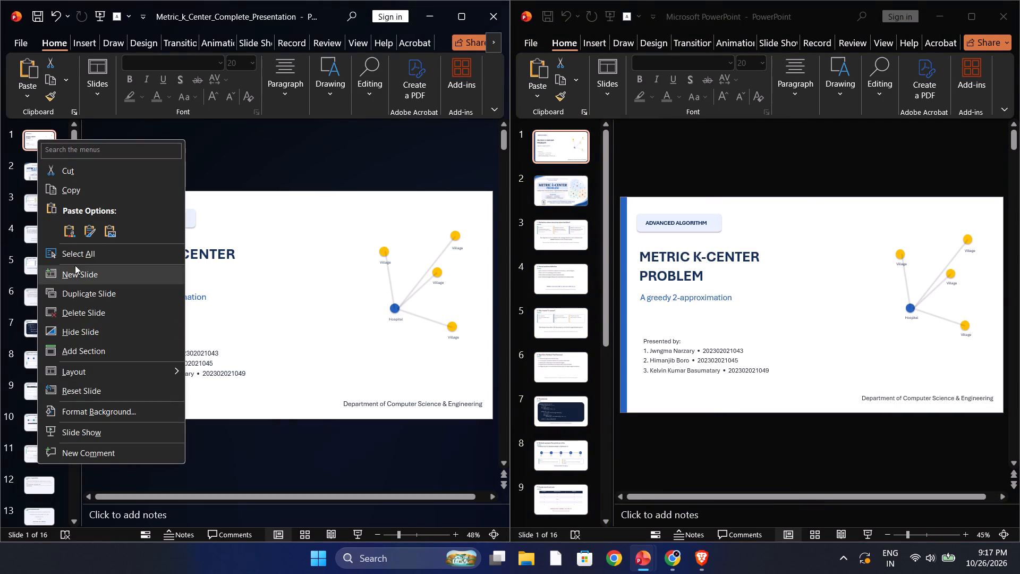
{"action": "left_click", "coordinate": [117, 175]}
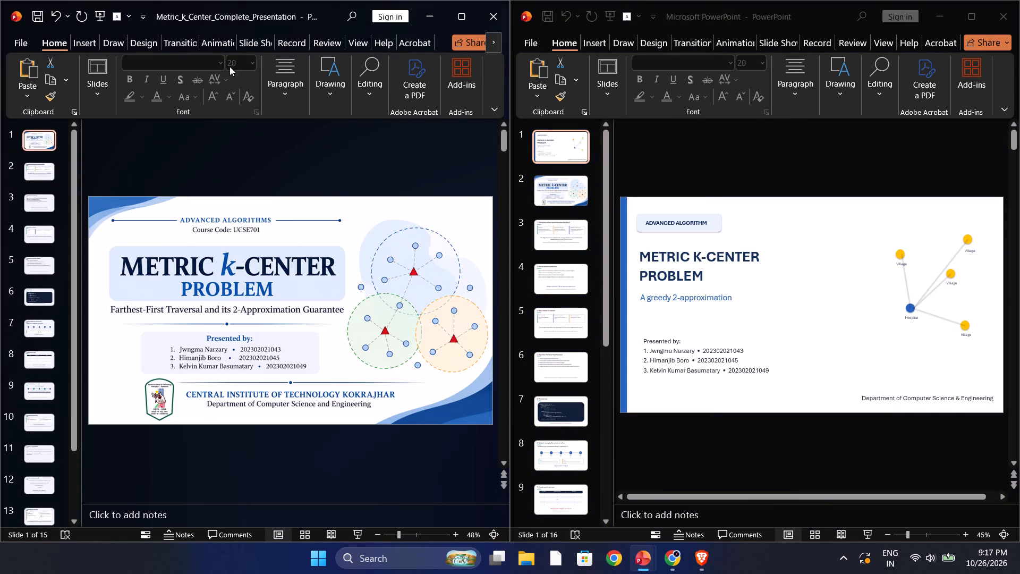
Save Metric_k_Center_Complete_Presentation.
{"action": "left_click", "coordinate": [41, 19]}
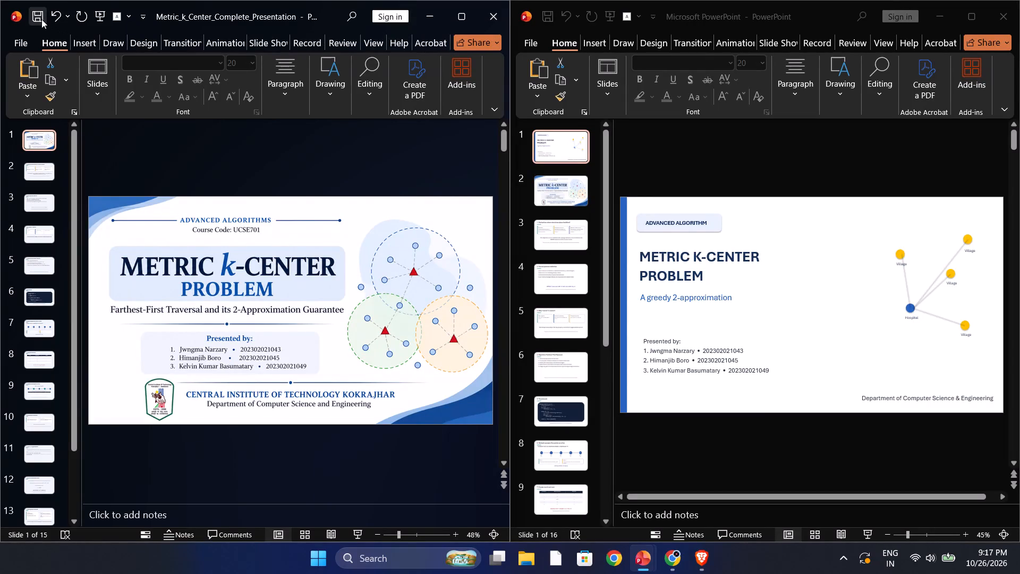
{"action": "left_click", "coordinate": [36, 18]}
Open the Save As options for Metric_k_Center_Complete_Presentation and choose the Share option.
{"action": "left_click", "coordinate": [20, 43]}
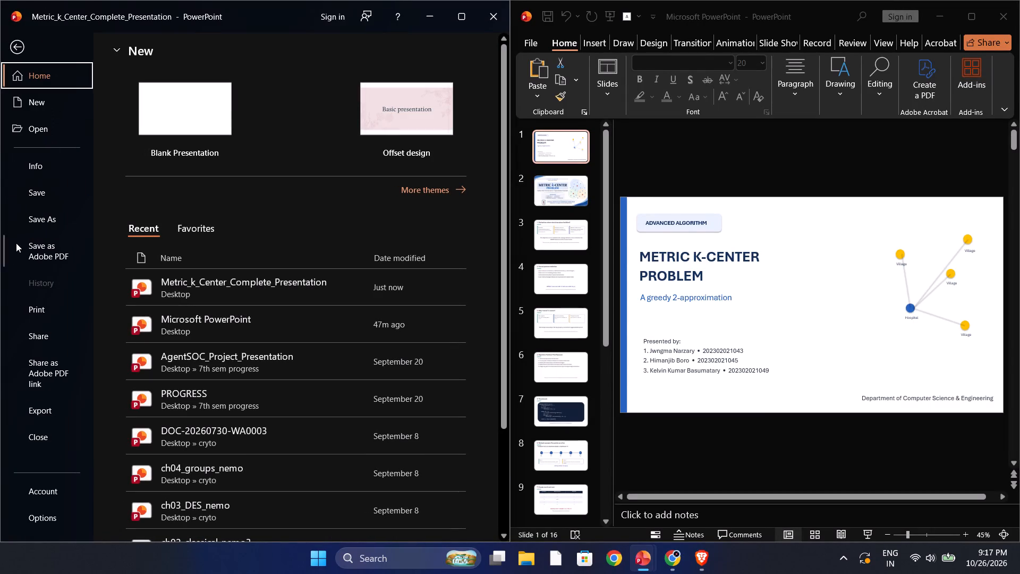
{"action": "left_click", "coordinate": [69, 215]}
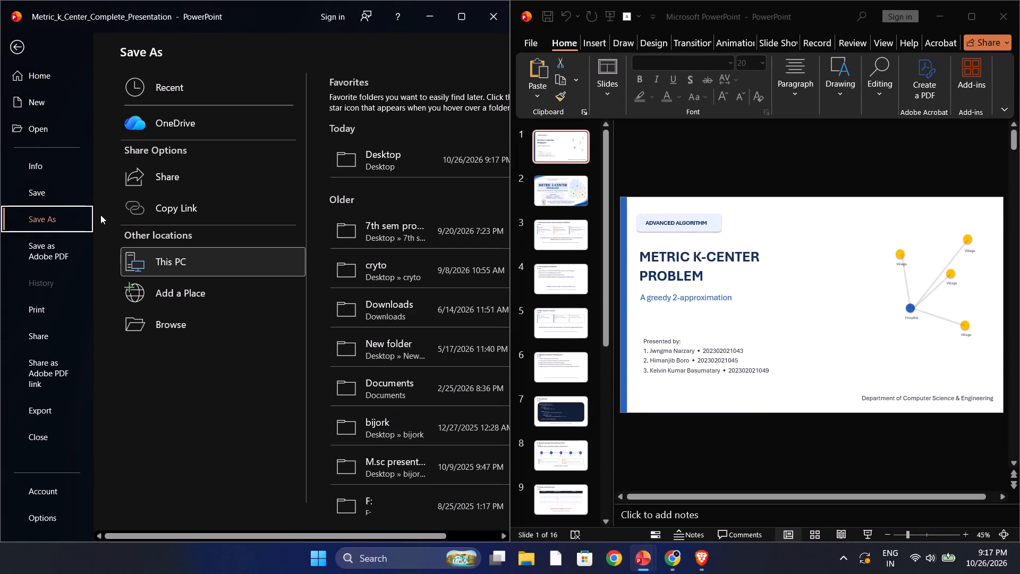
{"action": "left_click", "coordinate": [195, 165]}
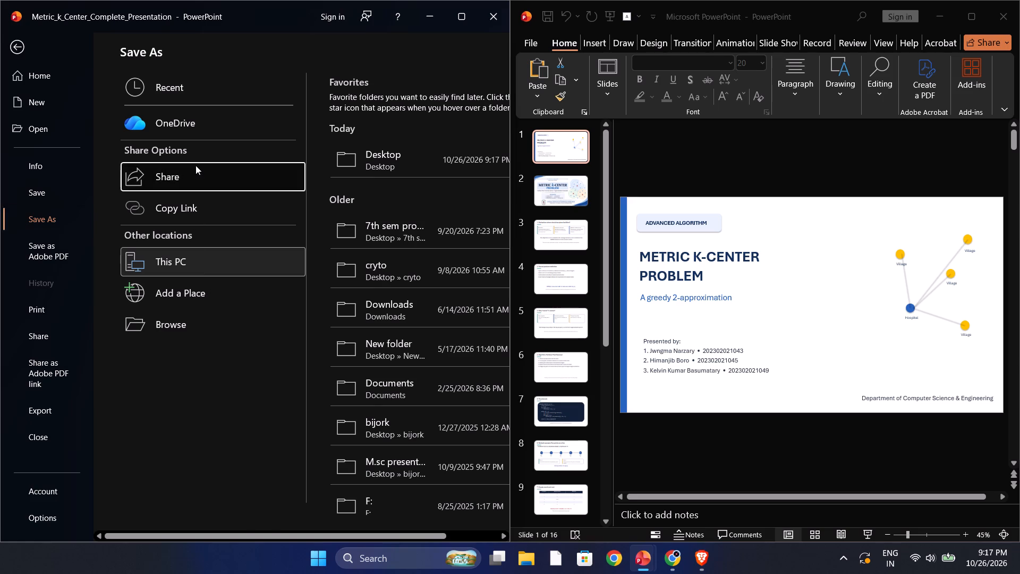
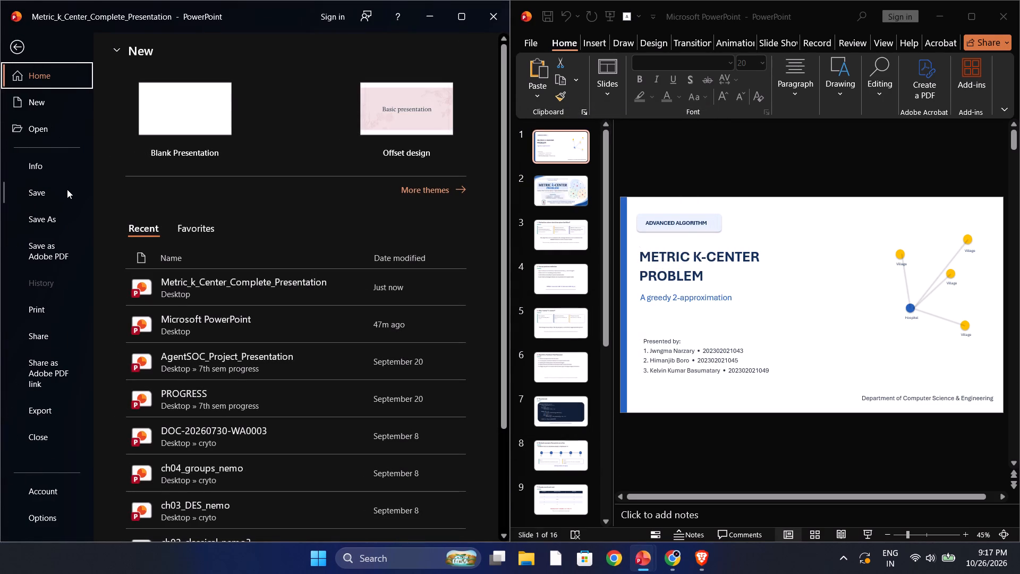
Save Metric_k_Center_Complete_Presentation again under its existing name.
{"action": "left_click", "coordinate": [67, 189]}
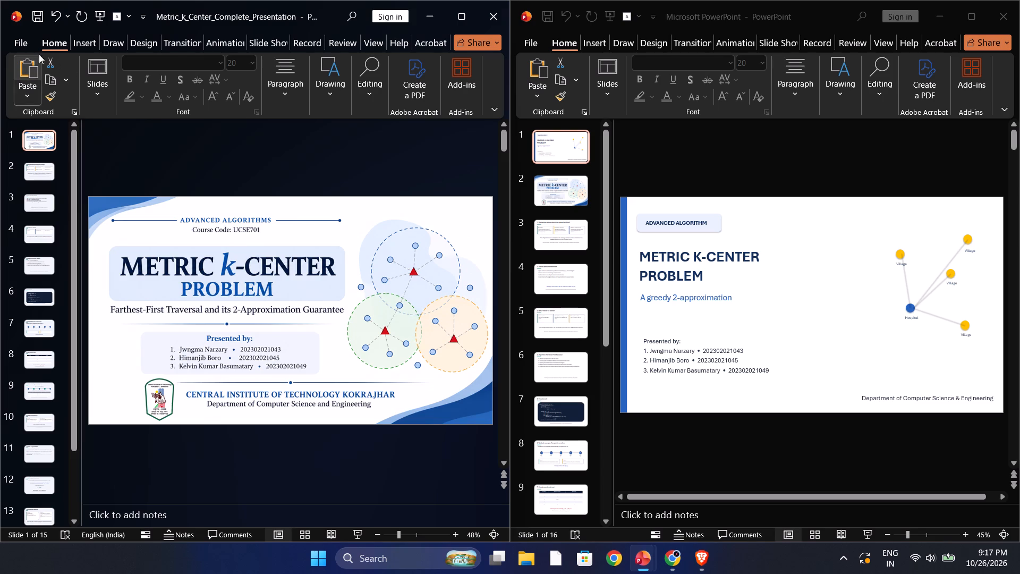
Start saving Metric_k_Center_Complete_Presentation as an Adobe PDF.
{"action": "left_click", "coordinate": [21, 39]}
{"action": "left_click", "coordinate": [53, 259]}
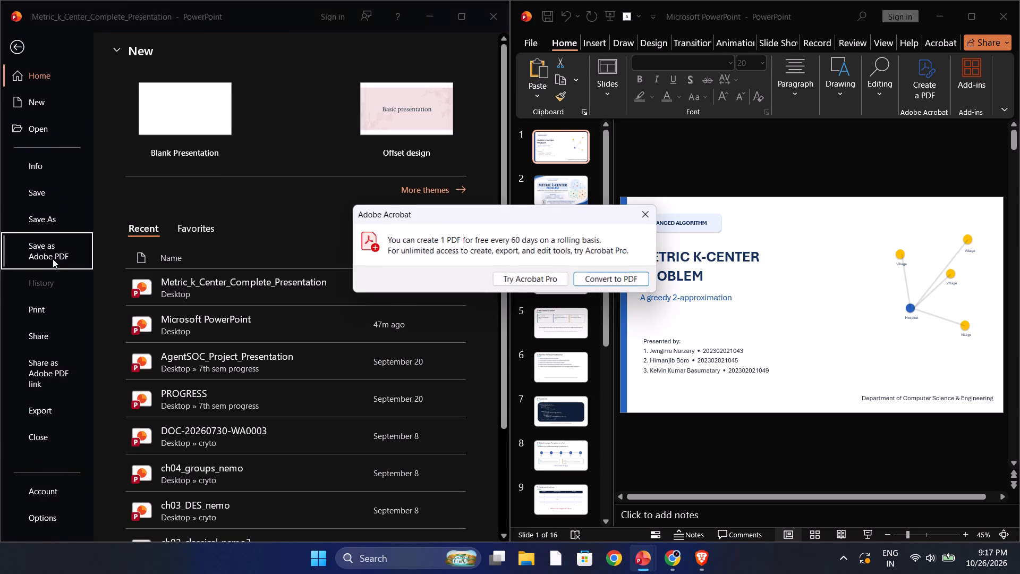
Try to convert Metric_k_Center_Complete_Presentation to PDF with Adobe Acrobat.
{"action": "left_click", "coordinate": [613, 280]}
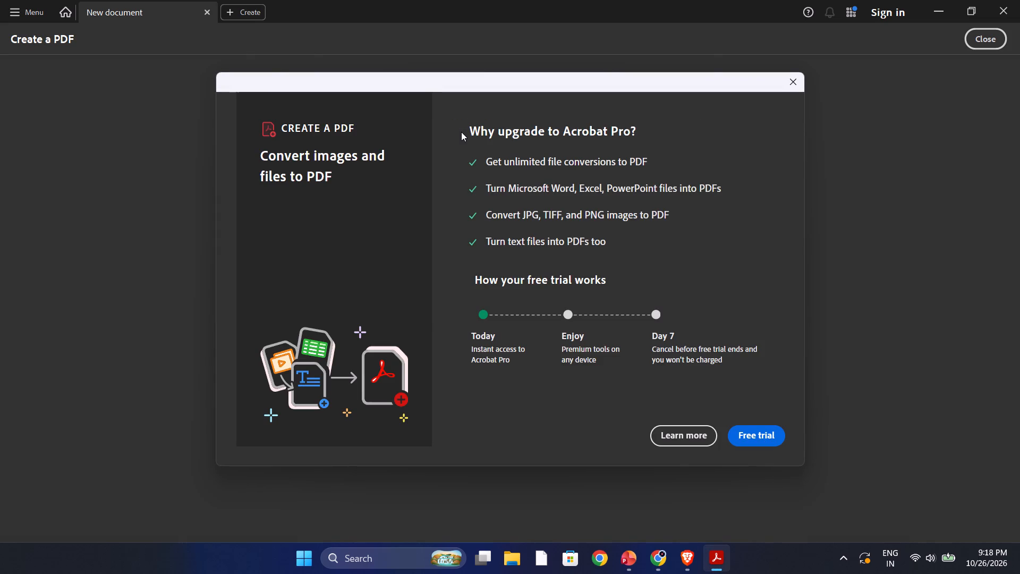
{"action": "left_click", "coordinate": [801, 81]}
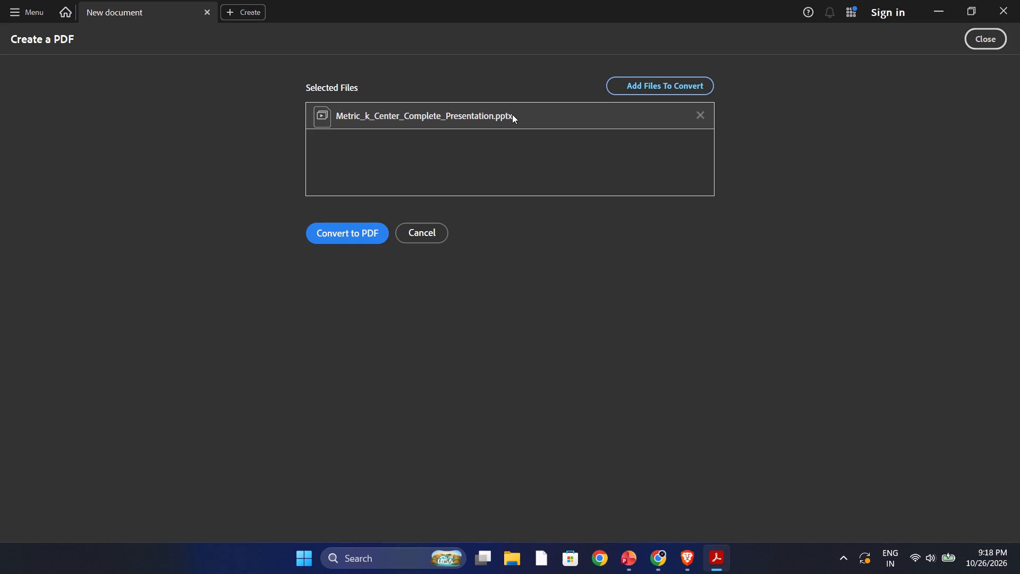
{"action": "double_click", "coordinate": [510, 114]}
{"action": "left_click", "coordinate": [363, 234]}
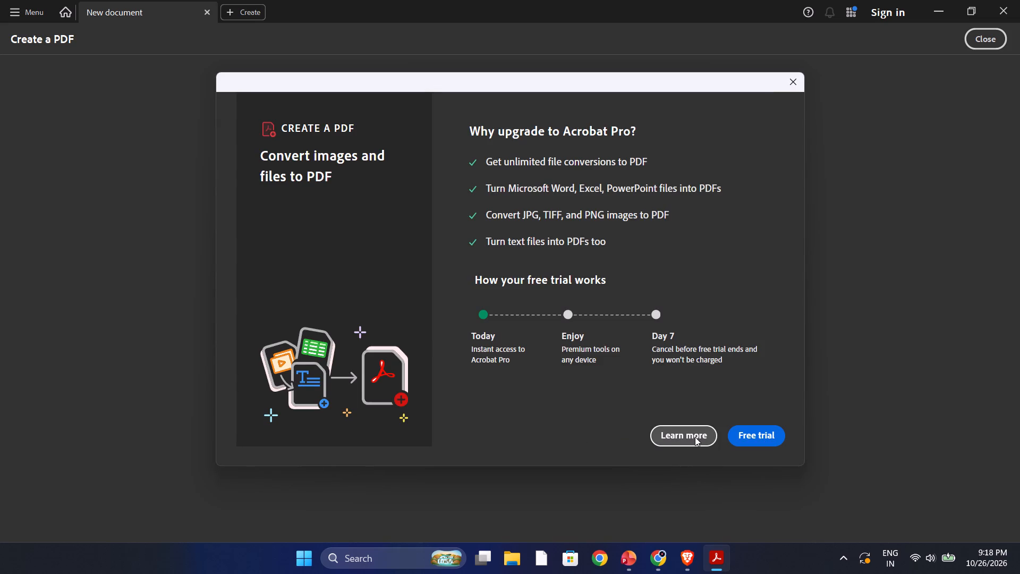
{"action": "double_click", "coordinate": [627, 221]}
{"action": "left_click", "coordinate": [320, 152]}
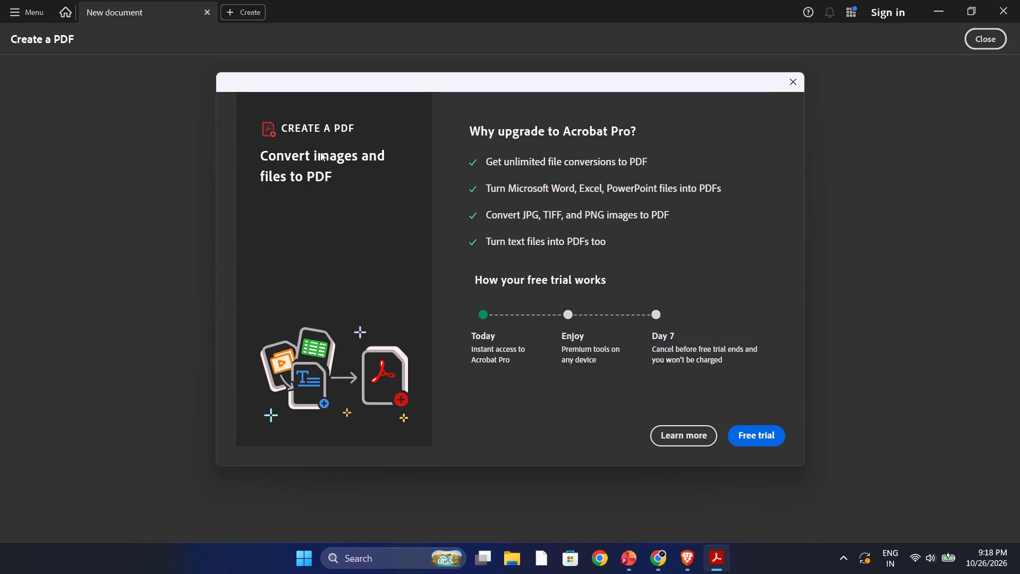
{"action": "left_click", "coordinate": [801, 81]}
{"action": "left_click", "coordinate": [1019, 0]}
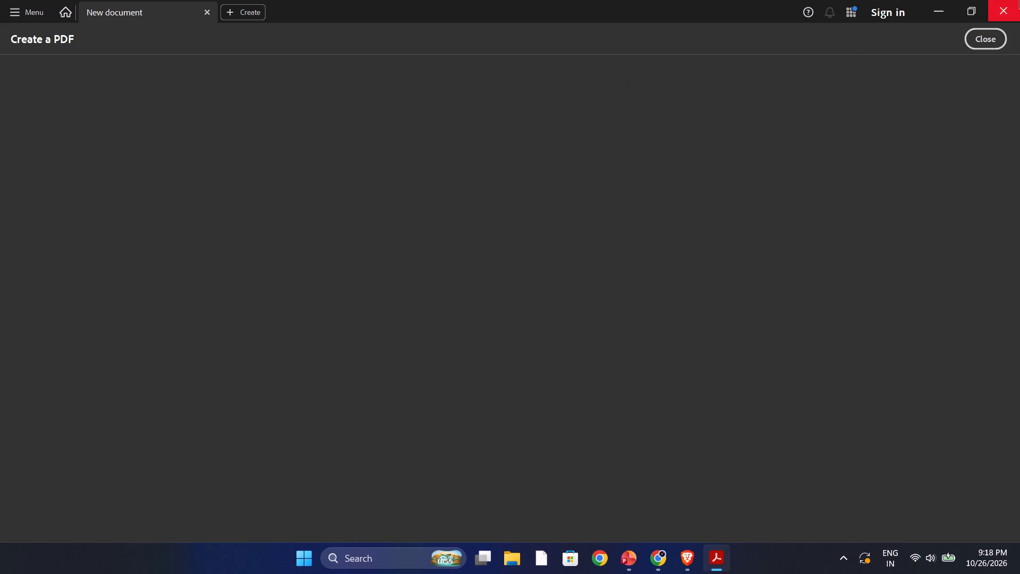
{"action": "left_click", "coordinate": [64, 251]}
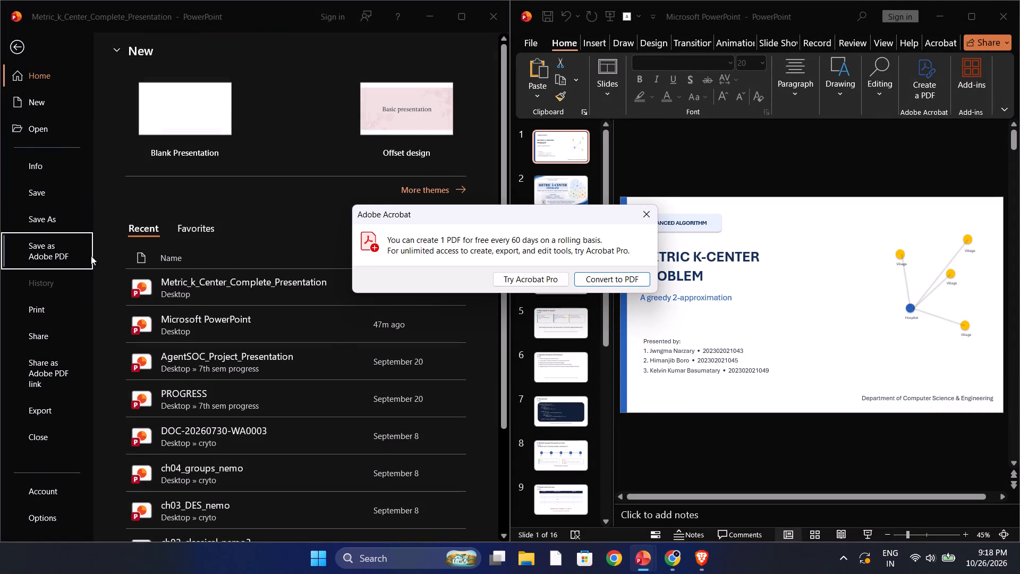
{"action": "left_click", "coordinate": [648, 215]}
Minimise the Metric_k_Center_Complete_Presentation window and copy its file on the desktop.
{"action": "left_click", "coordinate": [424, 13]}
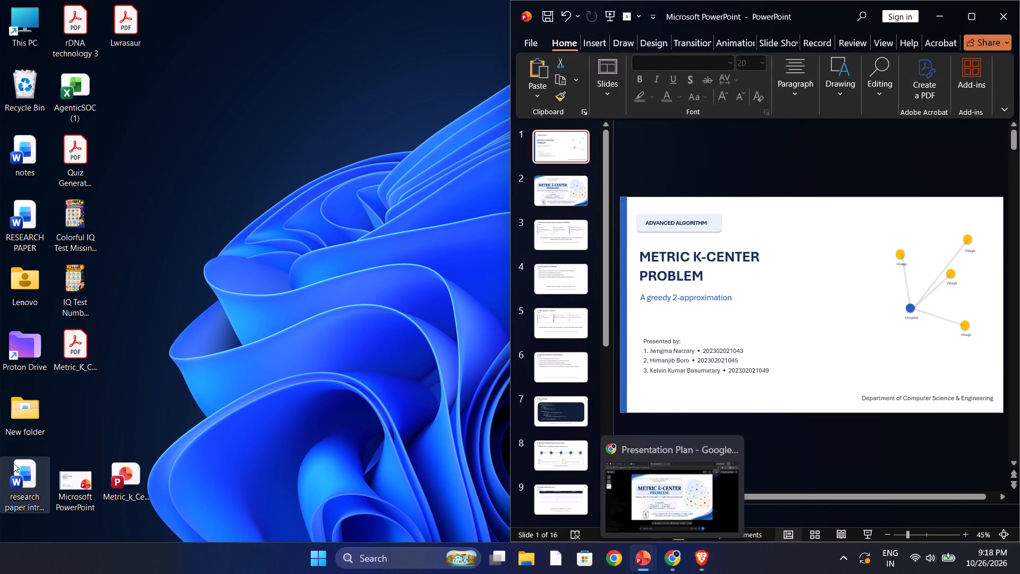
{"action": "left_click", "coordinate": [116, 482]}
{"action": "right_click", "coordinate": [119, 474]}
{"action": "right_click", "coordinate": [119, 474]}
{"action": "right_click", "coordinate": [119, 474]}
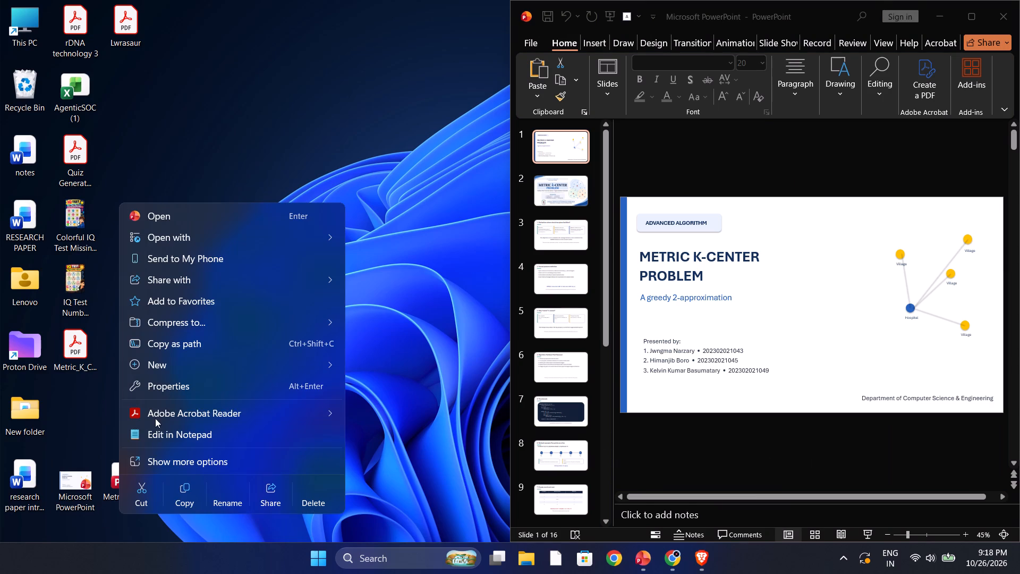
{"action": "left_click", "coordinate": [190, 486]}
Switch to Brave and search the web for "pptx to pdf" in a new tab.
{"action": "left_click", "coordinate": [698, 557]}
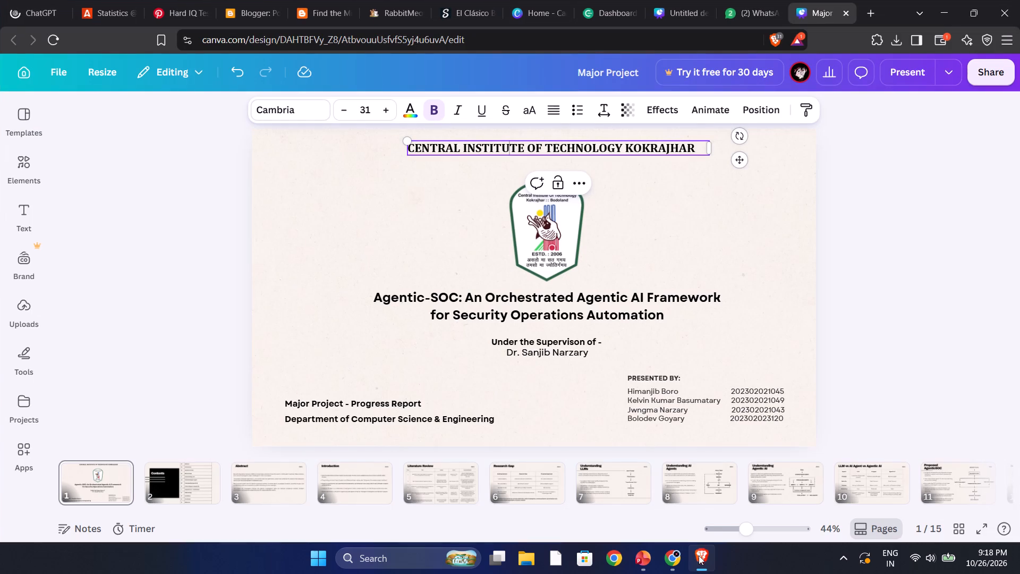
{"action": "left_click", "coordinate": [865, 5]}
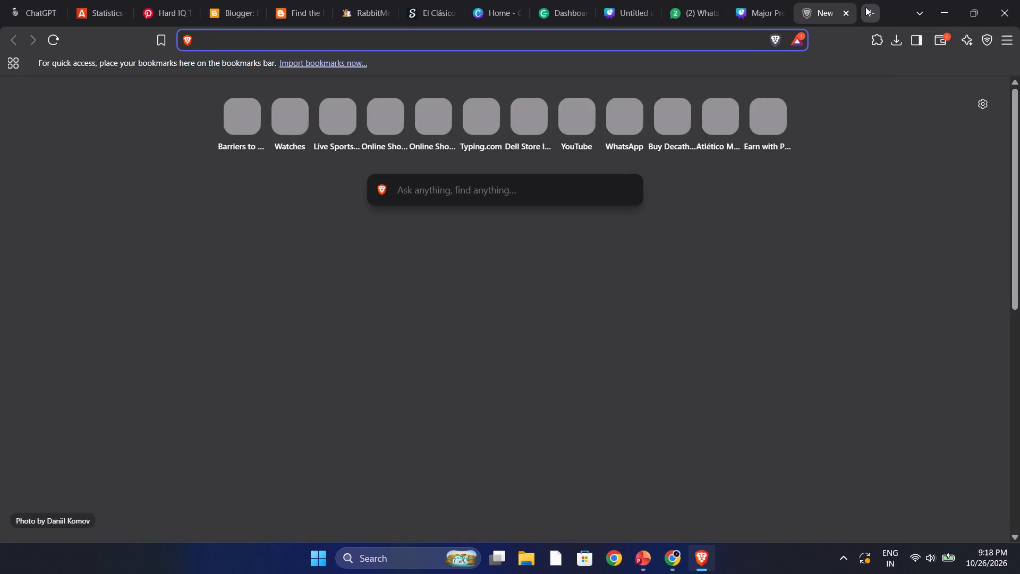
{"action": "left_click", "coordinate": [728, 42]}
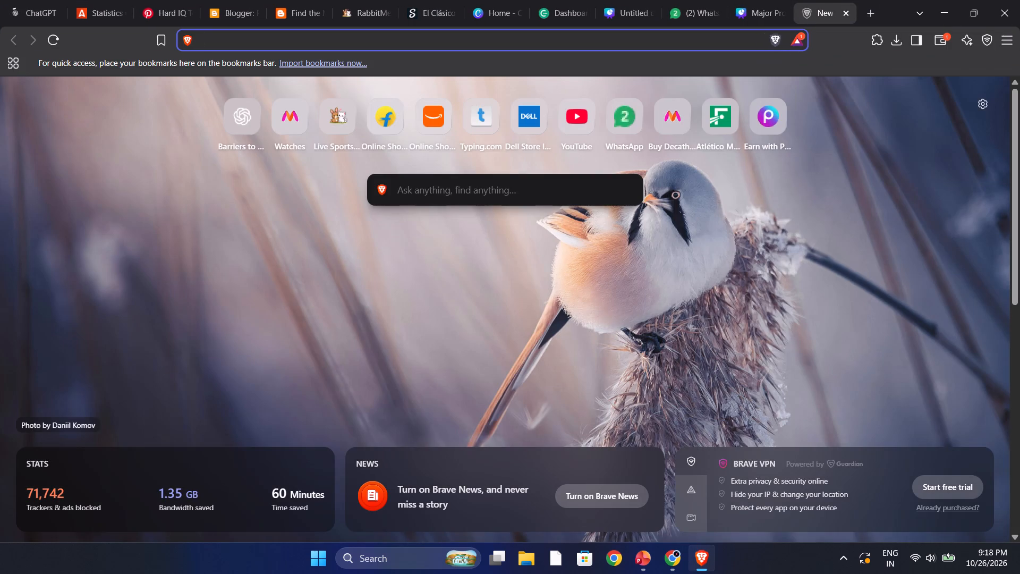
{"action": "type", "text": "pptx to pdf"}
{"action": "key", "text": "Return"}
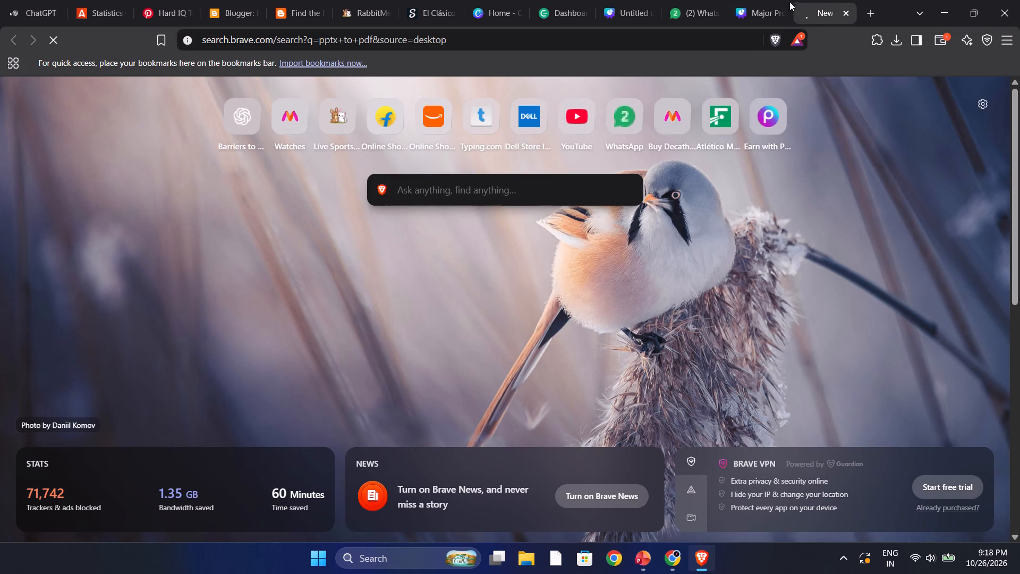
Go from the Canva Major Project design to the Canva home page.
{"action": "left_click", "coordinate": [765, 2]}
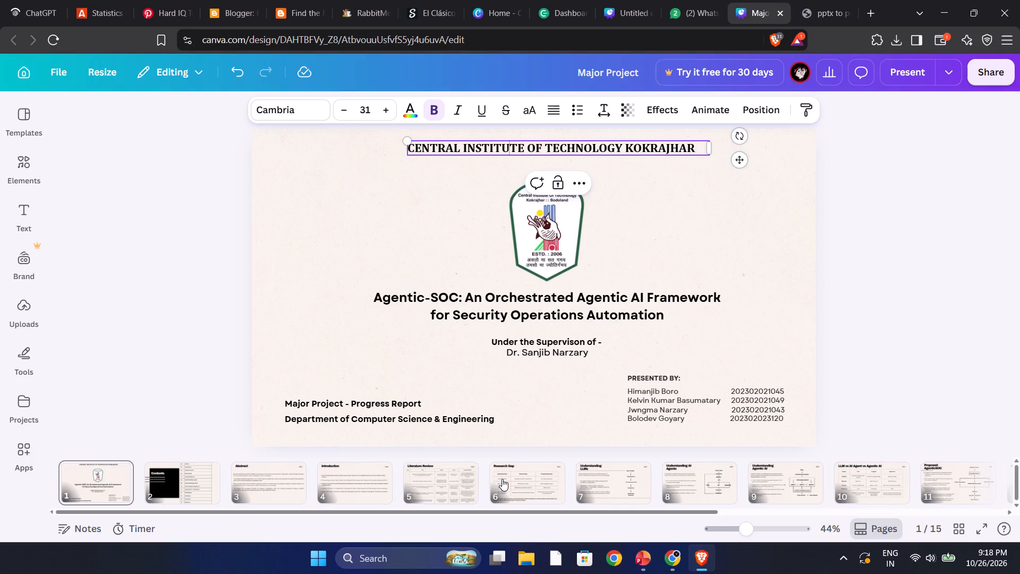
{"action": "left_click", "coordinate": [25, 67]}
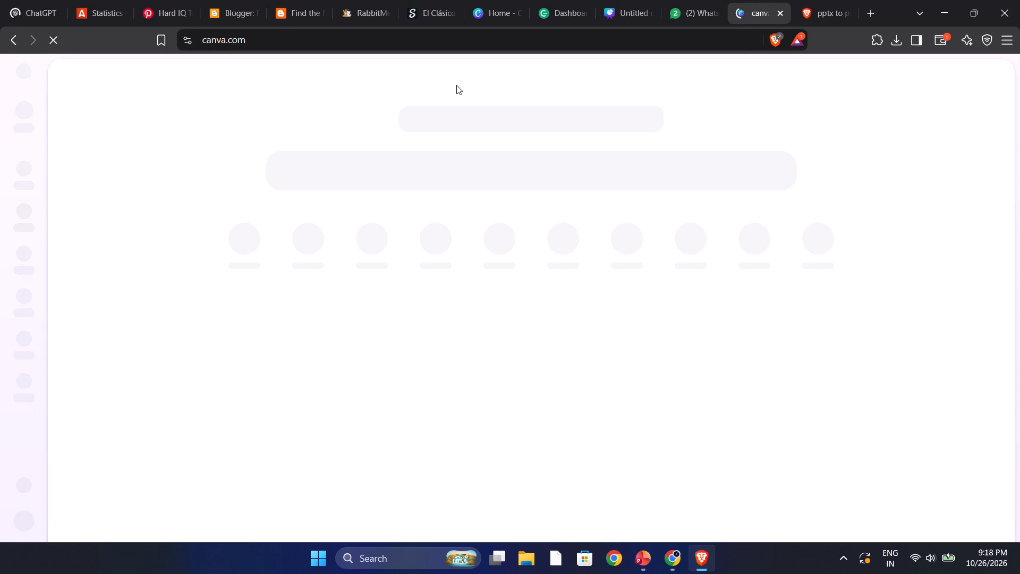
Open the iLovePDF PowerPoint to PDF converter from the search results.
{"action": "left_click", "coordinate": [811, 13]}
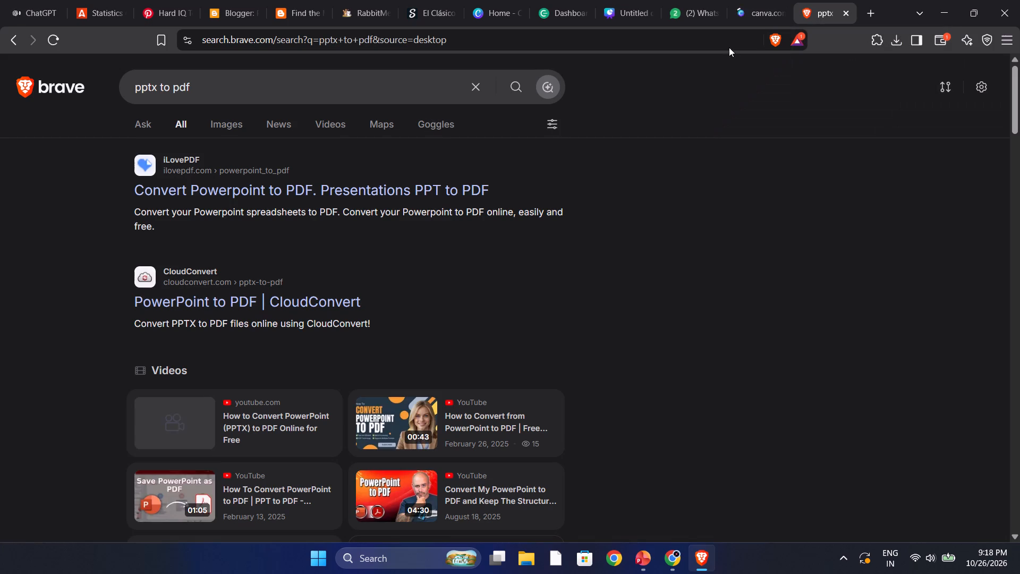
{"action": "left_click", "coordinate": [278, 198]}
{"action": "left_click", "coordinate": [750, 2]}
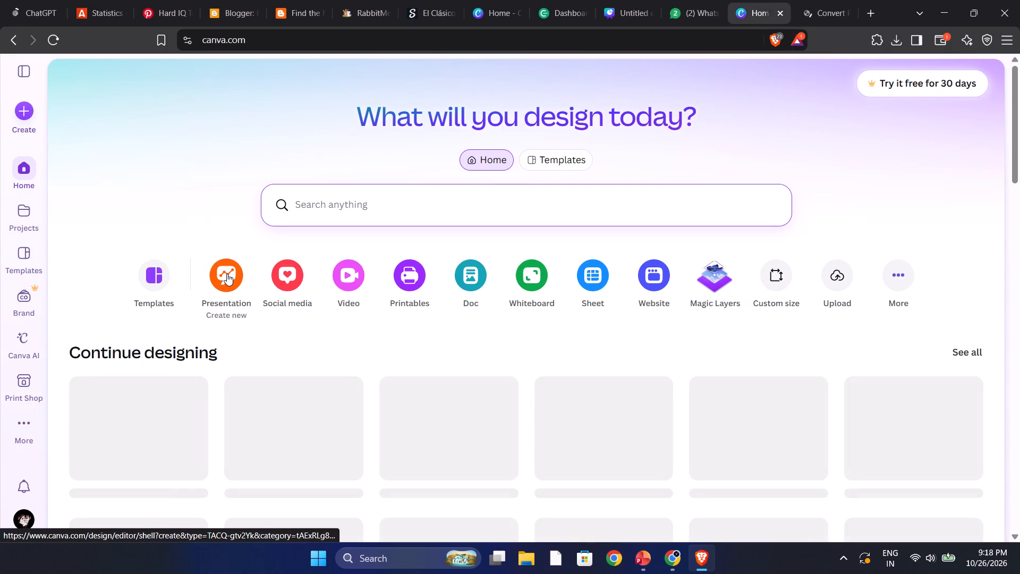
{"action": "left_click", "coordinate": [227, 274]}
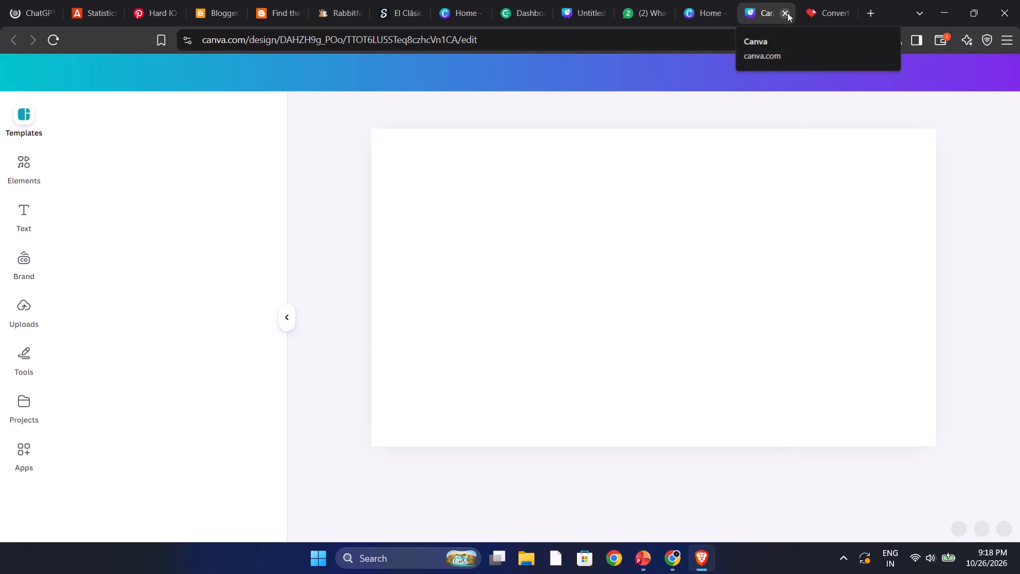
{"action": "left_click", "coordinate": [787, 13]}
Open the Upload section of Canva's Create a design window.
{"action": "left_click", "coordinate": [835, 274]}
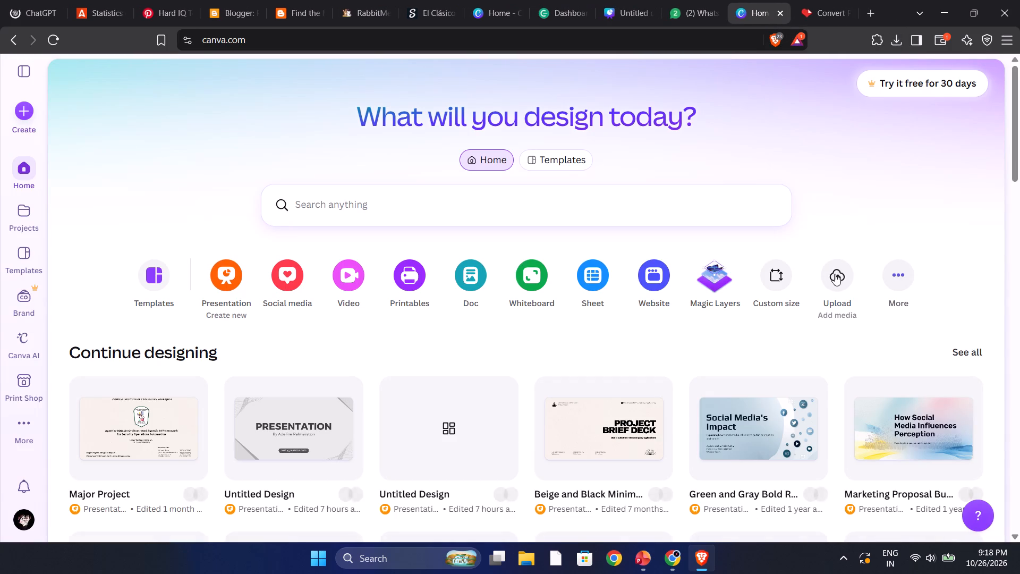
{"action": "left_click", "coordinate": [135, 174]}
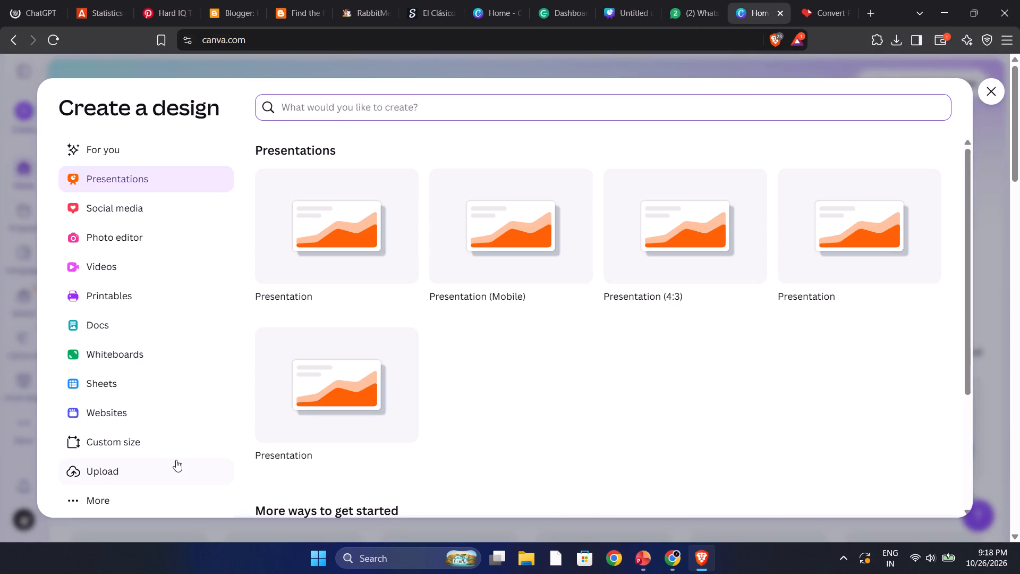
{"action": "left_click", "coordinate": [130, 472]}
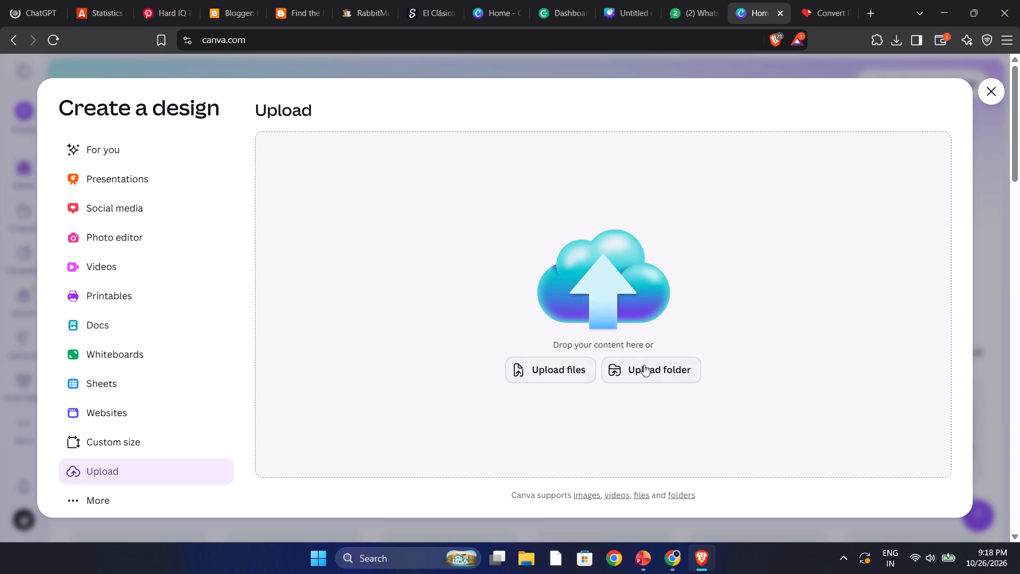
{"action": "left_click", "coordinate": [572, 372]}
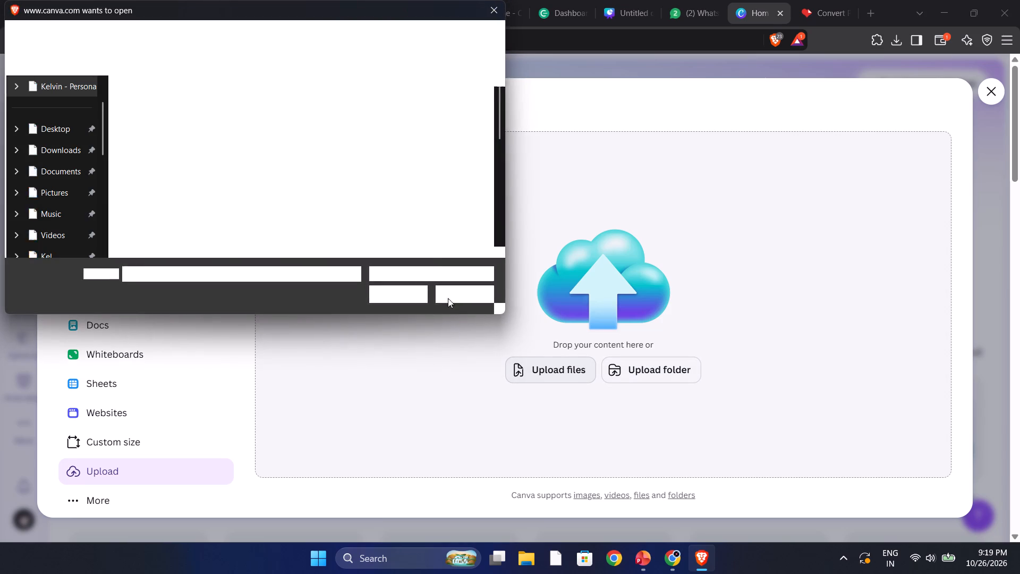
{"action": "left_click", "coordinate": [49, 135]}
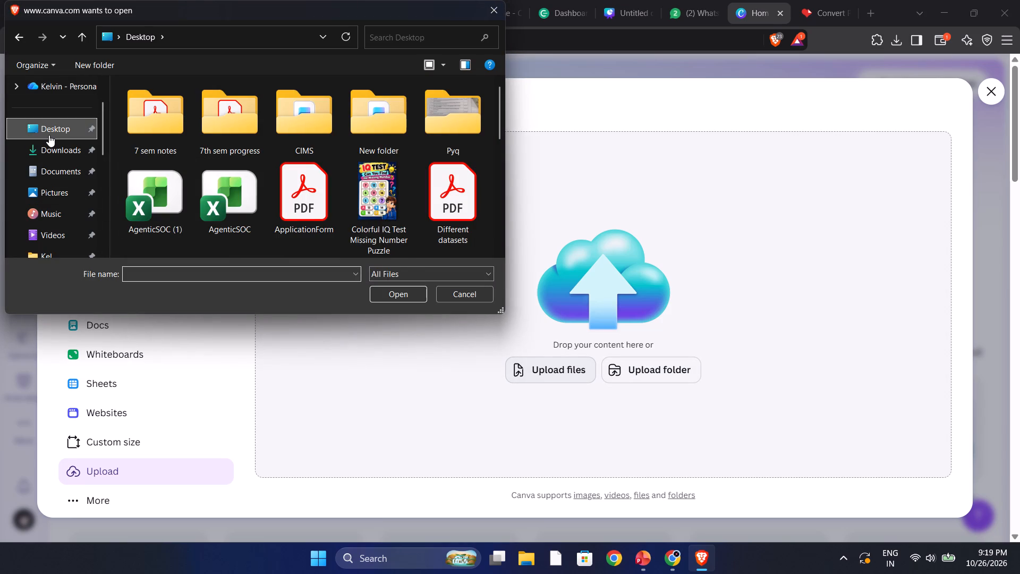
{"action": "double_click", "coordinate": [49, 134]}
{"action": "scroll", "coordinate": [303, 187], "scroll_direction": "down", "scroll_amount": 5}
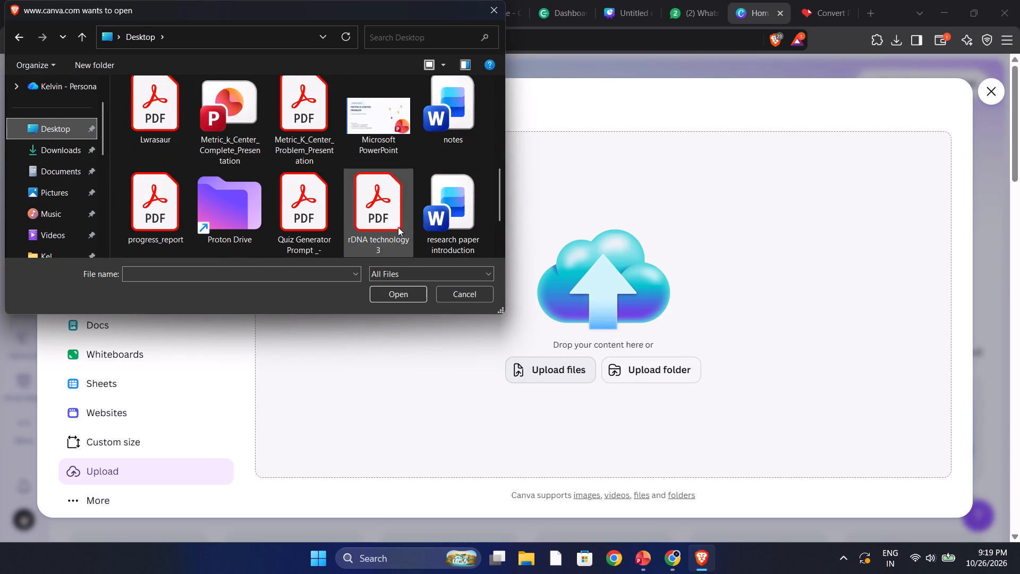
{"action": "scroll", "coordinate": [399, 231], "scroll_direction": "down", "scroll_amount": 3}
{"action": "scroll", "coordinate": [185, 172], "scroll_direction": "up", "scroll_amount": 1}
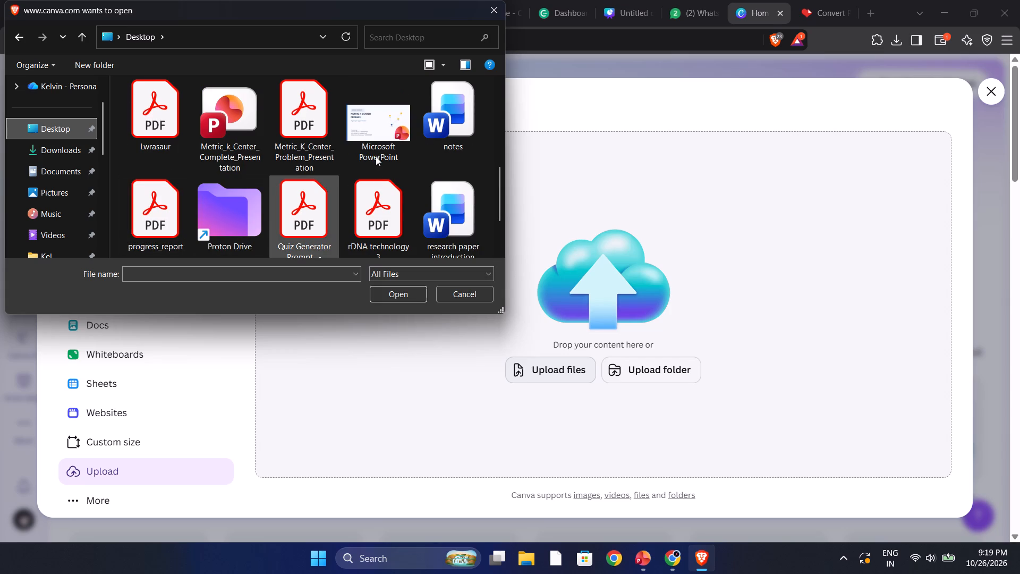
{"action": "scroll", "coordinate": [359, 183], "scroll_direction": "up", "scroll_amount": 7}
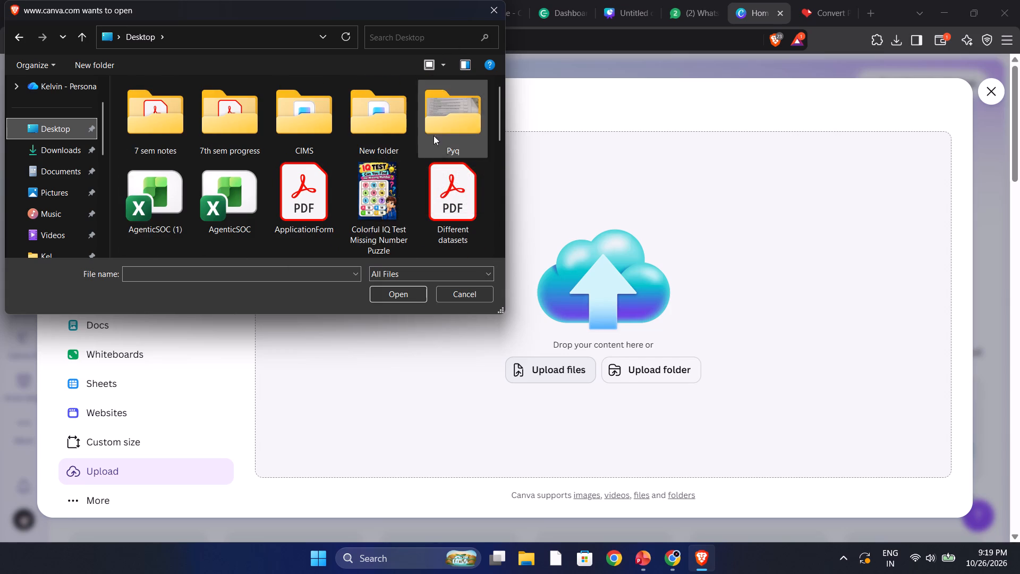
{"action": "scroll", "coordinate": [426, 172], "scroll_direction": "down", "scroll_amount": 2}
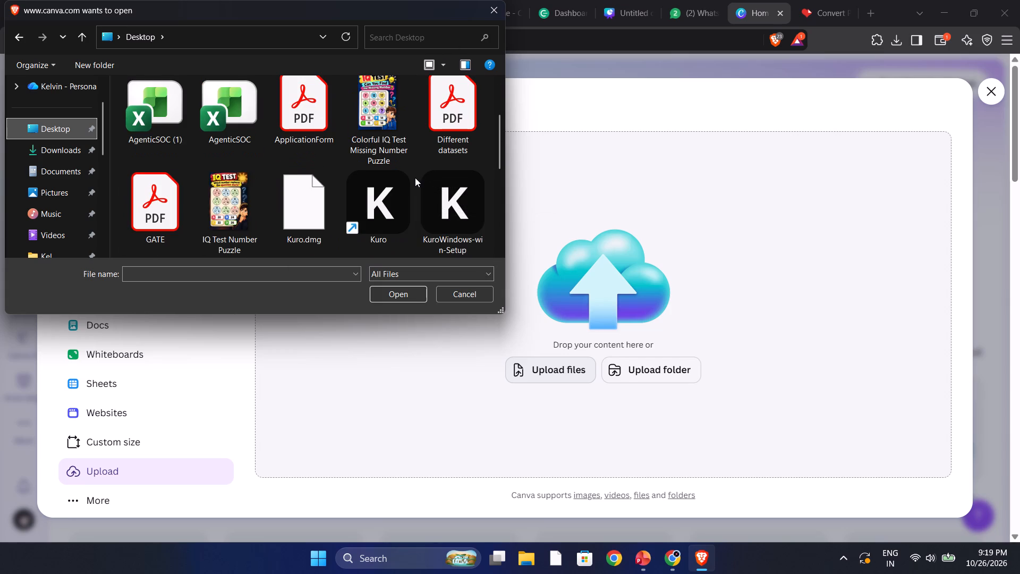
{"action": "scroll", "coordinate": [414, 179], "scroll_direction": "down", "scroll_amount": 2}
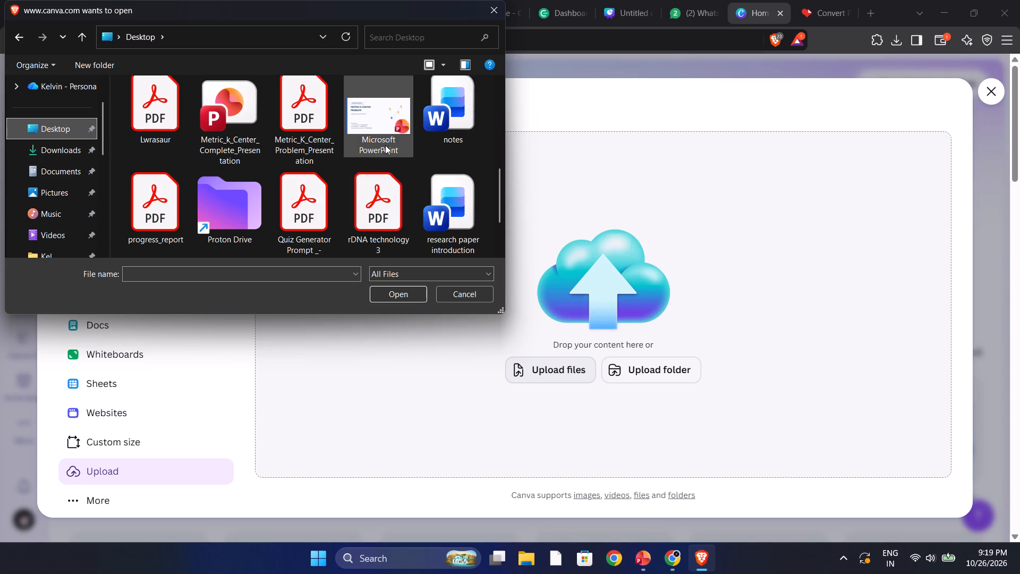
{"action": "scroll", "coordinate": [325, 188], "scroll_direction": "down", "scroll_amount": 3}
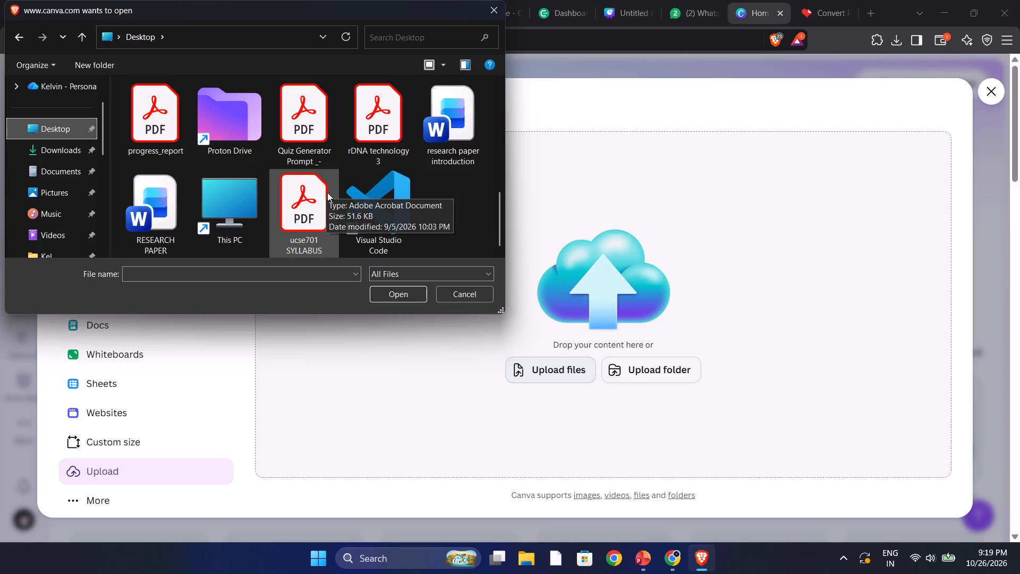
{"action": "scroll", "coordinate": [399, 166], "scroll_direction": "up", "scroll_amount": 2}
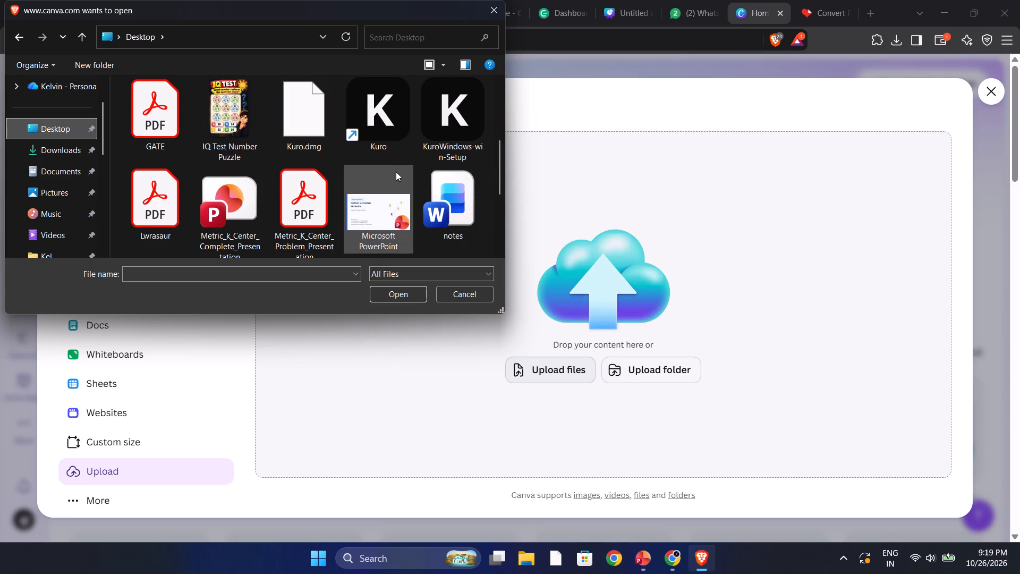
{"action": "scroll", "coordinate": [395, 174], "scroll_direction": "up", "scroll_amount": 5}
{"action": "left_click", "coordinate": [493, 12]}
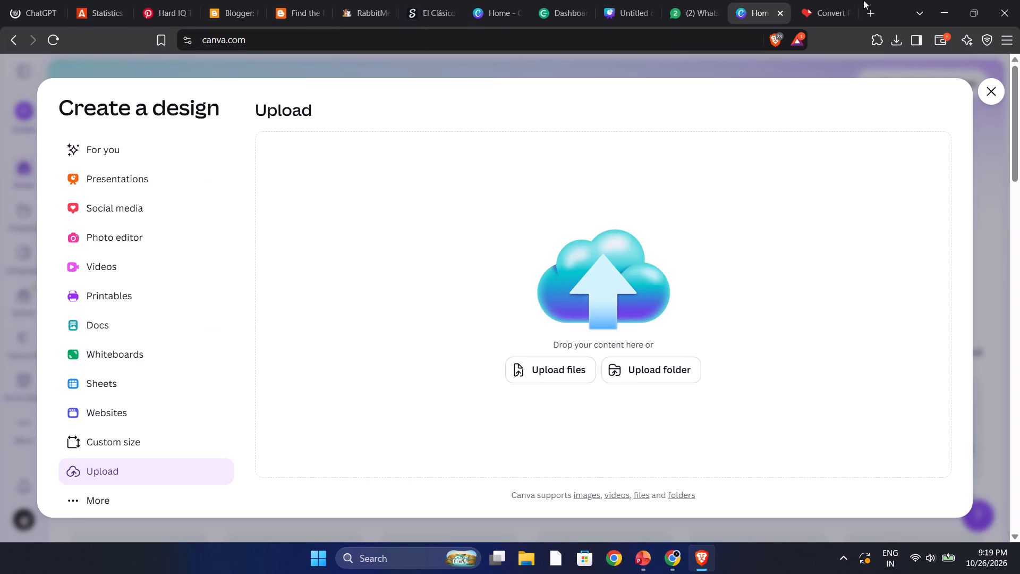
Upload the Metric_k_Center_Complete_Presentation file from the desktop to Canva.
{"action": "left_click", "coordinate": [974, 11]}
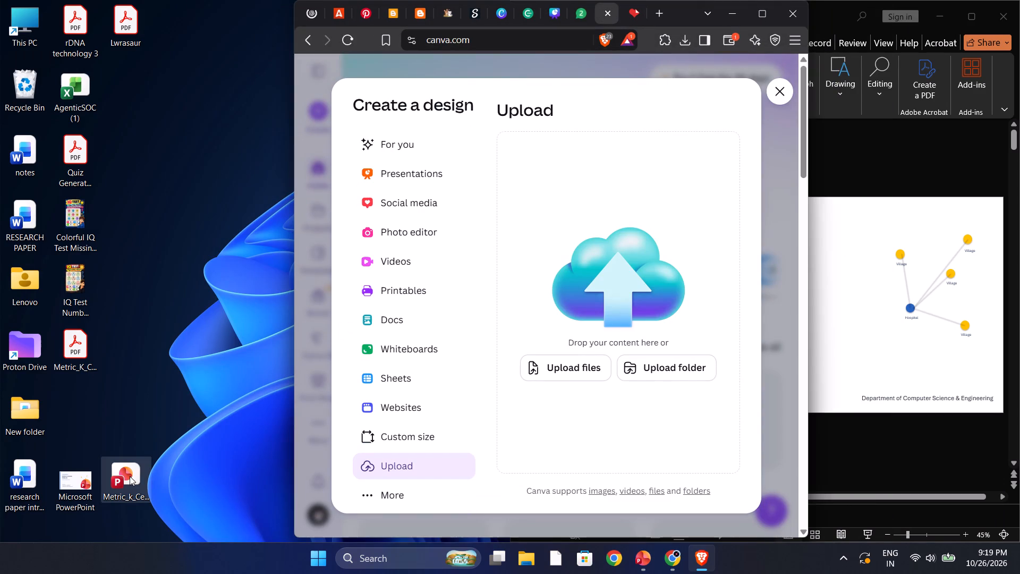
{"action": "left_click_drag", "start_coordinate": [129, 477], "coordinate": [616, 287]}
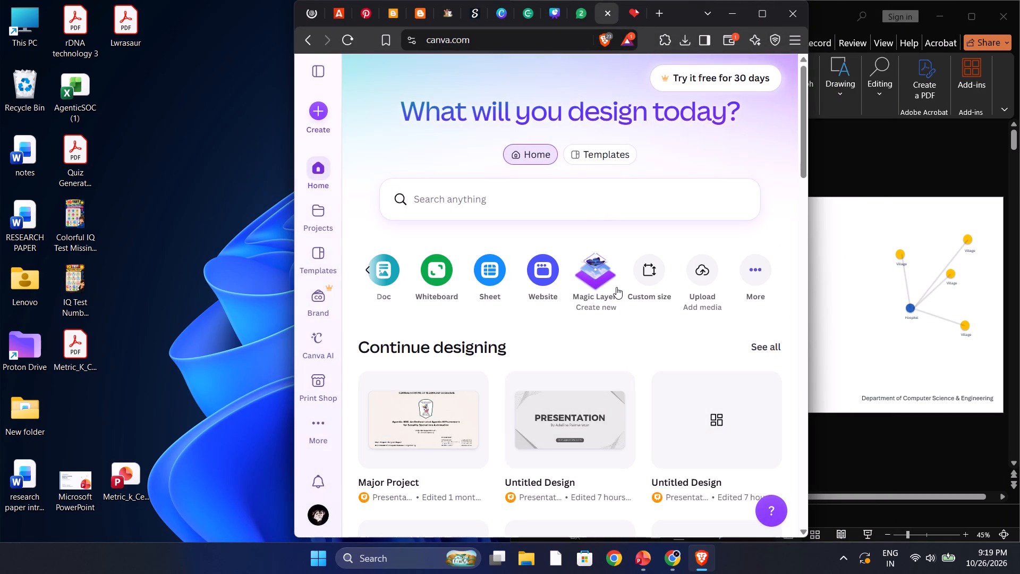
{"action": "left_click", "coordinate": [761, 10]}
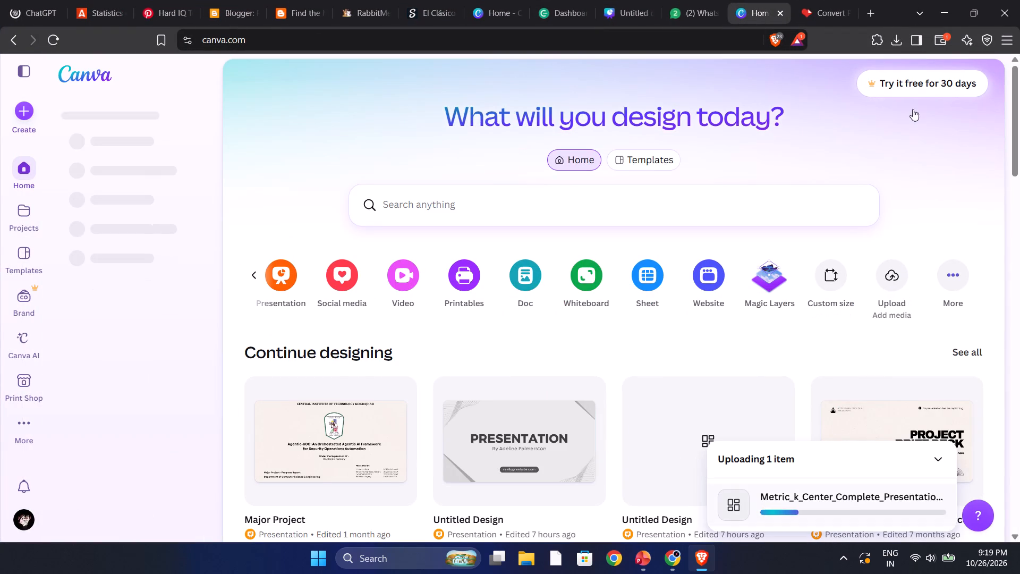
Shrink the Brave window and move it clear of the merged deck's main slide.
{"action": "left_click", "coordinate": [967, 10]}
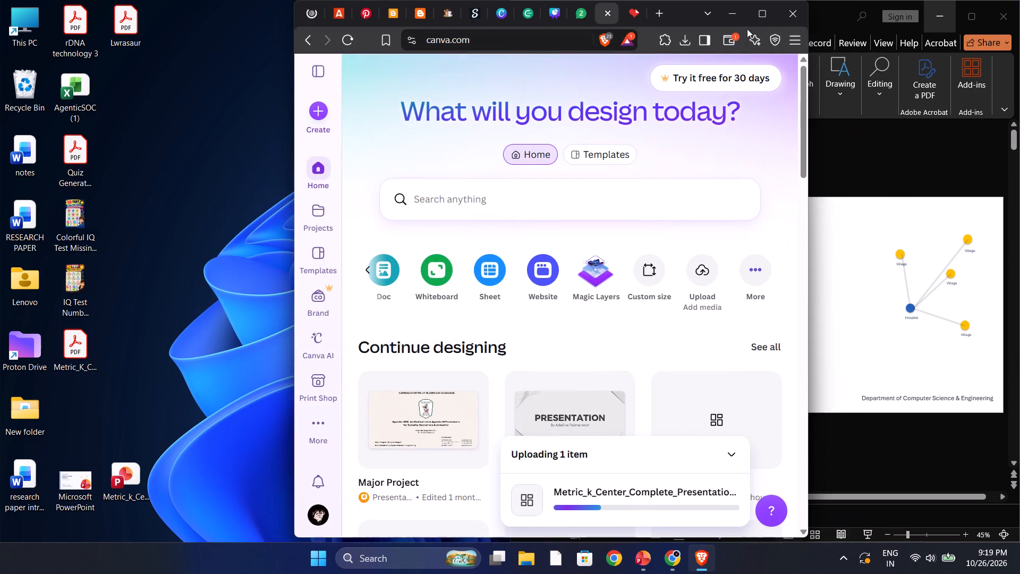
{"action": "left_click_drag", "start_coordinate": [683, 9], "coordinate": [452, 32]}
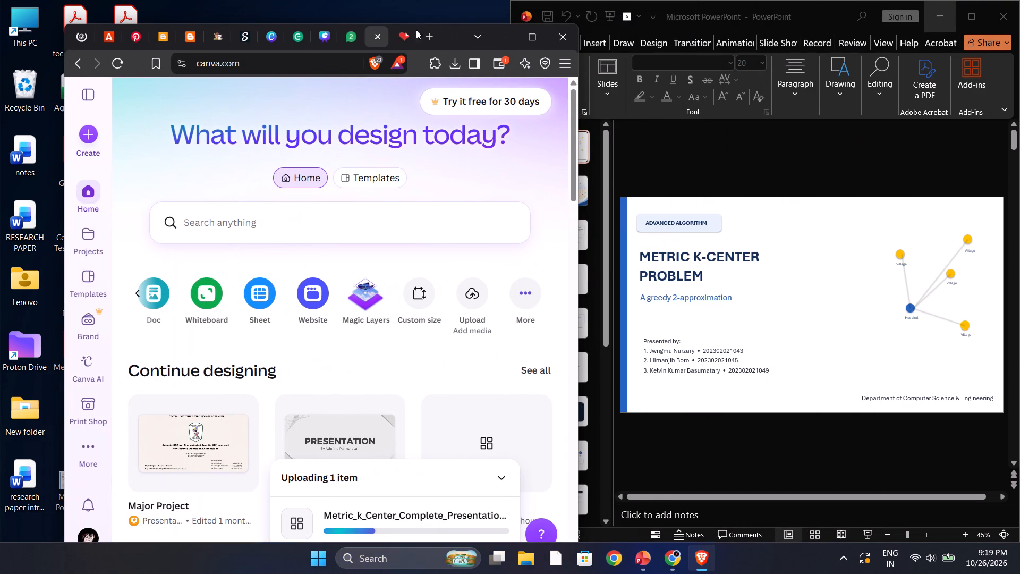
Load the Metric_k_Center_Complete_Presentation file from the desktop into iLovePDF's PowerPoint to PDF converter.
{"action": "left_click", "coordinate": [395, 35]}
{"action": "left_click", "coordinate": [312, 248]}
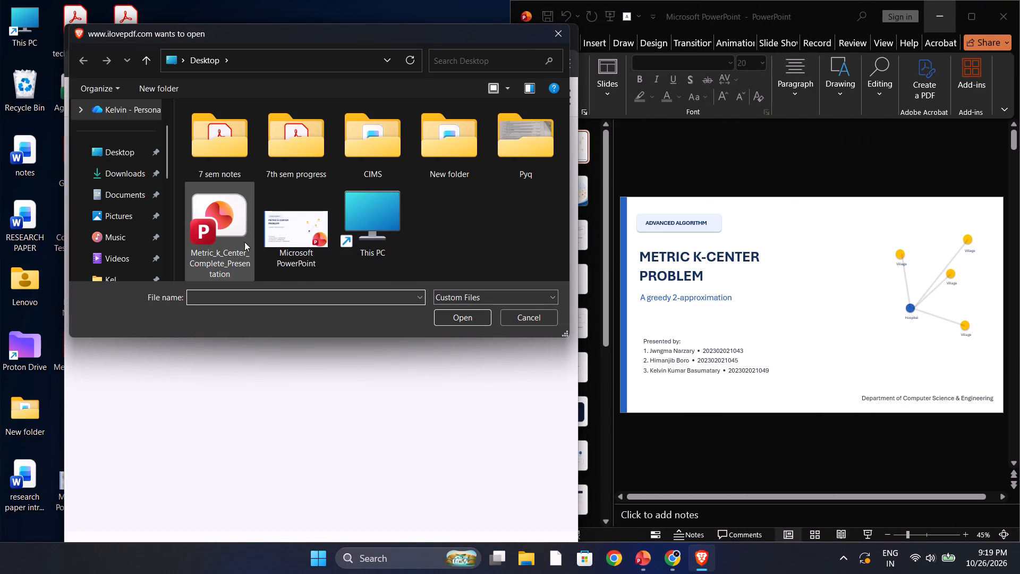
{"action": "double_click", "coordinate": [238, 243]}
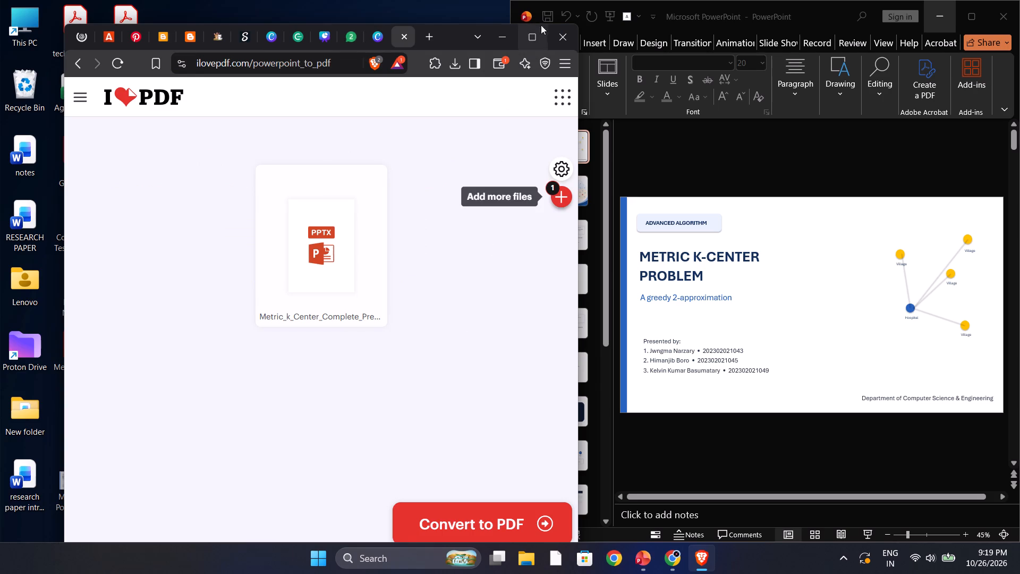
Return to the Canva home page to check the presentation's upload progress.
{"action": "left_click", "coordinate": [373, 36]}
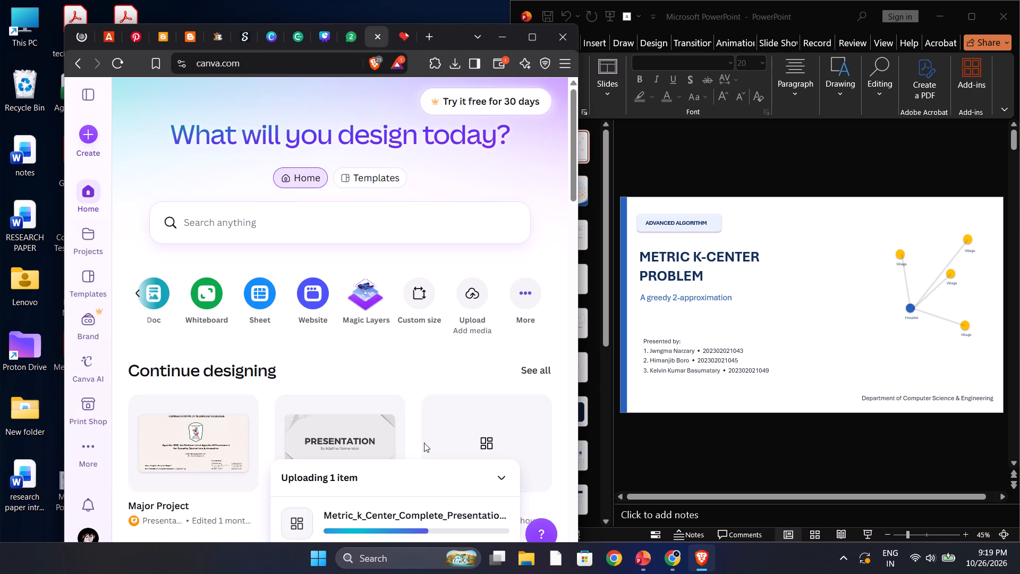
{"action": "scroll", "coordinate": [441, 461], "scroll_direction": "down", "scroll_amount": 1}
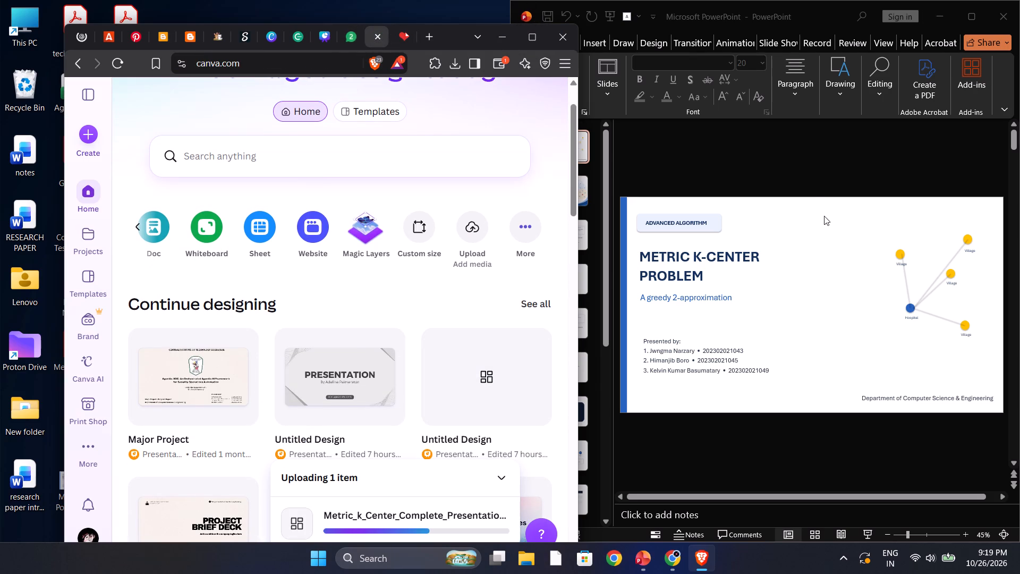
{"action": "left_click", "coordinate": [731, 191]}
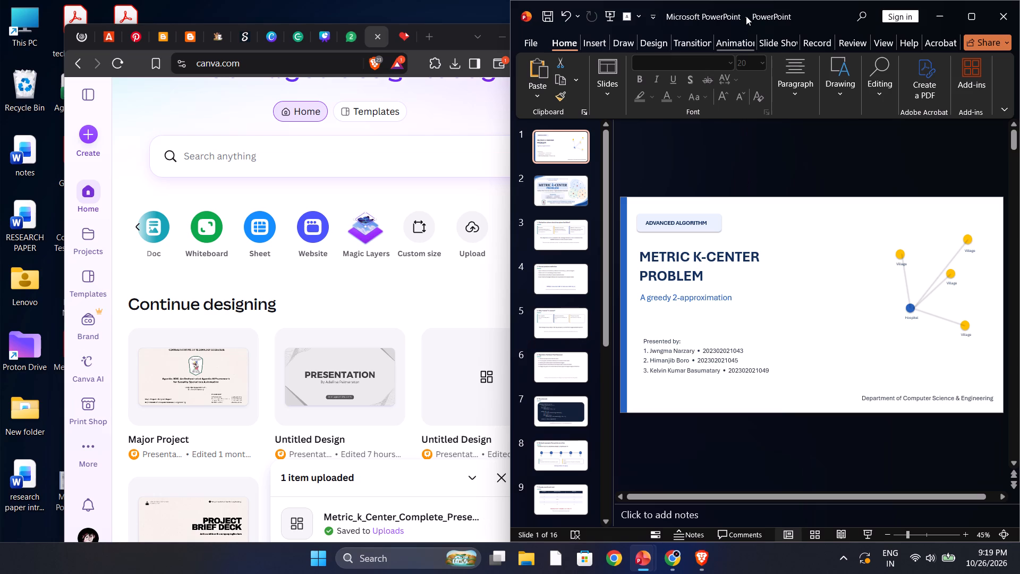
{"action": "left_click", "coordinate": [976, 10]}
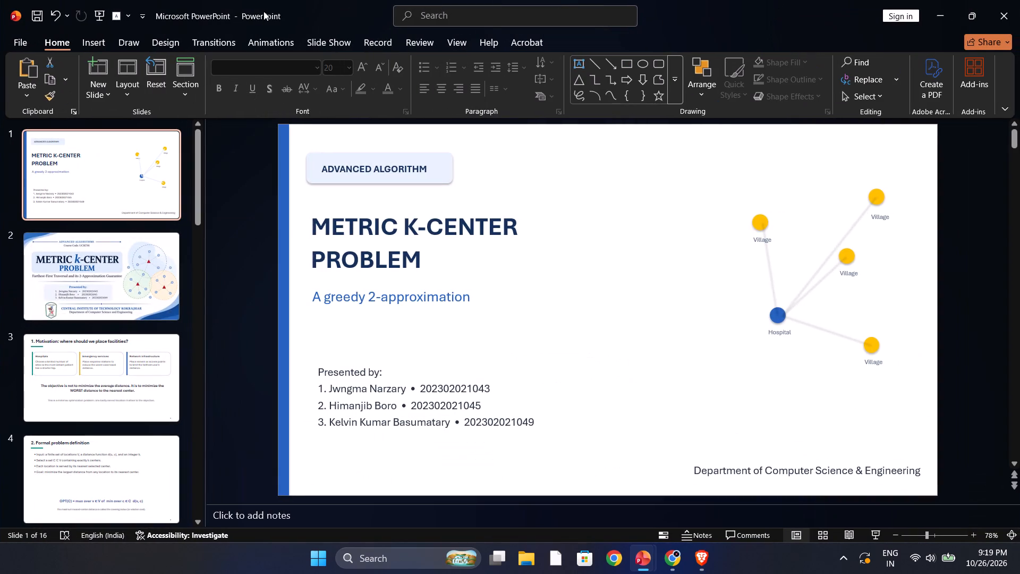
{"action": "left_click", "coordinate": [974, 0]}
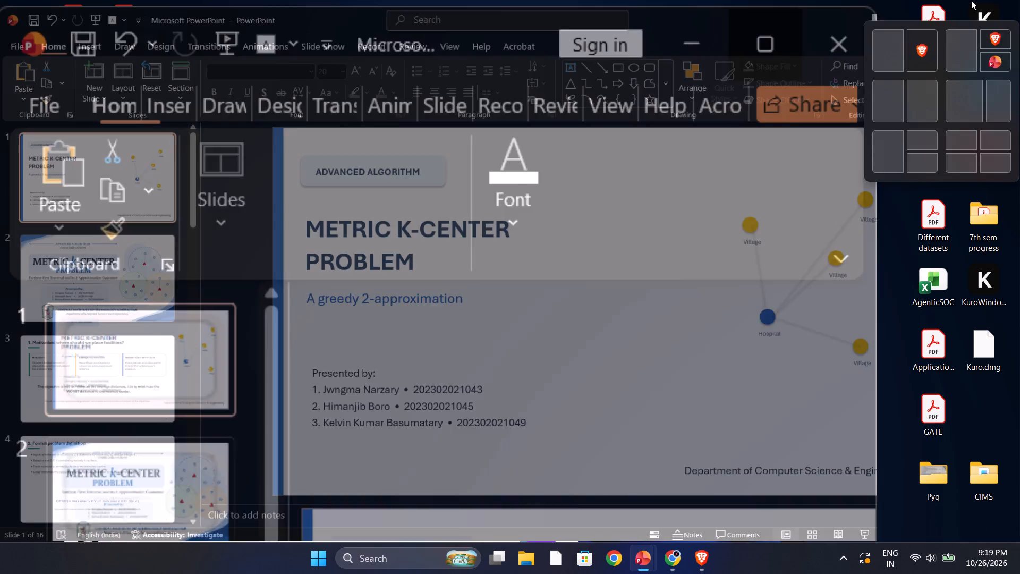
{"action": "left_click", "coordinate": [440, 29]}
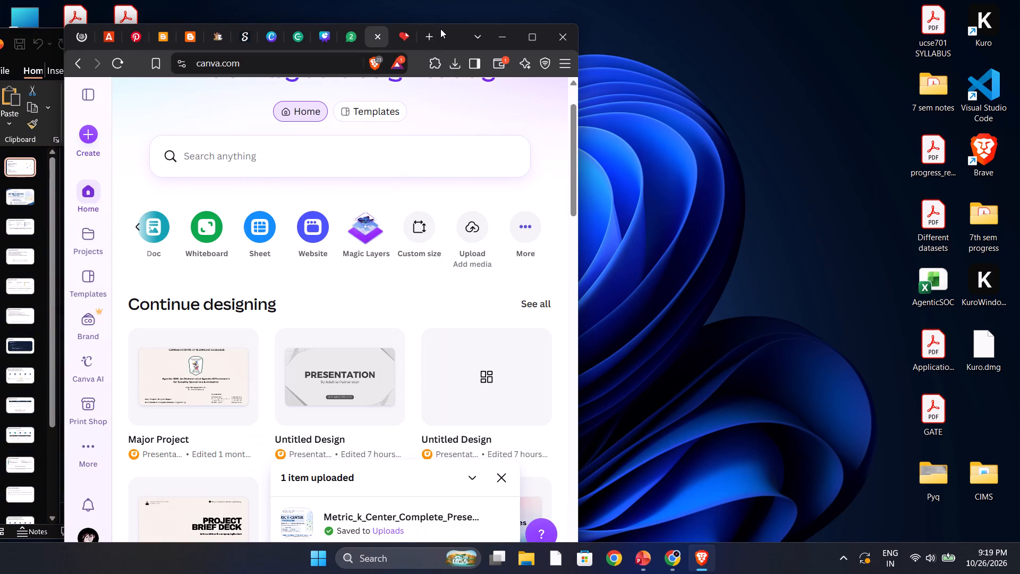
Open the uploaded Metric_k_Center_Complete_Presentation in Canva's editor with the browser maximized, and view page 2.
{"action": "left_click", "coordinate": [387, 522]}
{"action": "left_click", "coordinate": [501, 523]}
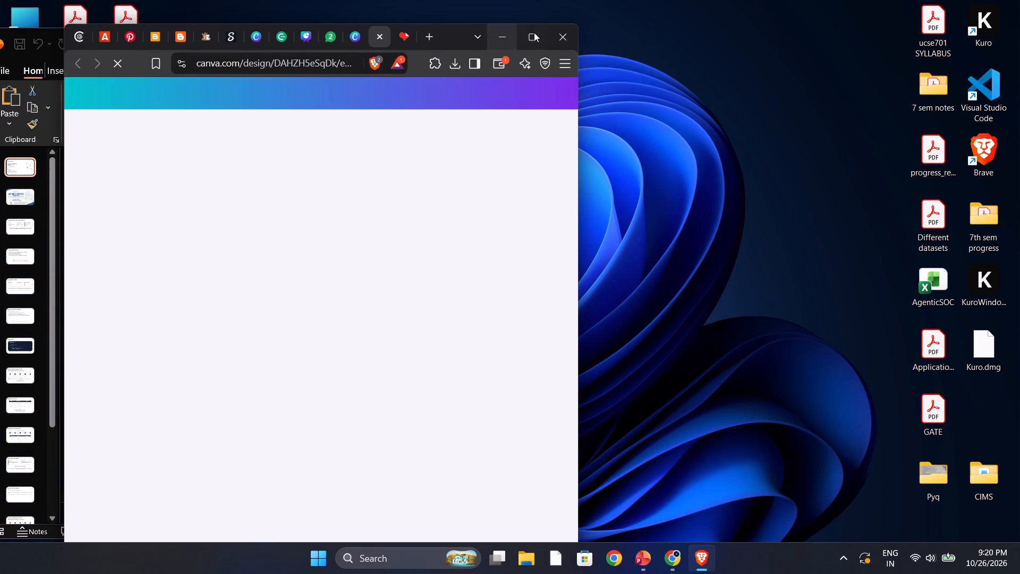
{"action": "left_click", "coordinate": [535, 33]}
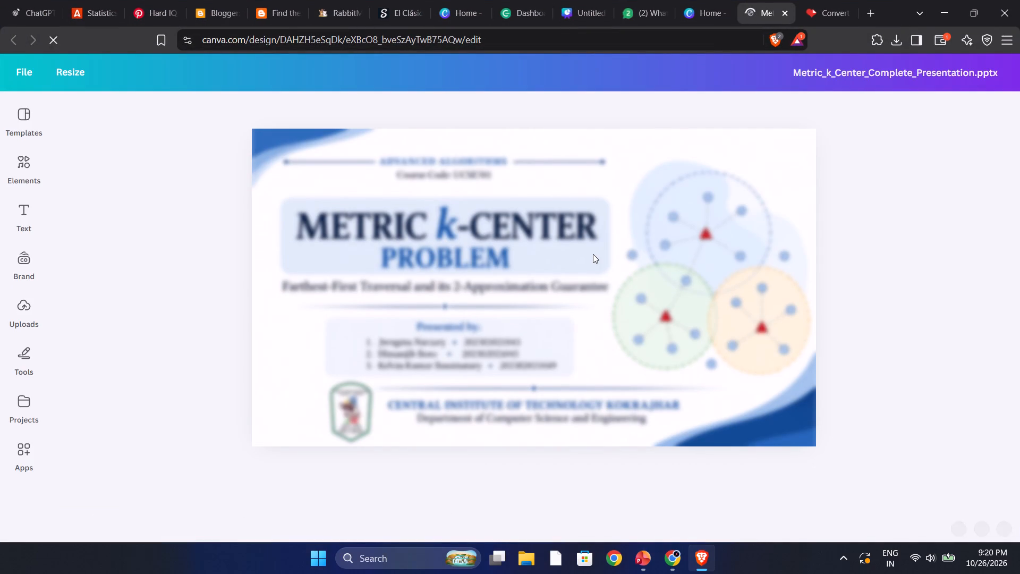
{"action": "left_click", "coordinate": [701, 201]}
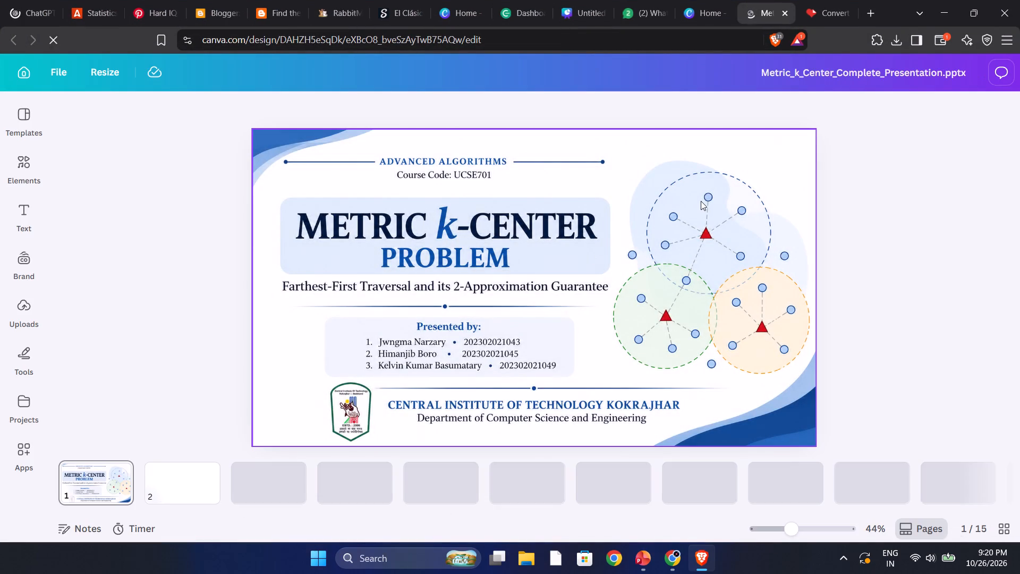
{"action": "left_click", "coordinate": [203, 493]}
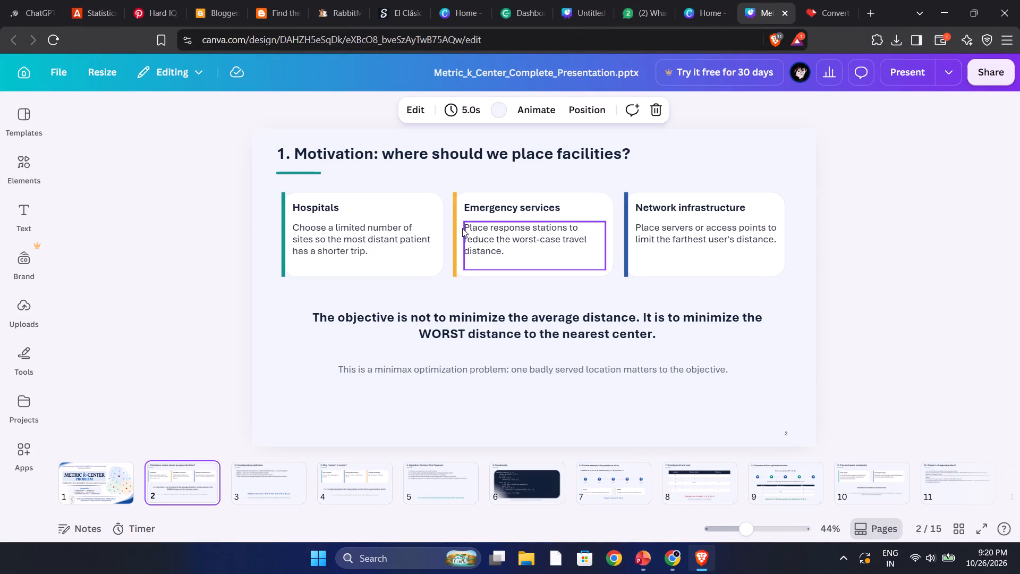
Start the PDF conversion of Metric_k_Center_Complete_Presentation in iLovePDF.
{"action": "left_click", "coordinate": [813, 0]}
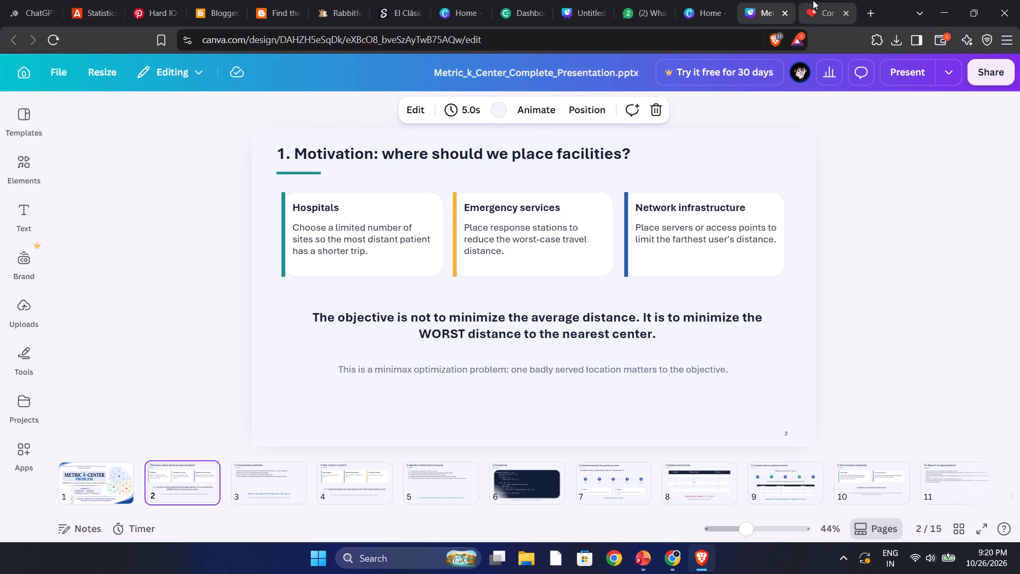
{"action": "left_click", "coordinate": [867, 489]}
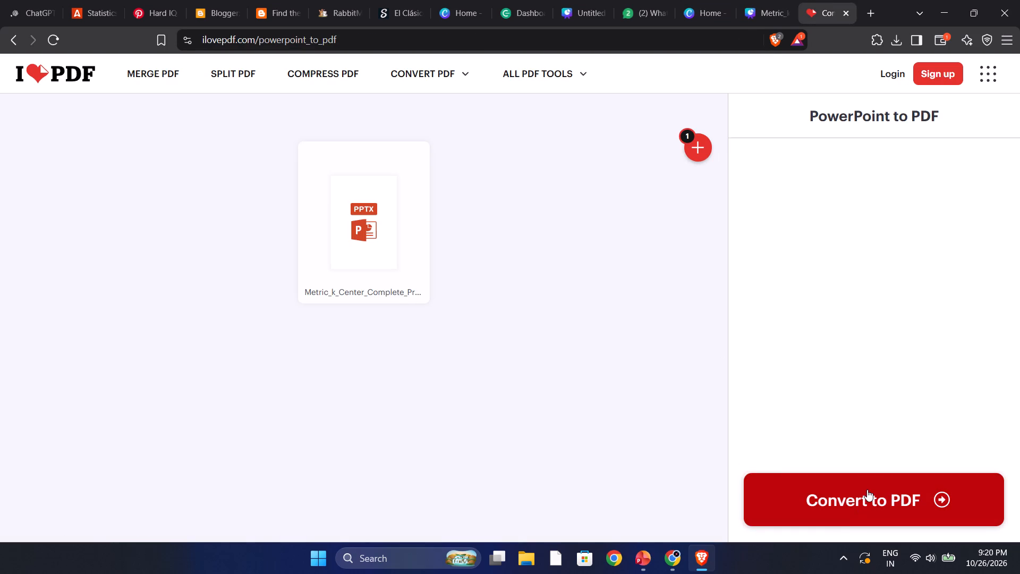
Examine pages 6, 7 and 8 of the presentation in Canva, along with its presenting options.
{"action": "left_click", "coordinate": [747, 0]}
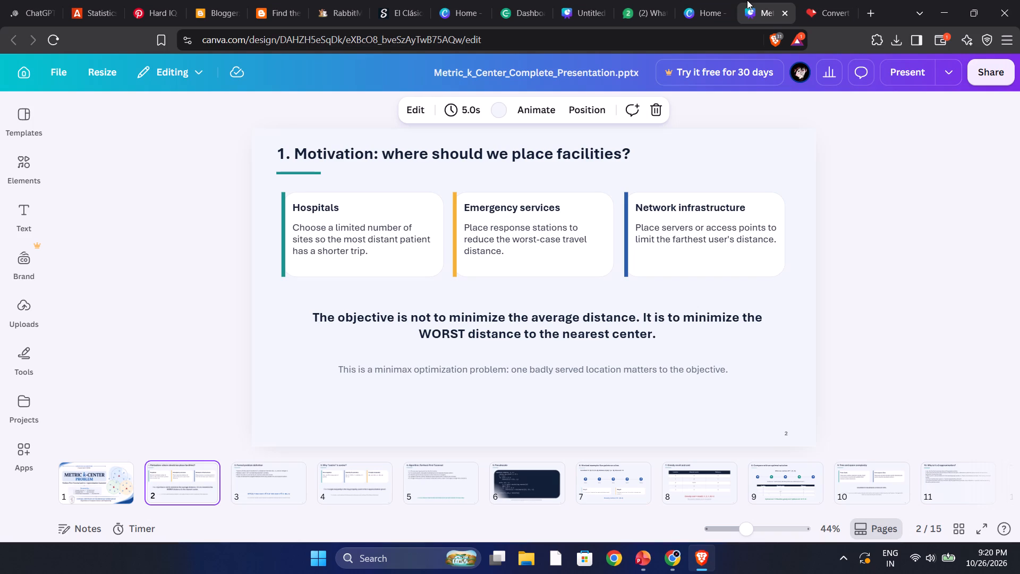
{"action": "left_click", "coordinate": [521, 480]}
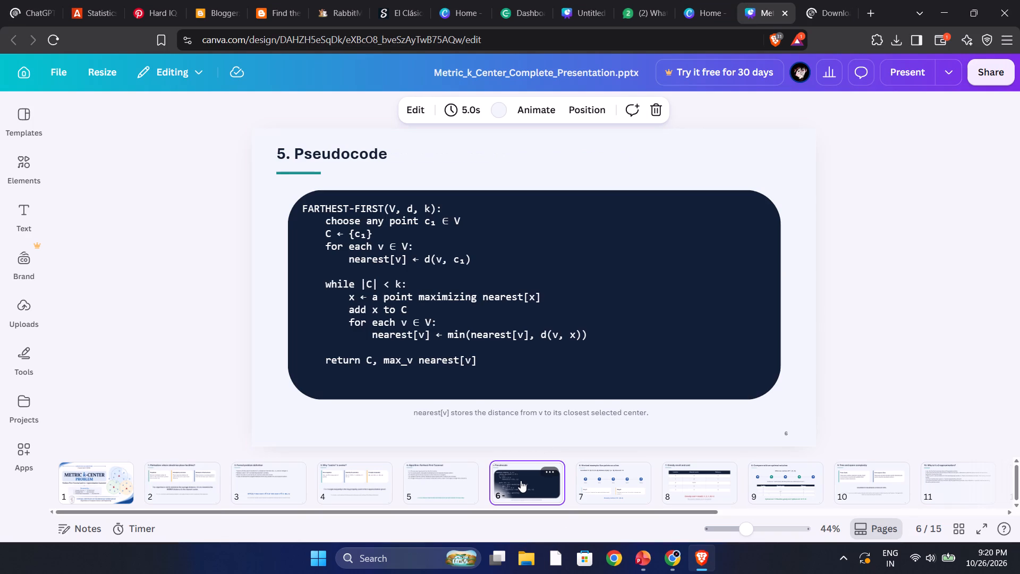
{"action": "left_click", "coordinate": [593, 466]}
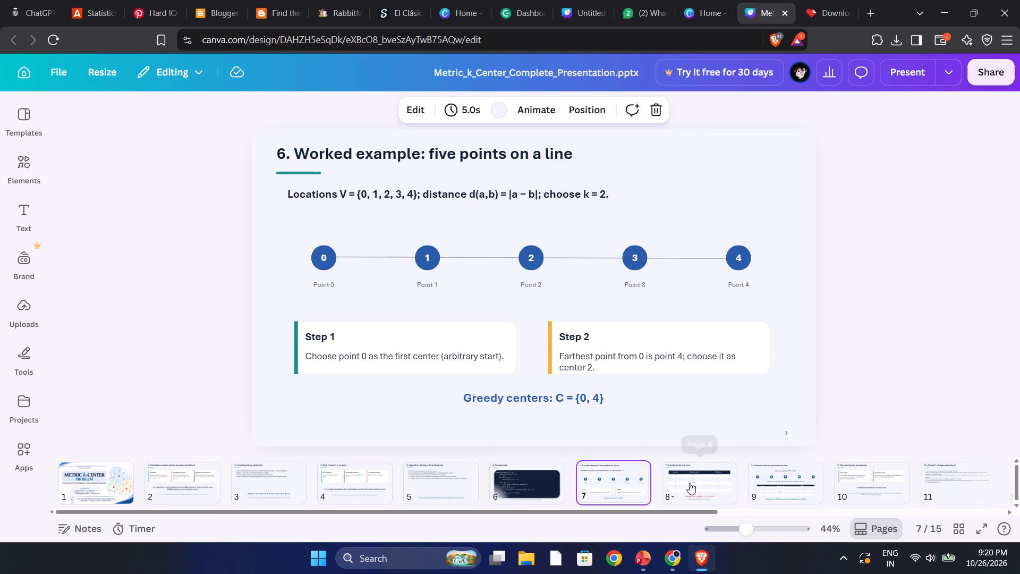
{"action": "left_click", "coordinate": [690, 483]}
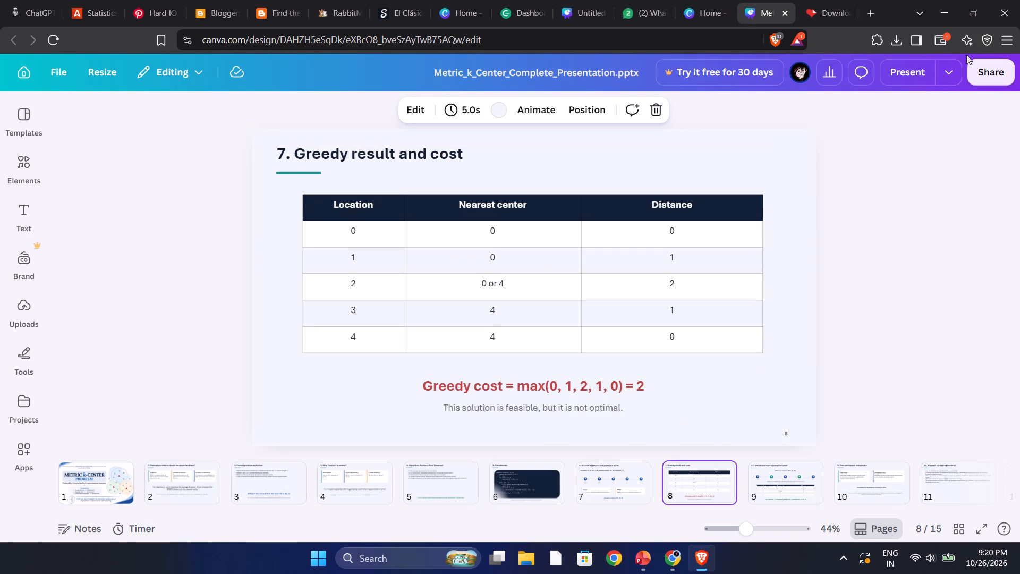
{"action": "left_click", "coordinate": [951, 68]}
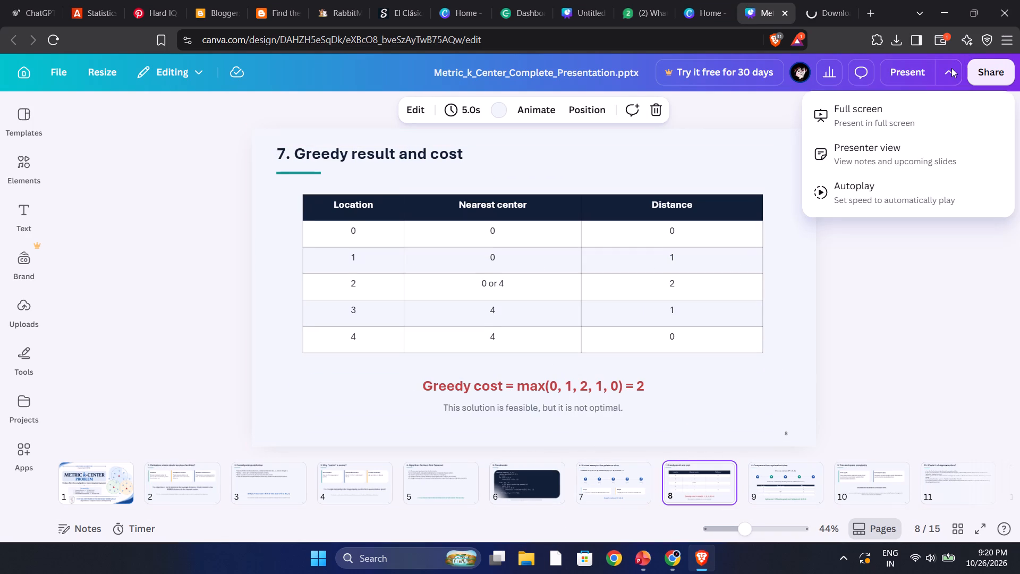
{"action": "left_click", "coordinate": [951, 68]}
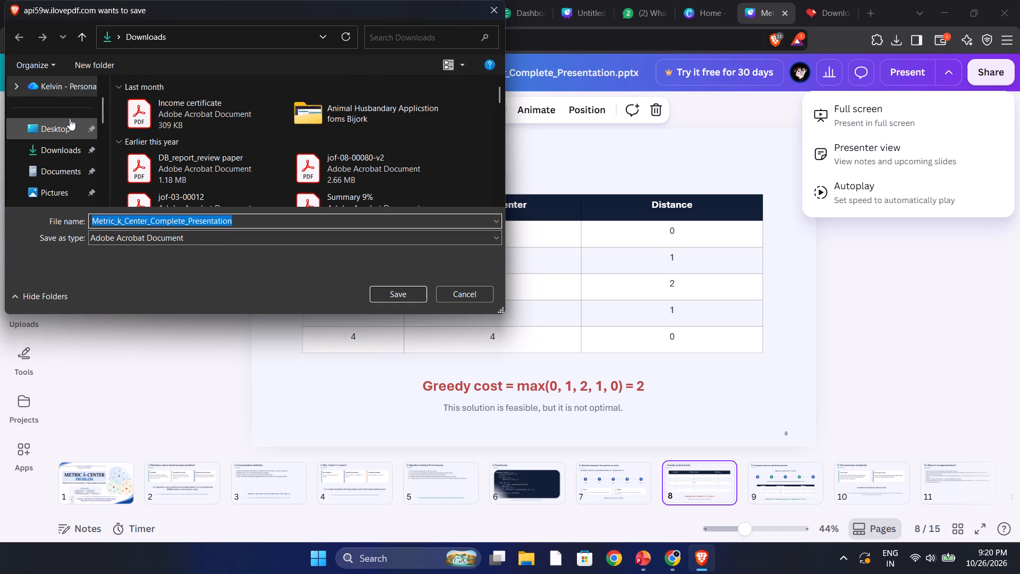
Save the converted PDF to the desktop as Metric_k_Center.
{"action": "double_click", "coordinate": [66, 132]}
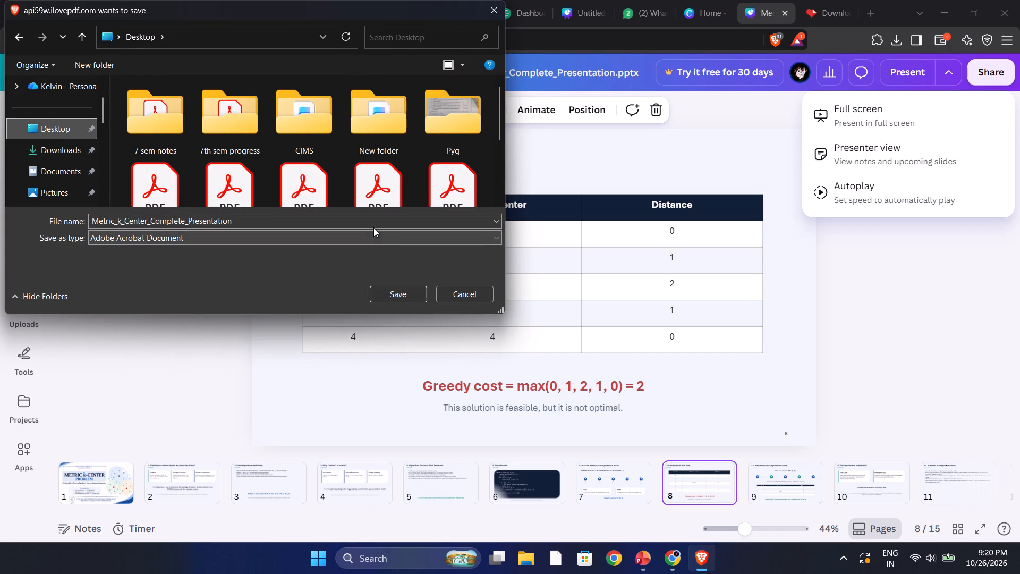
{"action": "double_click", "coordinate": [379, 220]}
{"action": "left_click", "coordinate": [379, 220]}
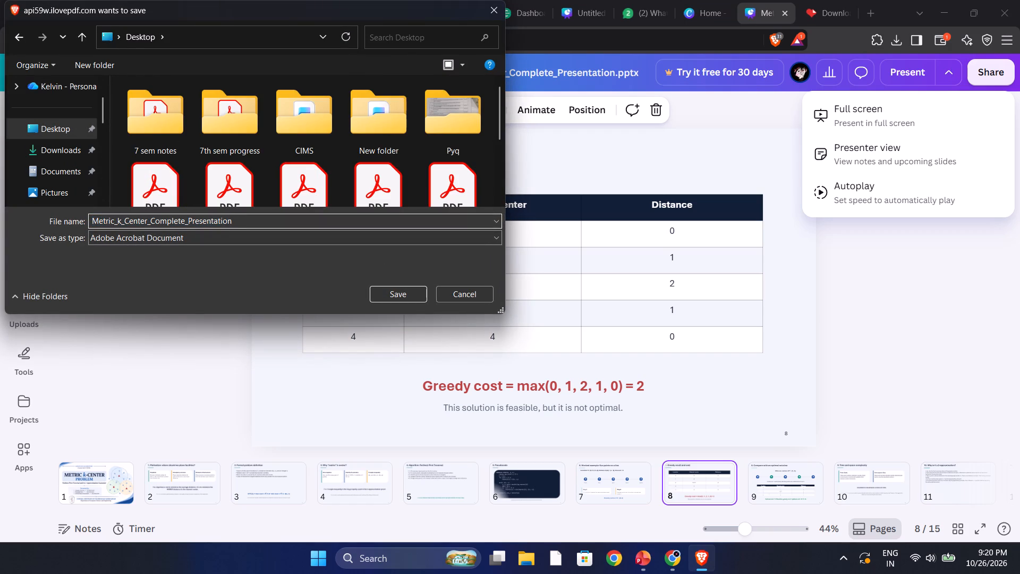
{"action": "left_click", "coordinate": [379, 220]}
{"action": "key", "text": "BackSpace"}
{"action": "key", "text": "BackSpace"}
{"action": "key", "text": "BackSpace"}
{"action": "key", "text": "BackSpace"}
{"action": "key", "text": "BackSpace"}
{"action": "key", "text": "BackSpace"}
{"action": "key", "text": "BackSpace"}
{"action": "key", "text": "BackSpace"}
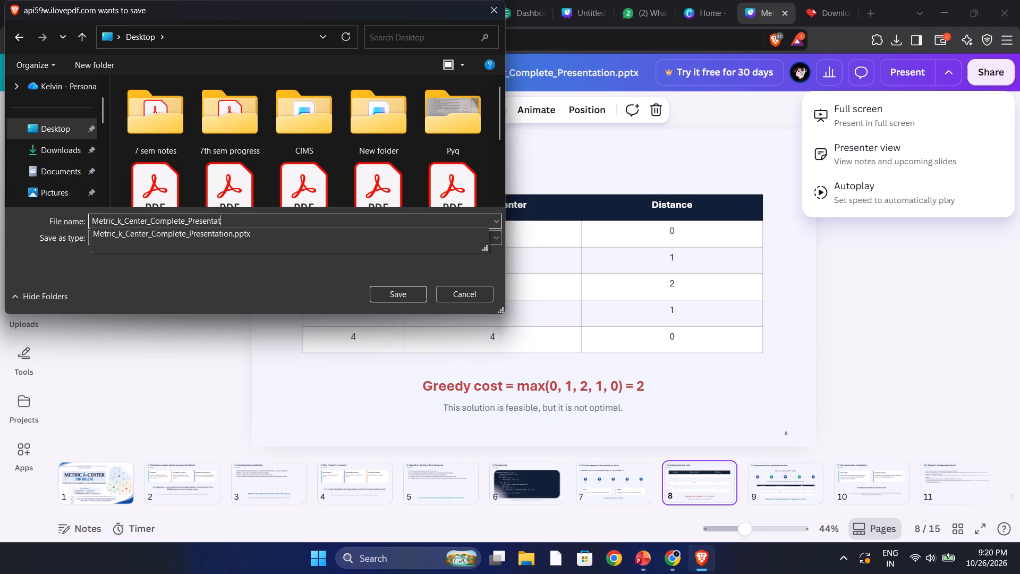
{"action": "key", "text": "BackSpace"}
{"action": "key", "text": "BackSpace"}
{"action": "key", "text": "BackSpace"}
{"action": "key", "text": "BackSpace"}
{"action": "key", "text": "BackSpace"}
{"action": "key", "text": "BackSpace"}
{"action": "key", "text": "BackSpace"}
{"action": "key", "text": "BackSpace"}
{"action": "key", "text": "BackSpace"}
{"action": "key", "text": "BackSpace"}
{"action": "key", "text": "BackSpace"}
{"action": "key", "text": "BackSpace"}
{"action": "key", "text": "BackSpace"}
{"action": "key", "text": "BackSpace"}
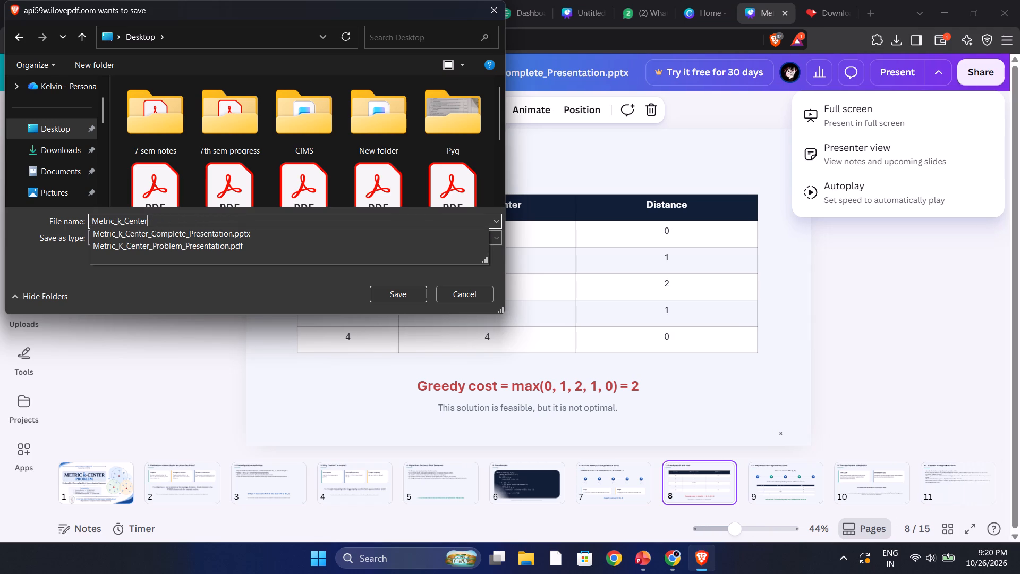
{"action": "left_click", "coordinate": [403, 294]}
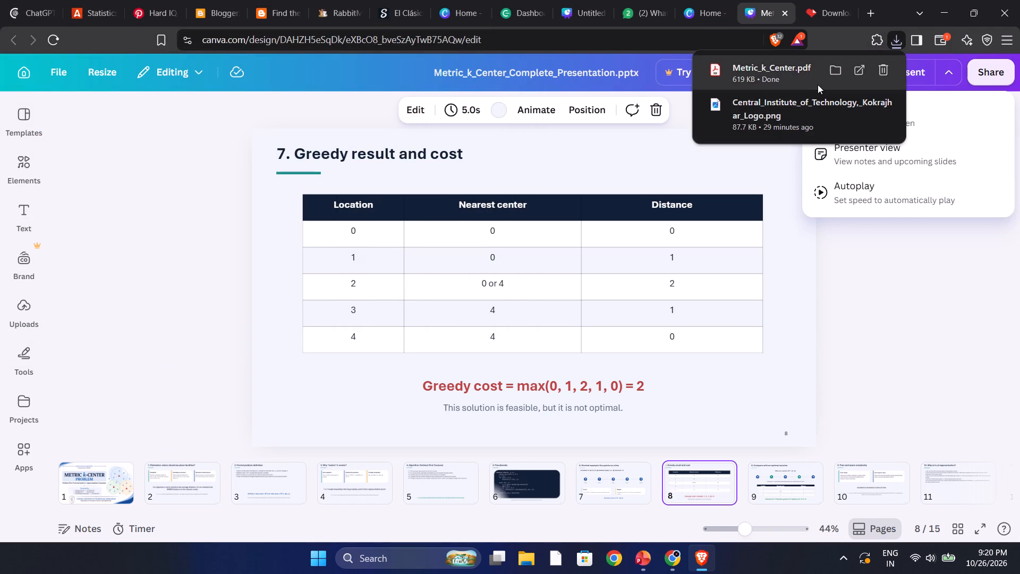
Open the downloaded Metric_k_Center.pdf and page through its slides to check the conversion.
{"action": "left_click", "coordinate": [818, 85]}
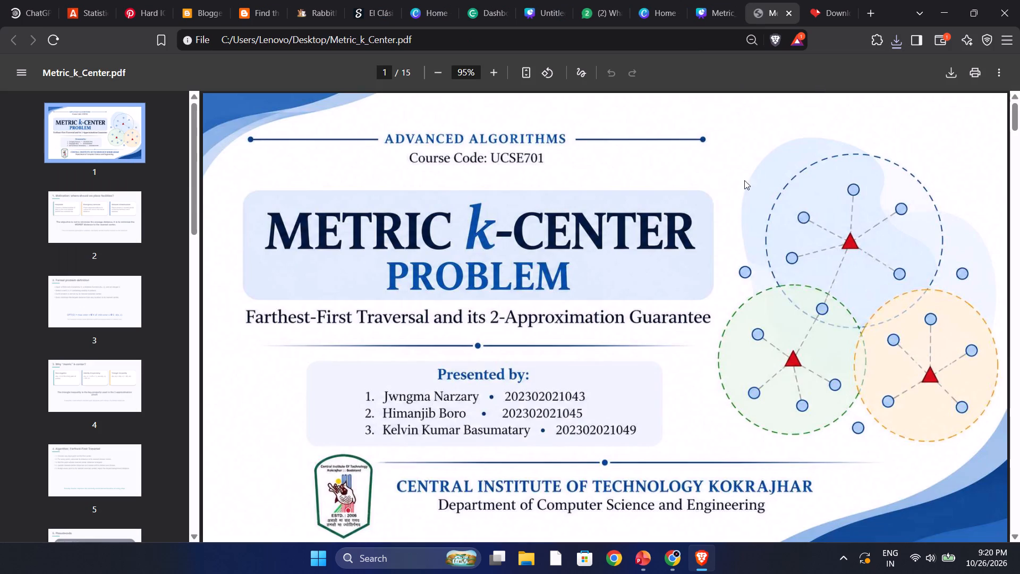
{"action": "key", "text": "Down"}
{"action": "key", "text": "Down"}
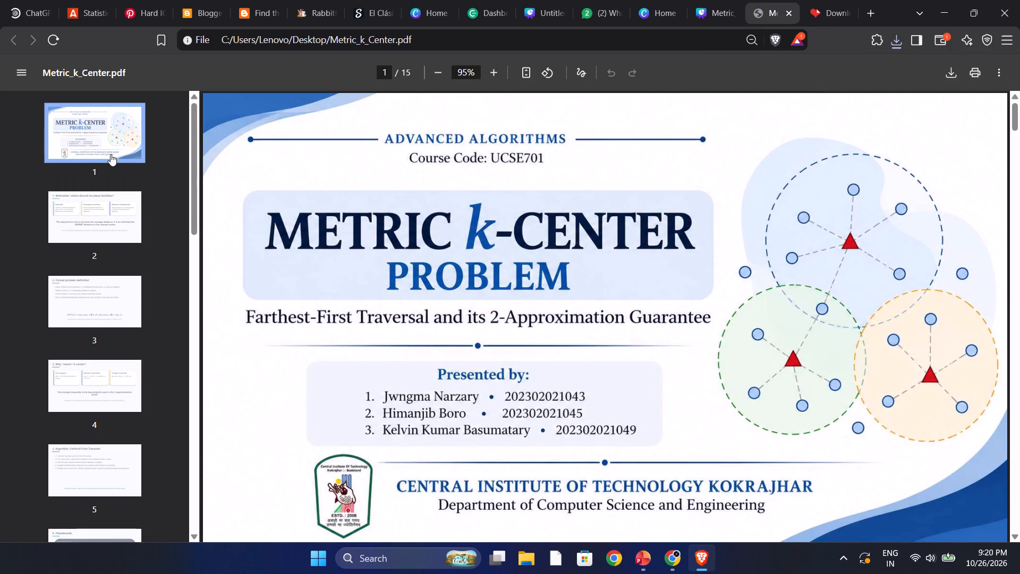
{"action": "key", "text": "Down"}
{"action": "key", "text": "Down"}
{"action": "key", "text": "Down"}
{"action": "key", "text": "Right"}
{"action": "key", "text": "Left"}
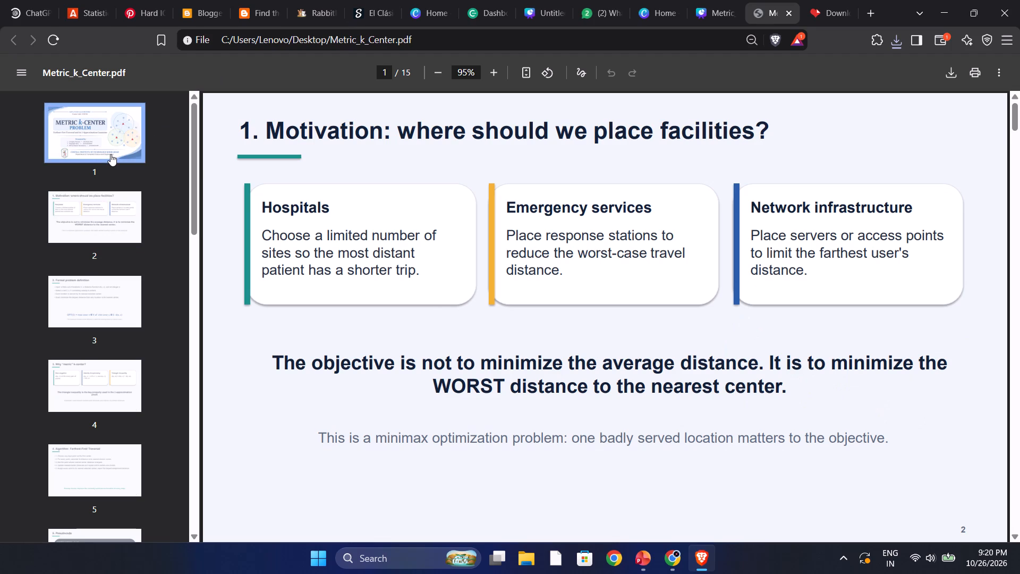
{"action": "key", "text": "Right"}
{"action": "key", "text": "Right"}
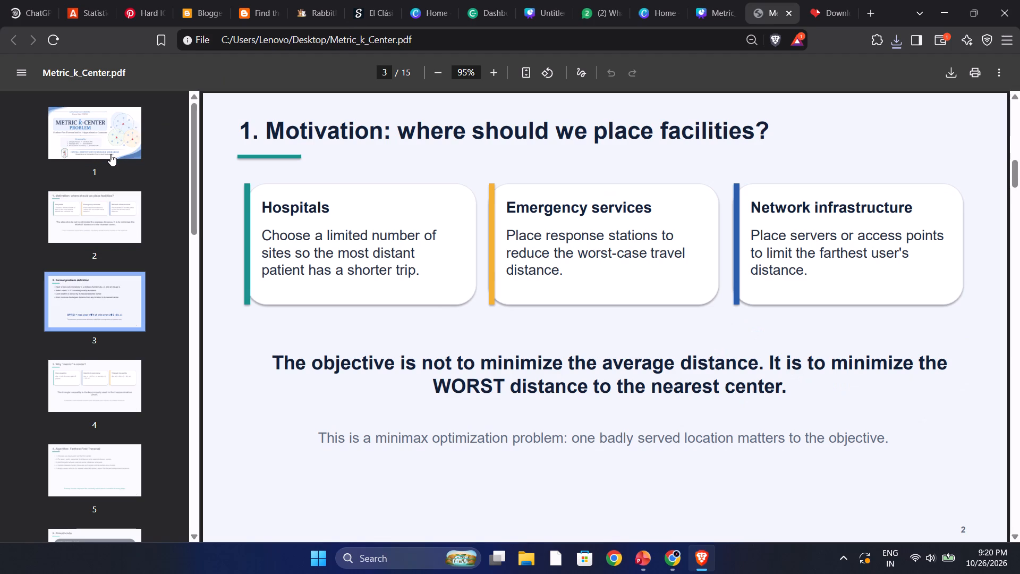
{"action": "key", "text": "Right"}
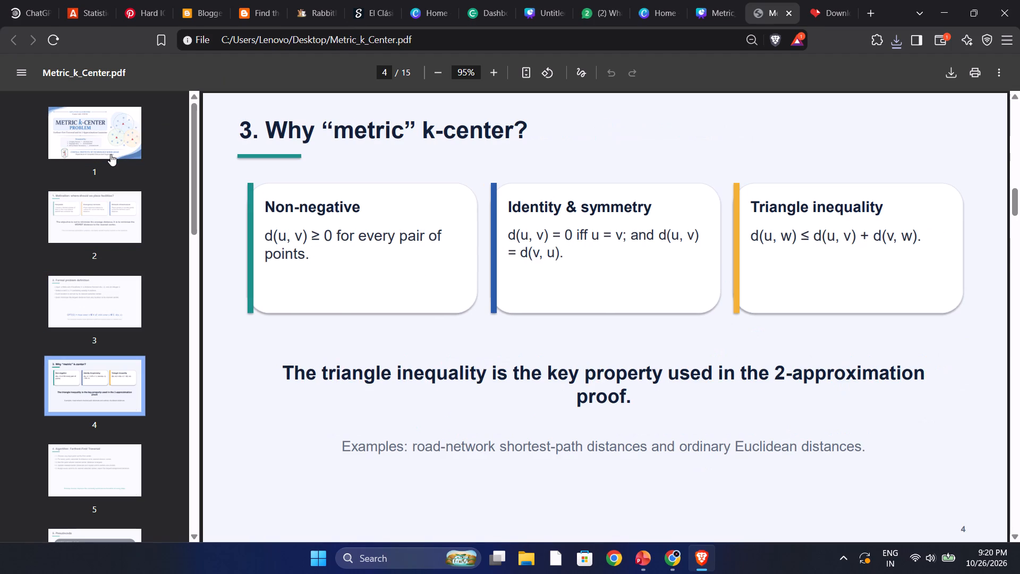
{"action": "key", "text": "Right"}
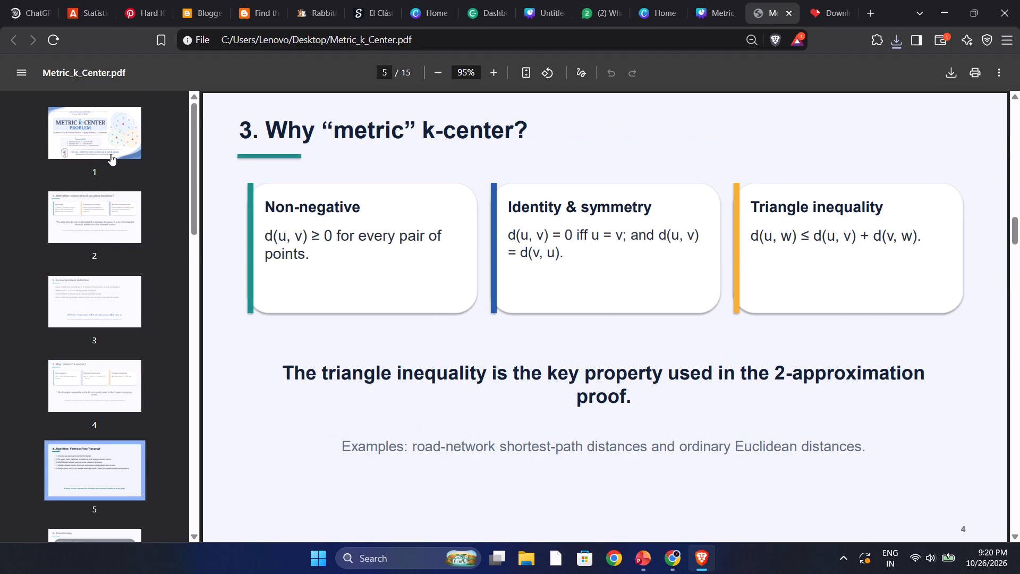
{"action": "key", "text": "Right"}
{"action": "key", "text": "Right"}
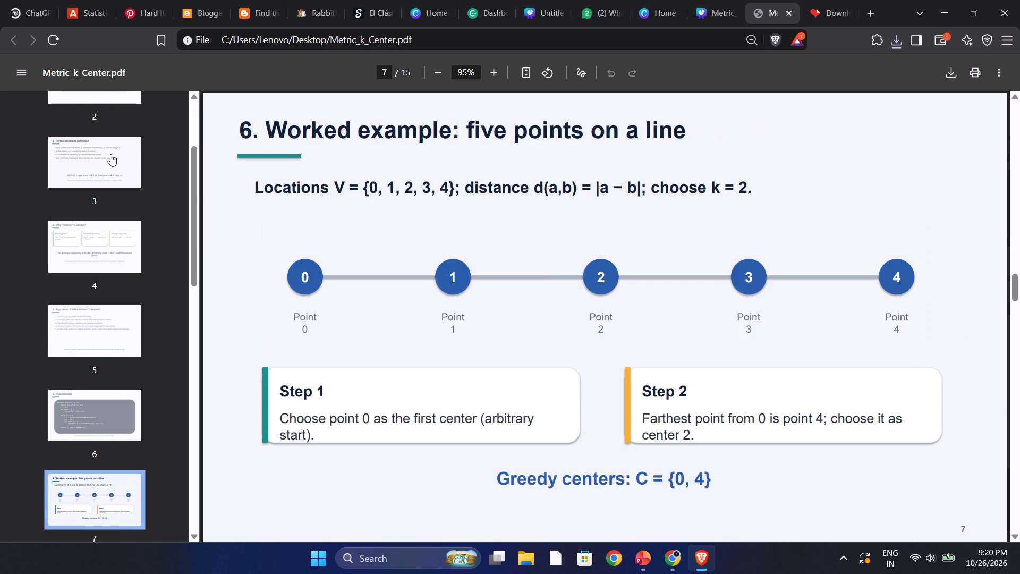
Examine the remaining slides of Metric_k_Center.pdf from page 8 to the References page, checking the conversion.
{"action": "key", "text": "Right"}
{"action": "key", "text": "Right"}
{"action": "key", "text": "Right"}
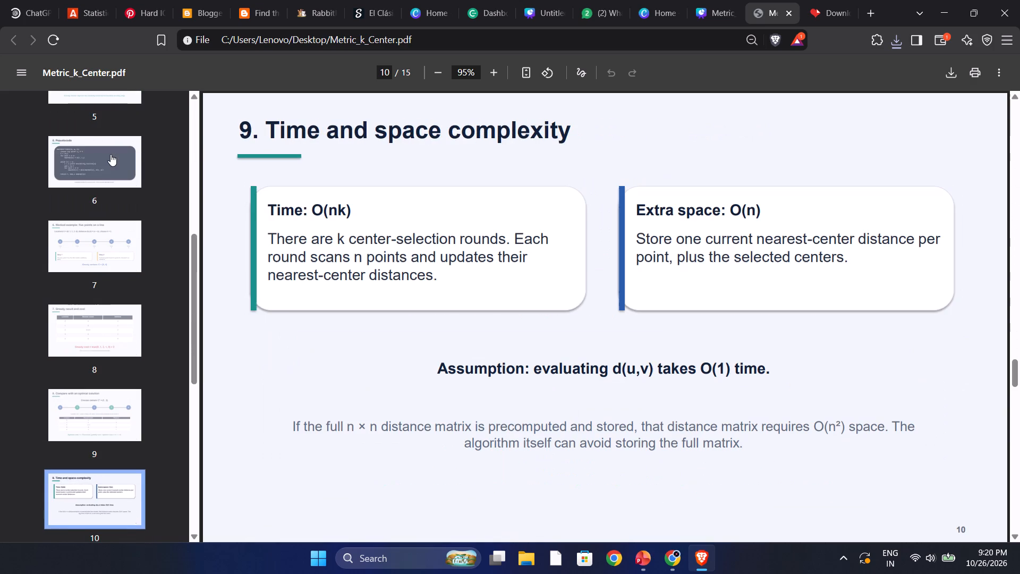
{"action": "key", "text": "Right"}
{"action": "key", "text": "Left"}
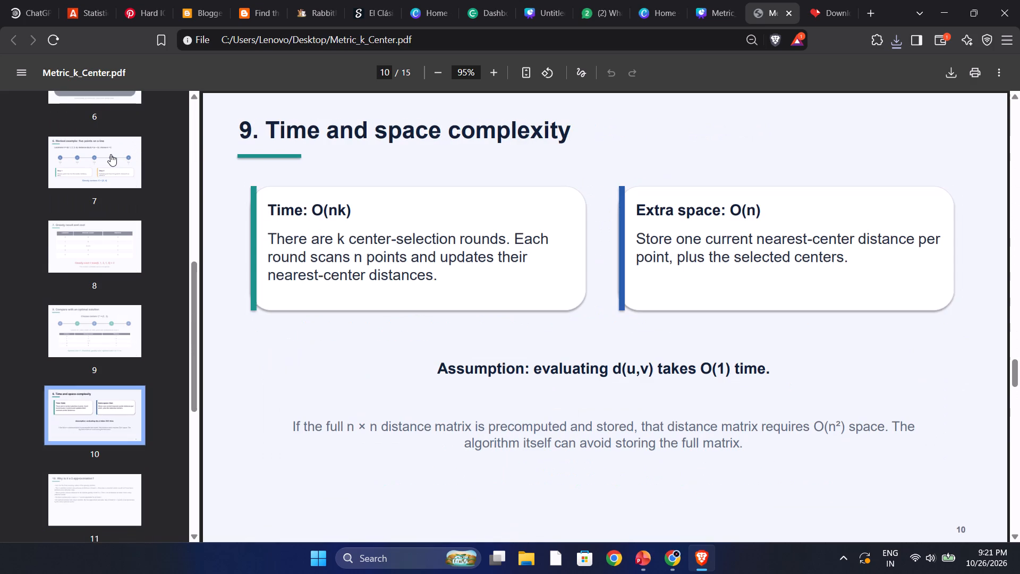
{"action": "key", "text": "Right"}
{"action": "key", "text": "Right"}
{"action": "key", "text": "Right"}
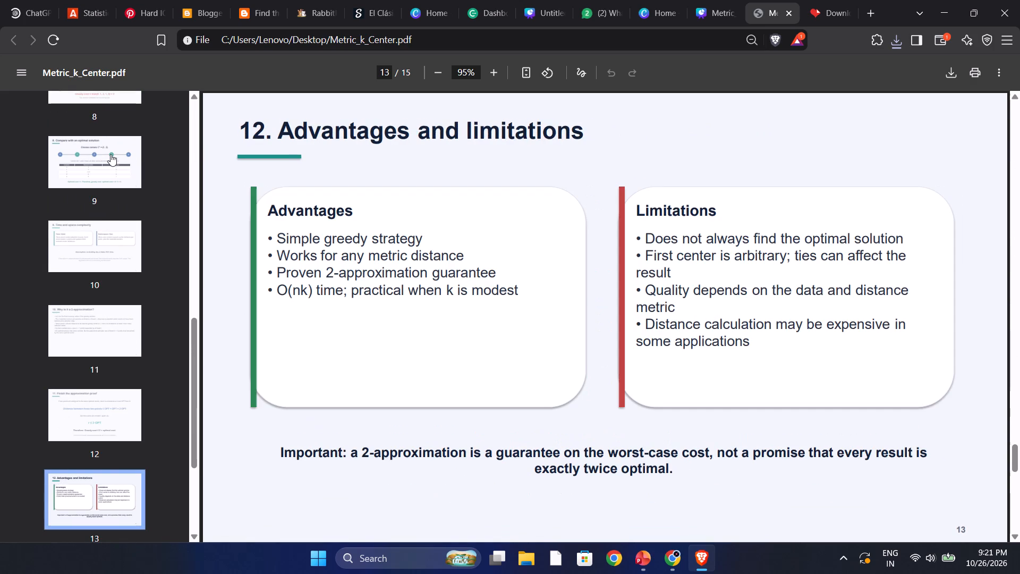
{"action": "key", "text": "Right"}
{"action": "key", "text": "Right"}
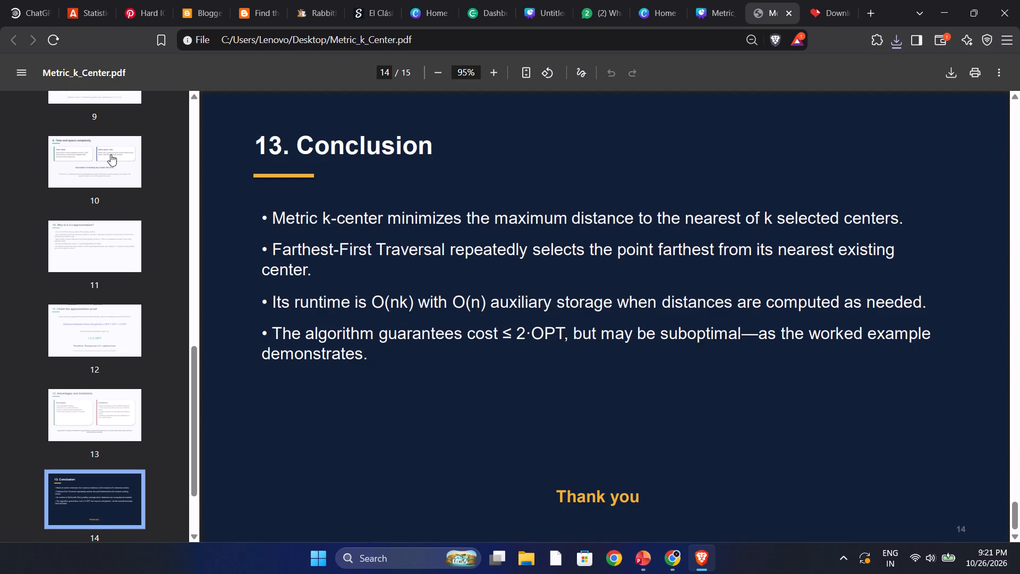
{"action": "key", "text": "Right"}
{"action": "key", "text": "Right"}
{"action": "key", "text": "Left"}
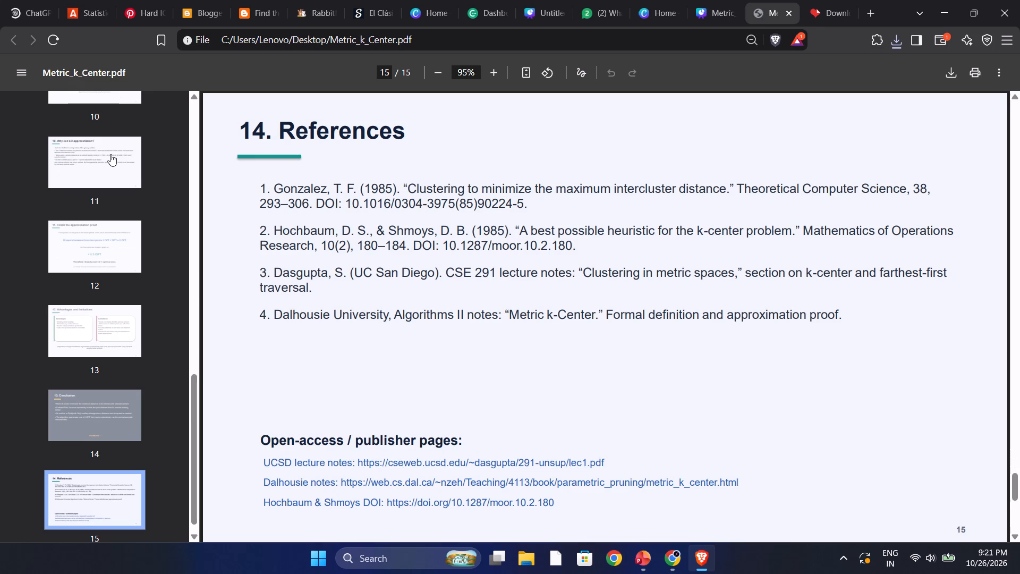
{"action": "key", "text": "Left"}
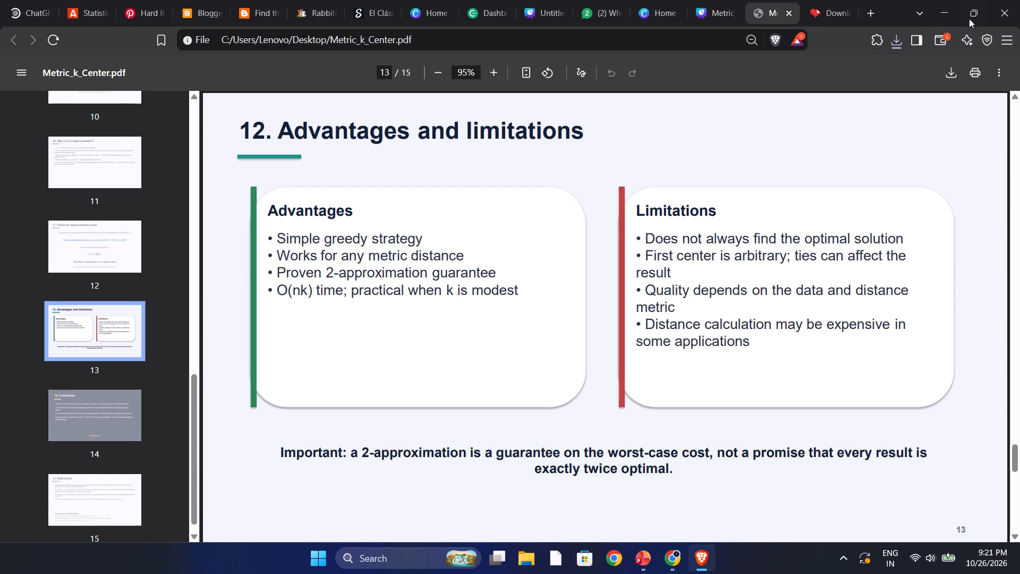
Clear the open windows off the desktop, select the Metric_k_Center PDF there and use a command from its file options.
{"action": "left_click", "coordinate": [938, 2]}
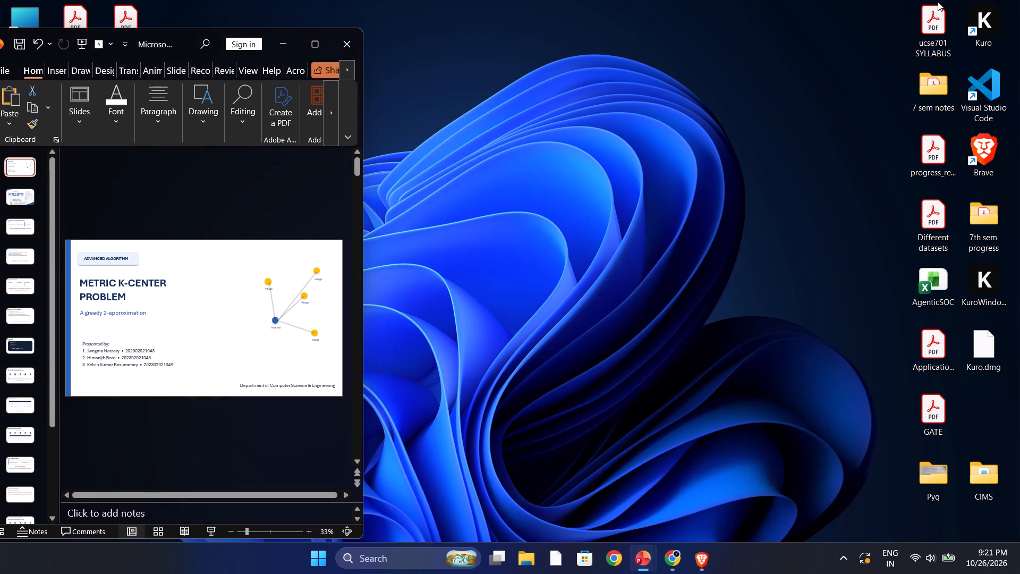
{"action": "left_click", "coordinate": [291, 44]}
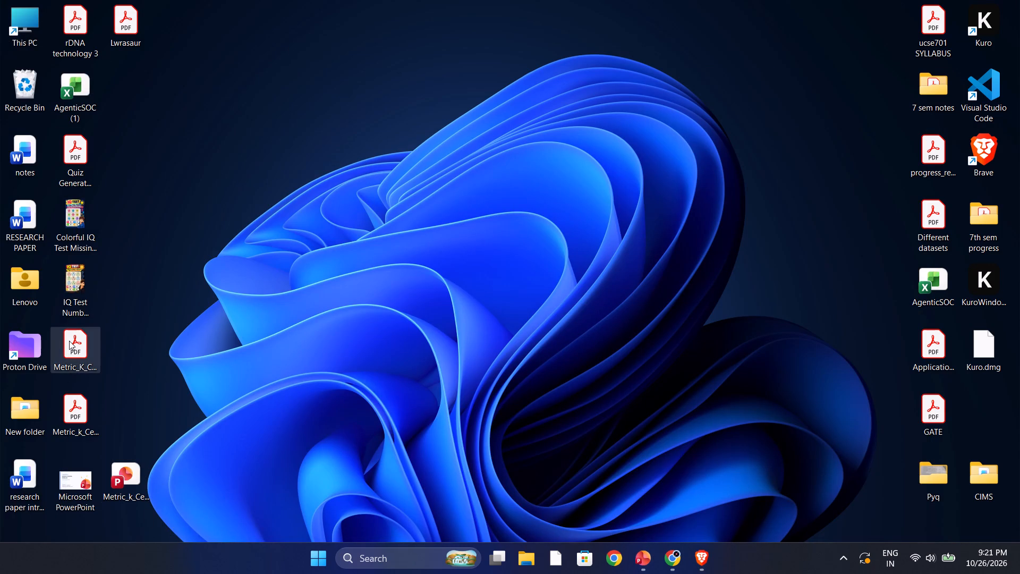
{"action": "left_click", "coordinate": [77, 425]}
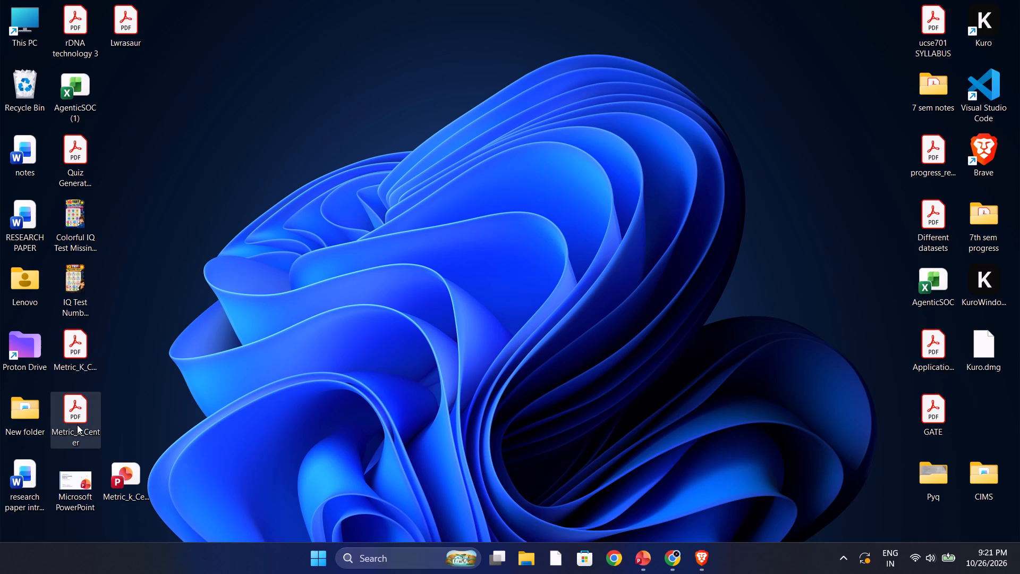
{"action": "right_click", "coordinate": [77, 425]}
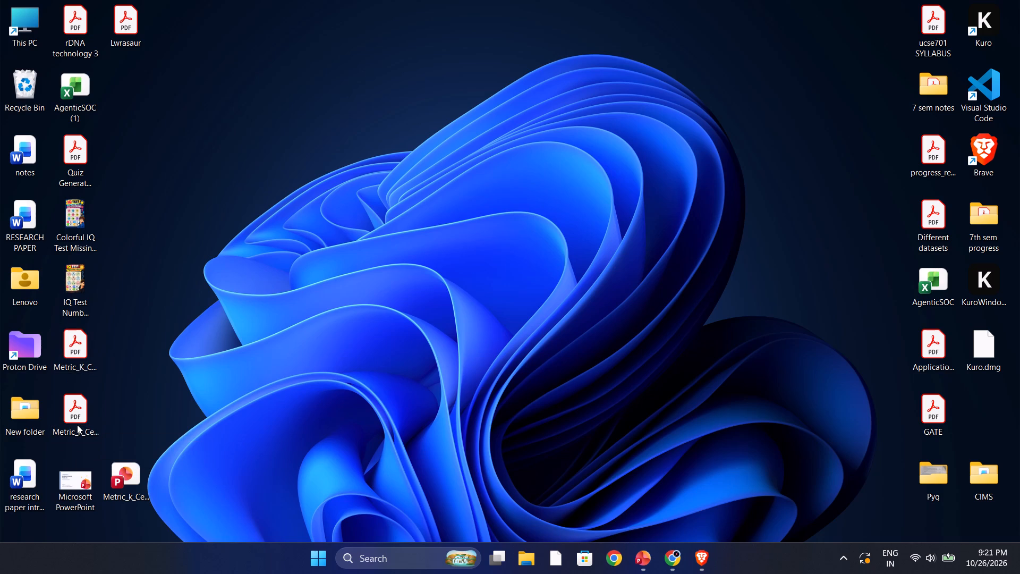
{"action": "left_click", "coordinate": [145, 436]}
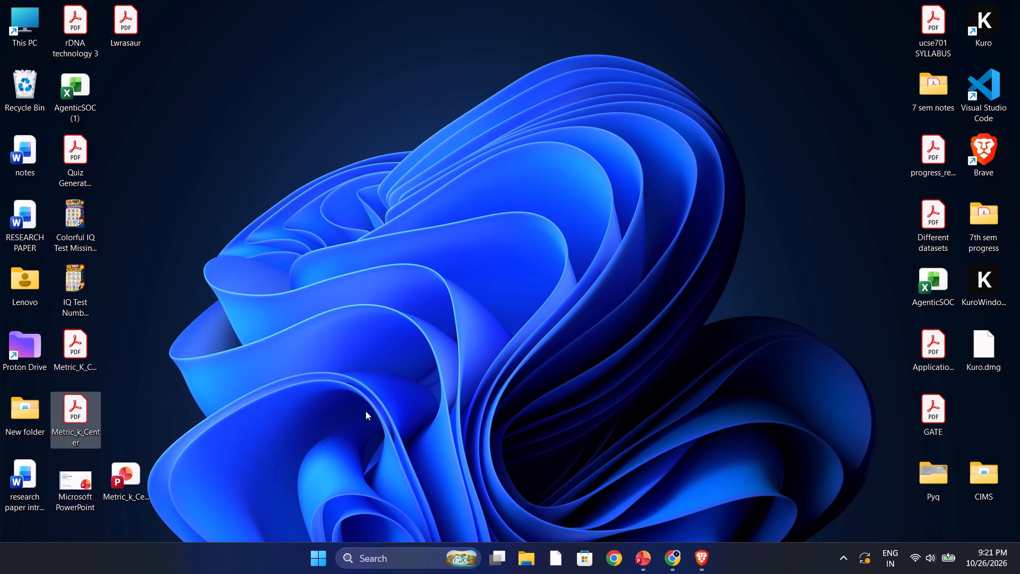
Switch back to the Brave browser.
{"action": "left_click", "coordinate": [712, 559]}
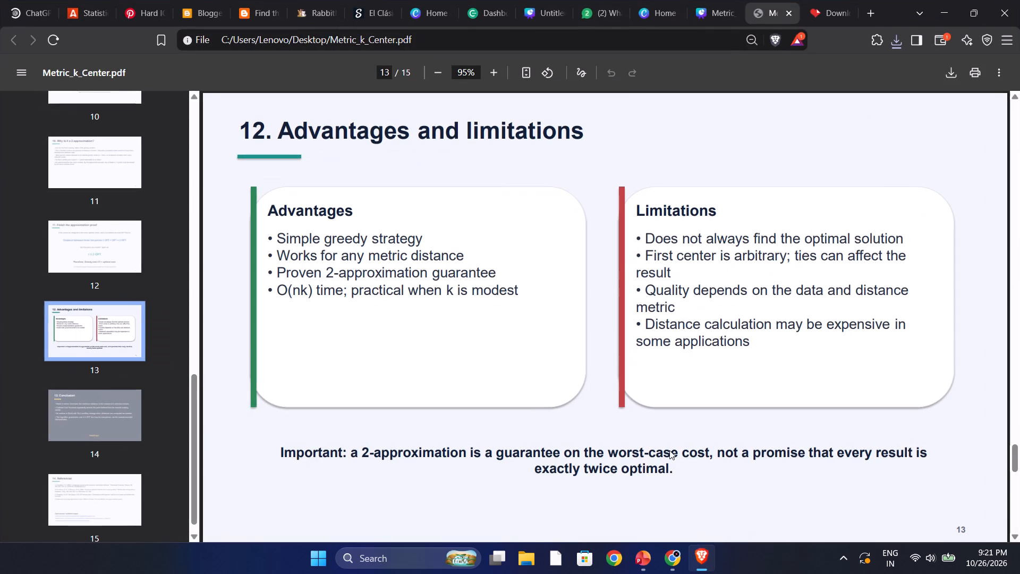